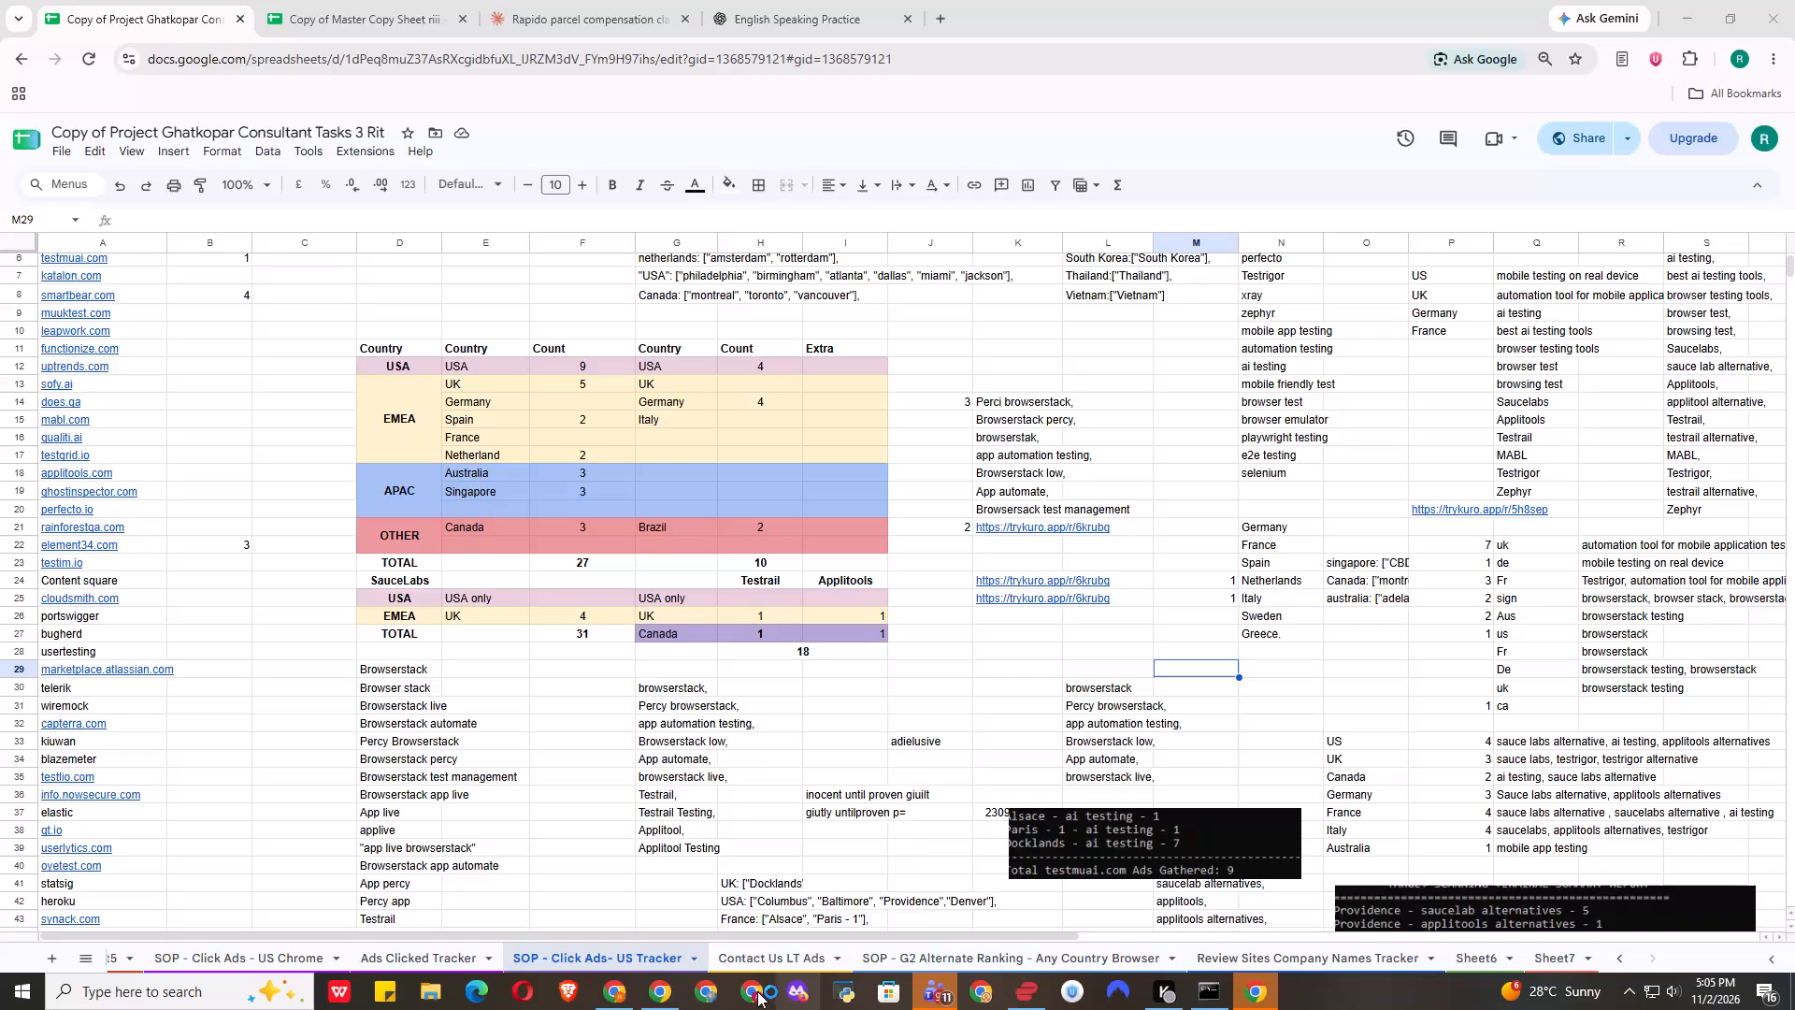
# Open a new Incognito window in the Chrome browser.
pyautogui.rightClick(754, 990)
pyautogui.click(769, 876)
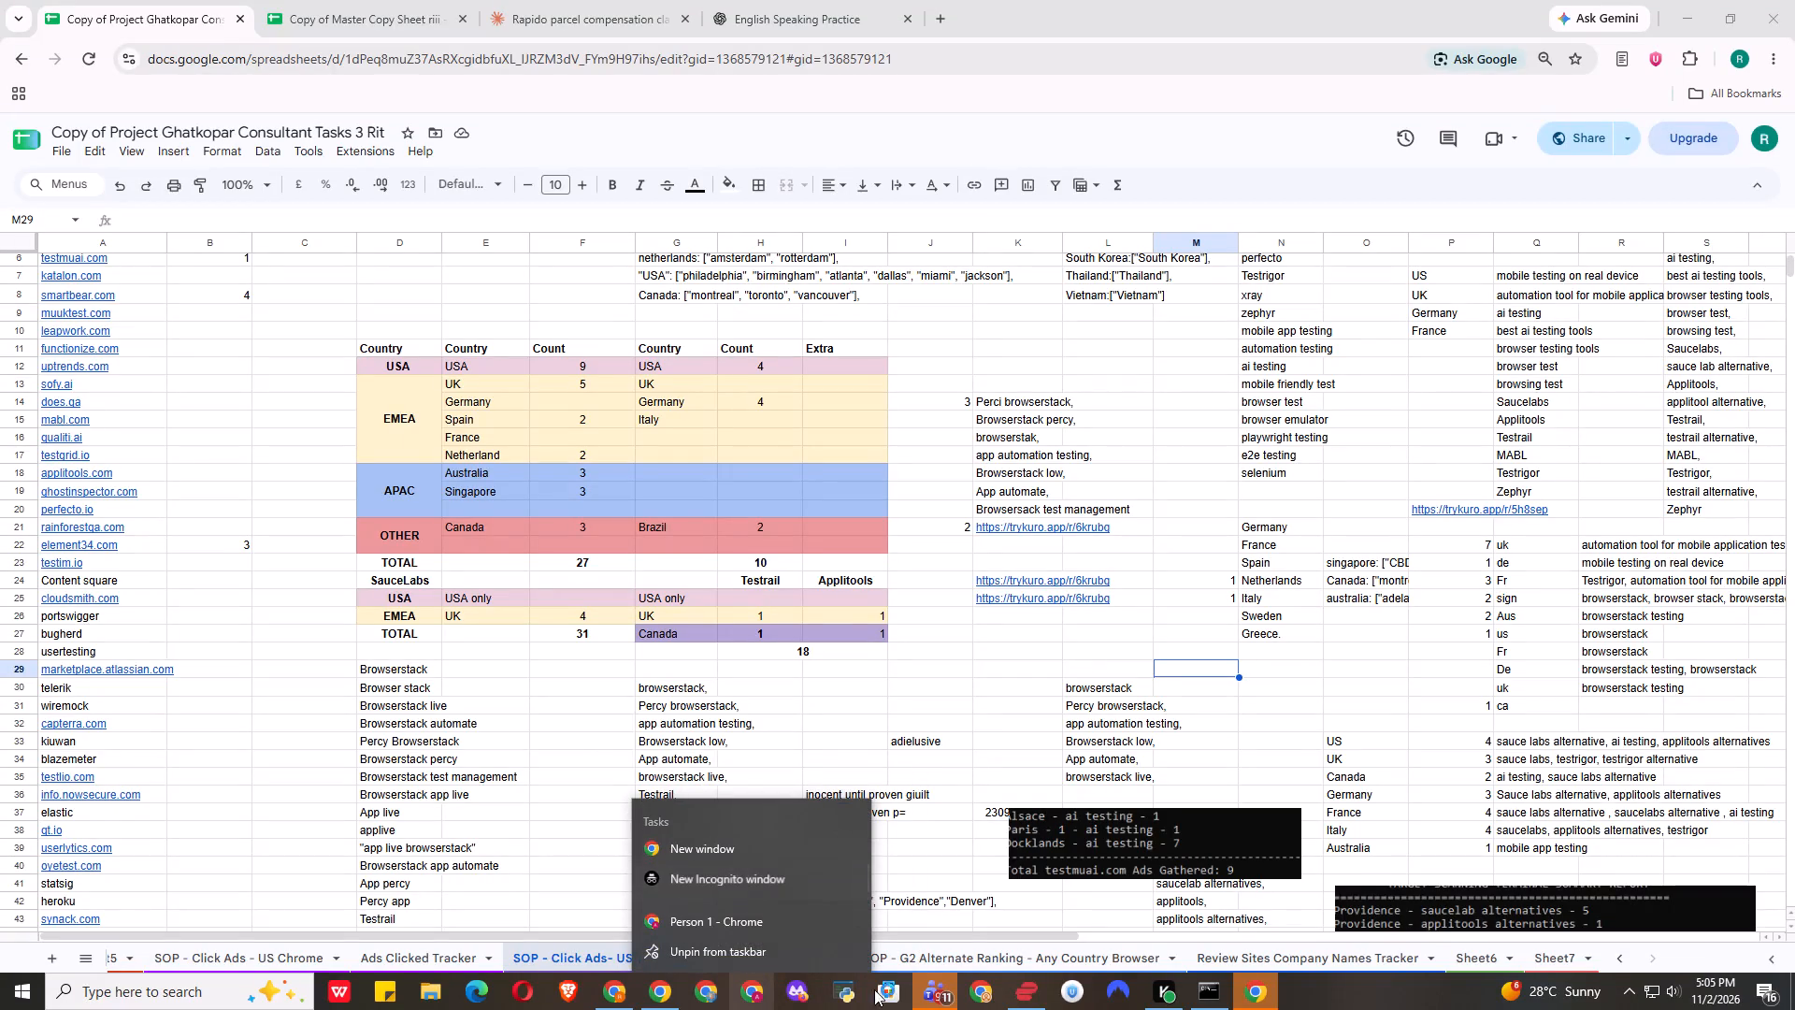
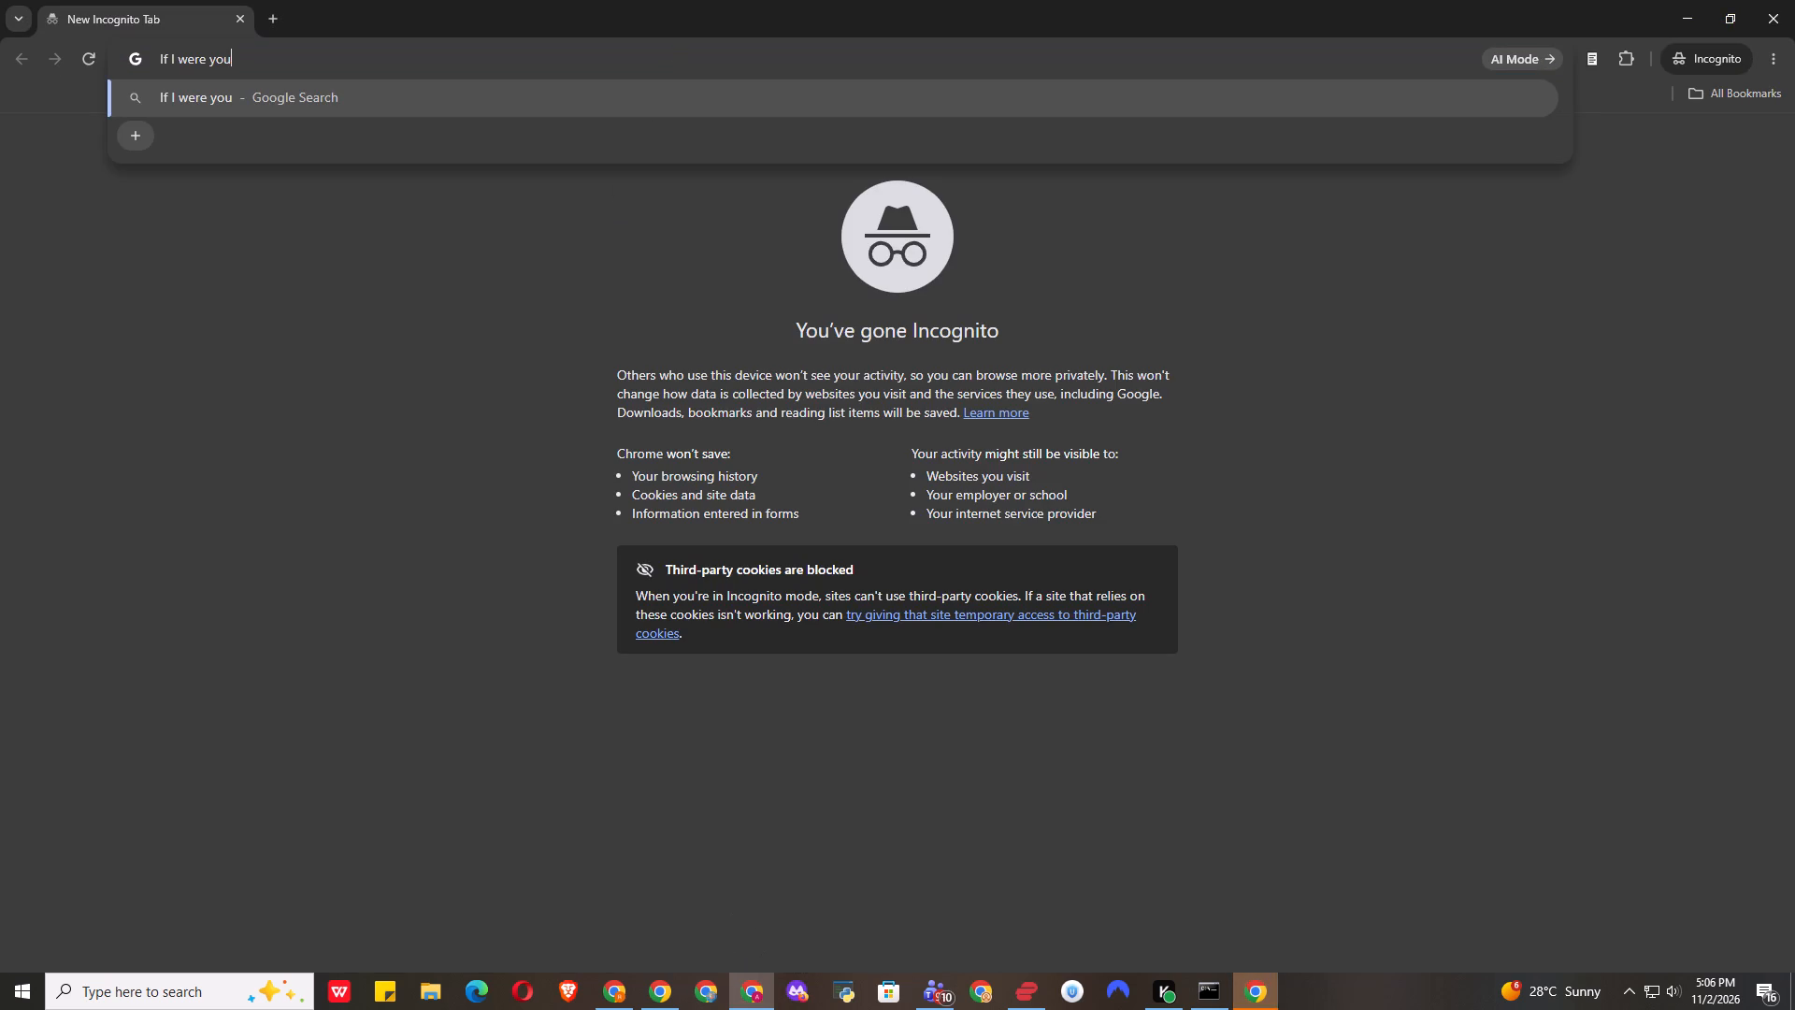
# Search Google for "browsestack" in the Incognito window.
pyautogui.keyDown('ctrl'); pyautogui.moveTo(665, 63); pyautogui.dragTo(0, 128); pyautogui.keyUp('ctrl')
pyautogui.press('BackSpace')
pyautogui.write('browsestack')
pyautogui.press('Return')
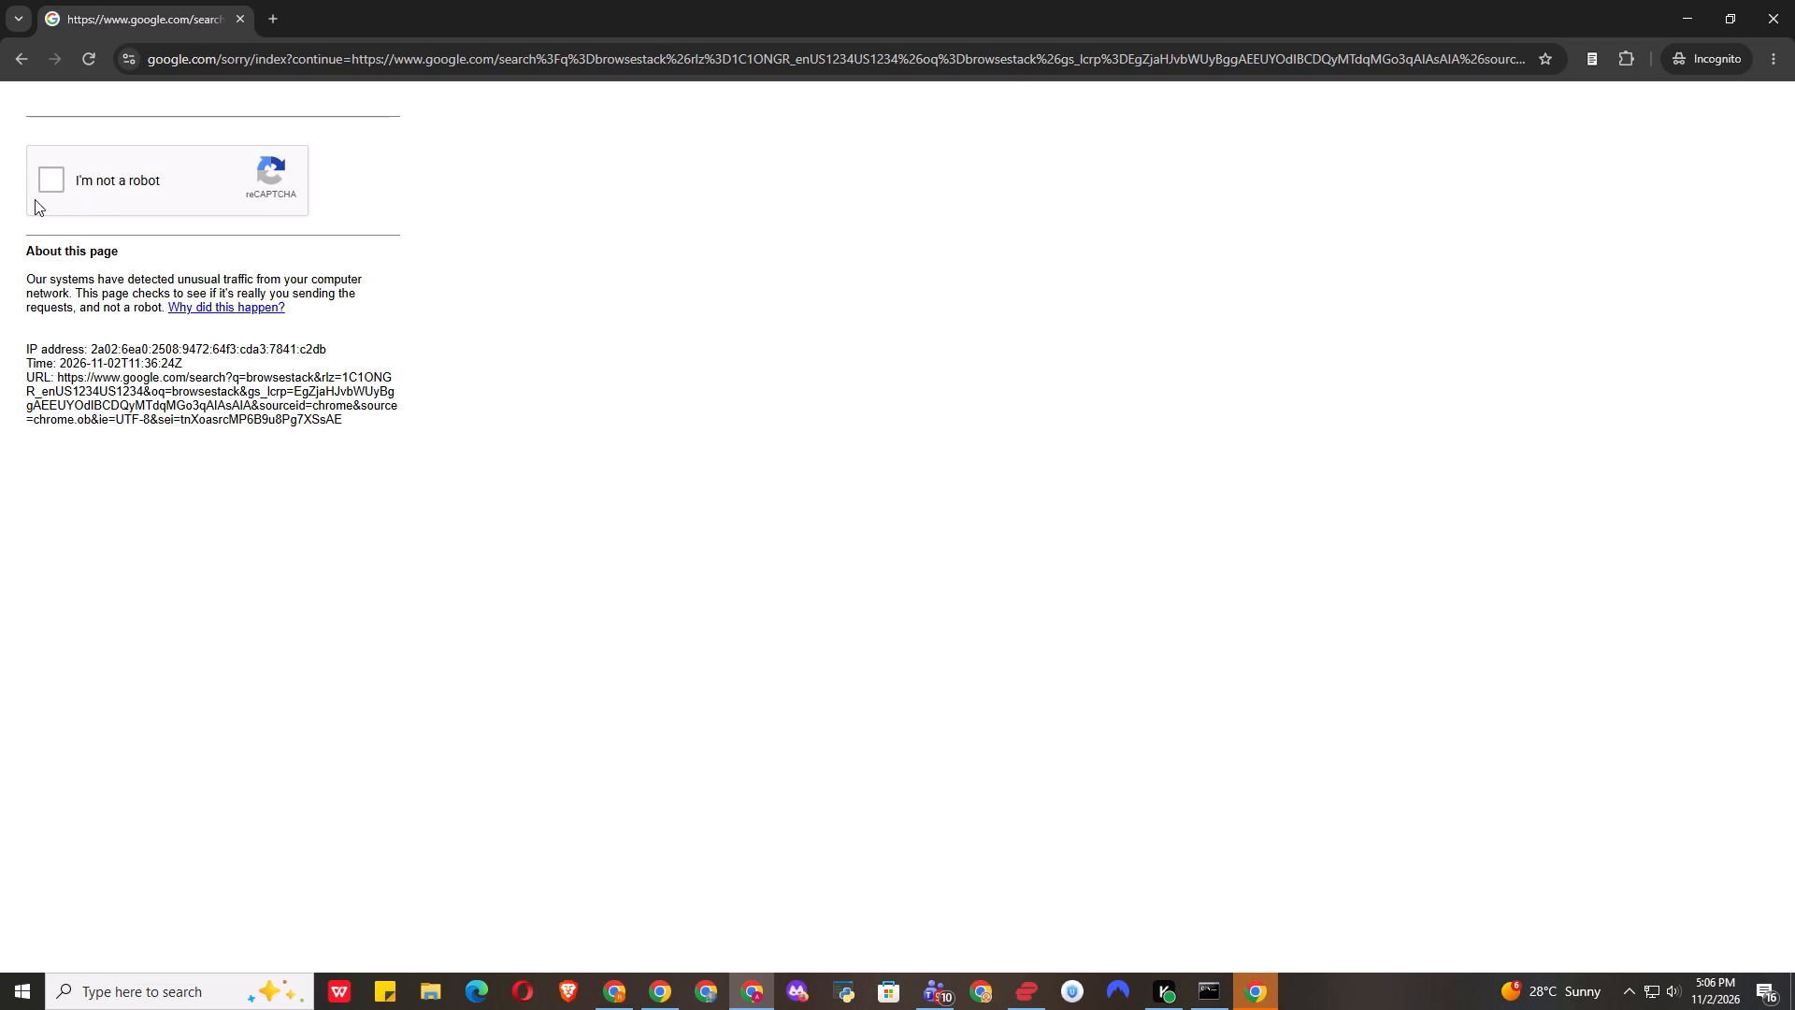
# Complete the reCAPTCHA by selecting all images with crosswalks and verifying them.
pyautogui.click(0, 213)
pyautogui.click(63, 156)
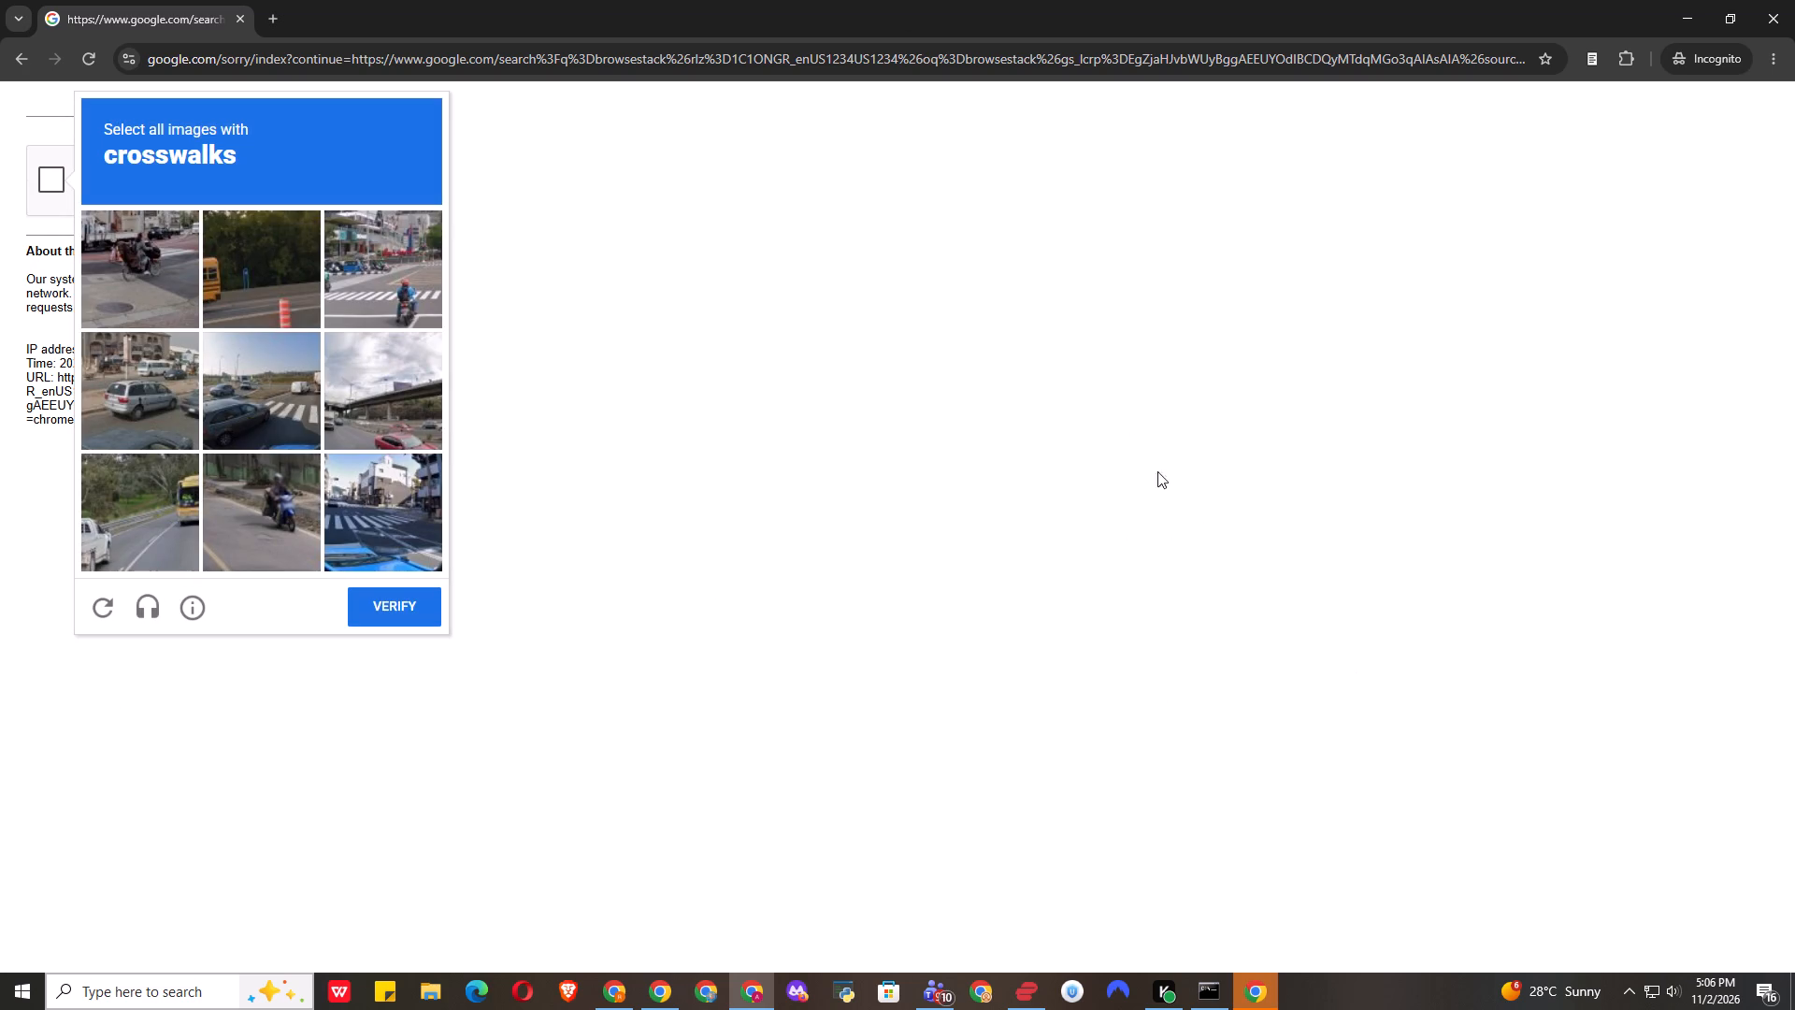
pyautogui.click(399, 266)
pyautogui.click(239, 389)
pyautogui.click(374, 481)
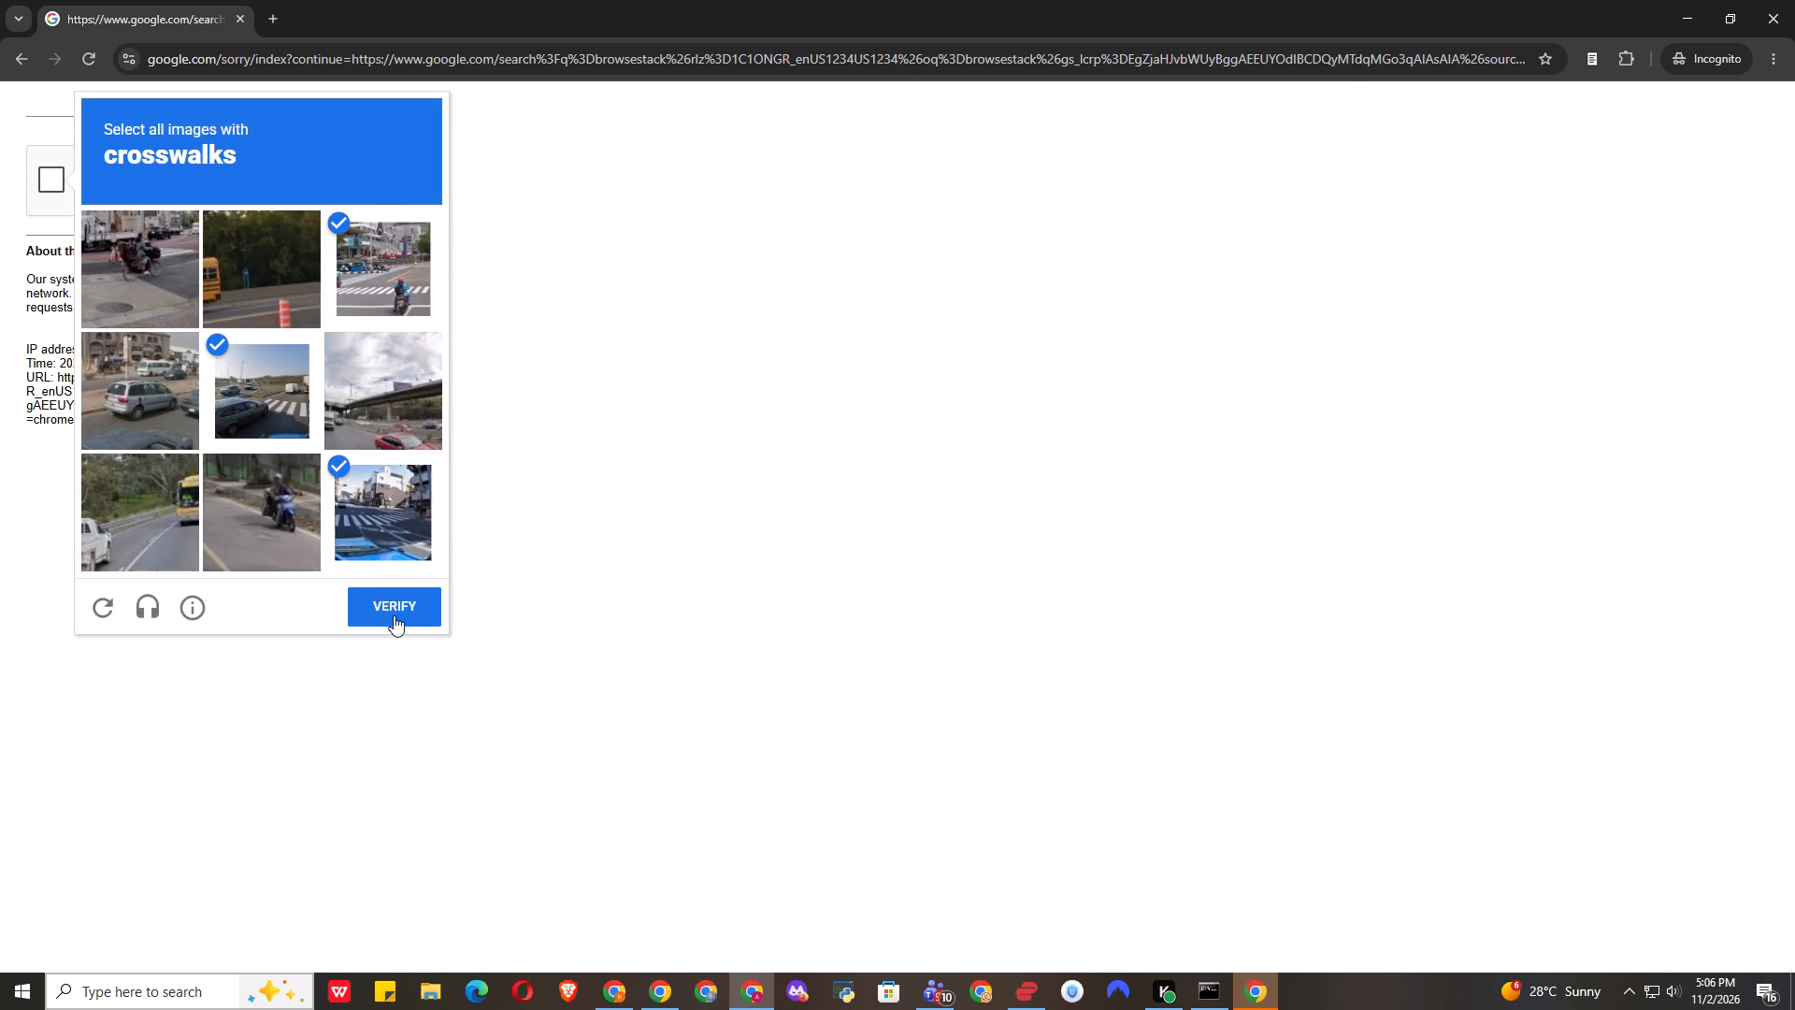
pyautogui.click(395, 613)
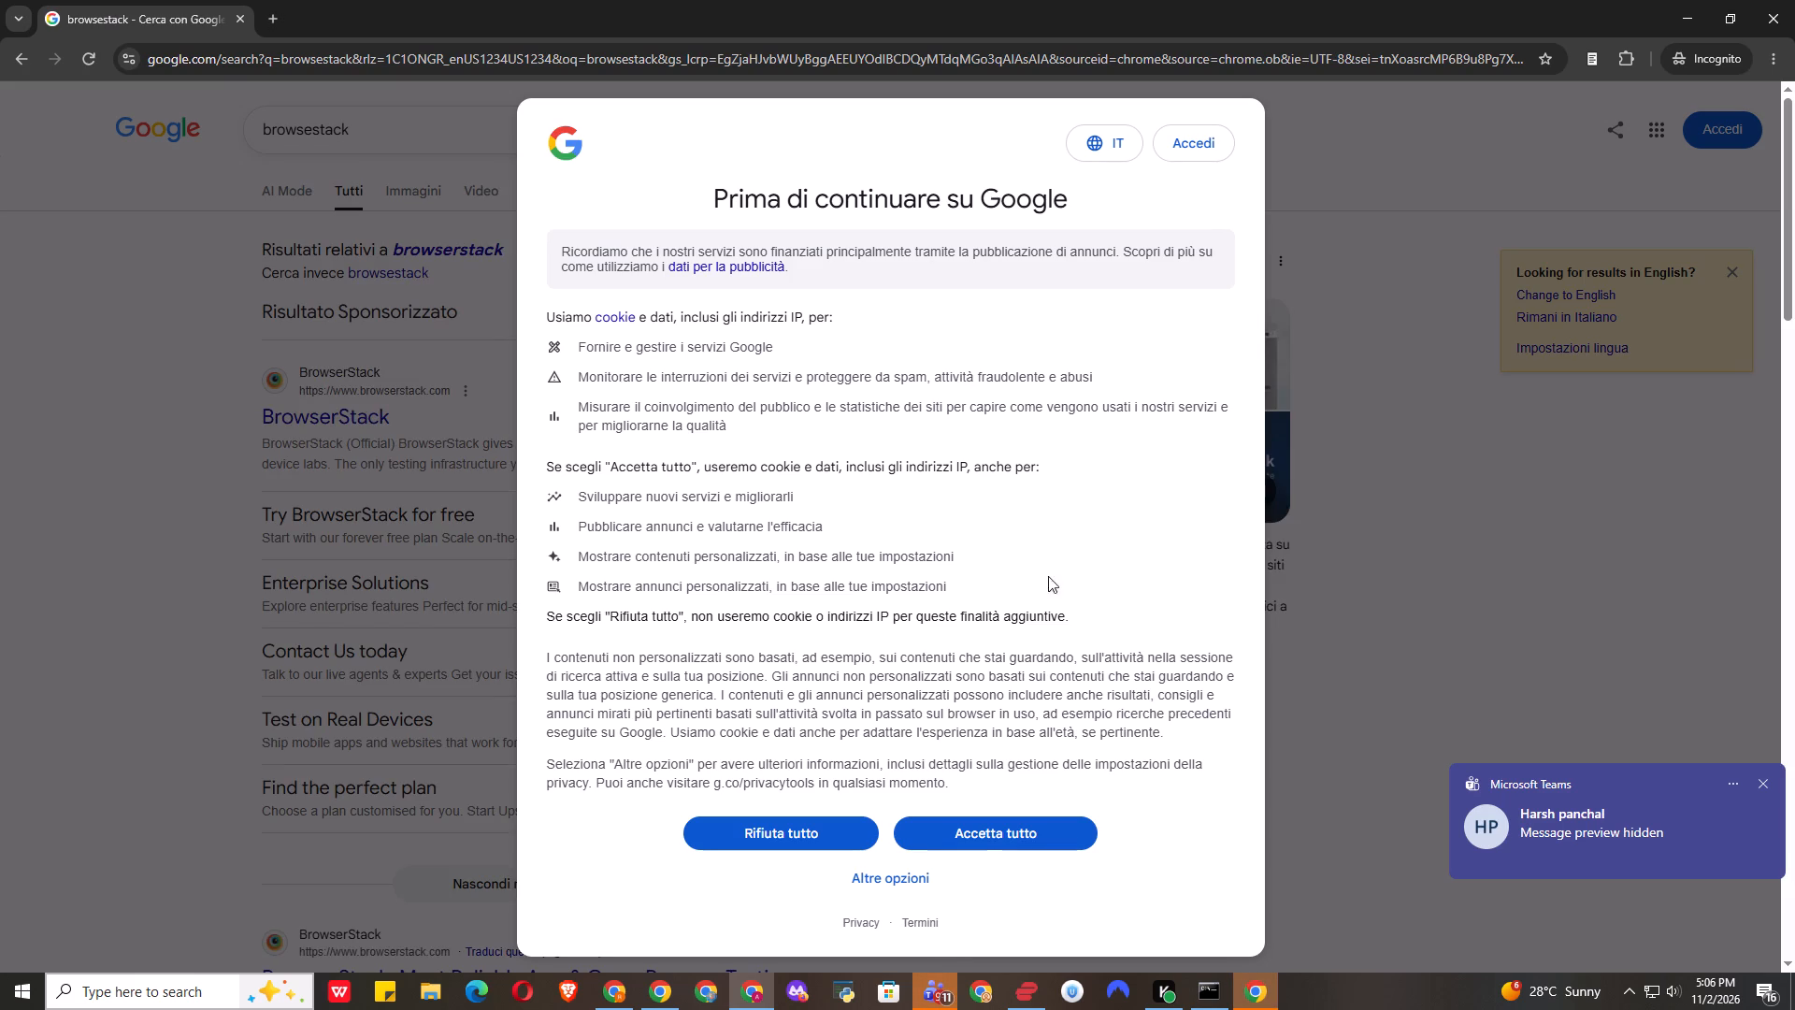
# Reject all cookies on the Google consent notice and change the search results to English.
pyautogui.click(767, 843)
pyautogui.click(1556, 296)
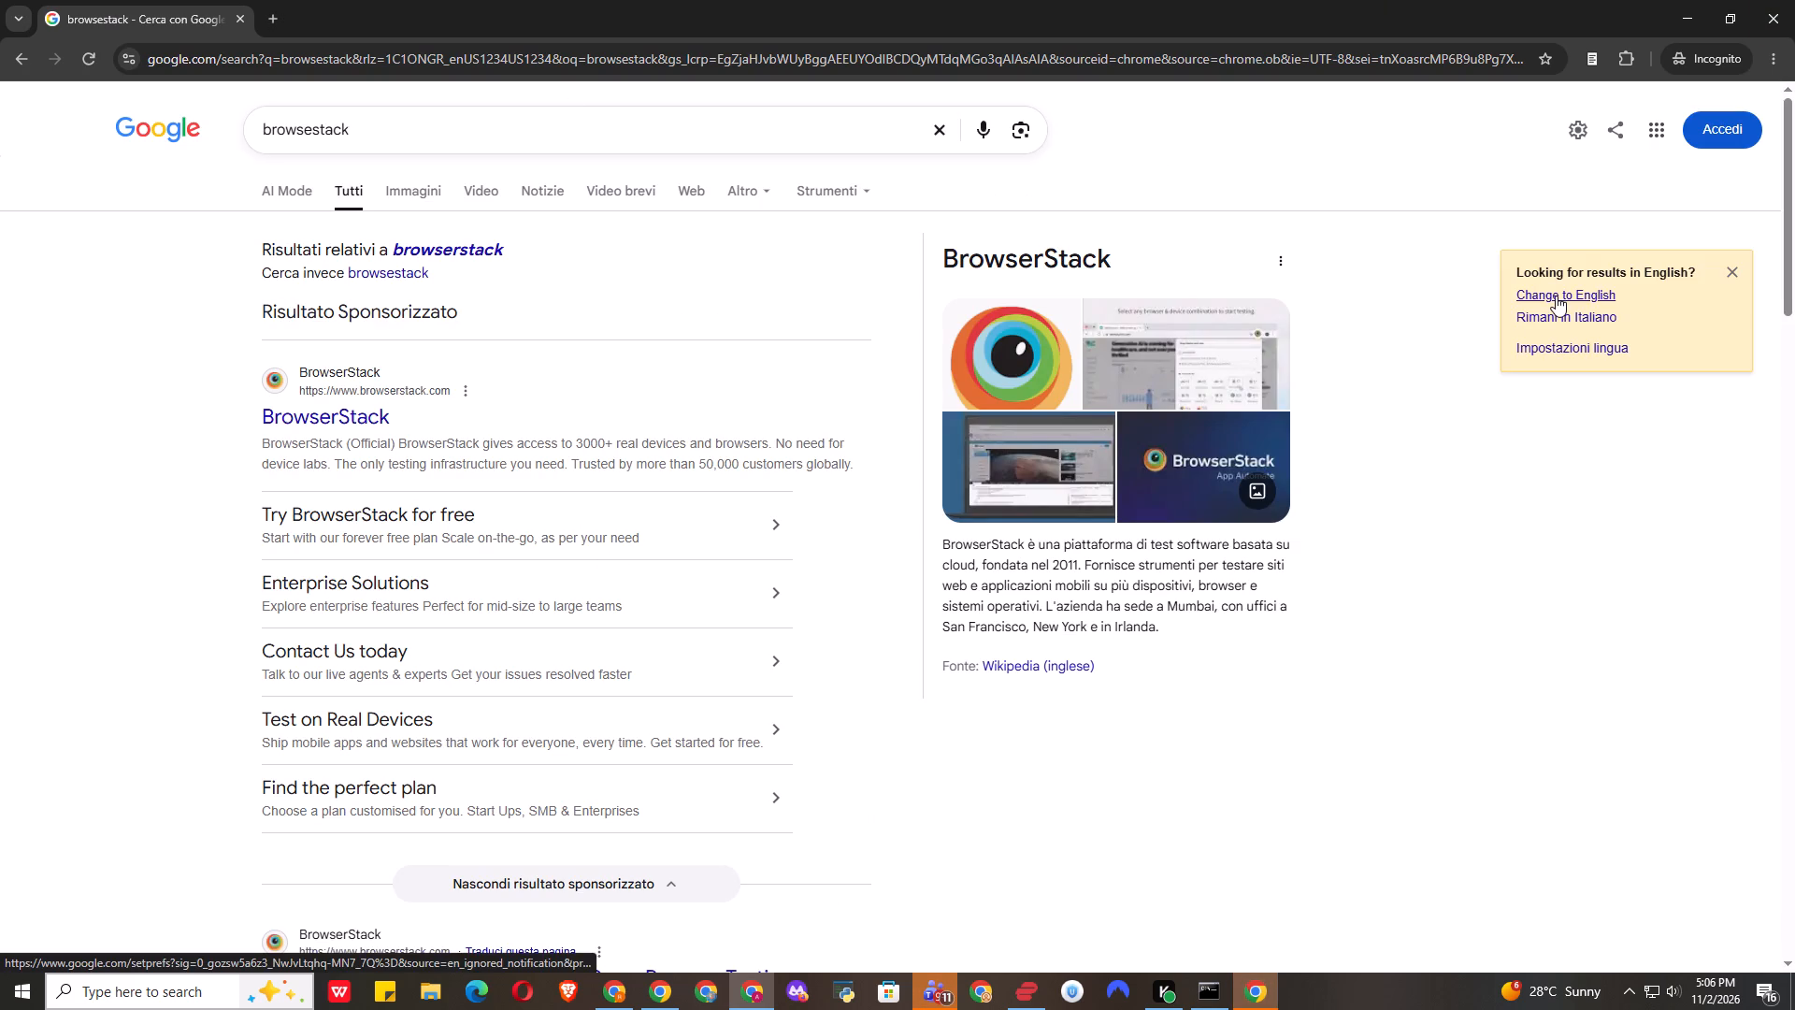
# On the second results page, open the top Freshworks, Akamai, SmartBear and UiPath sponsored results in new tabs.
pyautogui.scroll(-9, 524, 830)
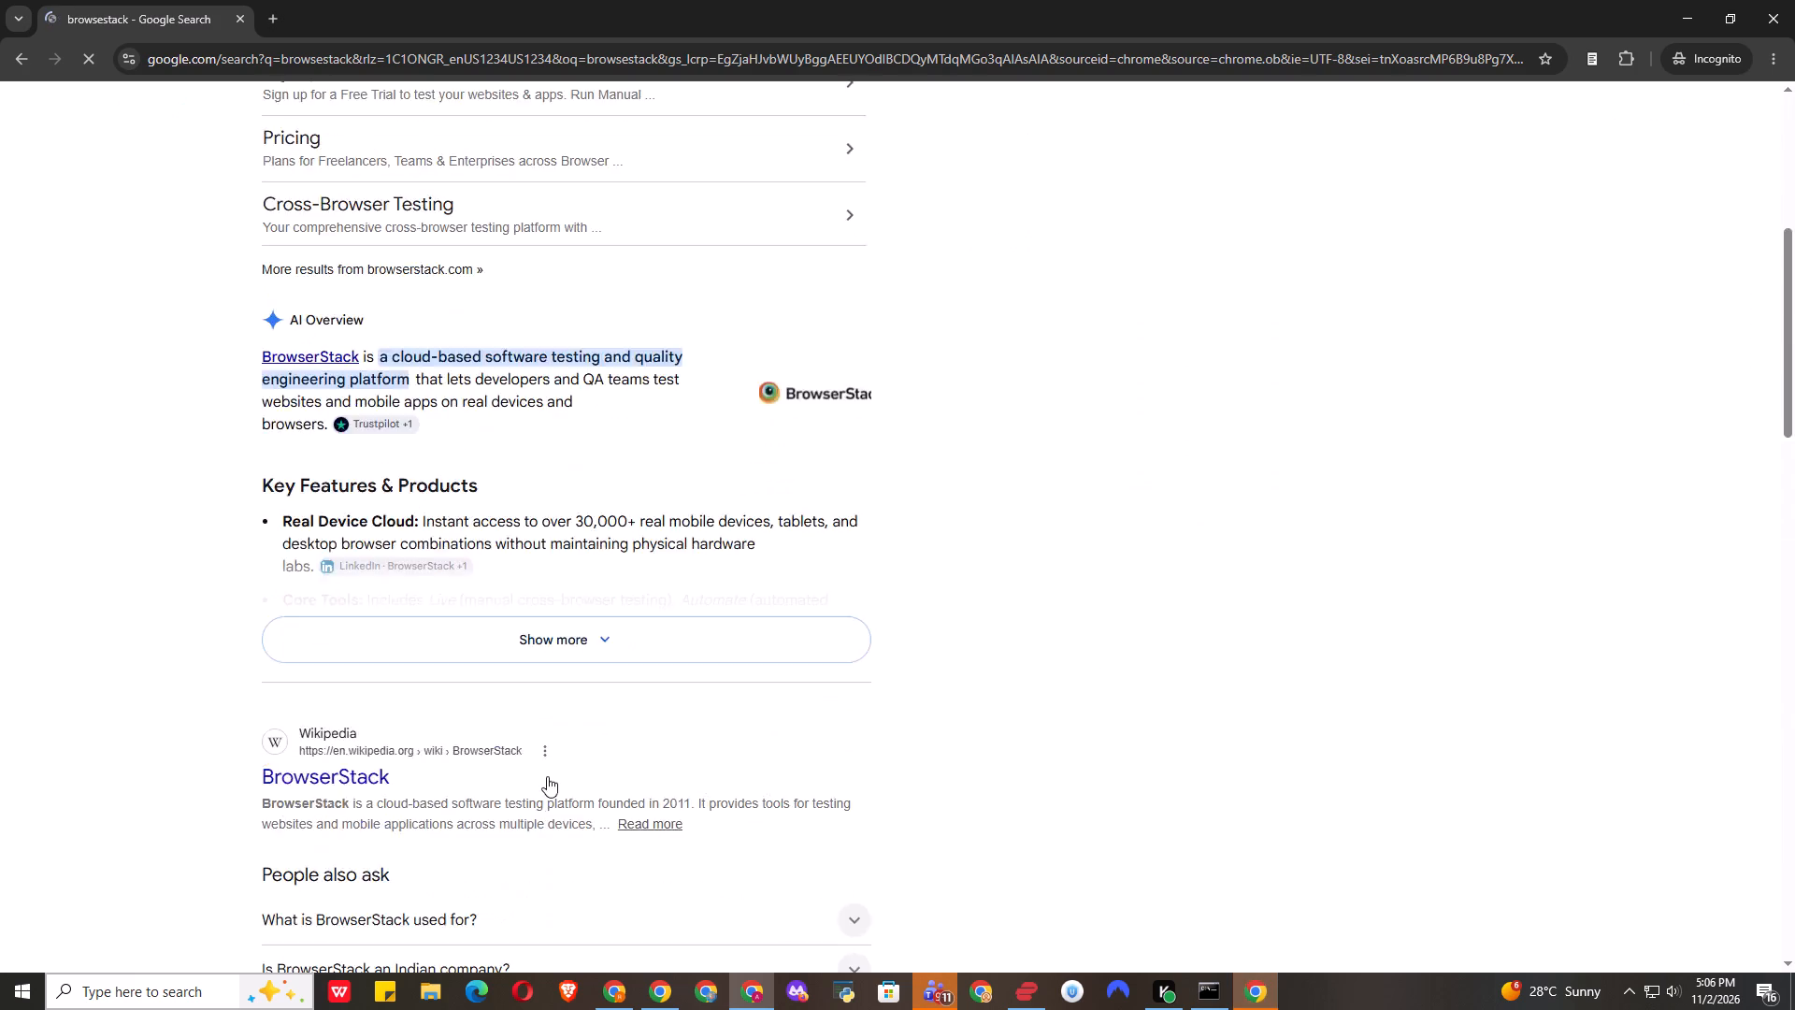
pyautogui.scroll(-20, 547, 776)
pyautogui.scroll(-5, 547, 776)
pyautogui.click(476, 837)
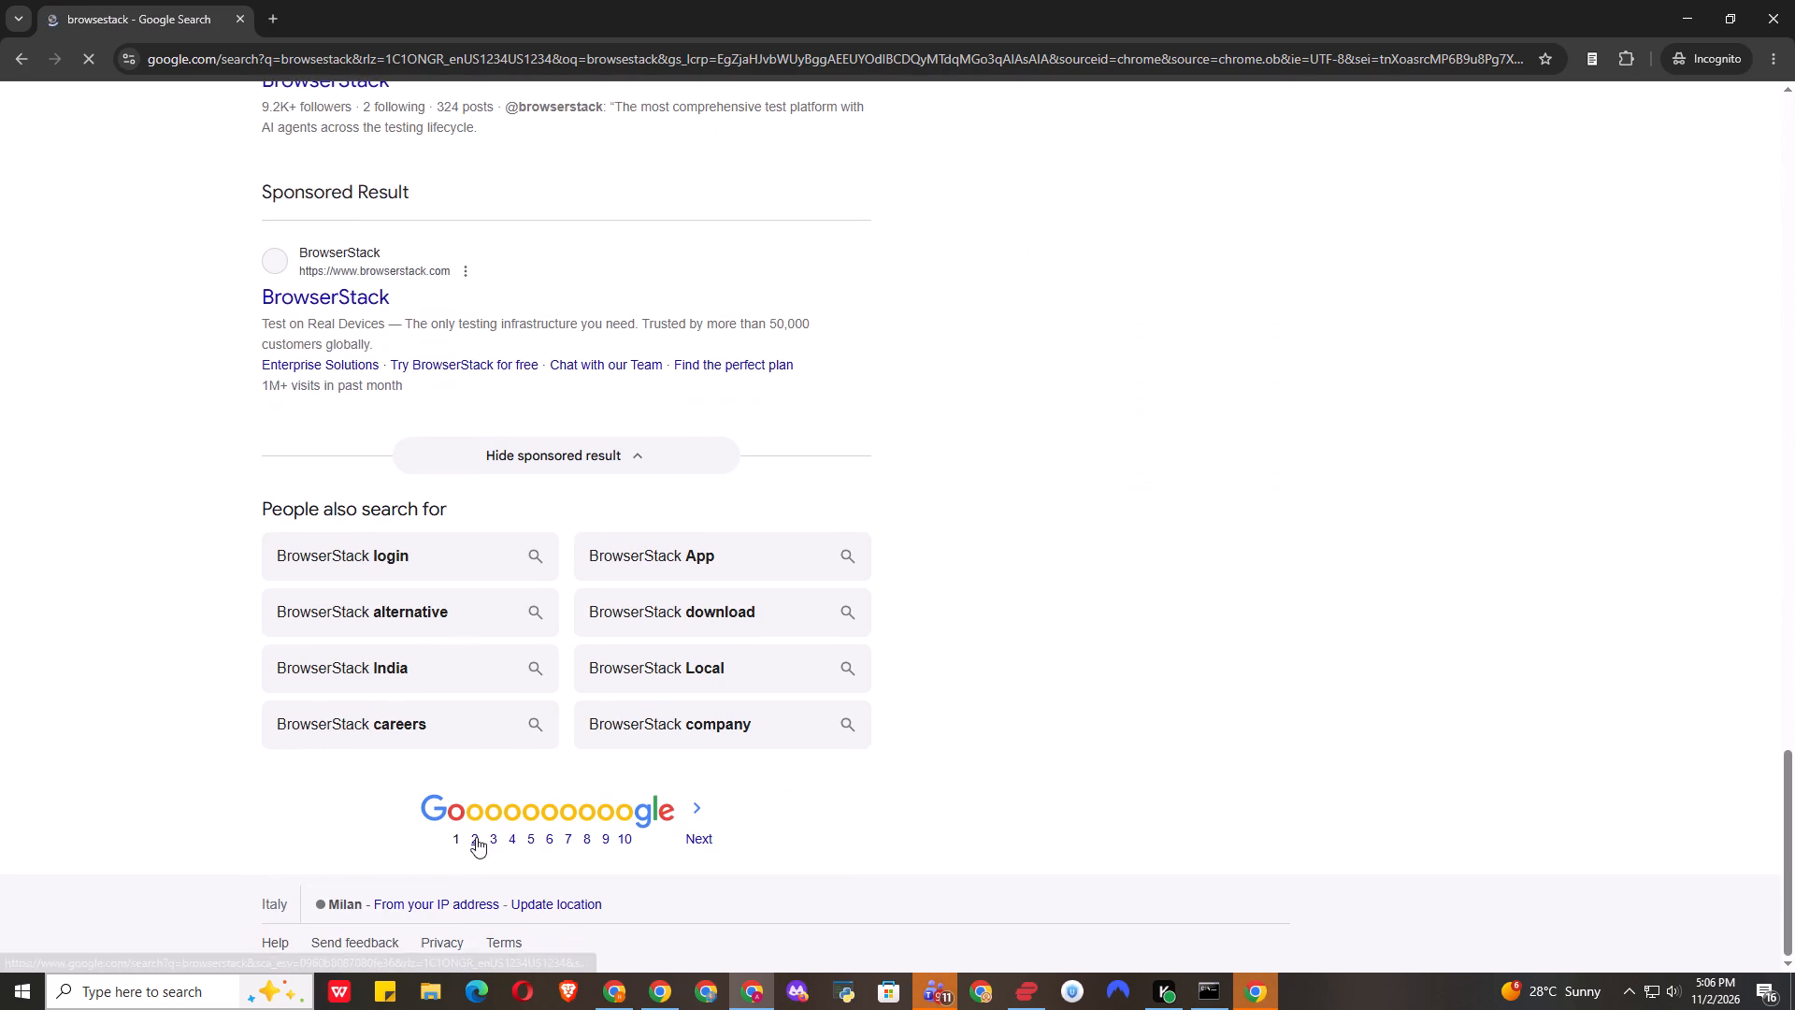
pyautogui.click(425, 119)
pyautogui.keyDown('ctrl'); pyautogui.click(375, 409); pyautogui.keyUp('ctrl')
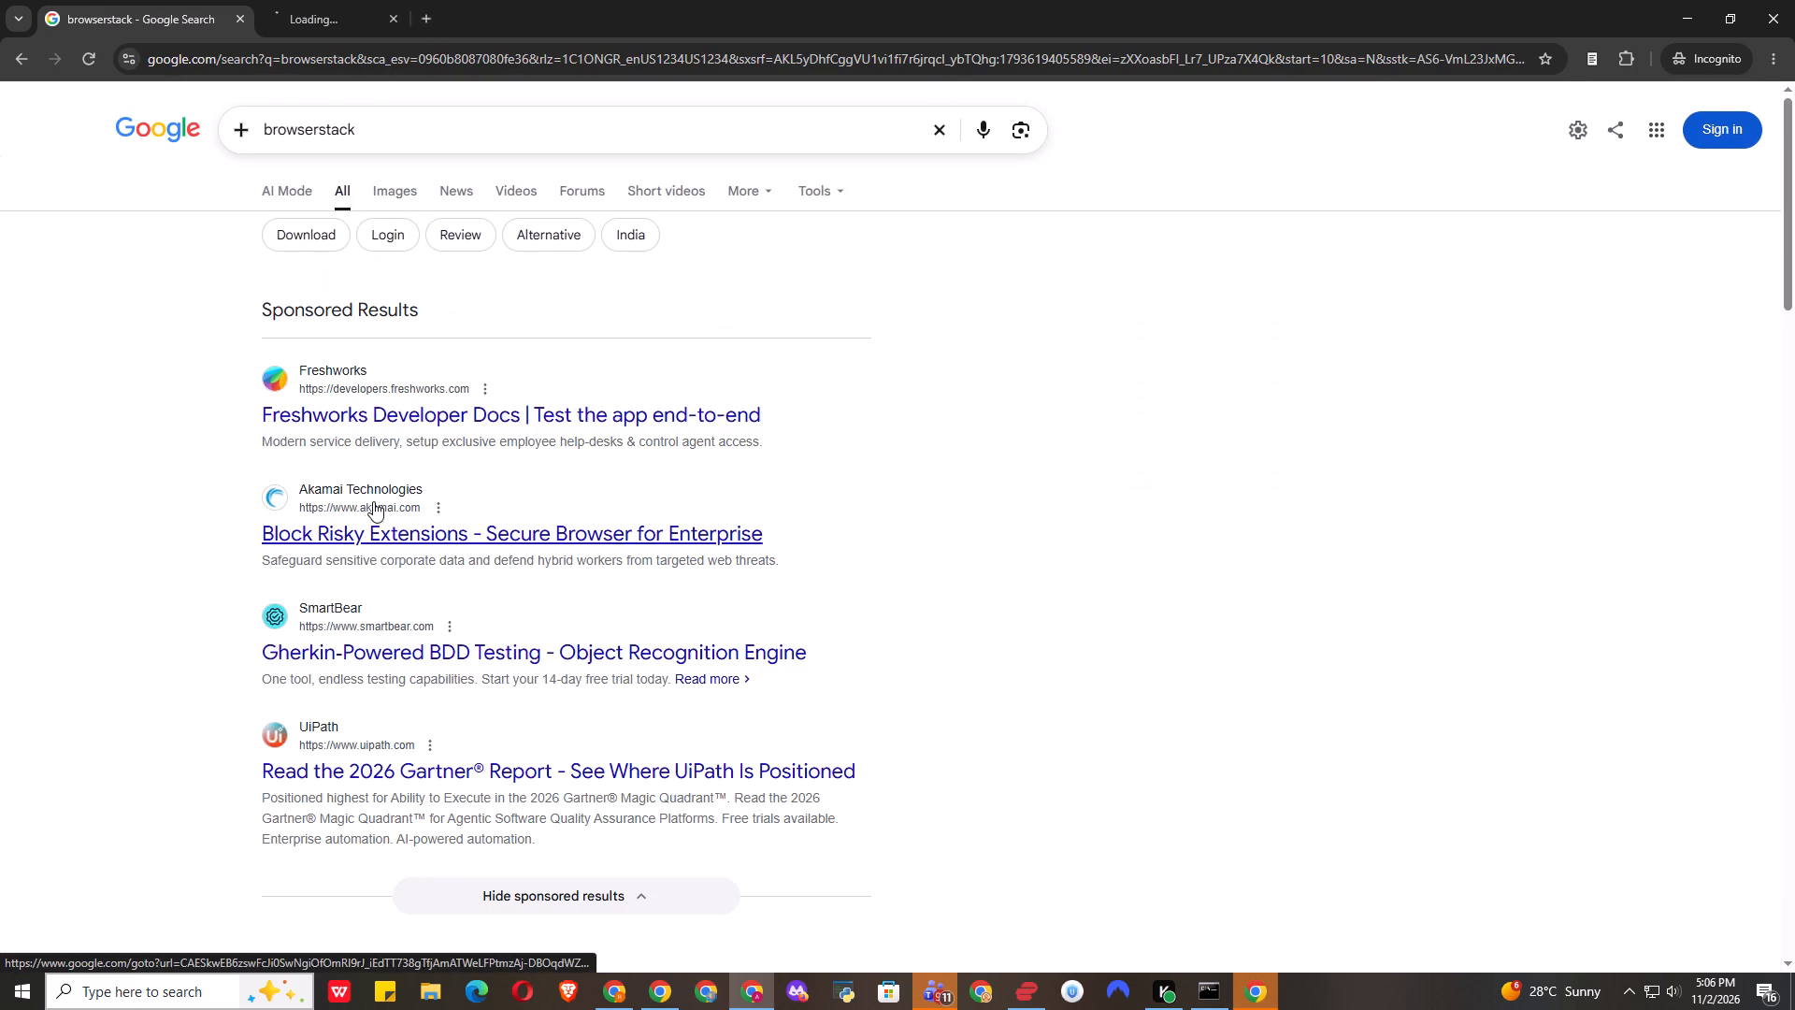
pyautogui.keyDown('ctrl'); pyautogui.click(373, 502); pyautogui.keyUp('ctrl')
pyautogui.keyDown('ctrl'); pyautogui.click(366, 628); pyautogui.keyUp('ctrl')
pyautogui.keyDown('ctrl'); pyautogui.click(367, 750); pyautogui.keyUp('ctrl')
# Open the Crosscheck Networks, atsqa.org and Vultr sponsored results near the bottom of the results page in new tabs.
pyautogui.scroll(-11, 529, 621)
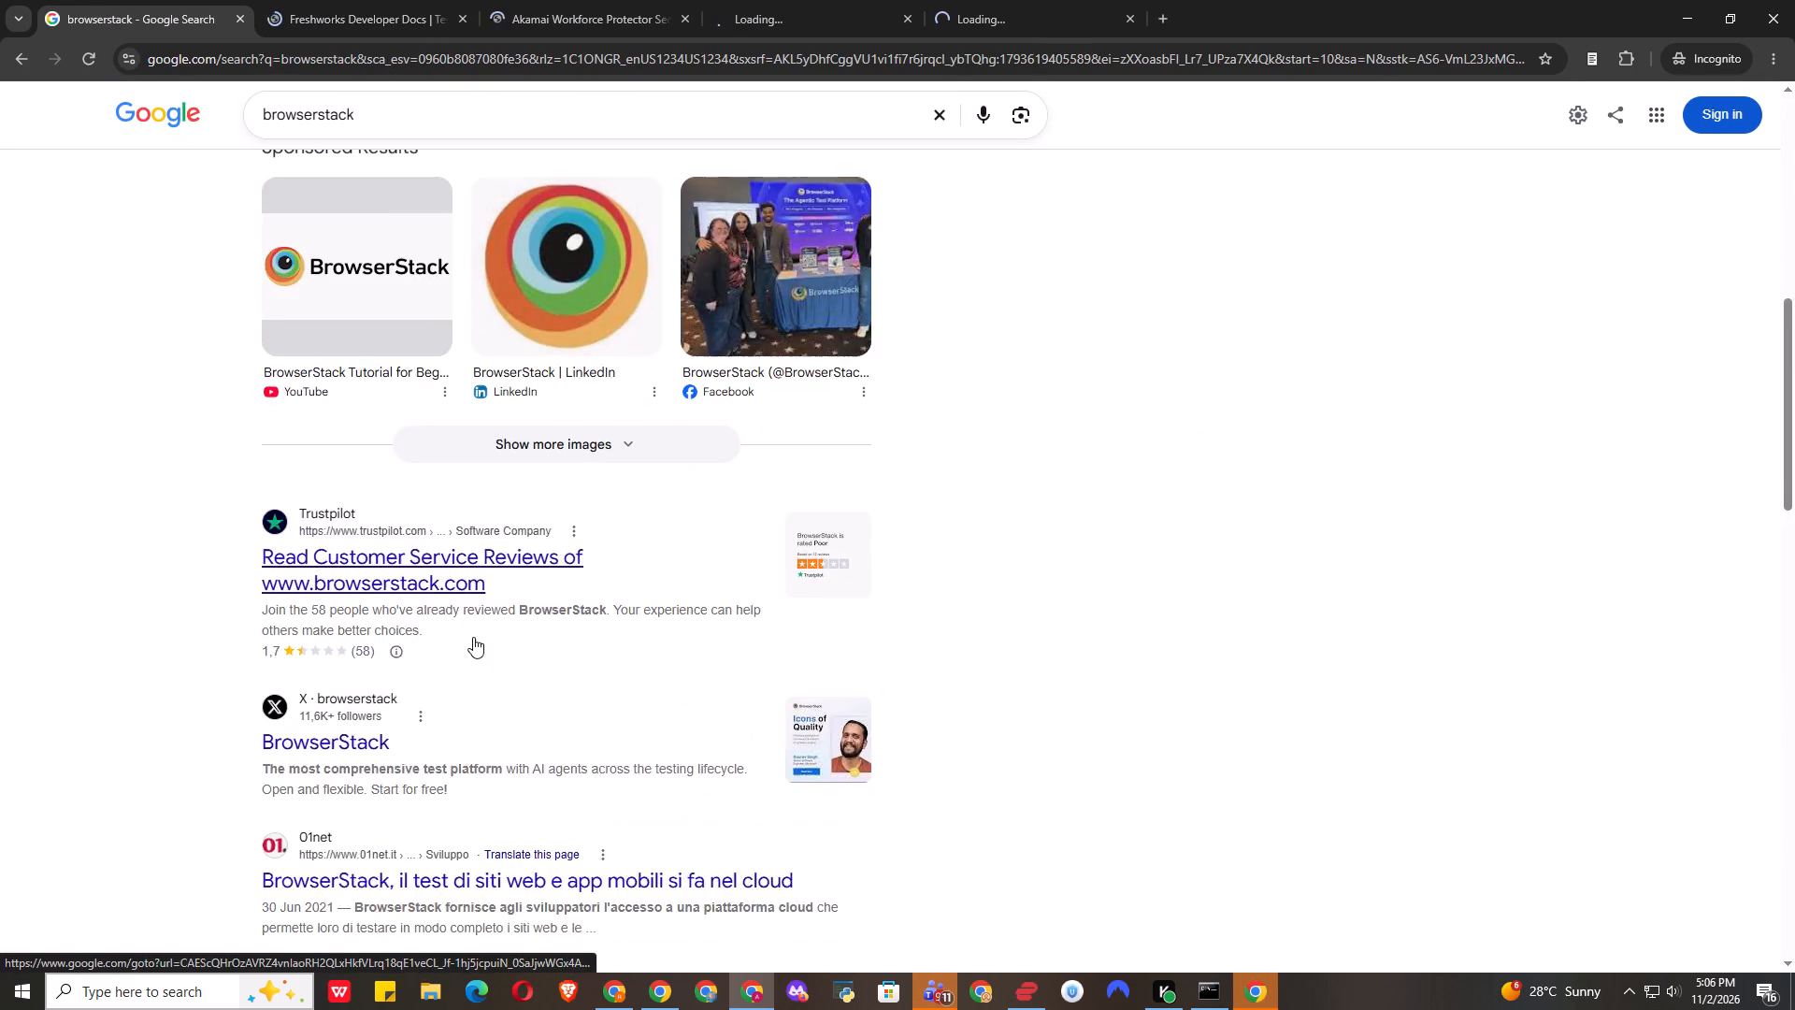
pyautogui.scroll(-9, 473, 637)
pyautogui.scroll(-4, 403, 698)
pyautogui.keyDown('ctrl'); pyautogui.click(353, 581); pyautogui.keyUp('ctrl')
pyautogui.keyDown('ctrl'); pyautogui.click(362, 693); pyautogui.keyUp('ctrl')
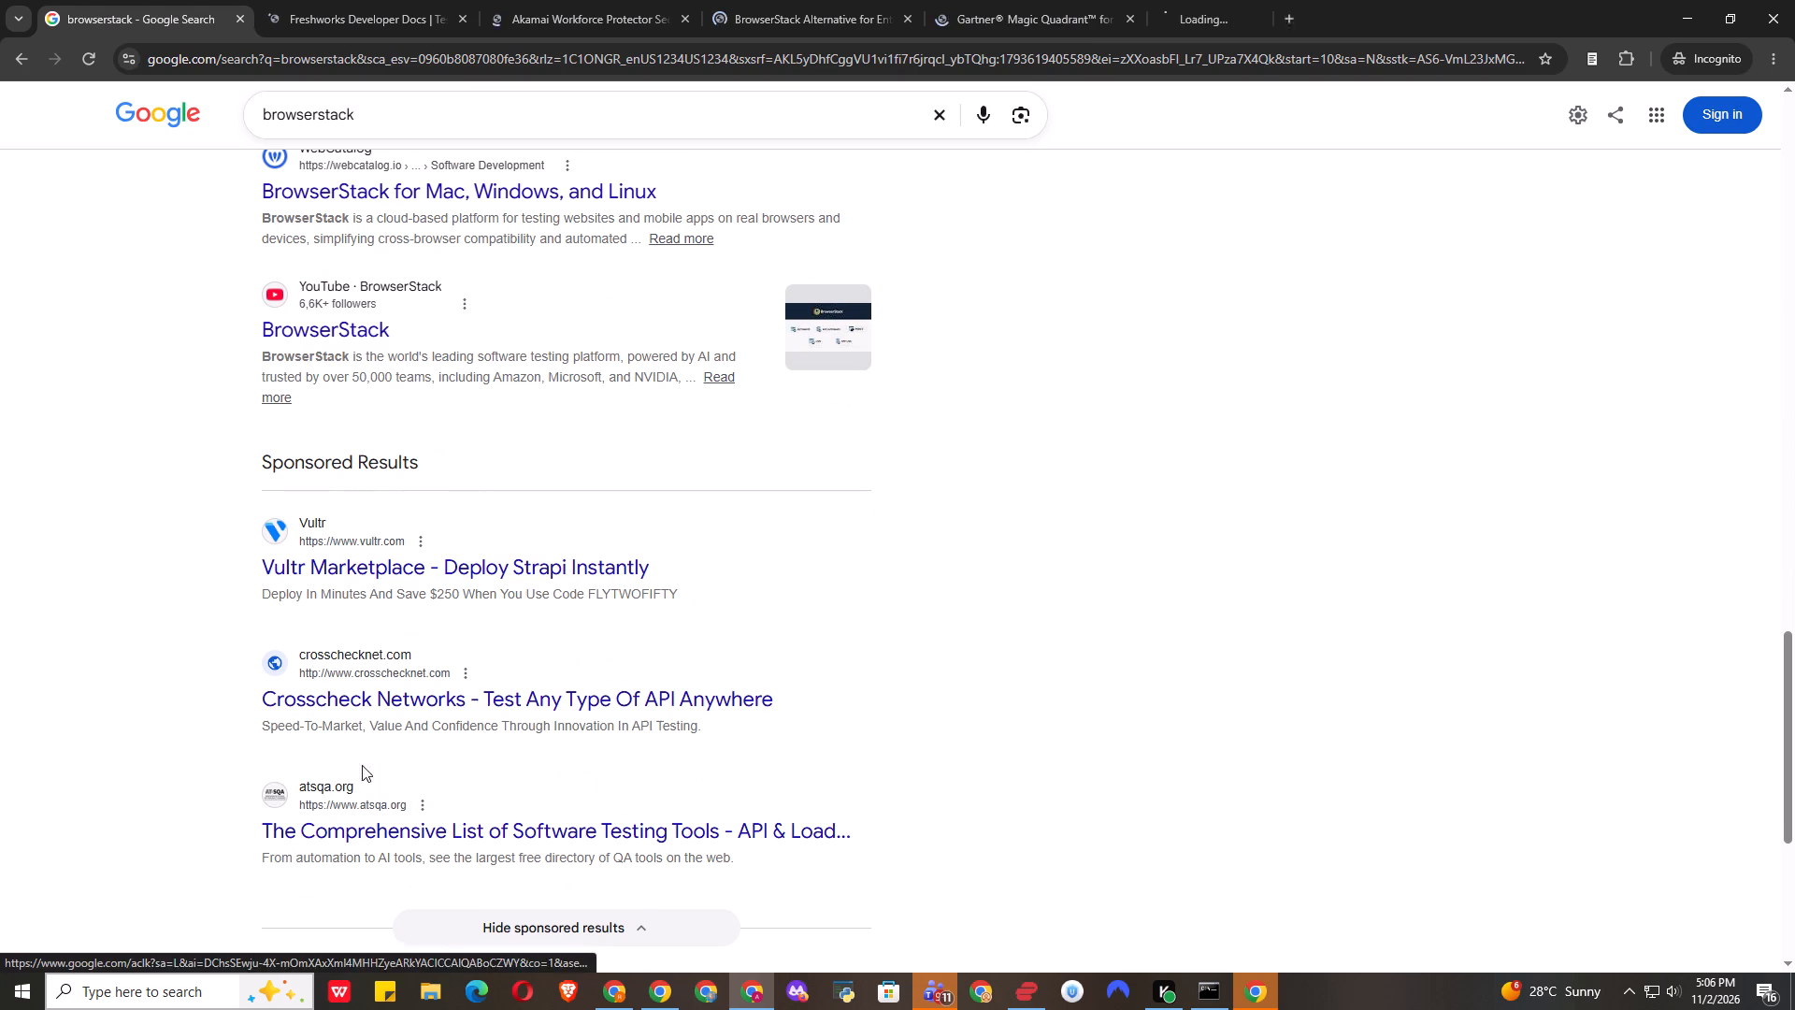
pyautogui.keyDown('ctrl'); pyautogui.click(359, 805); pyautogui.keyUp('ctrl')
pyautogui.keyDown('ctrl'); pyautogui.moveTo(359, 609); pyautogui.dragTo(362, 598); pyautogui.keyUp('ctrl')
pyautogui.keyDown('ctrl'); pyautogui.click(375, 573); pyautogui.keyUp('ctrl')
# Return to the first results page and open its UiPath and SmartBear sponsored results in new tabs.
pyautogui.scroll(-7, 511, 701)
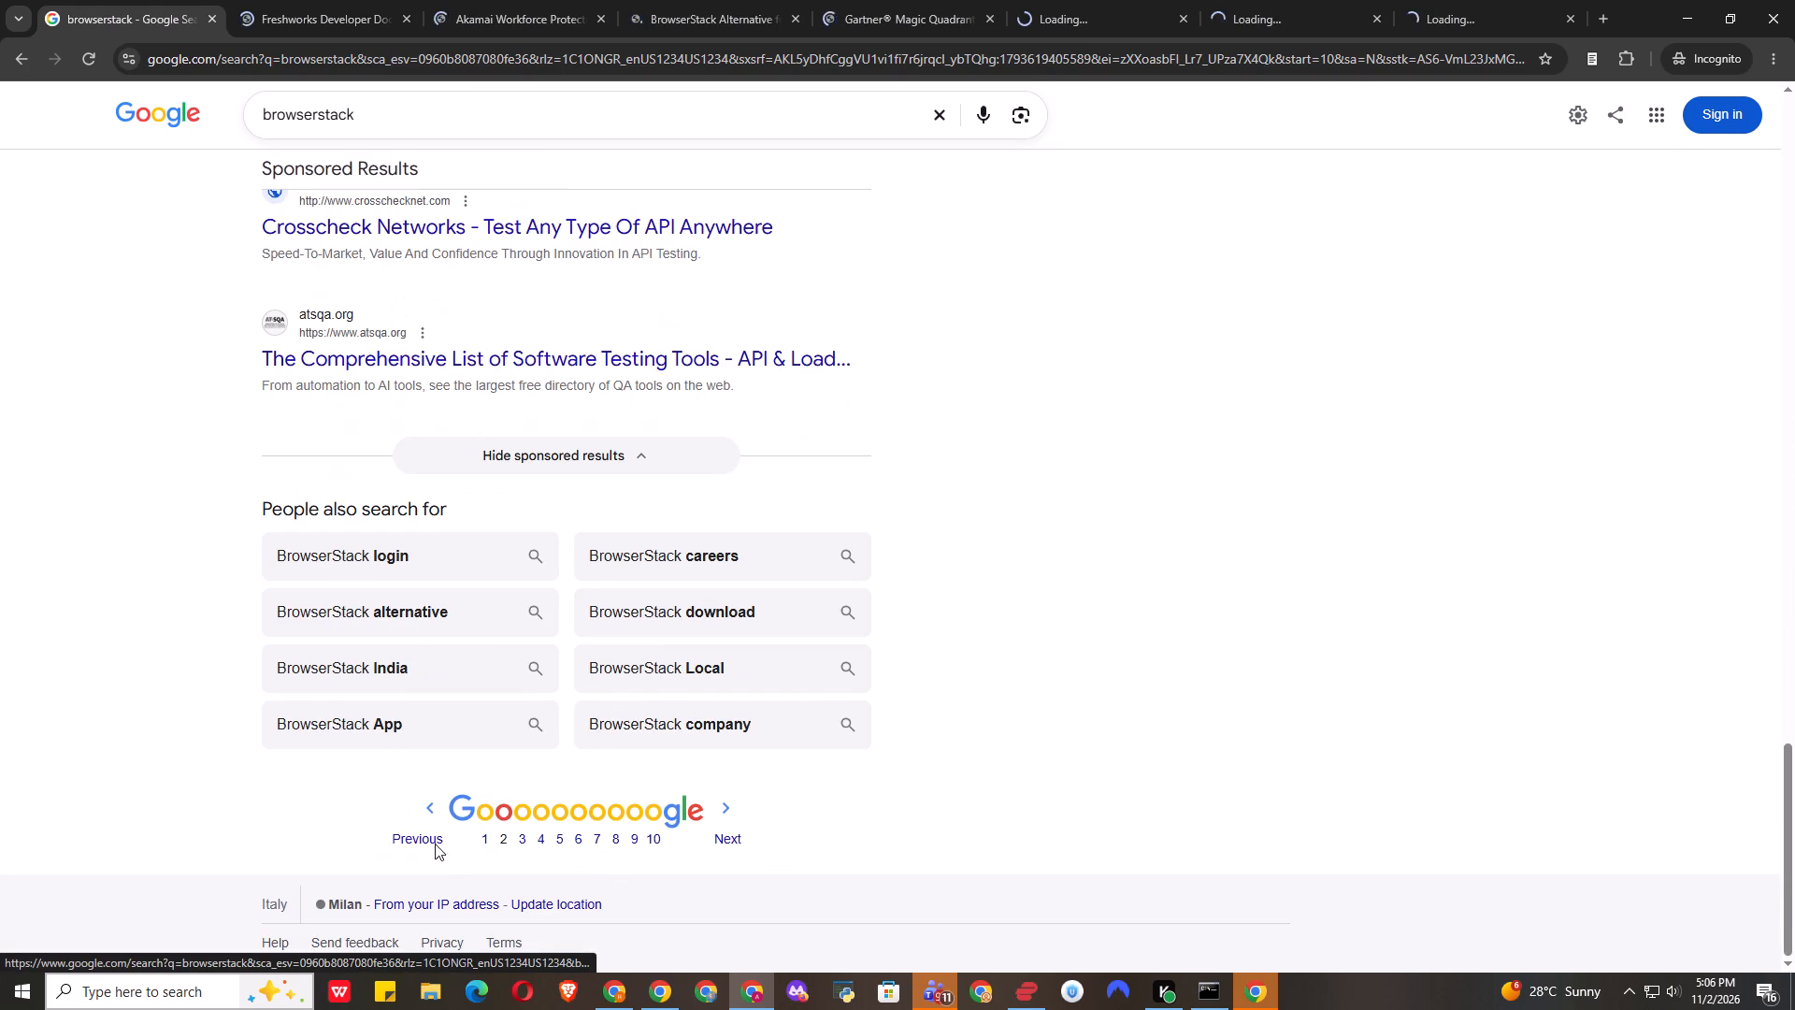
pyautogui.click(421, 833)
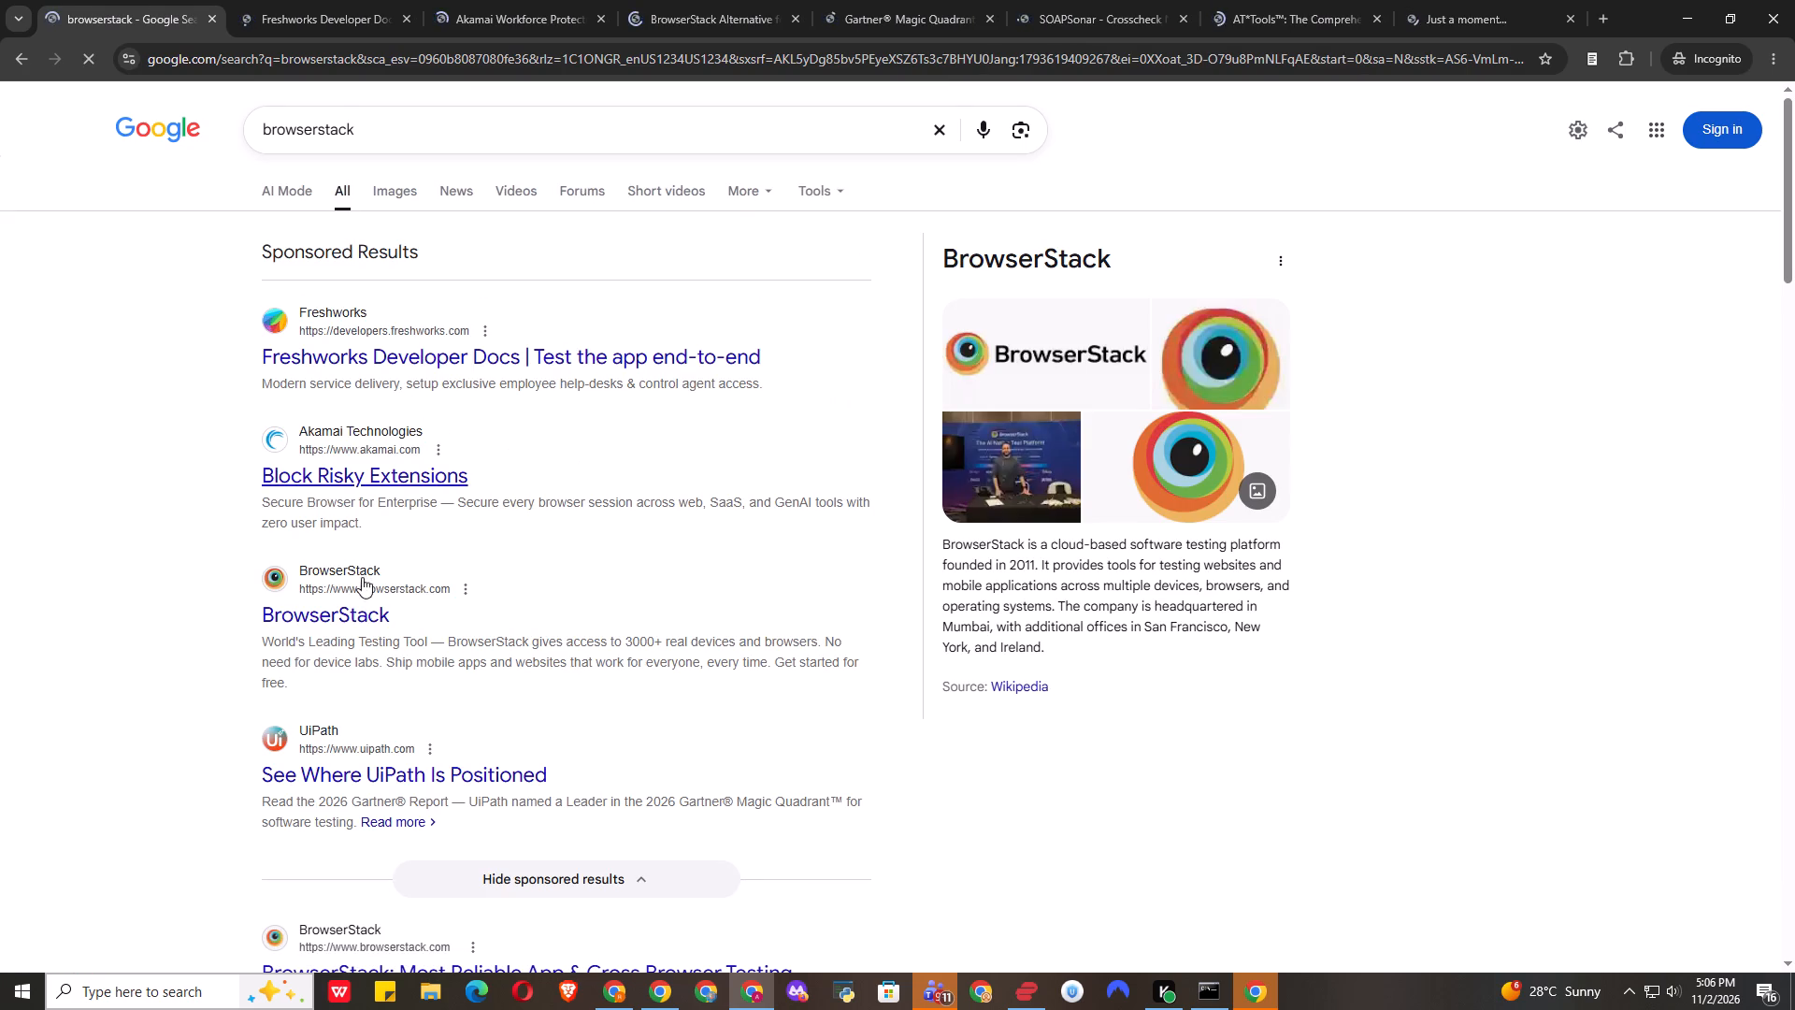
pyautogui.keyDown('ctrl'); pyautogui.click(345, 754); pyautogui.keyUp('ctrl')
pyautogui.scroll(-20, 421, 709)
pyautogui.scroll(-7, 421, 709)
pyautogui.scroll(4, 435, 690)
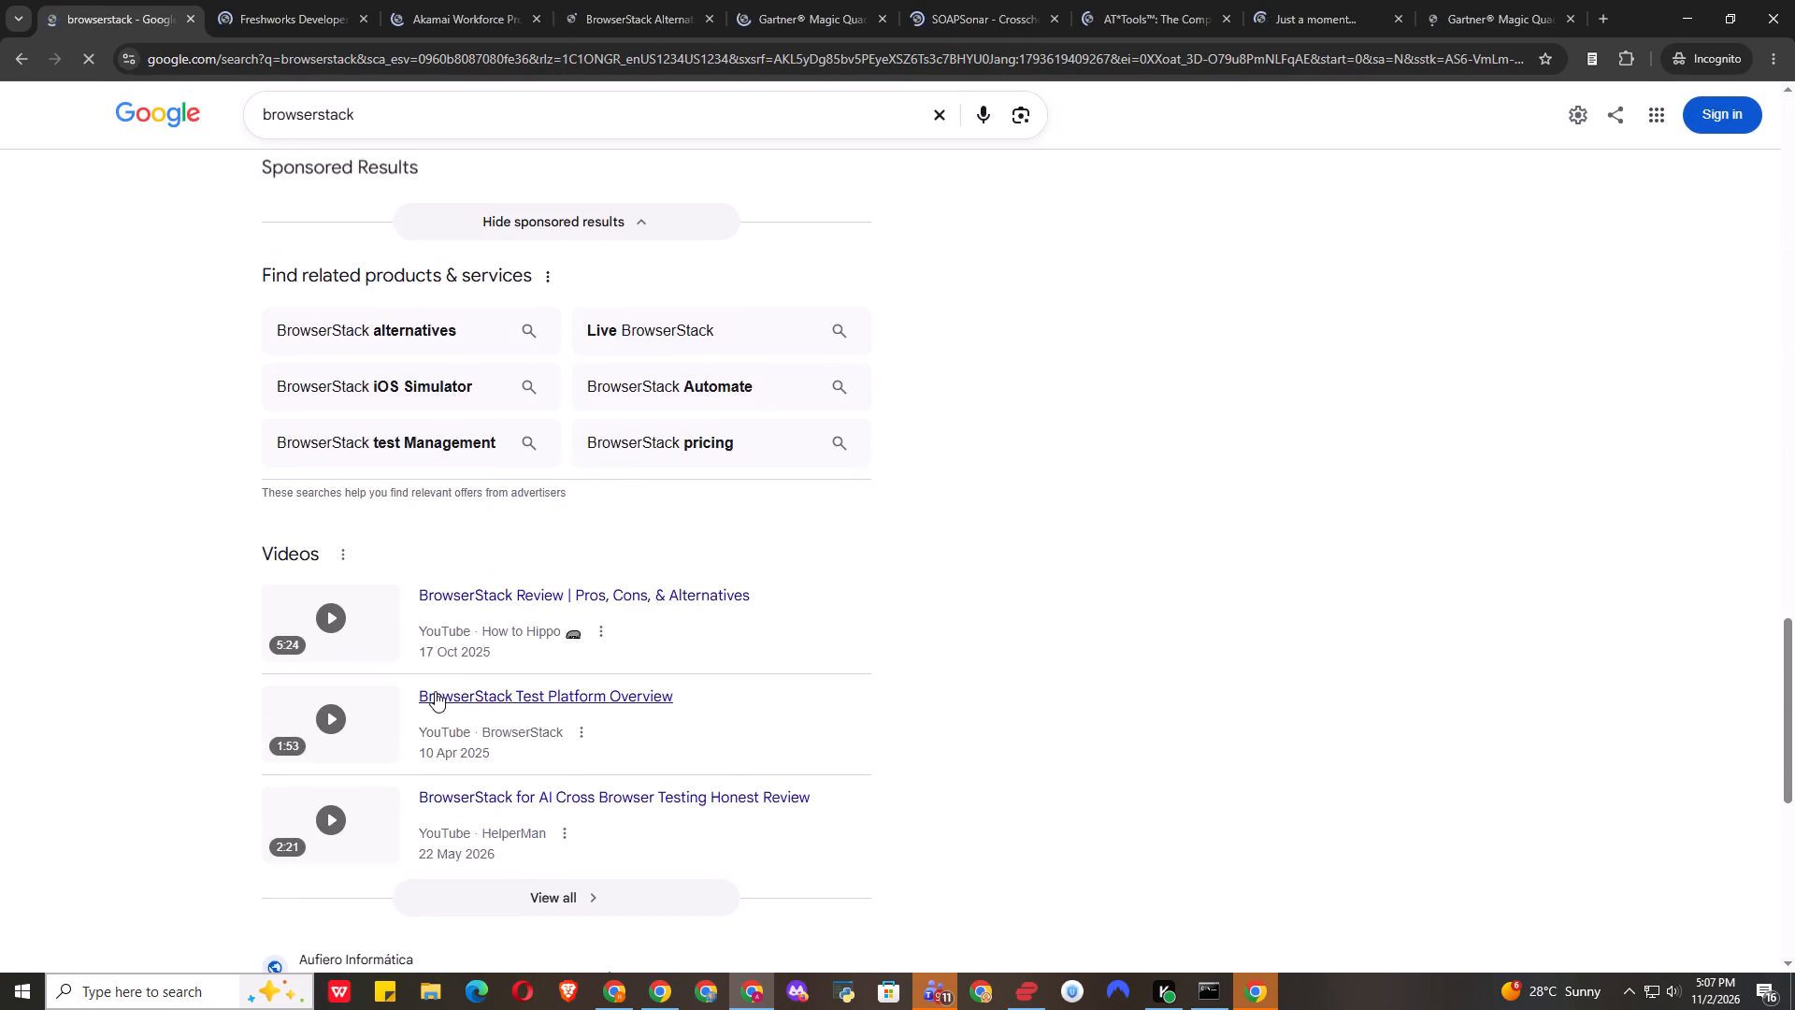
pyautogui.keyDown('ctrl'); pyautogui.click(373, 435); pyautogui.keyUp('ctrl')
pyautogui.keyDown('ctrl'); pyautogui.click(359, 469); pyautogui.keyUp('ctrl')
# Change the search query to "browserstacks" and run the search.
pyautogui.click(435, 127)
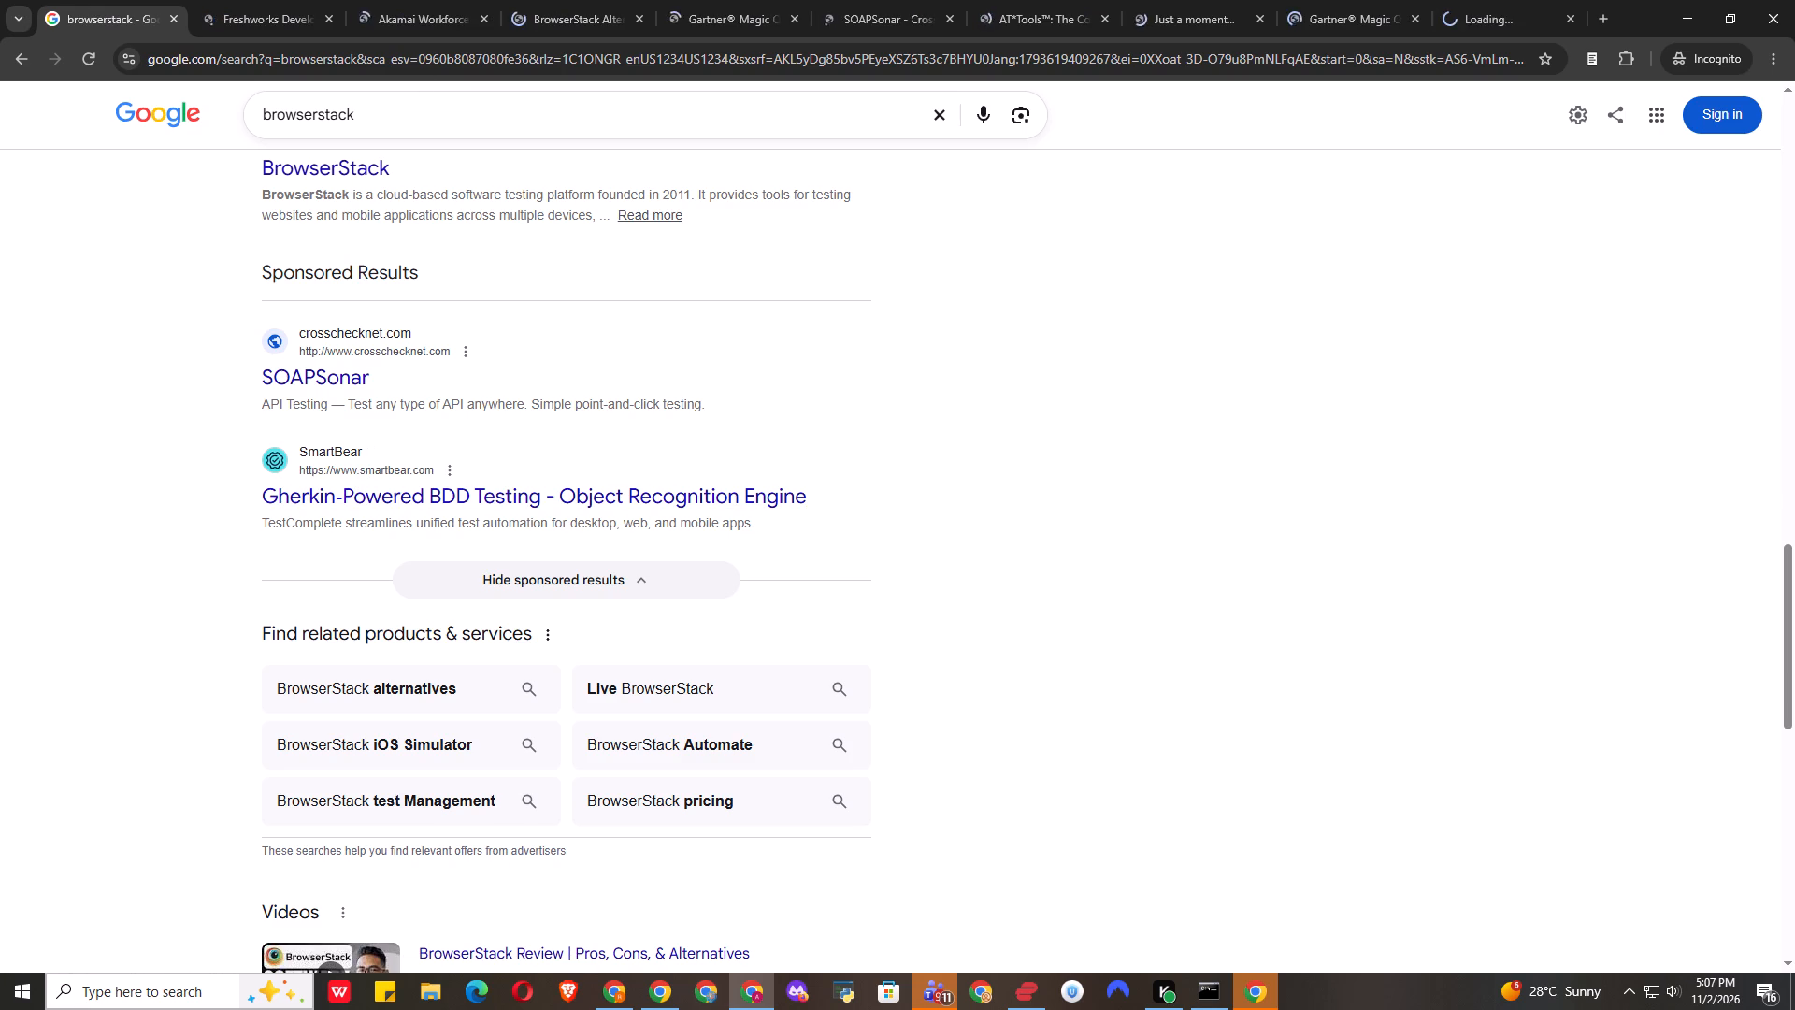
pyautogui.press('s')
pyautogui.press('Return')
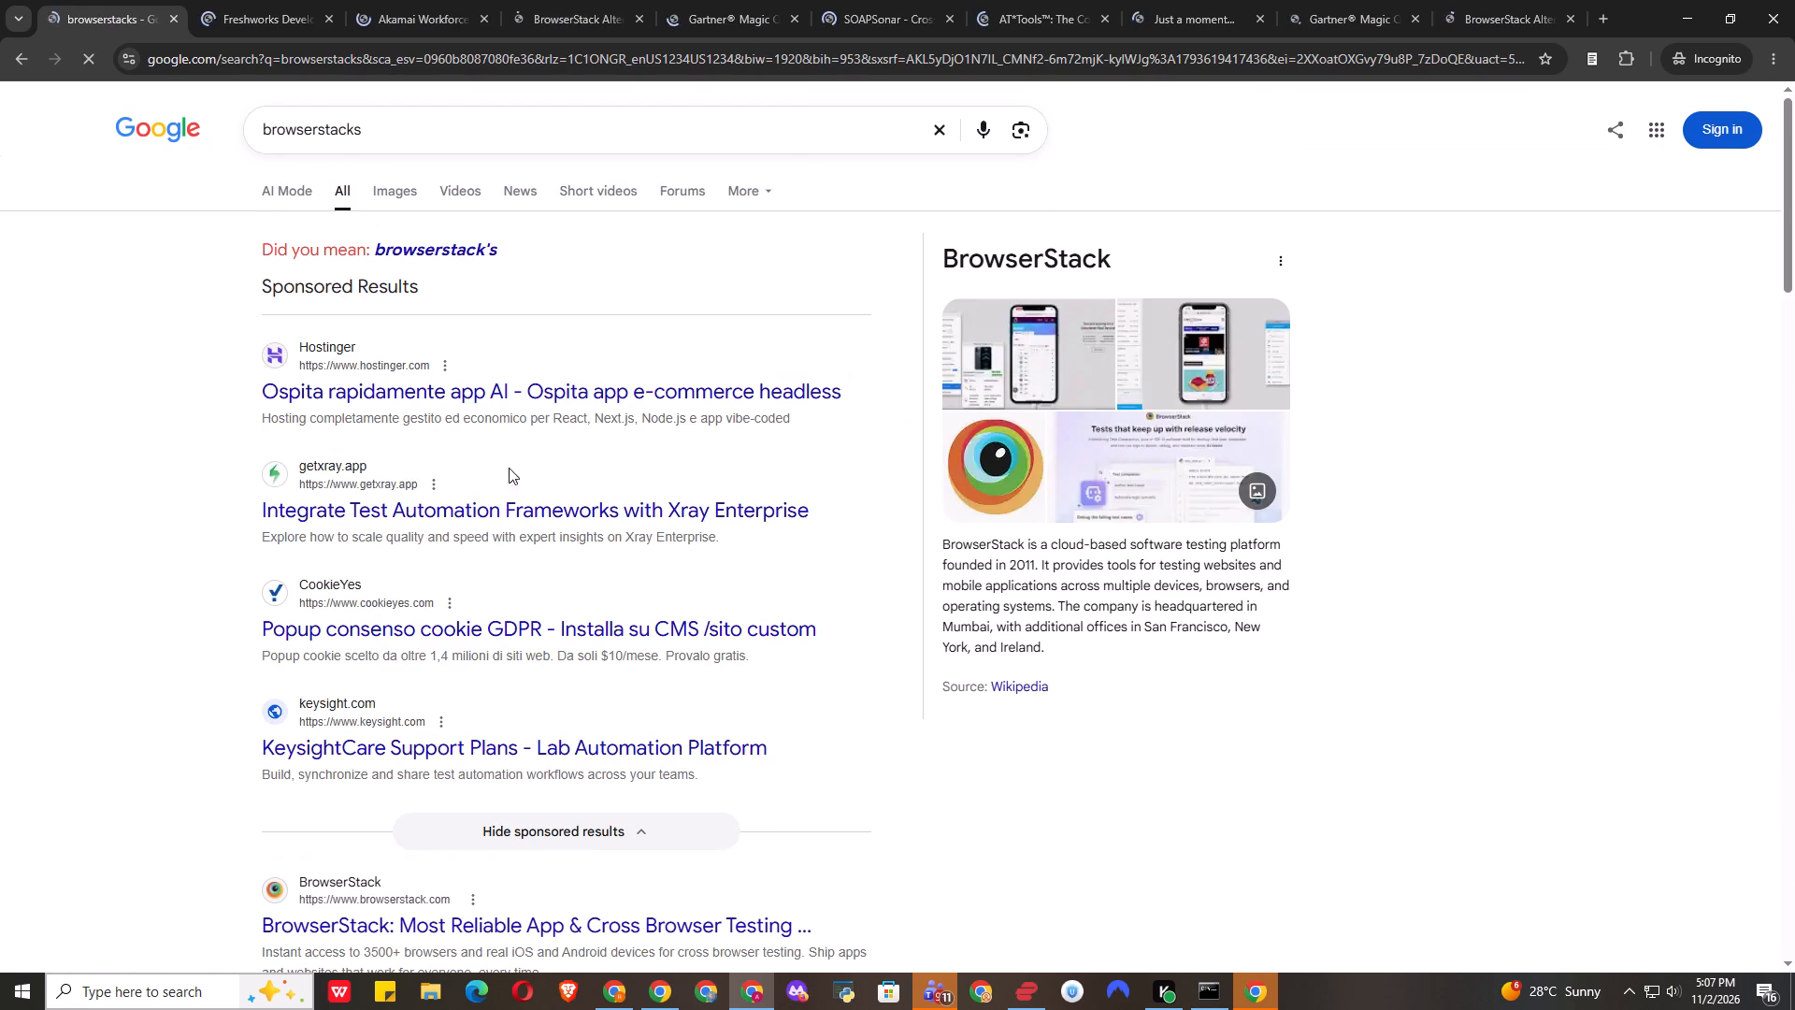
# Open the top Hostinger, CookieYes, Keysight and Xray sponsored results and the lower Hostinger and Freshworks ones in new tabs.
pyautogui.keyDown('ctrl'); pyautogui.click(466, 384); pyautogui.keyUp('ctrl')
pyautogui.keyDown('ctrl'); pyautogui.click(362, 613); pyautogui.keyUp('ctrl')
pyautogui.keyDown('ctrl'); pyautogui.click(366, 727); pyautogui.keyUp('ctrl')
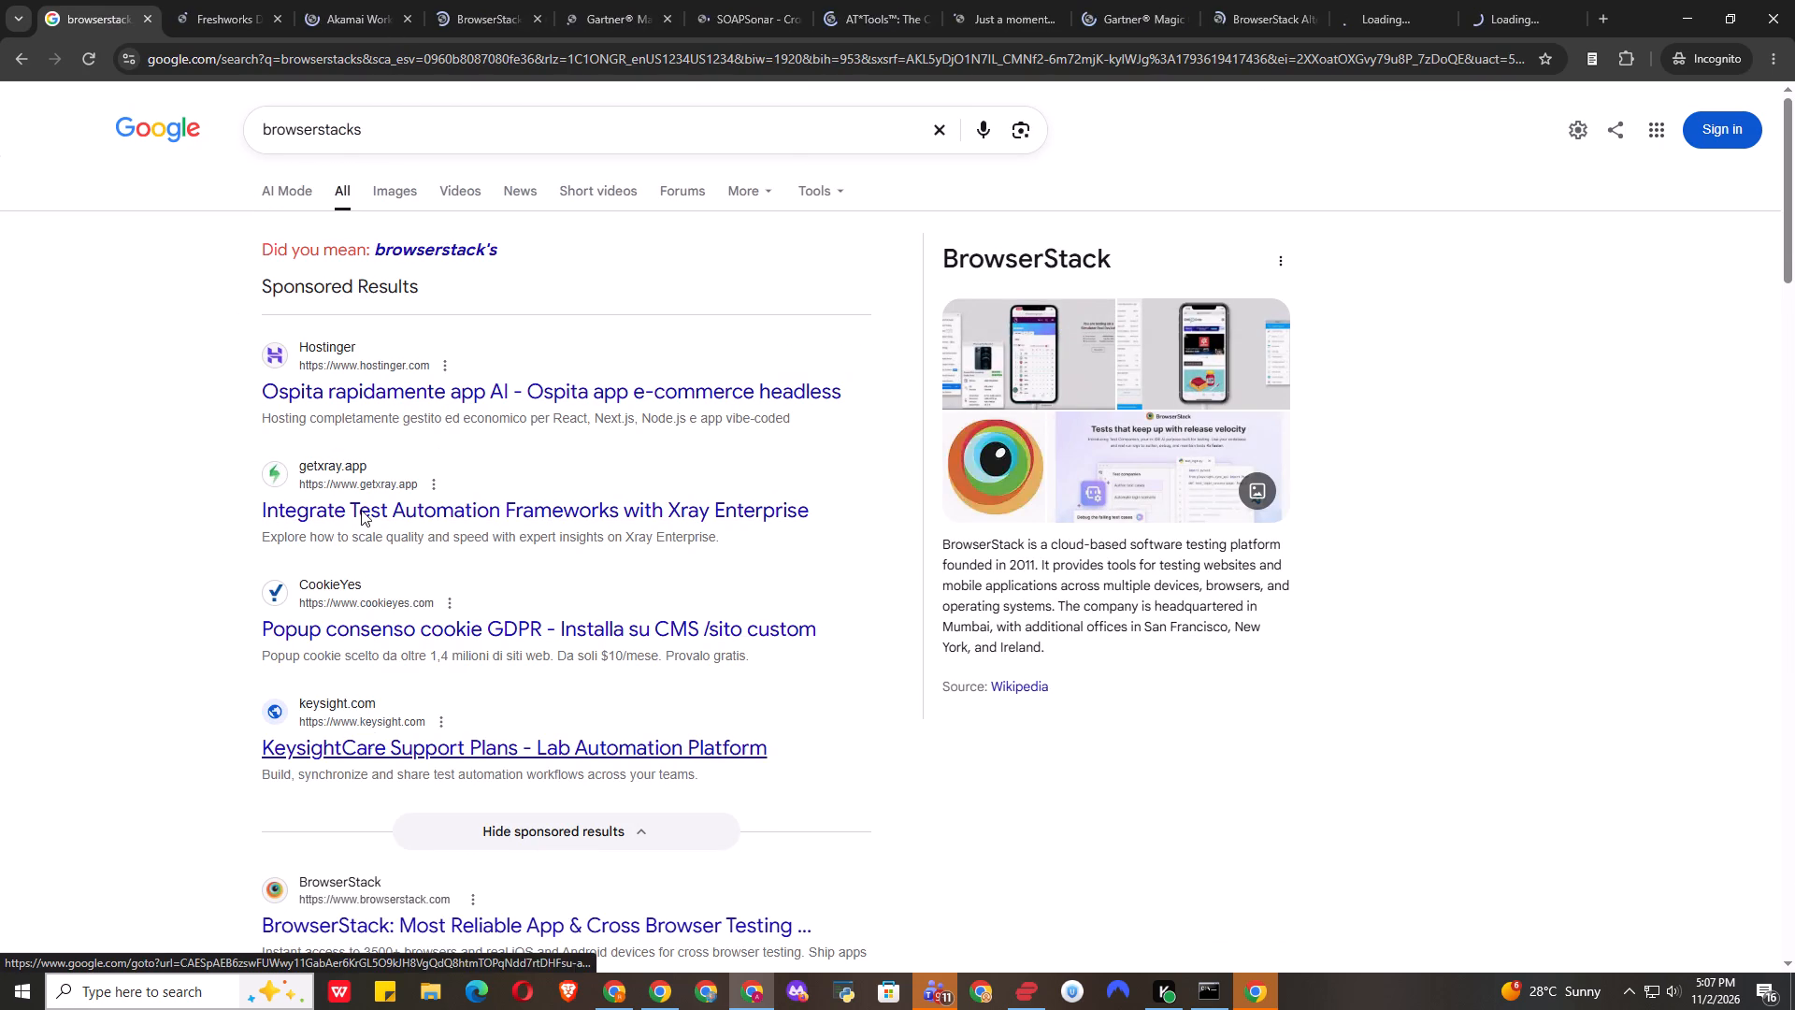
pyautogui.keyDown('ctrl'); pyautogui.click(366, 488); pyautogui.keyUp('ctrl')
pyautogui.scroll(-20, 605, 624)
pyautogui.scroll(-4, 605, 624)
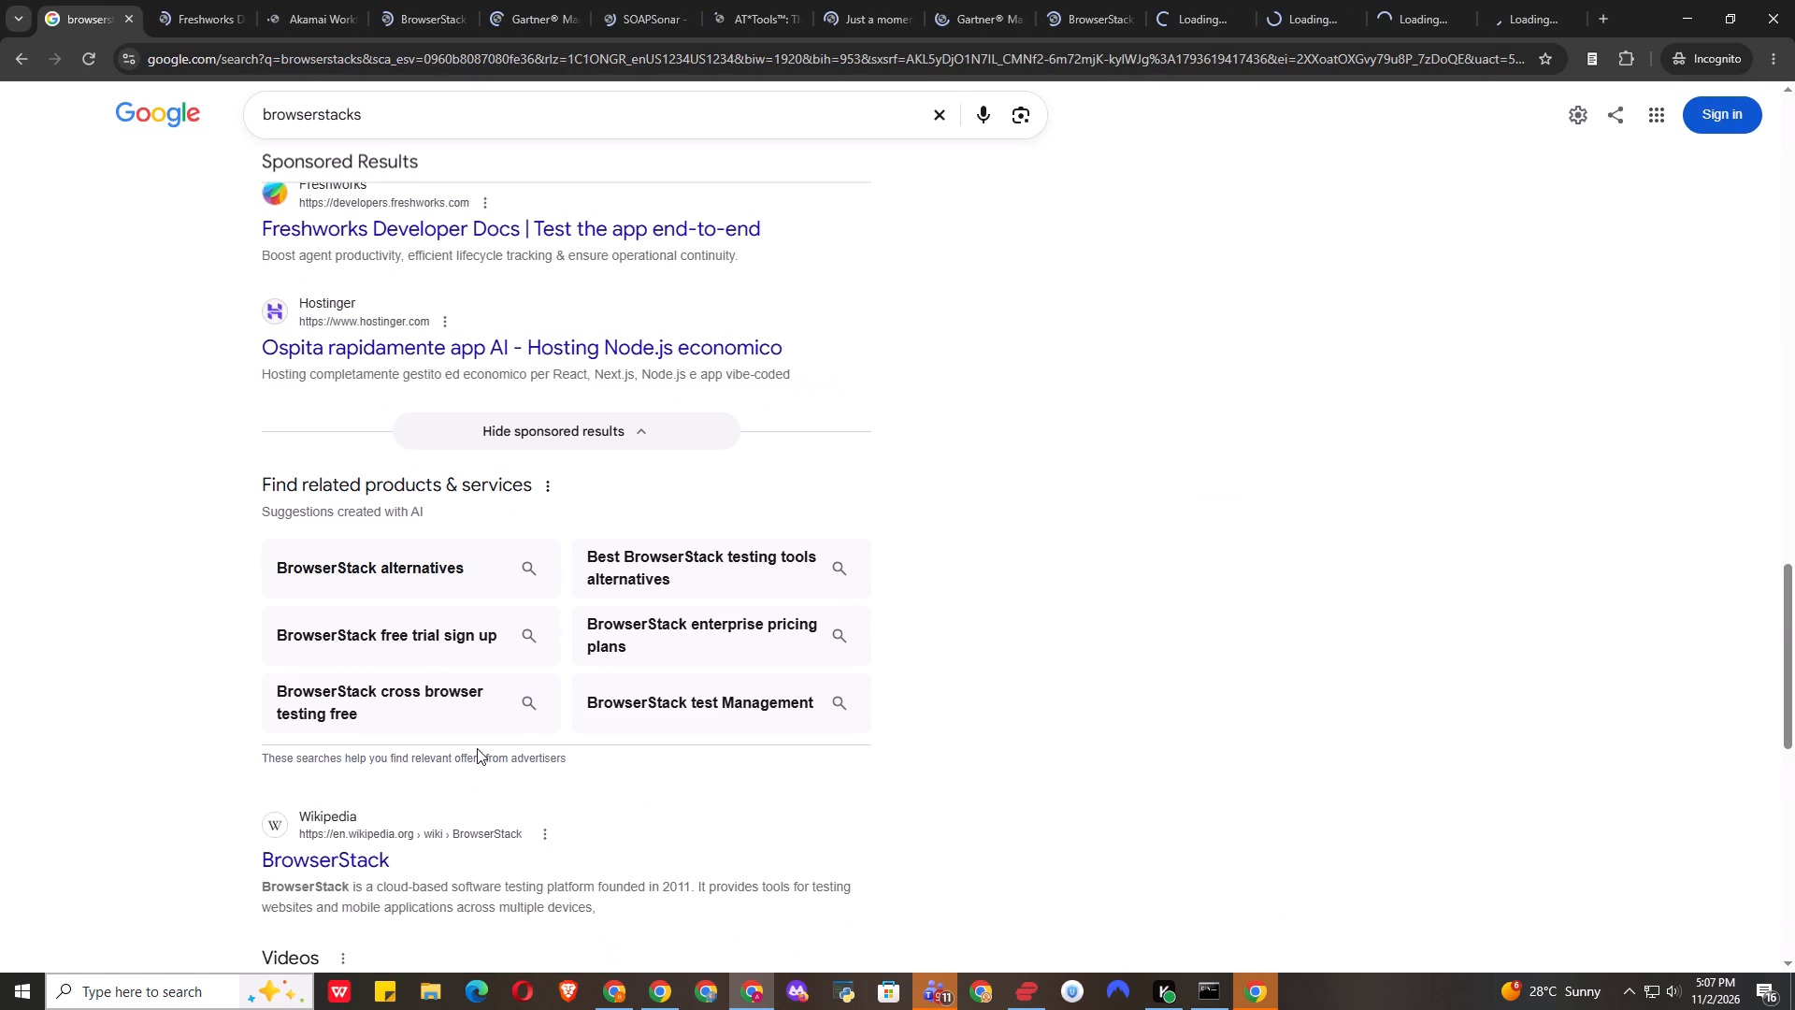
pyautogui.keyDown('ctrl'); pyautogui.click(354, 336); pyautogui.keyUp('ctrl')
pyautogui.keyDown('ctrl'); pyautogui.click(375, 226); pyautogui.keyUp('ctrl')
# Go to the second page of "browserstacks" results and open one of its top sponsored results in a new tab.
pyautogui.scroll(-4, 465, 646)
pyautogui.scroll(-10, 451, 902)
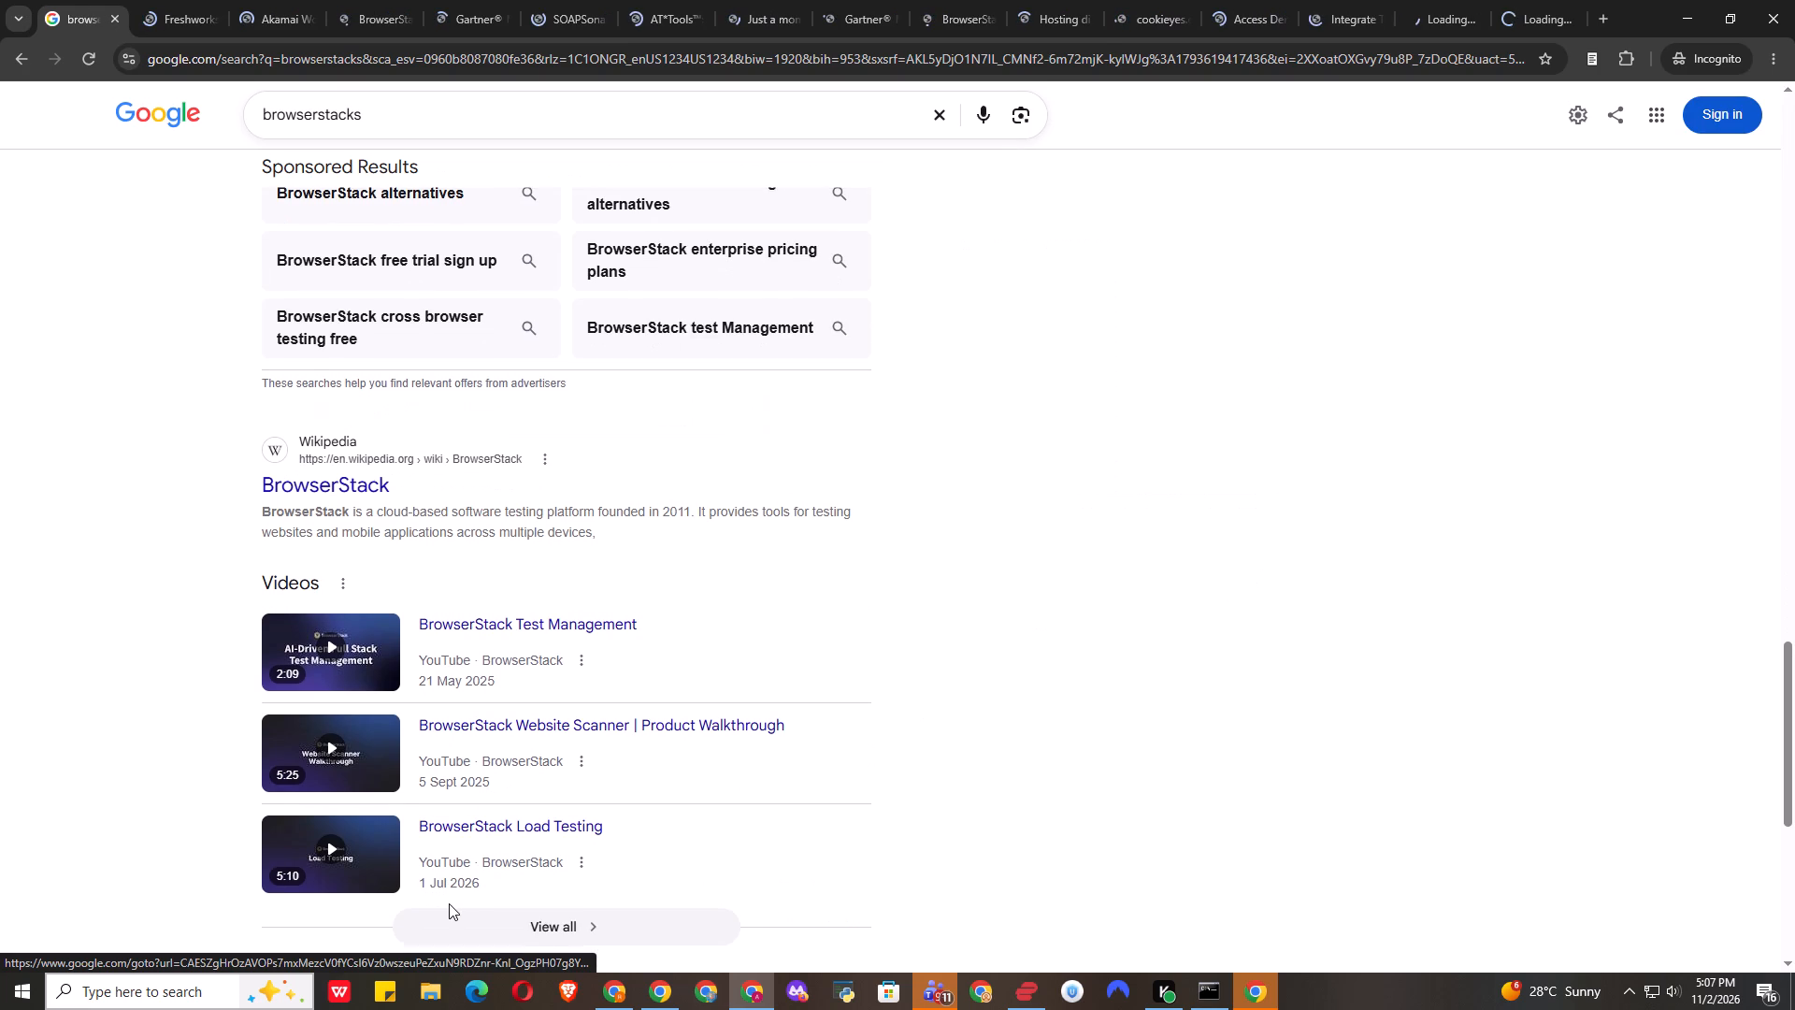
pyautogui.click(472, 839)
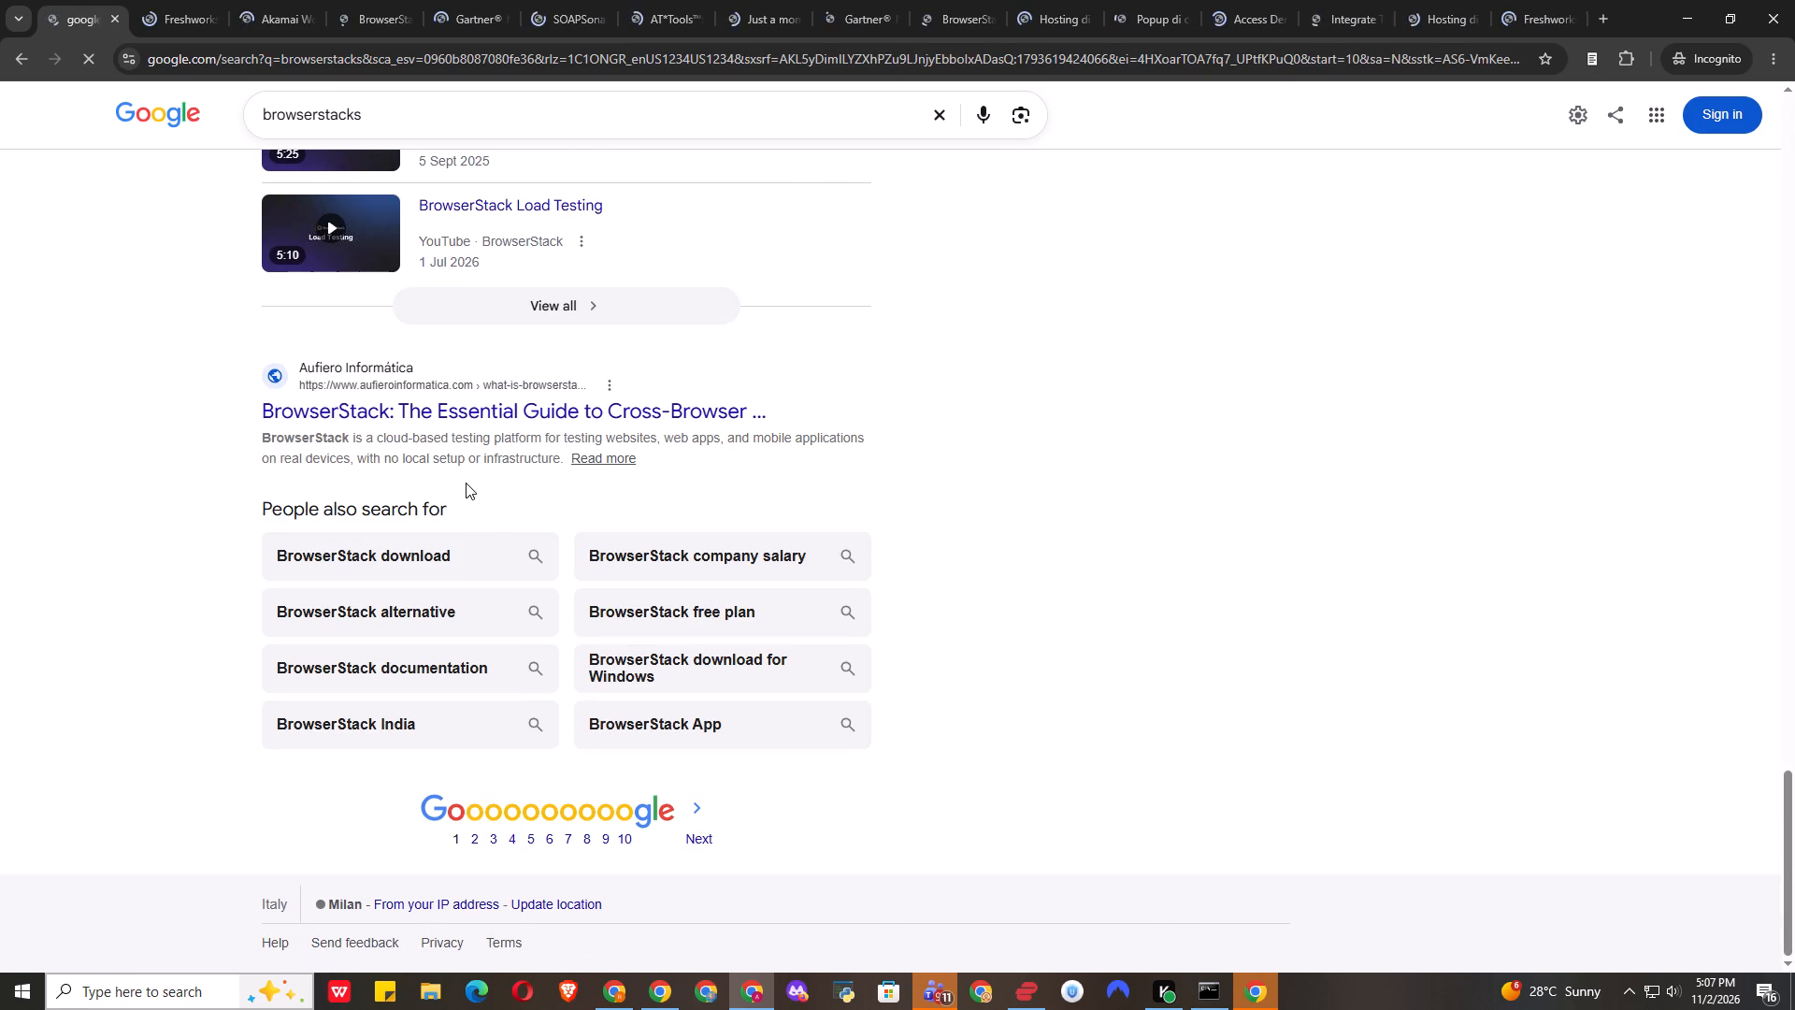
pyautogui.keyDown('ctrl'); pyautogui.click(340, 454); pyautogui.keyUp('ctrl')
# Check the remaining "browserstacks" results across the second and first pages for further sponsored listings.
pyautogui.scroll(-12, 497, 492)
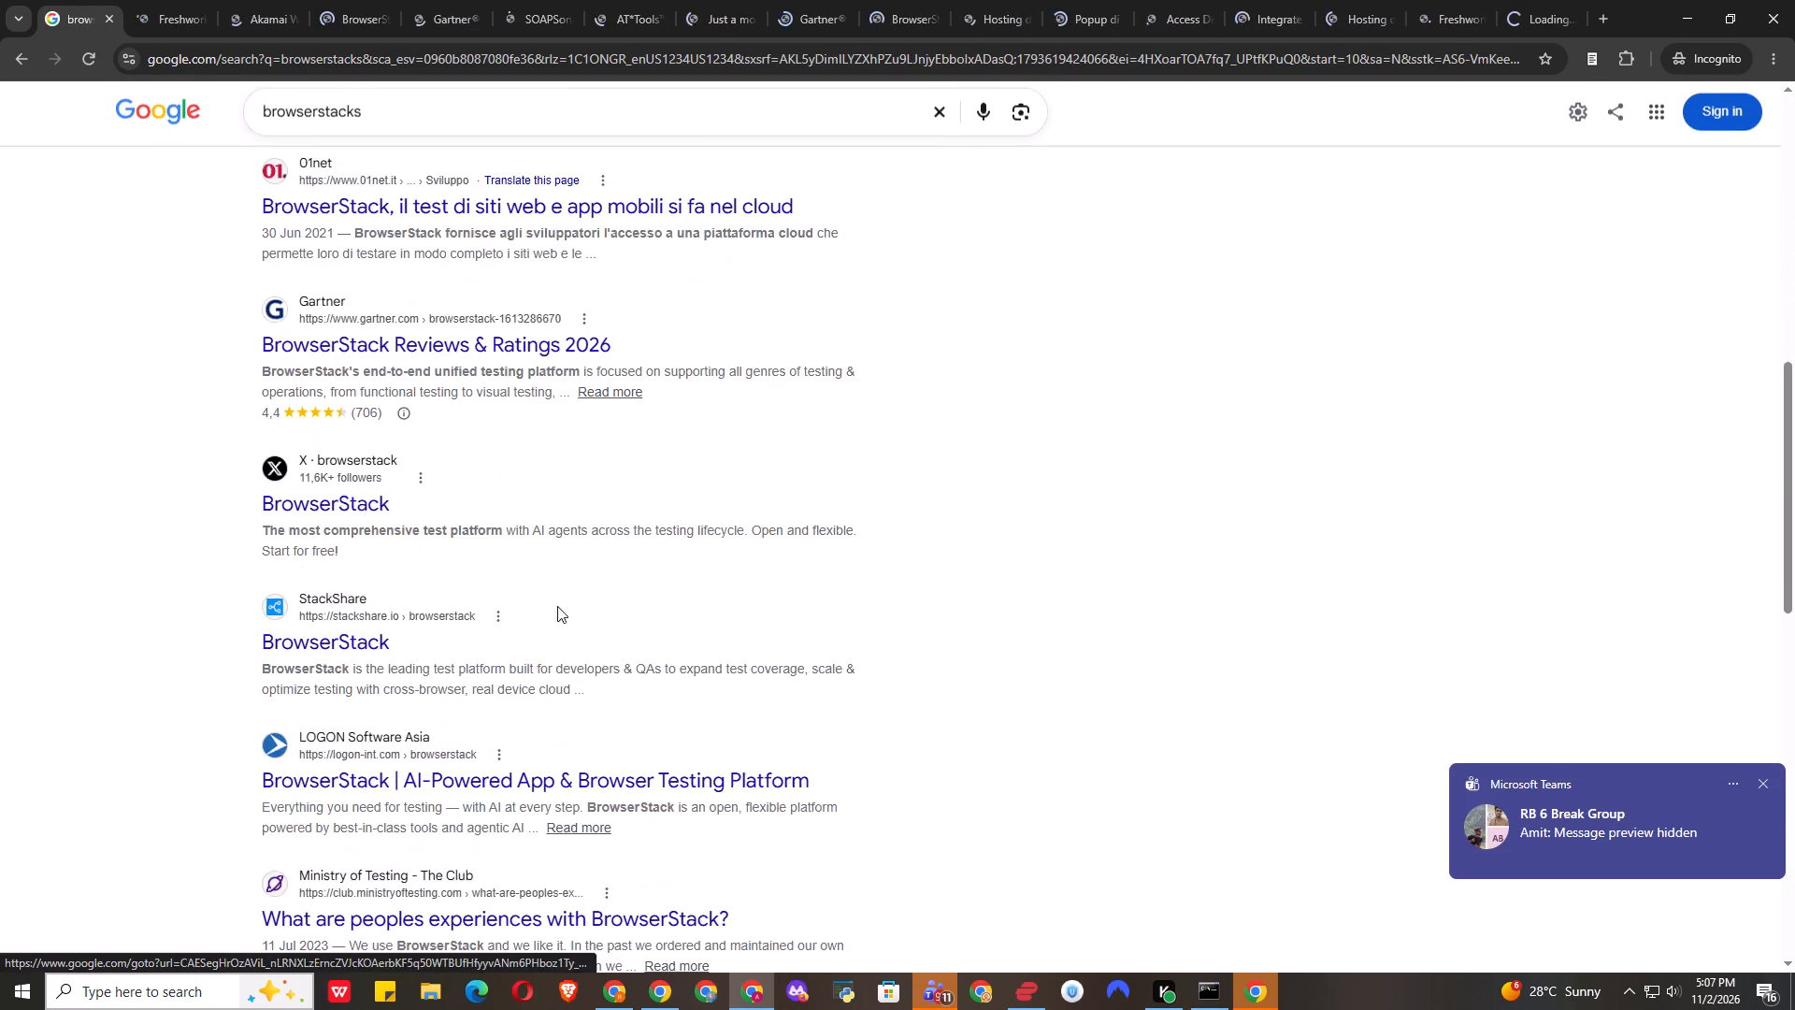
pyautogui.scroll(-8, 557, 606)
pyautogui.scroll(-4, 404, 518)
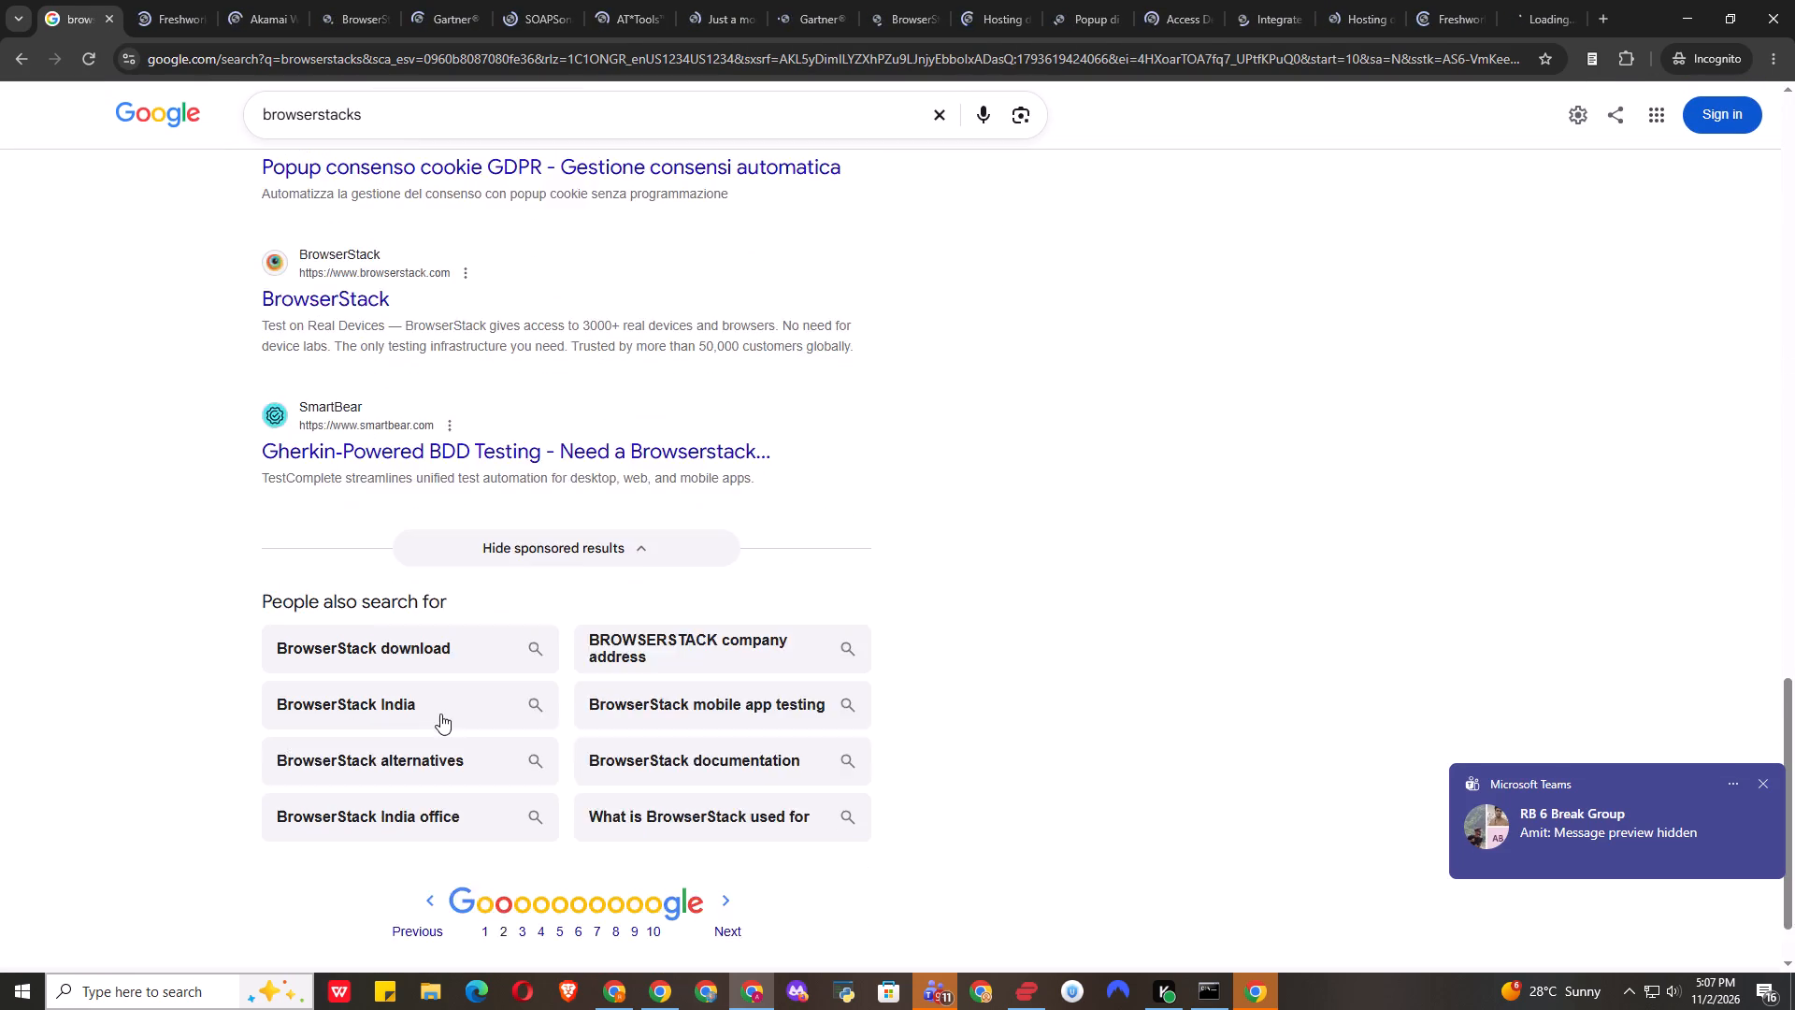
pyautogui.click(421, 830)
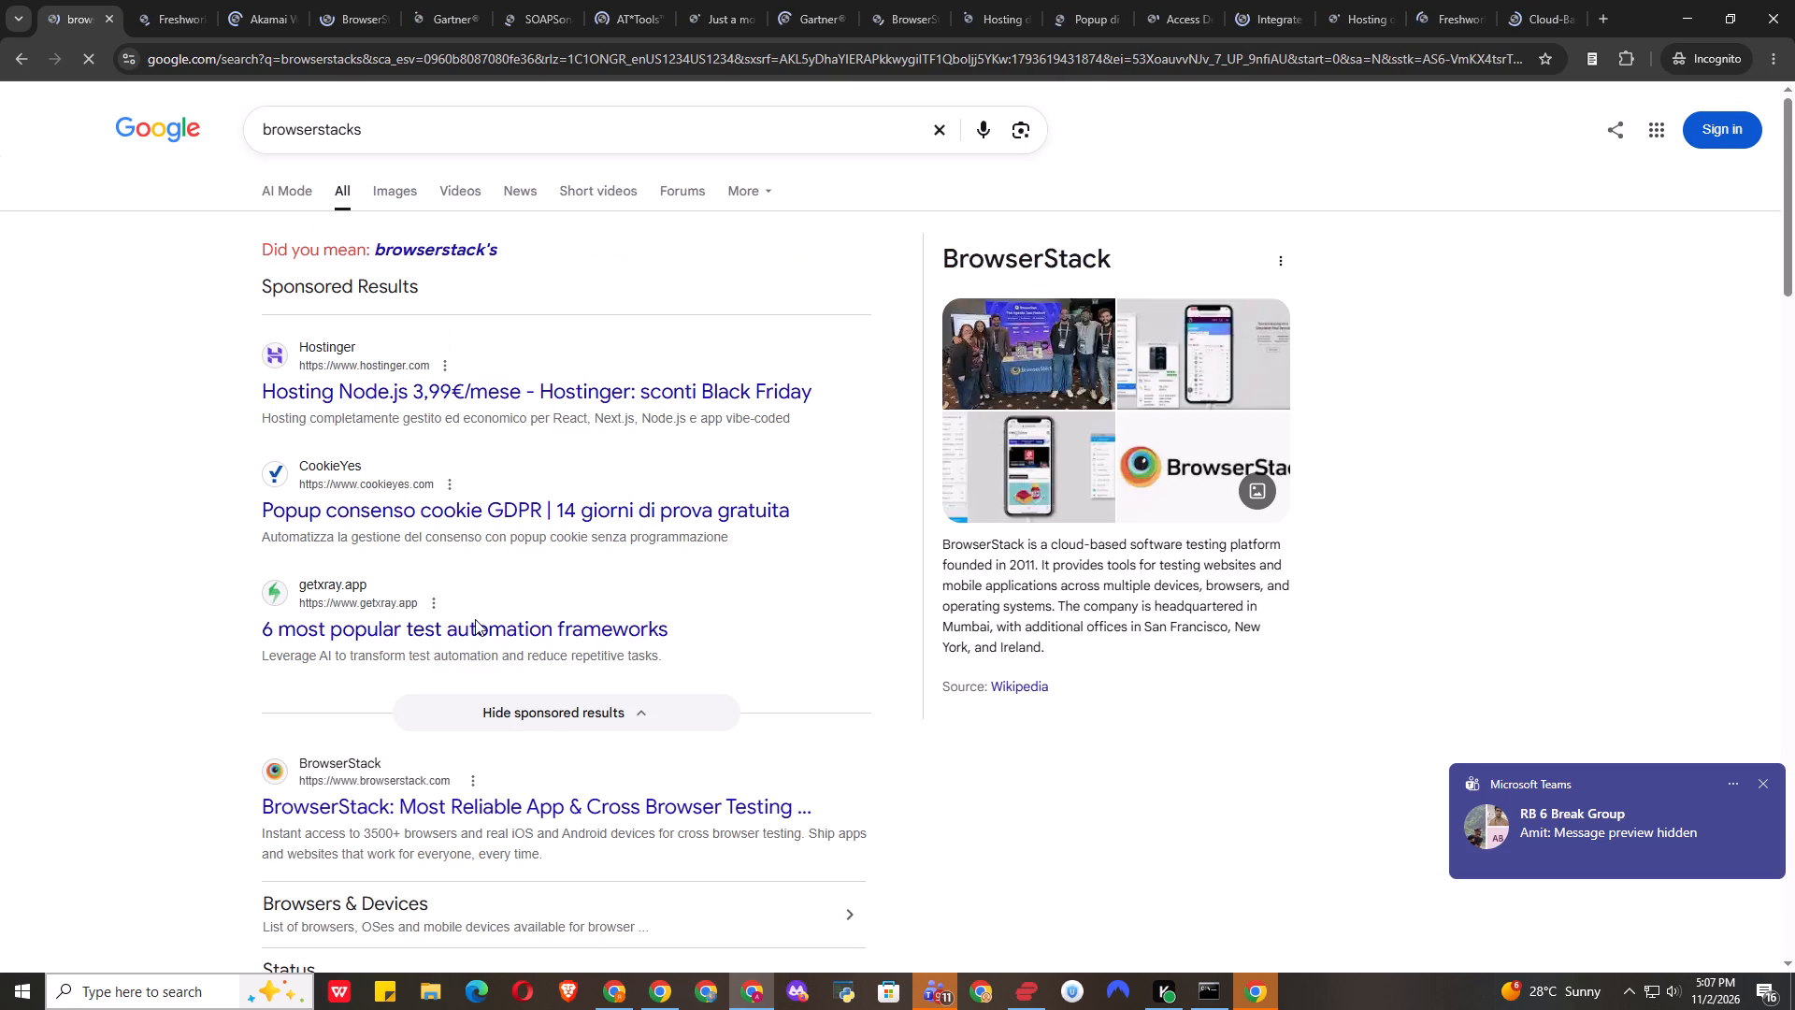
pyautogui.scroll(-20, 426, 664)
pyautogui.scroll(-13, 426, 664)
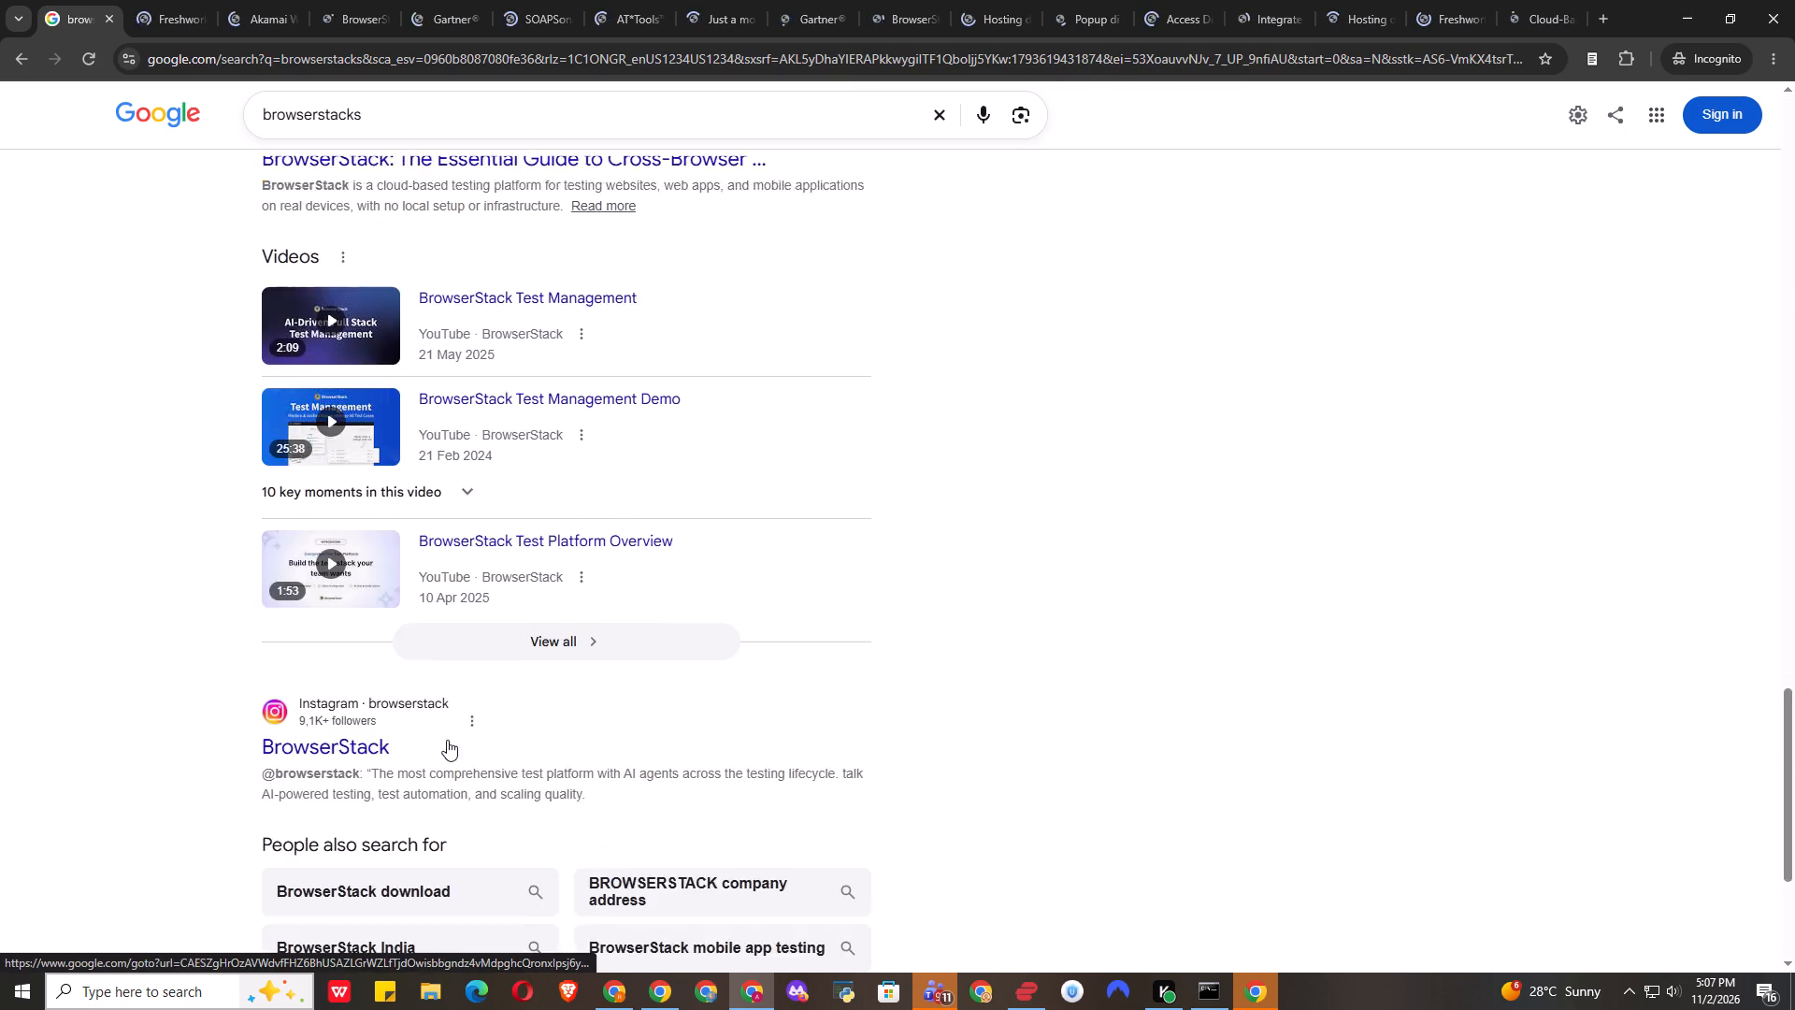
pyautogui.scroll(-7, 447, 740)
pyautogui.click(471, 837)
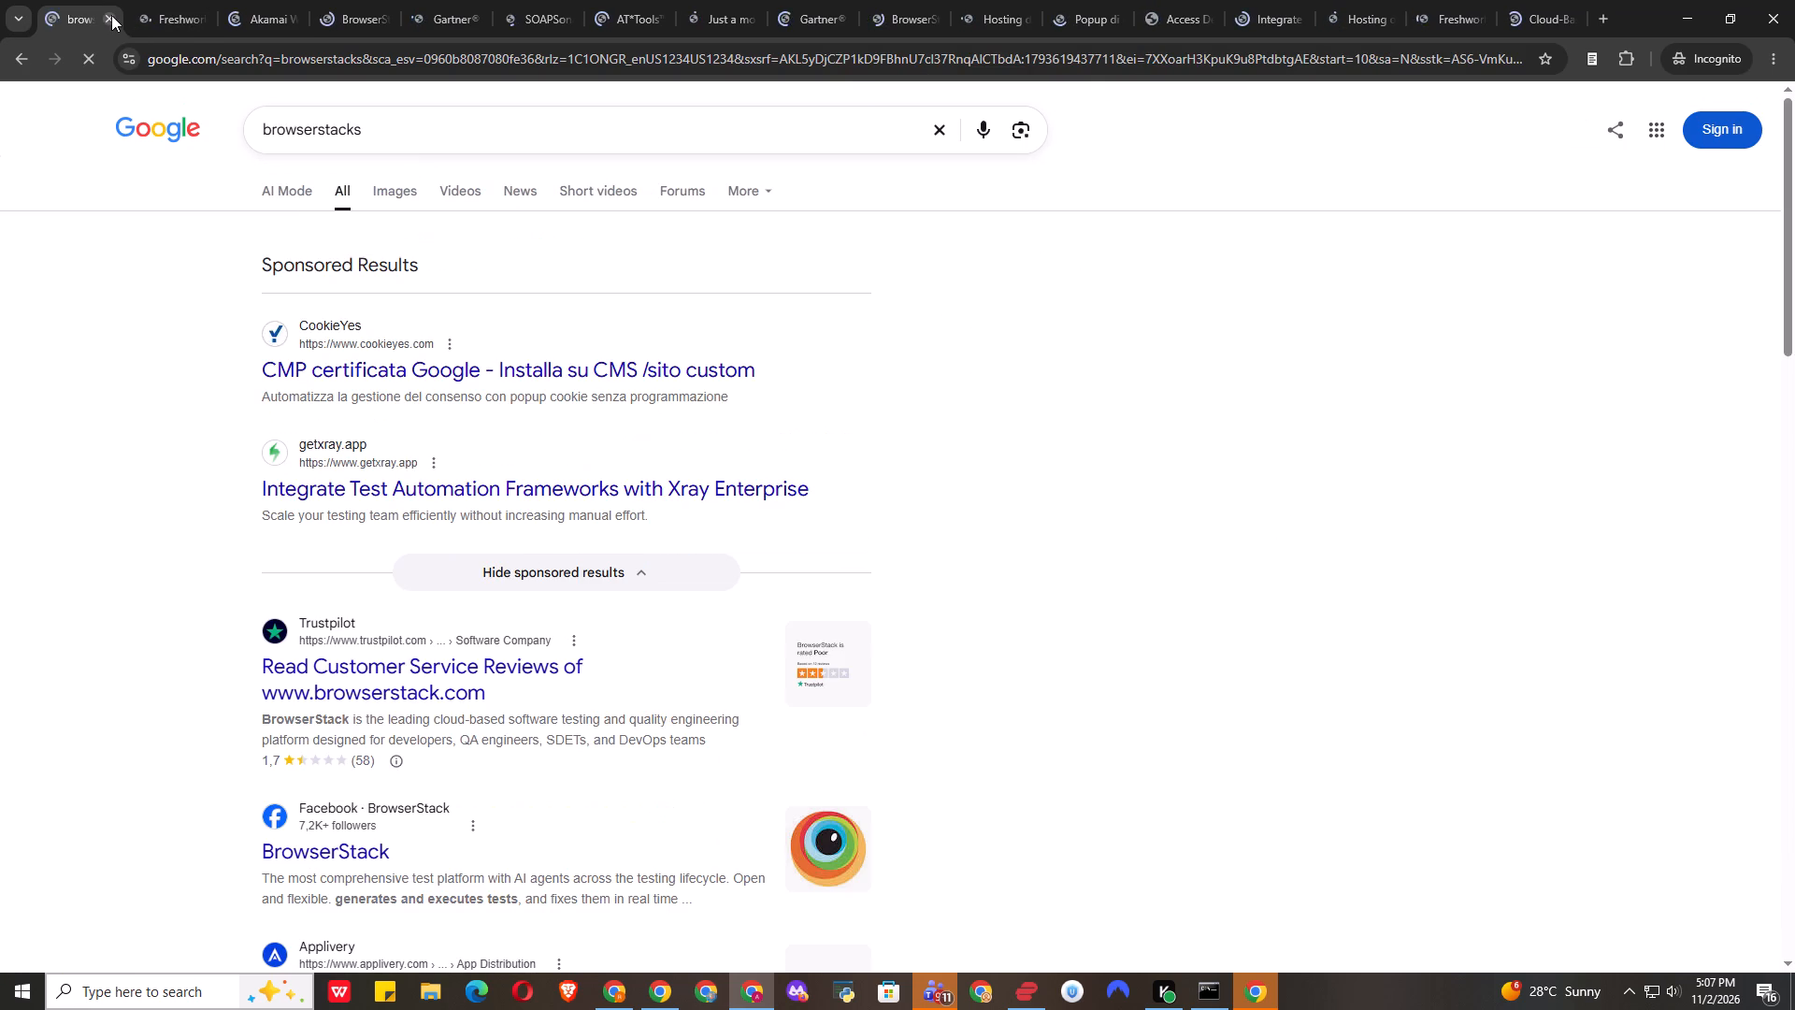
# Close the "browserstacks" search results tab and activate the pinned browser extension on the Freshworks page.
pyautogui.click(111, 15)
pyautogui.click(1585, 64)
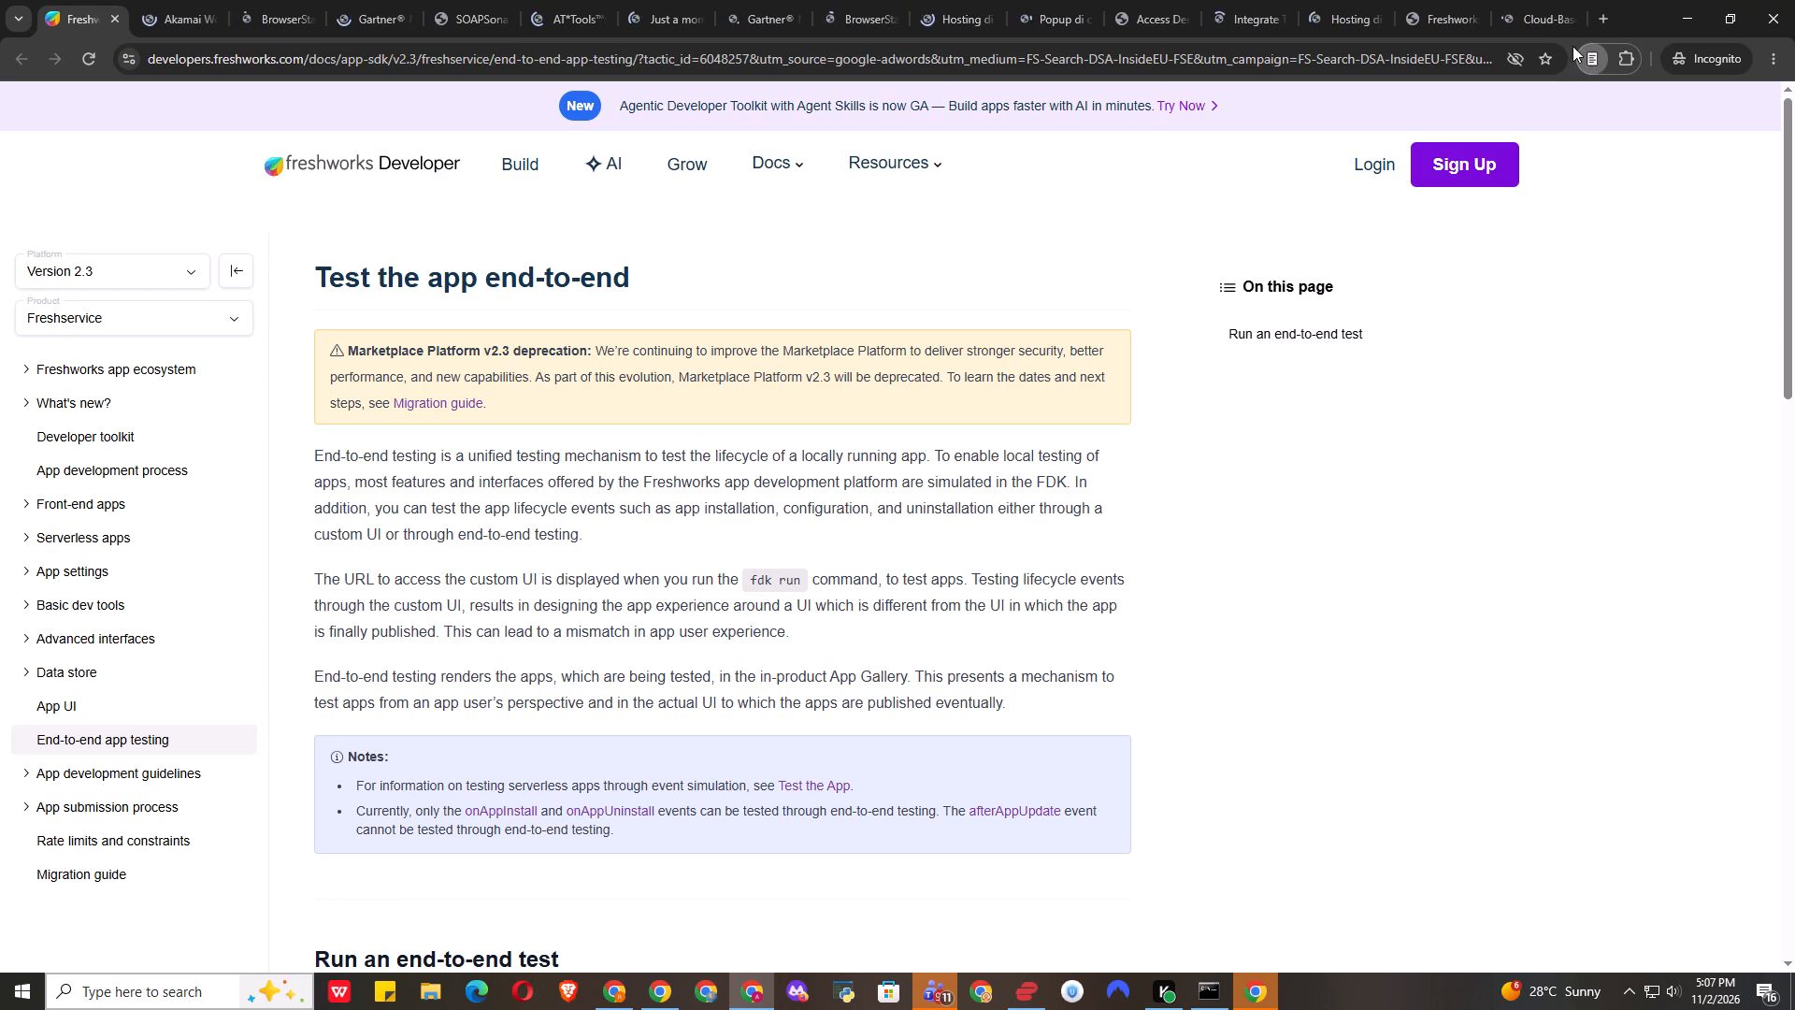
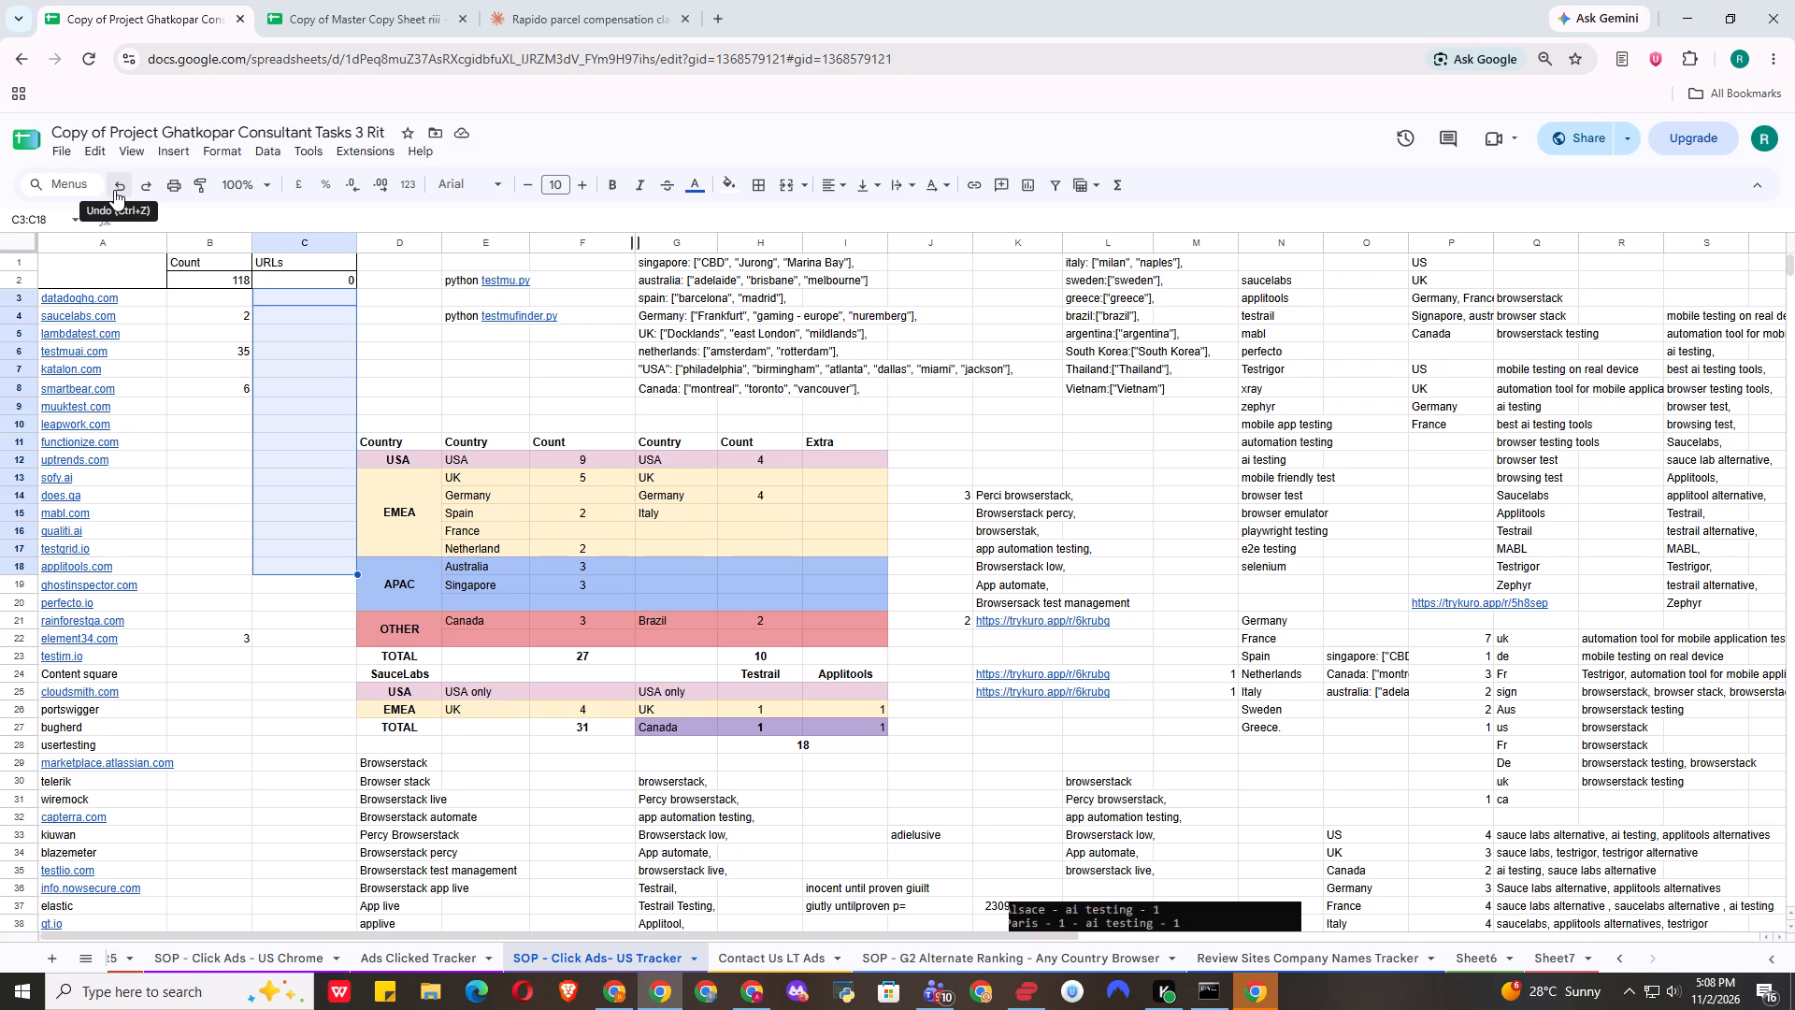
# Examine the domains and counts in the upper part of the US Tracker list.
pyautogui.click(236, 546)
pyautogui.scroll(2, 292, 585)
pyautogui.scroll(-4, 289, 607)
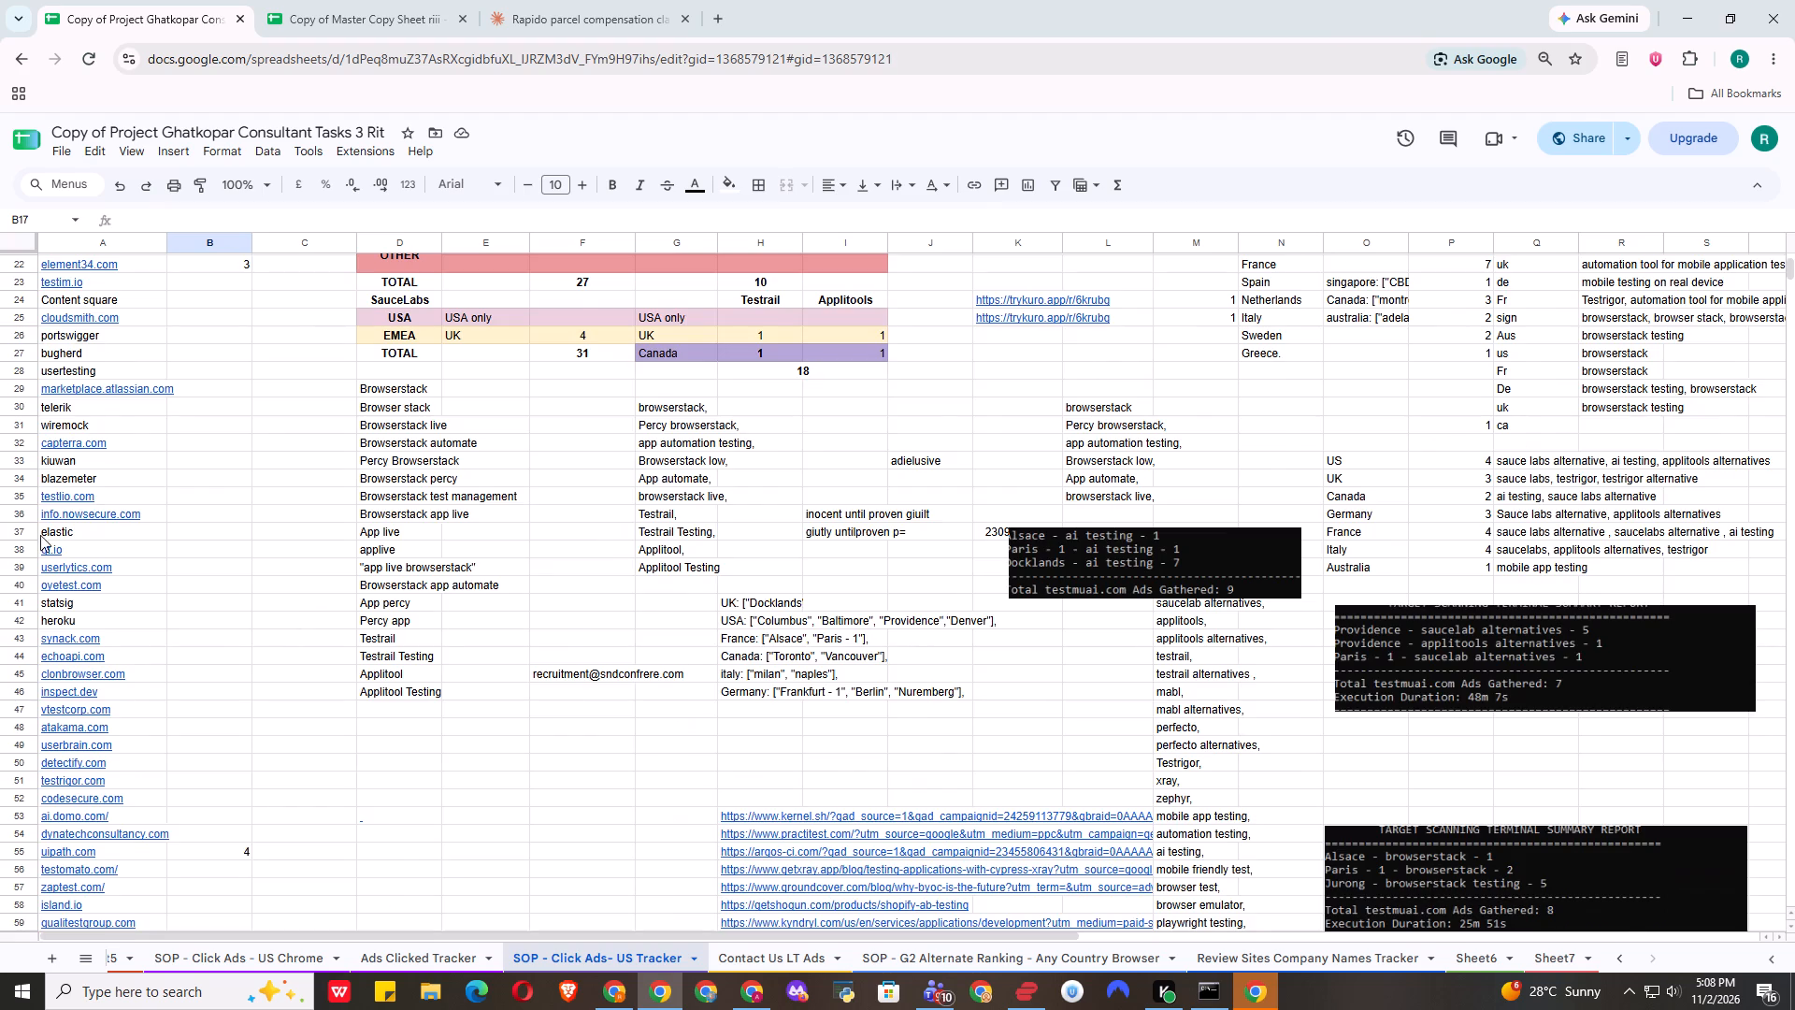
pyautogui.scroll(7, 57, 500)
pyautogui.click(307, 476)
pyautogui.click(104, 502)
pyautogui.scroll(2, 383, 692)
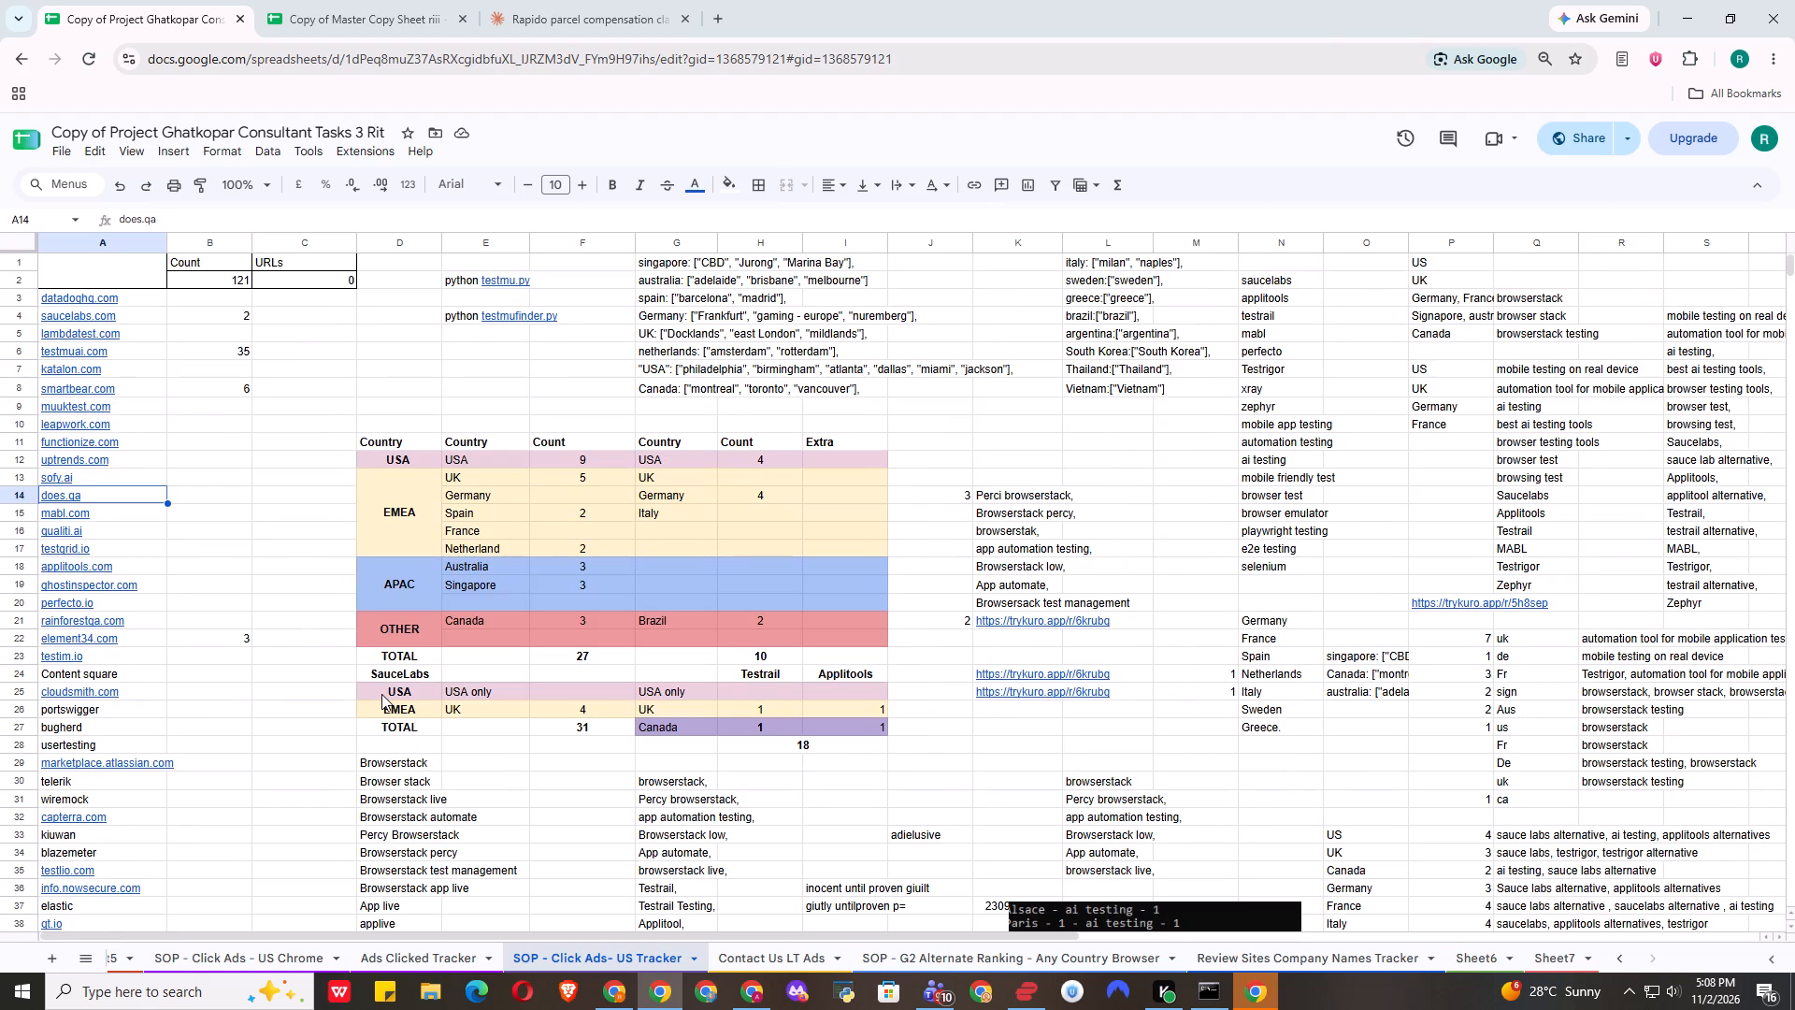
pyautogui.click(386, 435)
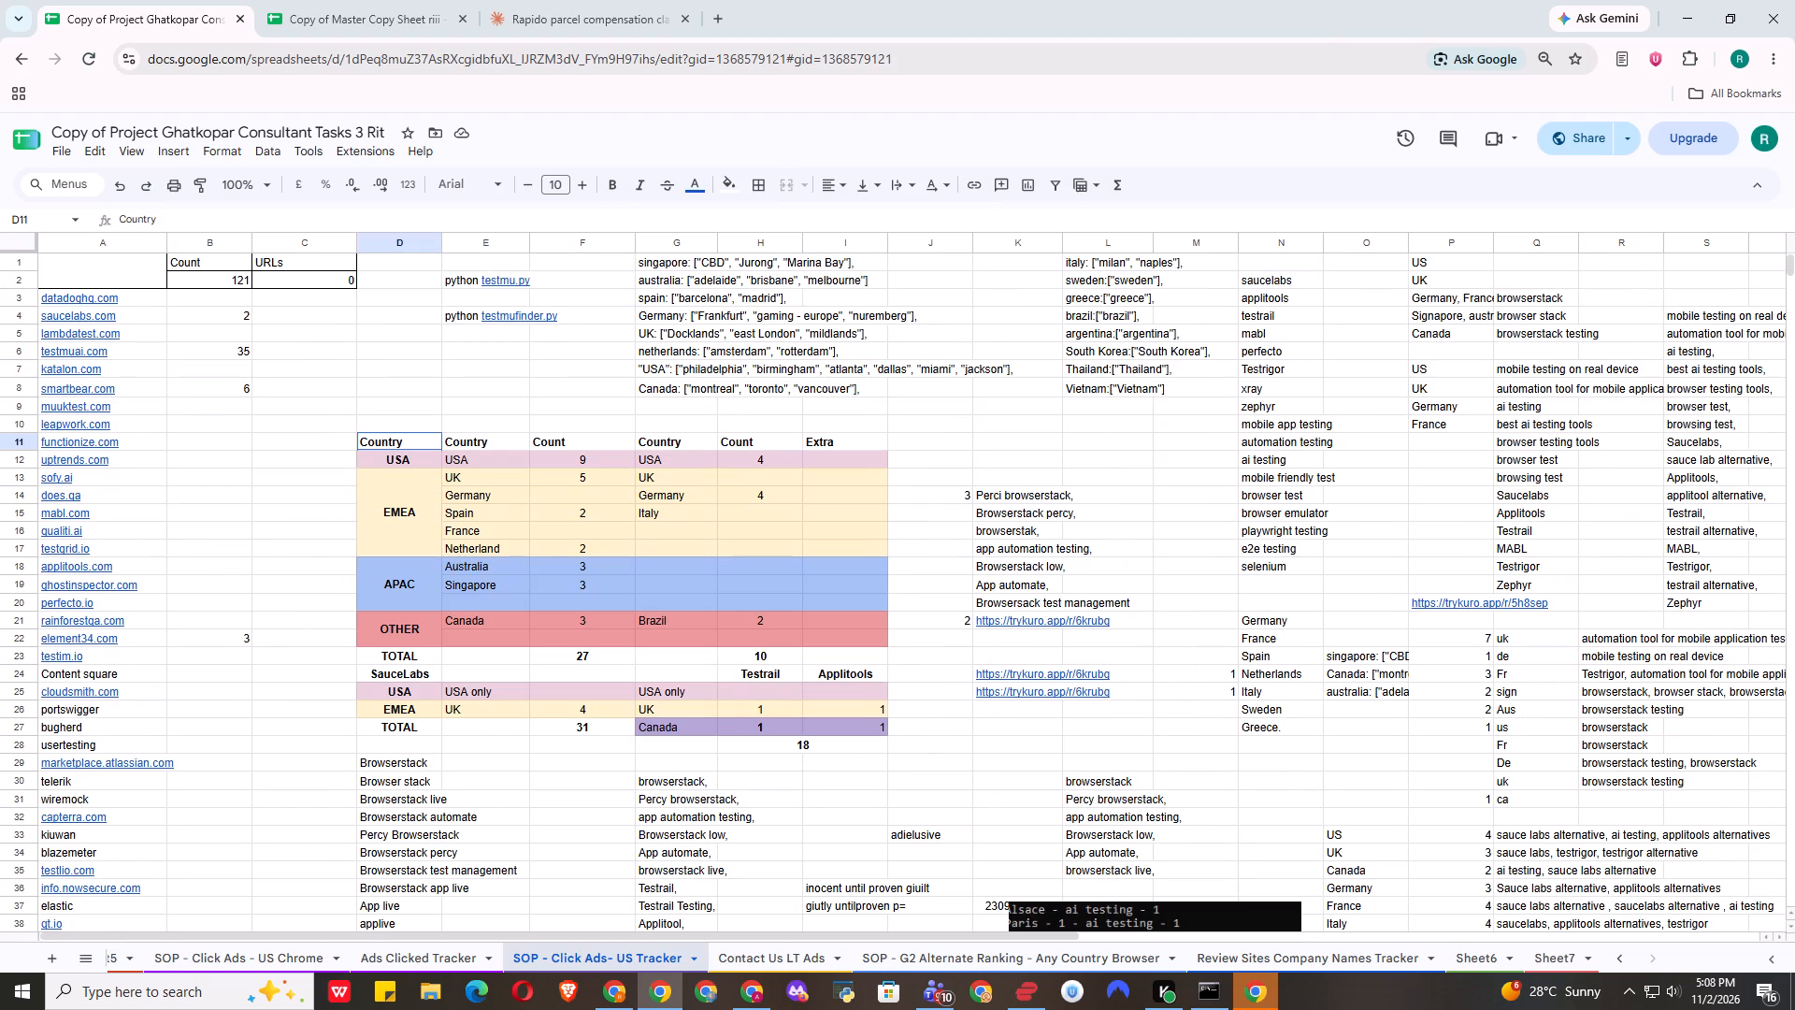
pyautogui.click(170, 513)
pyautogui.click(102, 570)
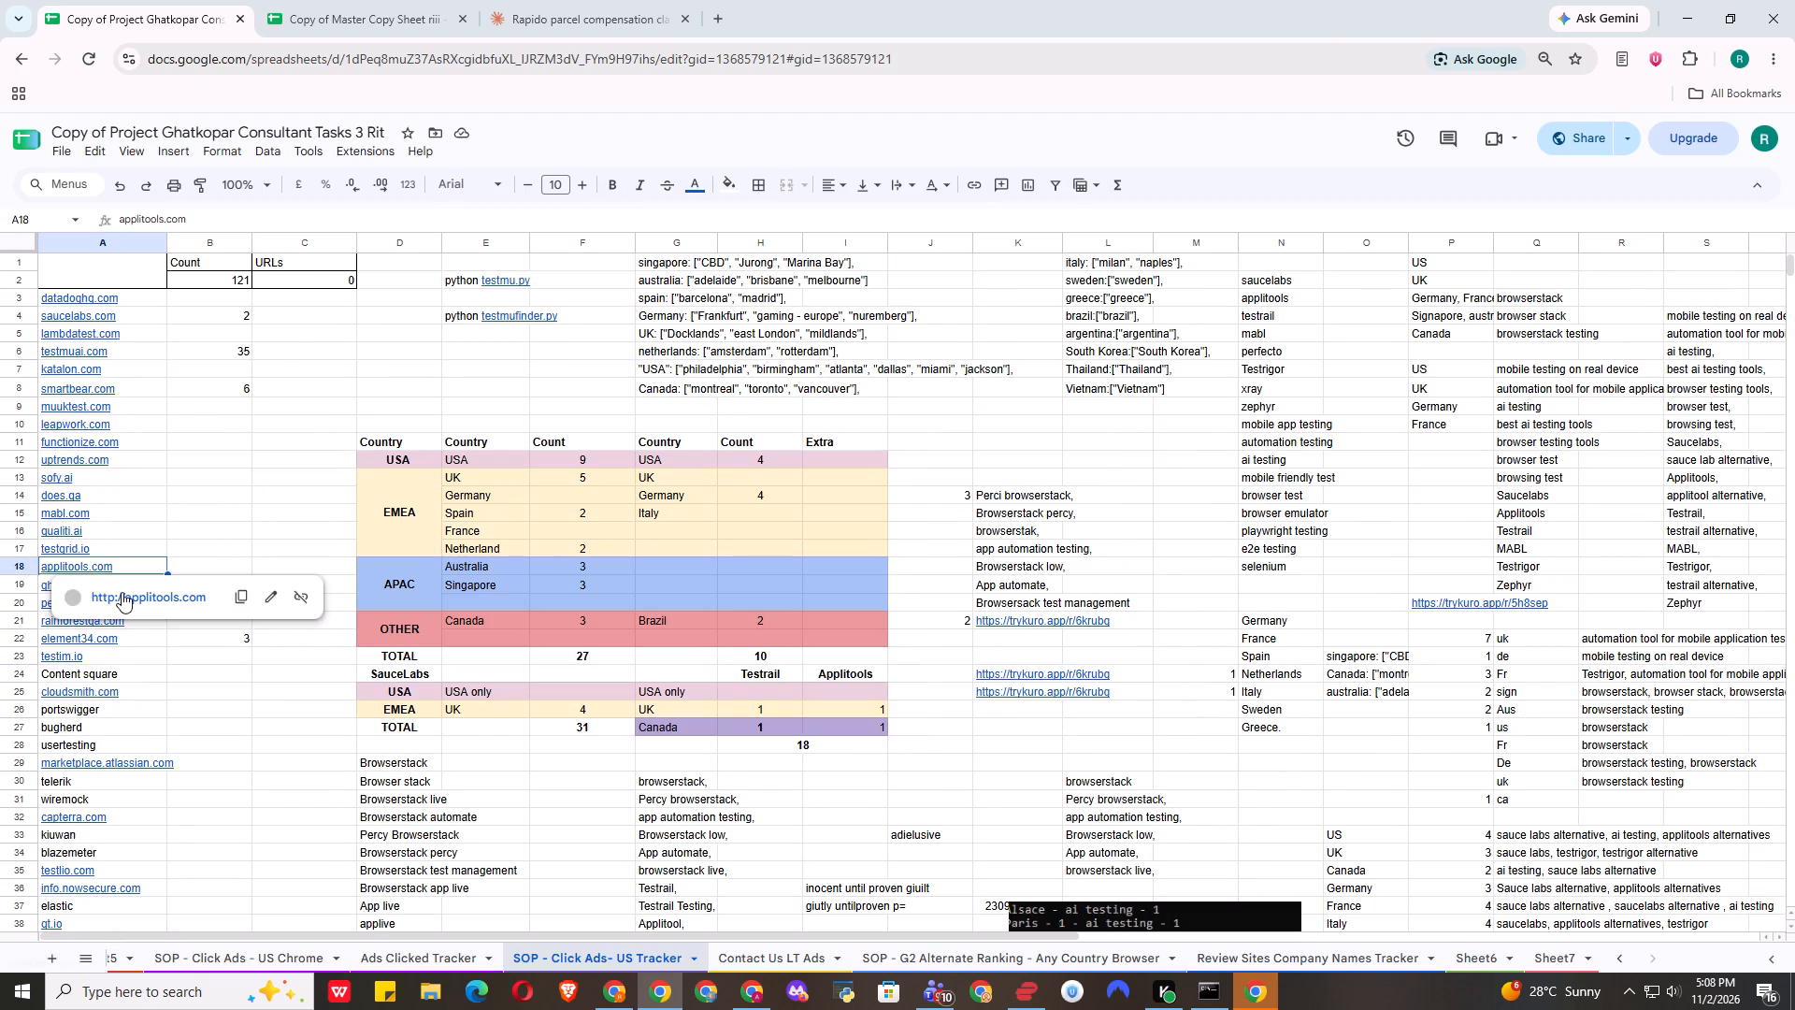
# Go to the newest domains at the end of column A and search the sheet for "cloakbrowser" duplicates.
pyautogui.hotkey('ctrl', 'Left')
pyautogui.hotkey('ctrl', 'Down')
pyautogui.scroll(-2, 136, 569)
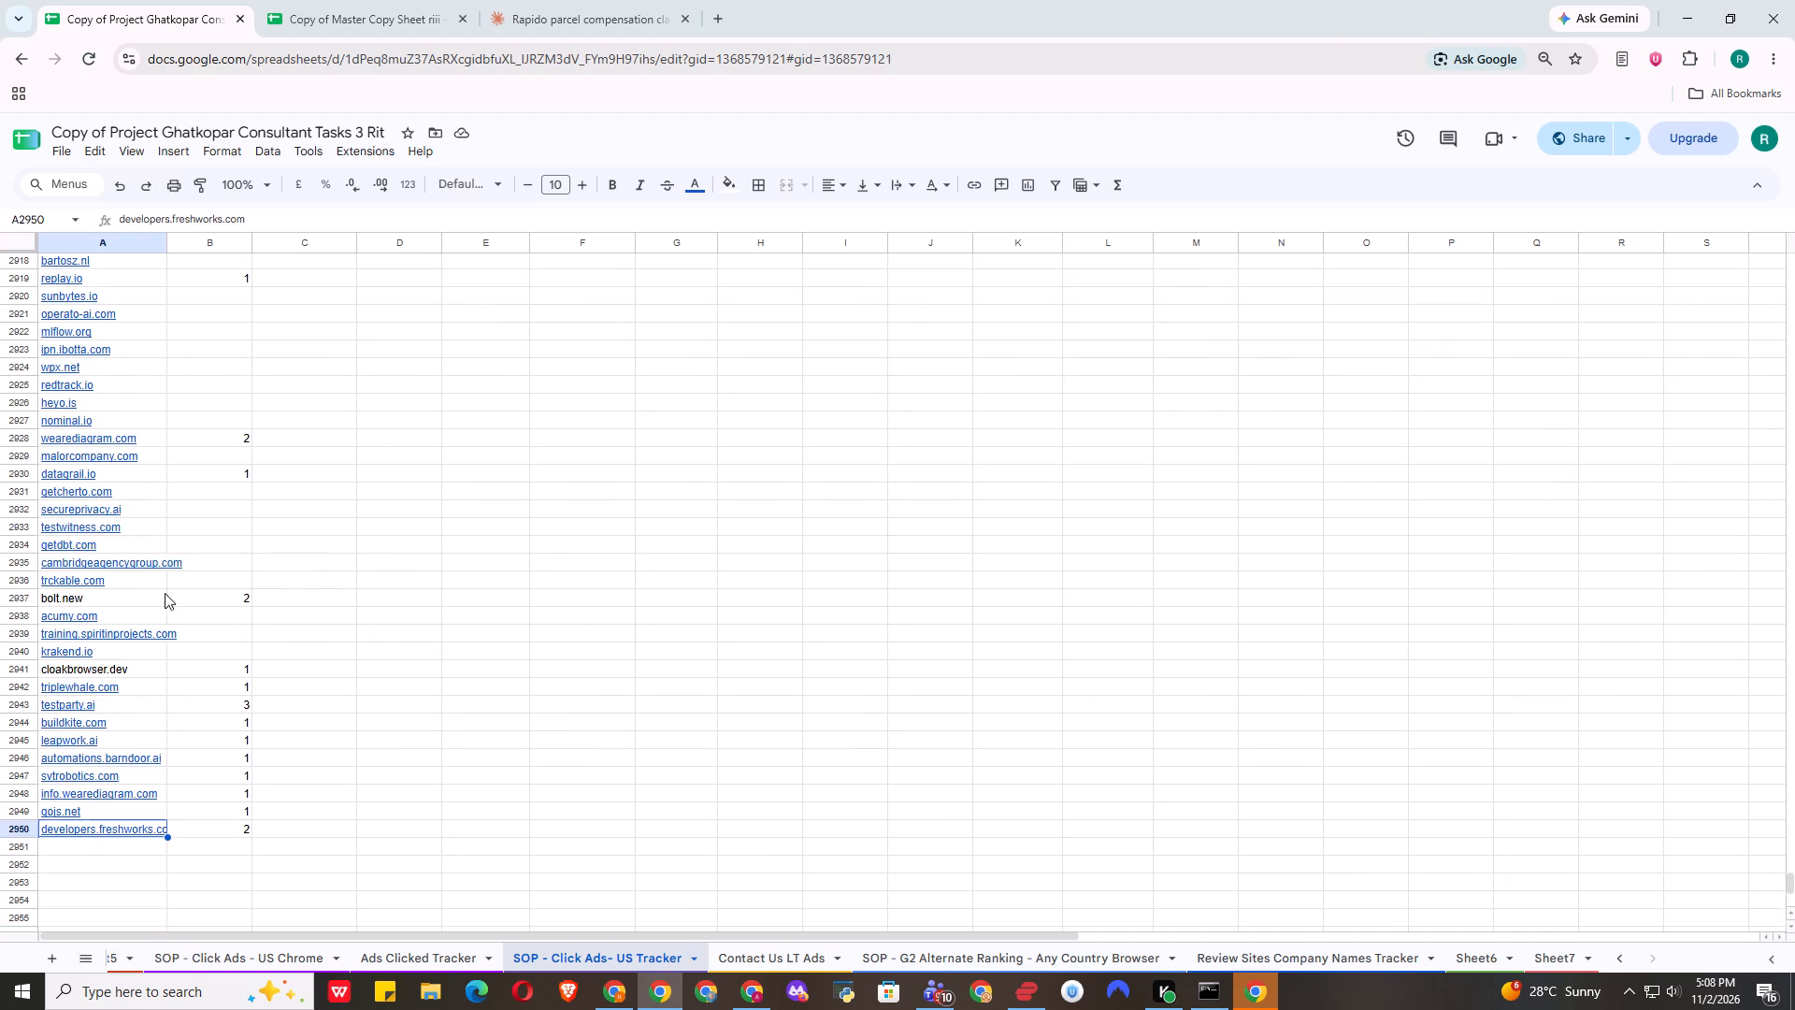
pyautogui.click(110, 569)
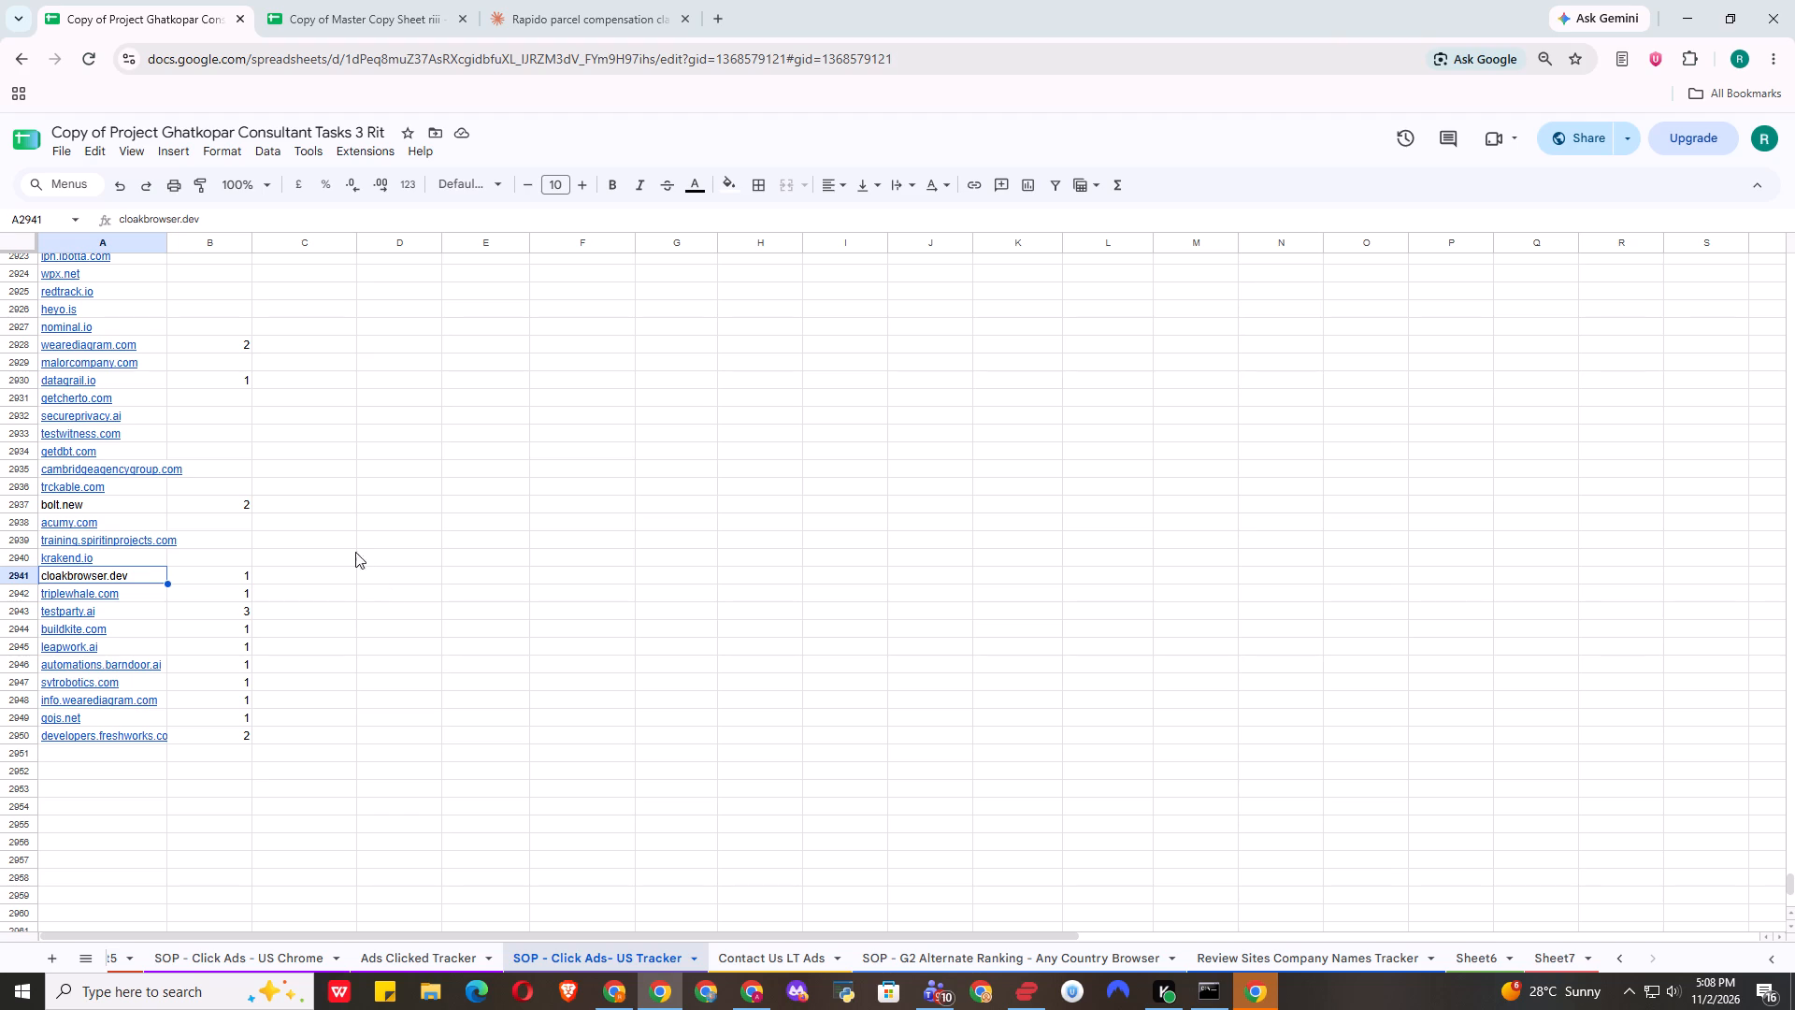
pyautogui.click(385, 599)
pyautogui.doubleClick(77, 573)
pyautogui.doubleClick(83, 565)
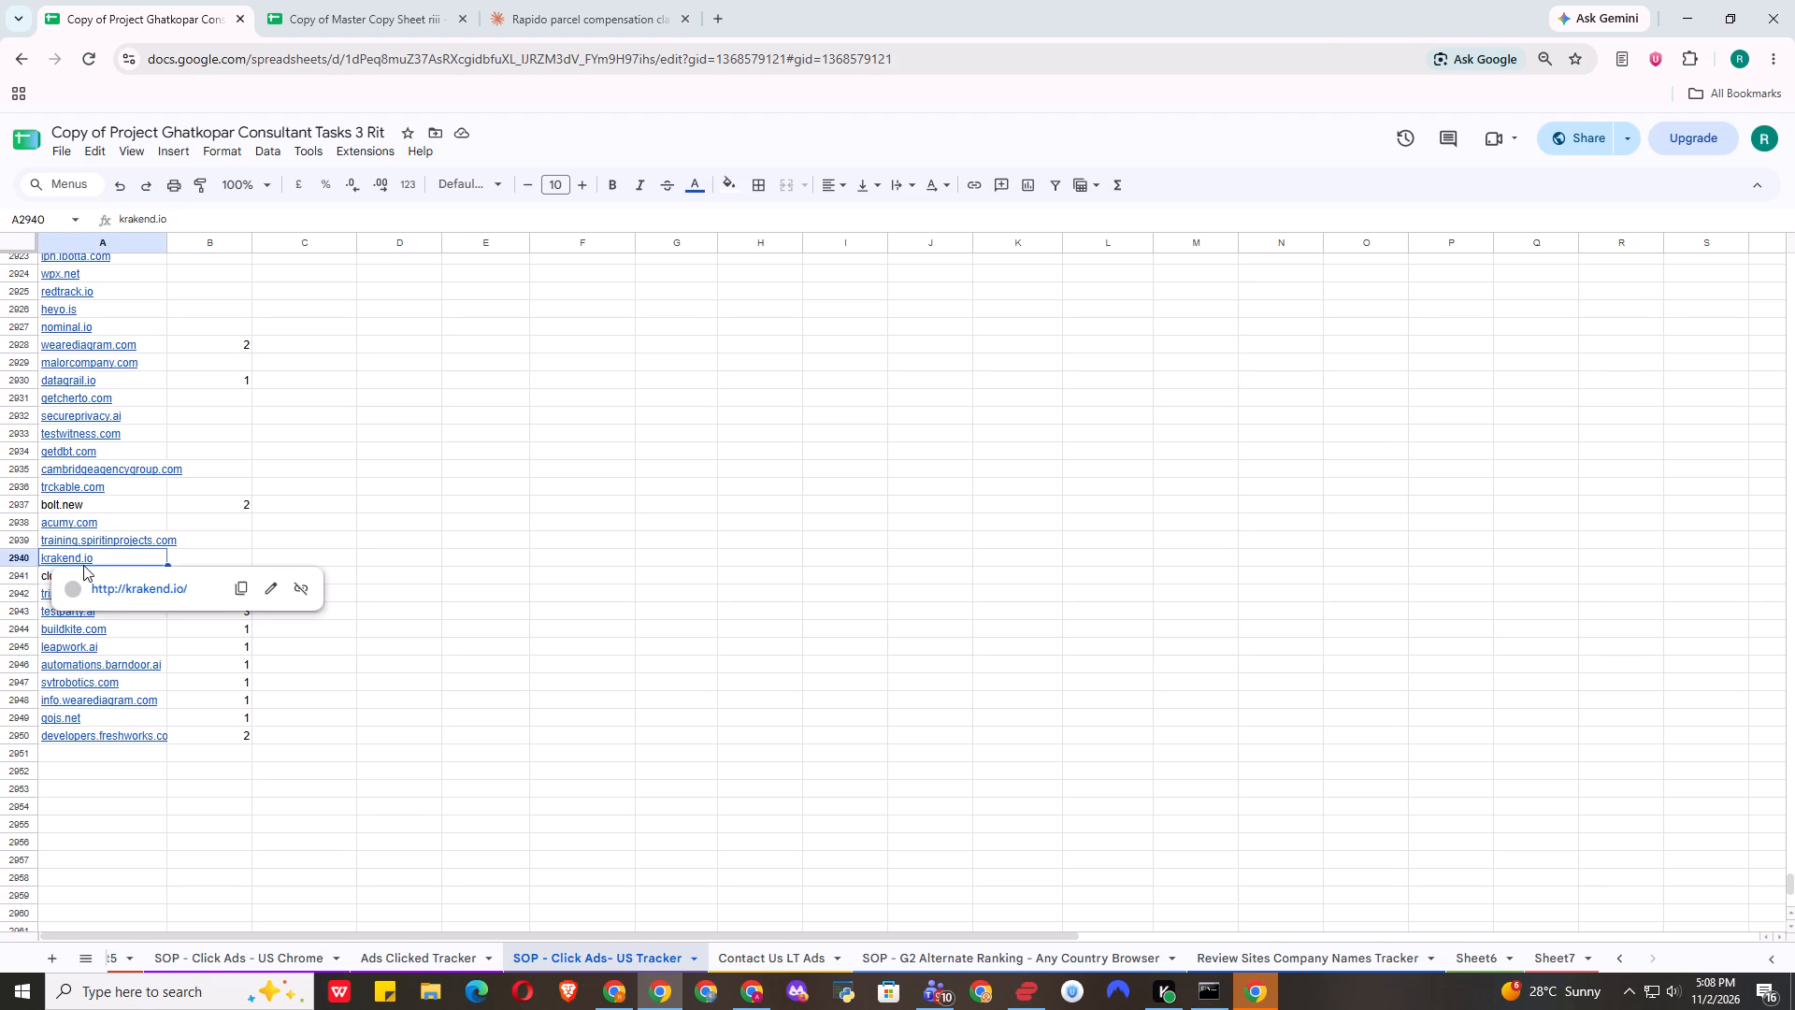
pyautogui.click(323, 507)
pyautogui.doubleClick(112, 576)
pyautogui.doubleClick(93, 577)
pyautogui.hotkey('ctrl', 'c')
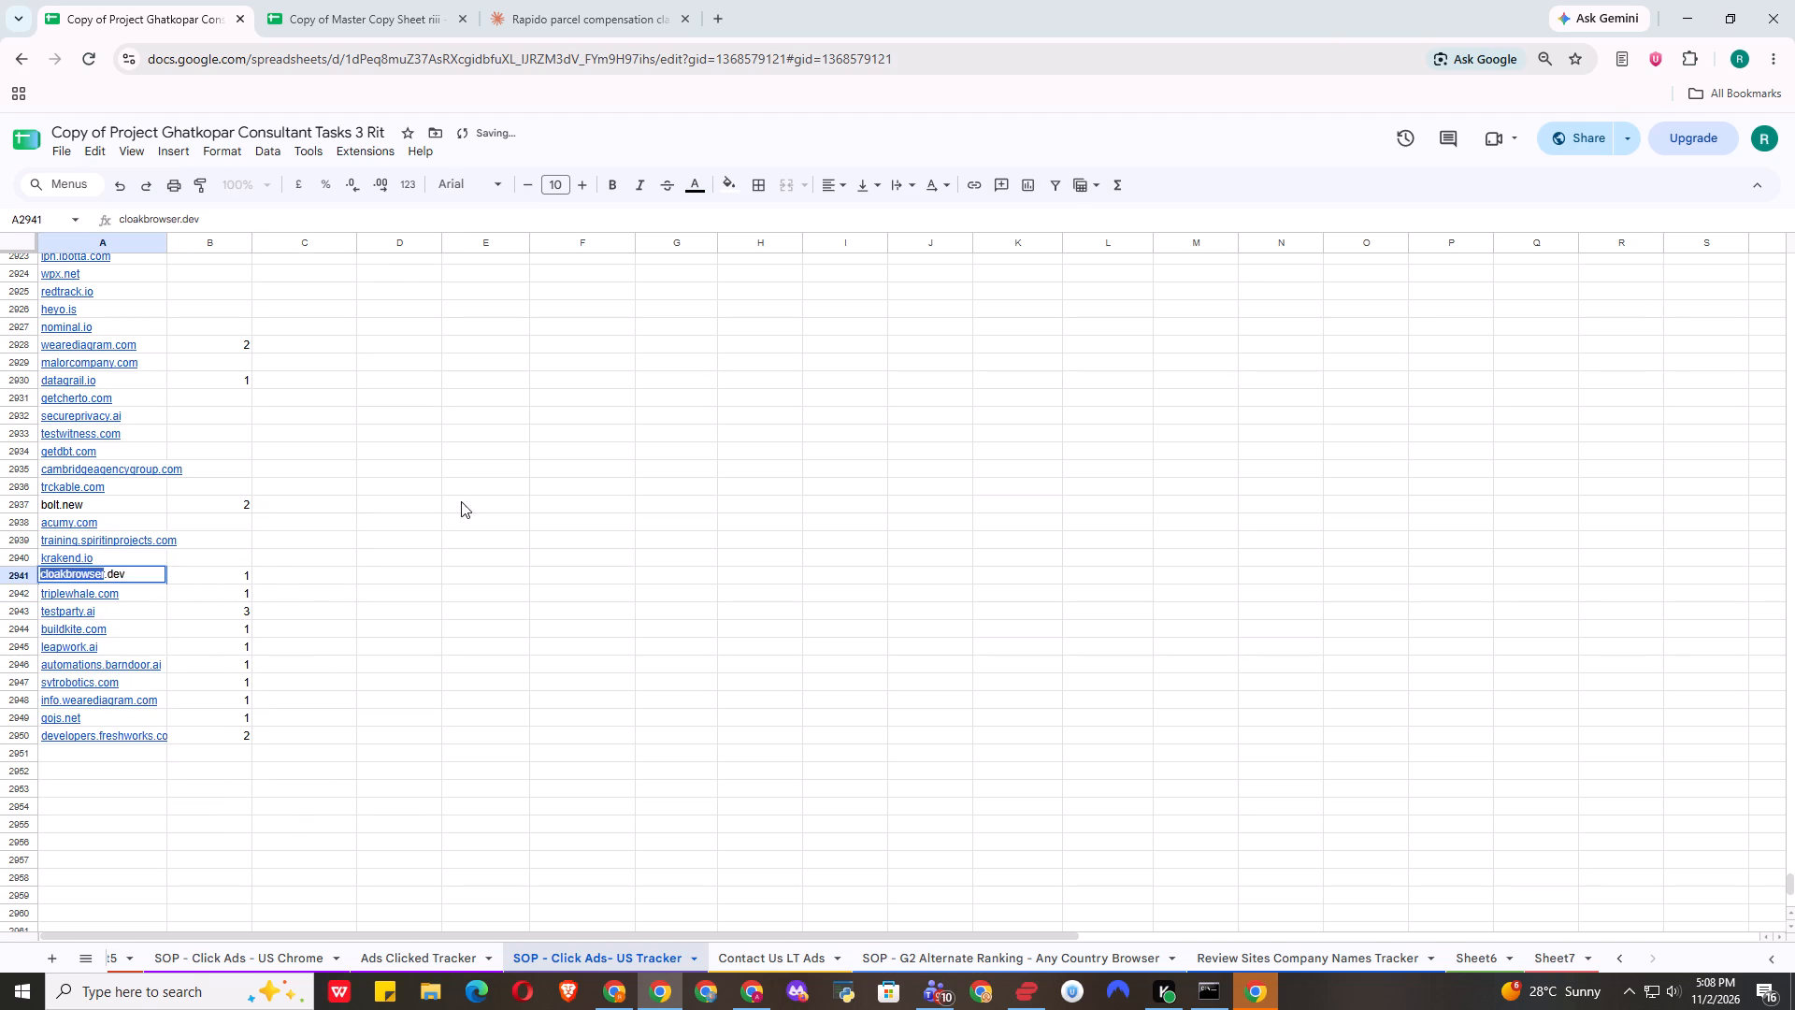
pyautogui.keyDown('ctrl'); pyautogui.click(811, 431); pyautogui.keyUp('ctrl')
pyautogui.hotkey('ctrl', 'f')
pyautogui.hotkey('ctrl', 'v')
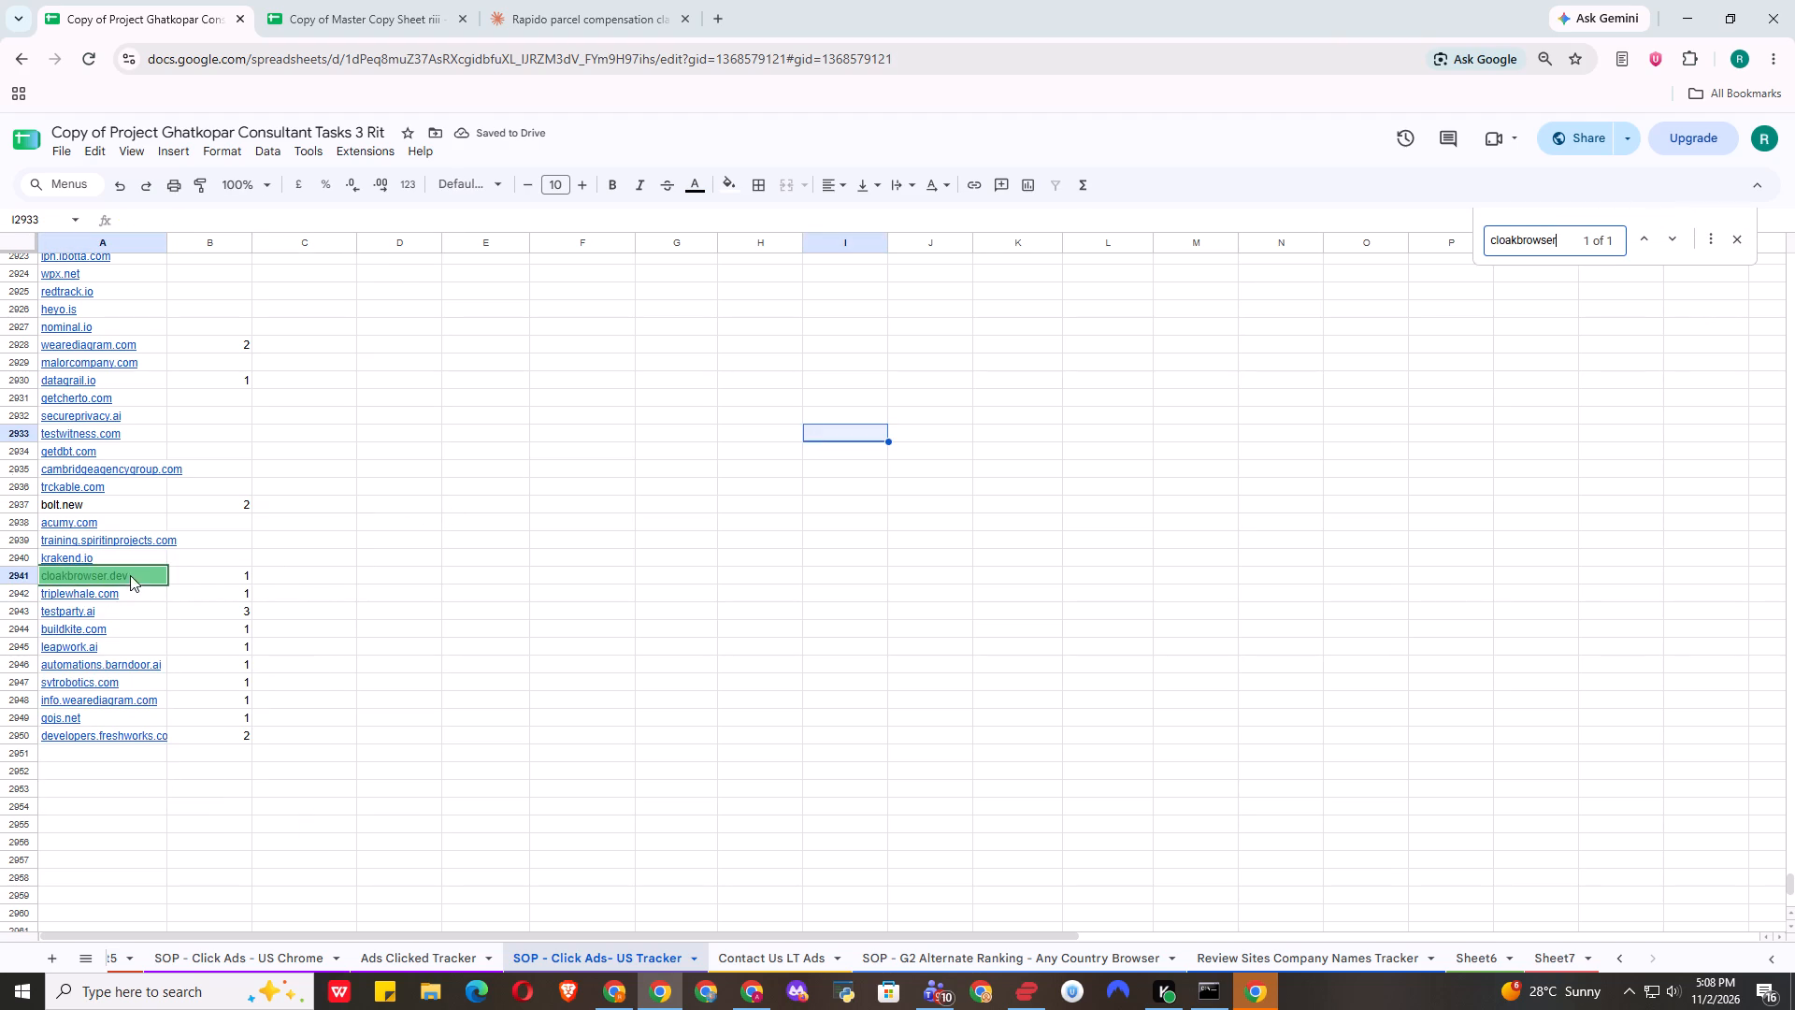
# Copy "triplewhale" from the triplewhale.com entry and search the sheet for duplicates.
pyautogui.doubleClick(124, 591)
pyautogui.click(64, 581)
pyautogui.click(66, 586)
pyautogui.doubleClick(70, 592)
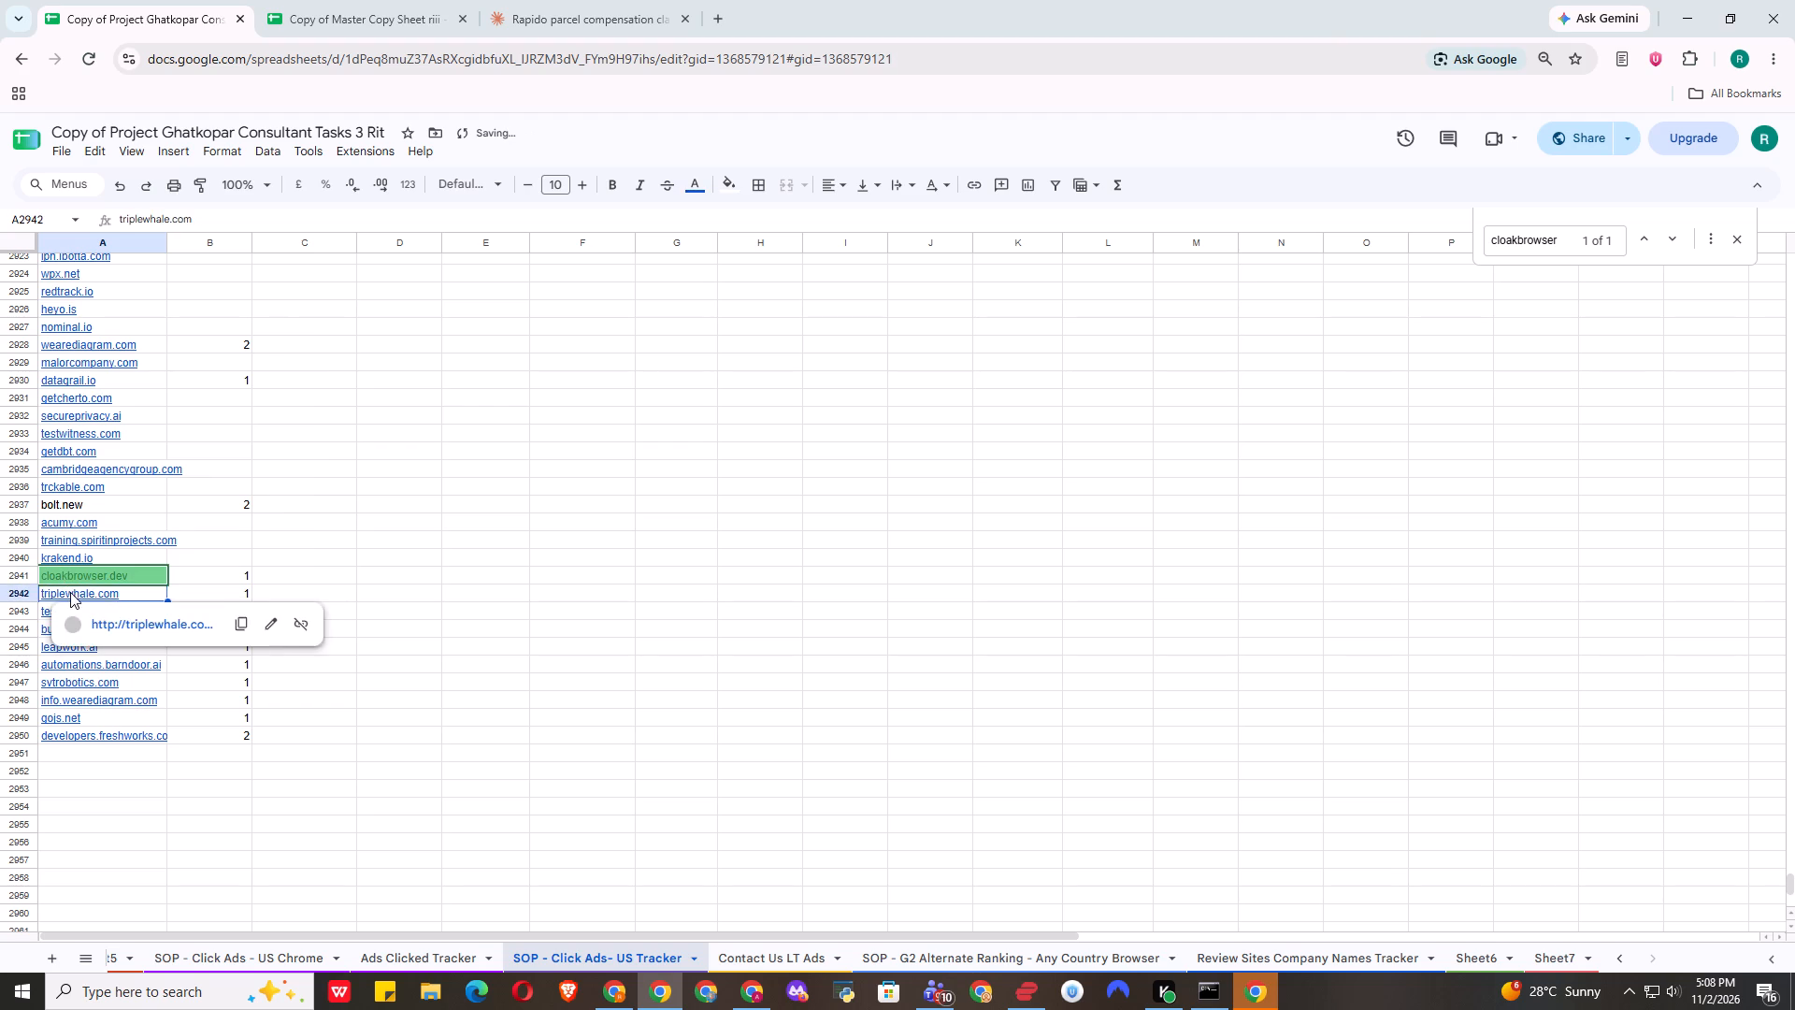
pyautogui.doubleClick(70, 592)
pyautogui.keyDown('ctrl'); pyautogui.doubleClick(94, 589); pyautogui.keyUp('ctrl')
pyautogui.doubleClick(67, 588)
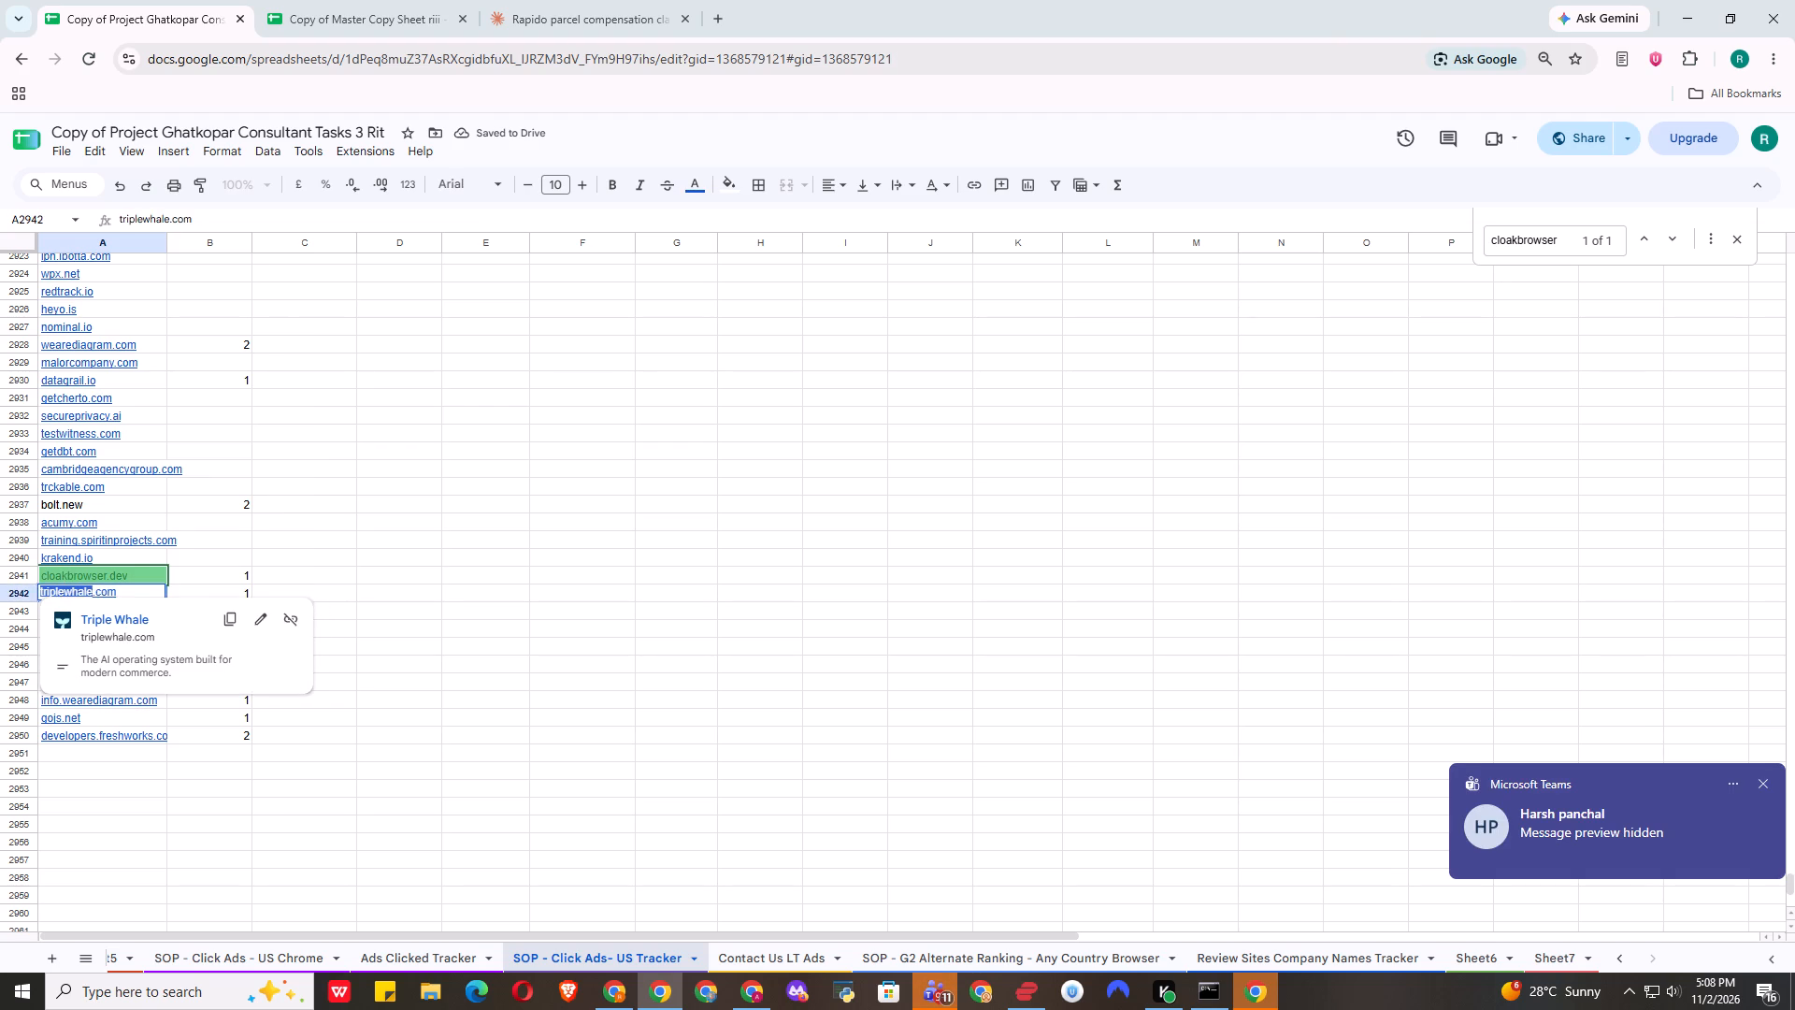
pyautogui.hotkey('ctrl', 'c')
pyautogui.click(984, 274)
pyautogui.hotkey('ctrl', 'f')
pyautogui.hotkey('ctrl', 'v')
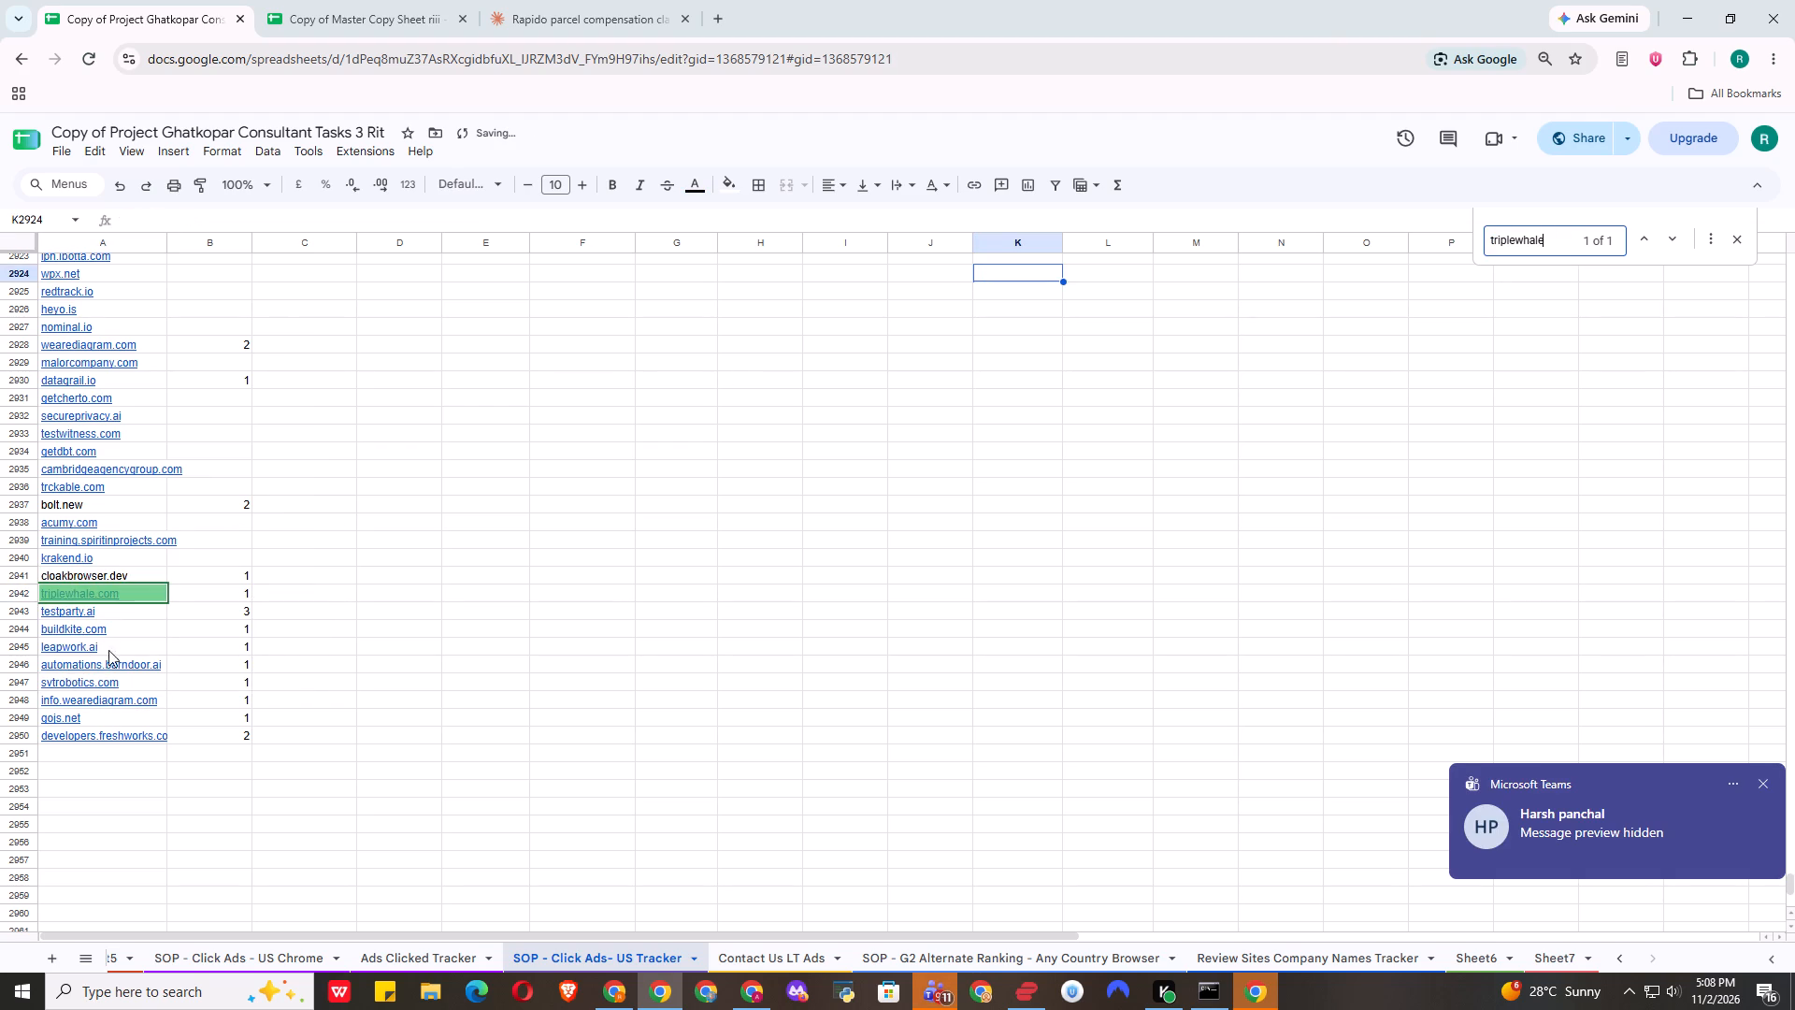
# Copy "testparty" from the testparty.ai entry and search the sheet for duplicates.
pyautogui.doubleClick(79, 612)
pyautogui.doubleClick(64, 609)
pyautogui.hotkey('ctrl', 'c')
pyautogui.keyDown('ctrl'); pyautogui.click(826, 440); pyautogui.keyUp('ctrl')
pyautogui.hotkey('ctrl', 'f')
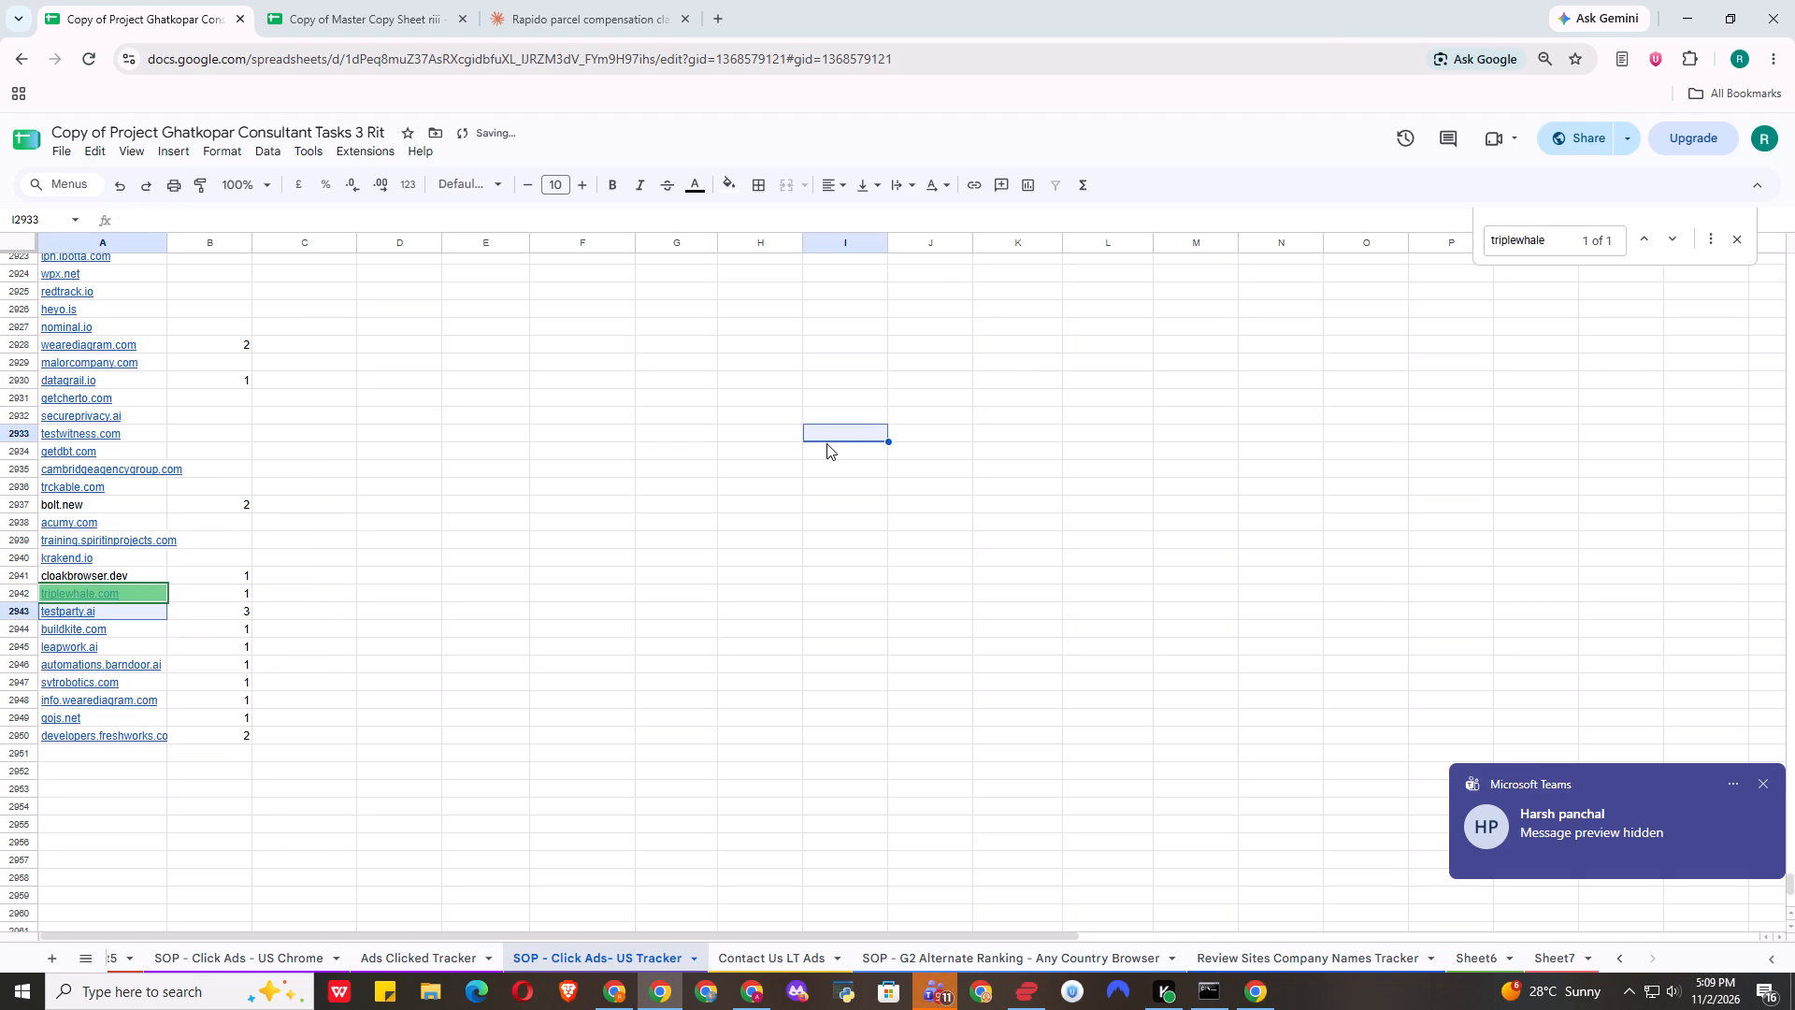
pyautogui.hotkey('ctrl', 'v')
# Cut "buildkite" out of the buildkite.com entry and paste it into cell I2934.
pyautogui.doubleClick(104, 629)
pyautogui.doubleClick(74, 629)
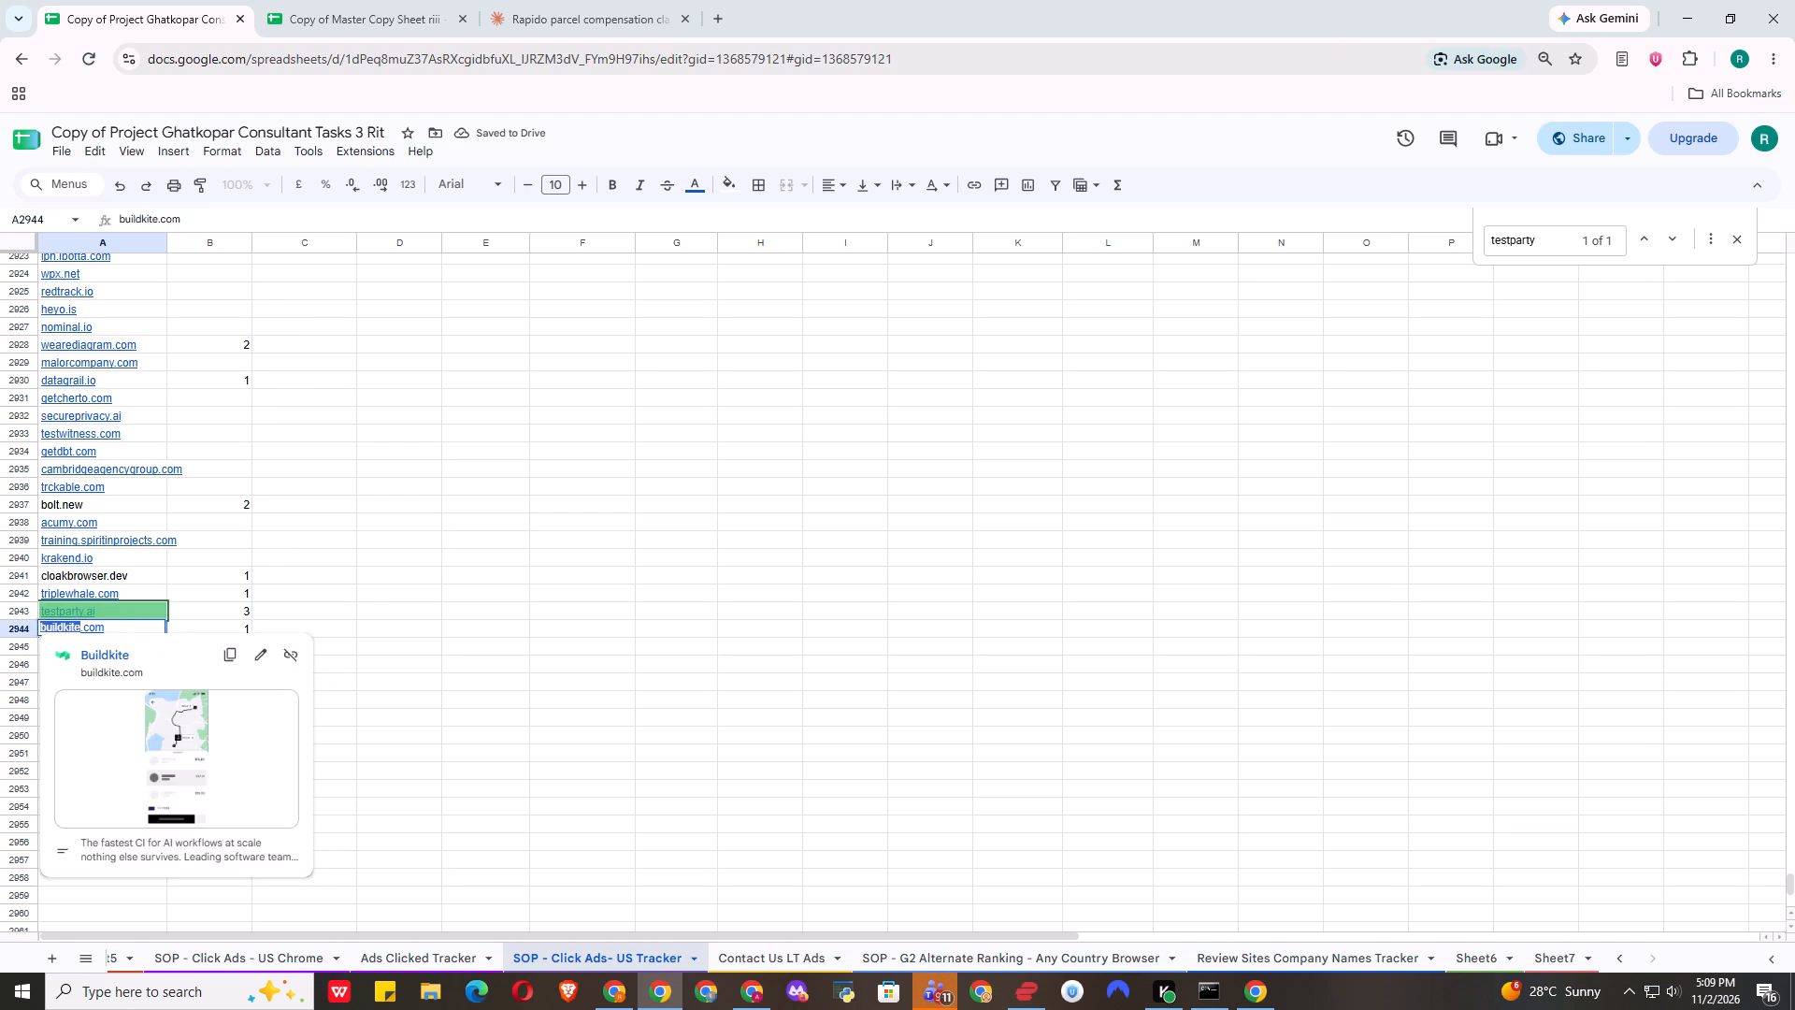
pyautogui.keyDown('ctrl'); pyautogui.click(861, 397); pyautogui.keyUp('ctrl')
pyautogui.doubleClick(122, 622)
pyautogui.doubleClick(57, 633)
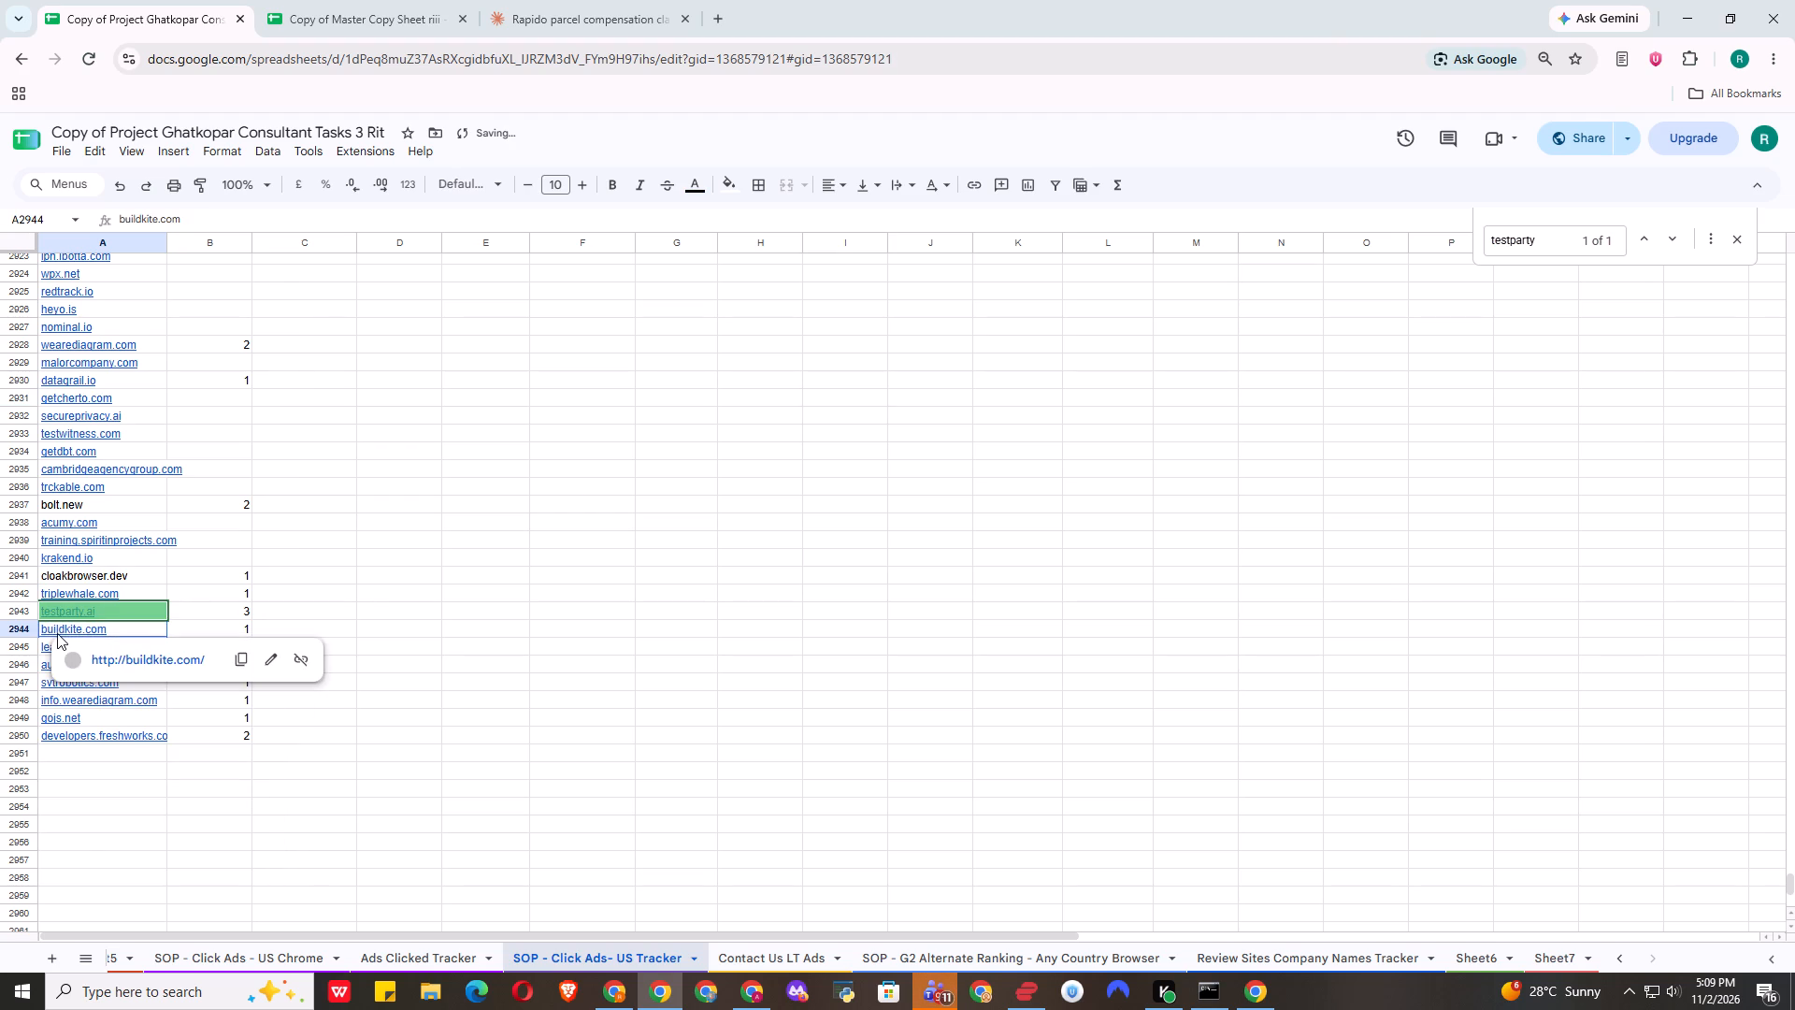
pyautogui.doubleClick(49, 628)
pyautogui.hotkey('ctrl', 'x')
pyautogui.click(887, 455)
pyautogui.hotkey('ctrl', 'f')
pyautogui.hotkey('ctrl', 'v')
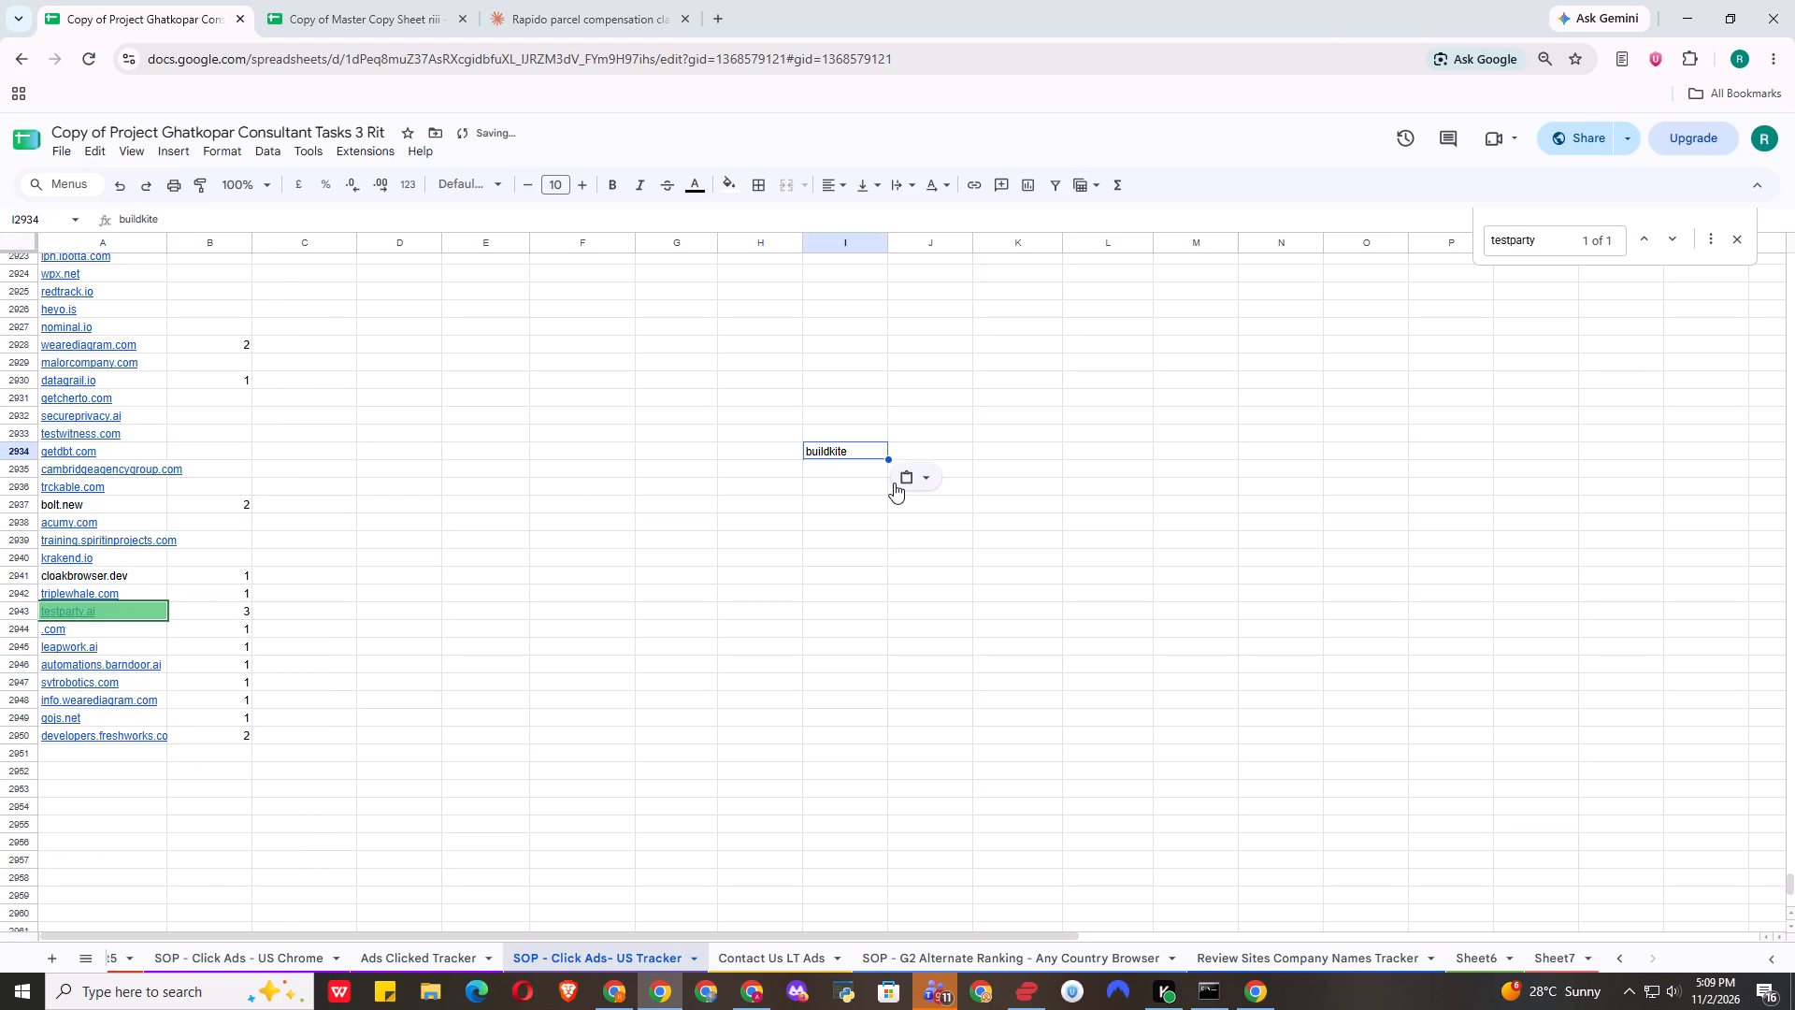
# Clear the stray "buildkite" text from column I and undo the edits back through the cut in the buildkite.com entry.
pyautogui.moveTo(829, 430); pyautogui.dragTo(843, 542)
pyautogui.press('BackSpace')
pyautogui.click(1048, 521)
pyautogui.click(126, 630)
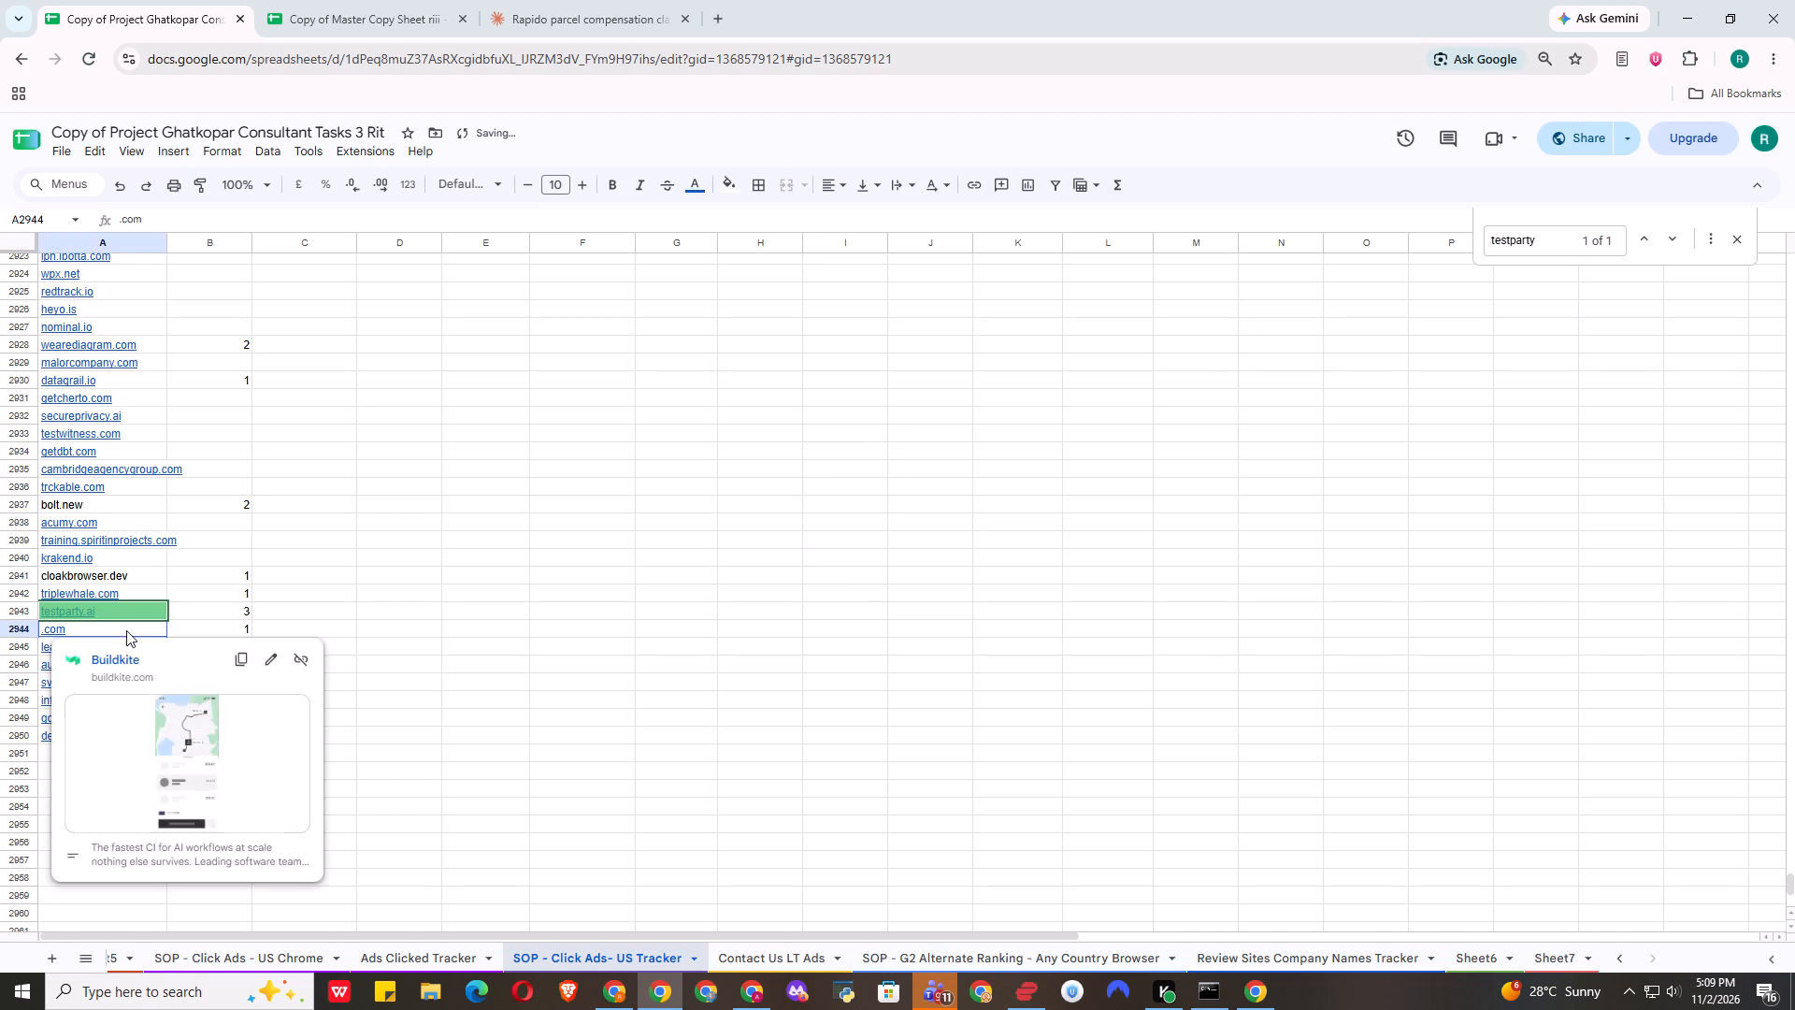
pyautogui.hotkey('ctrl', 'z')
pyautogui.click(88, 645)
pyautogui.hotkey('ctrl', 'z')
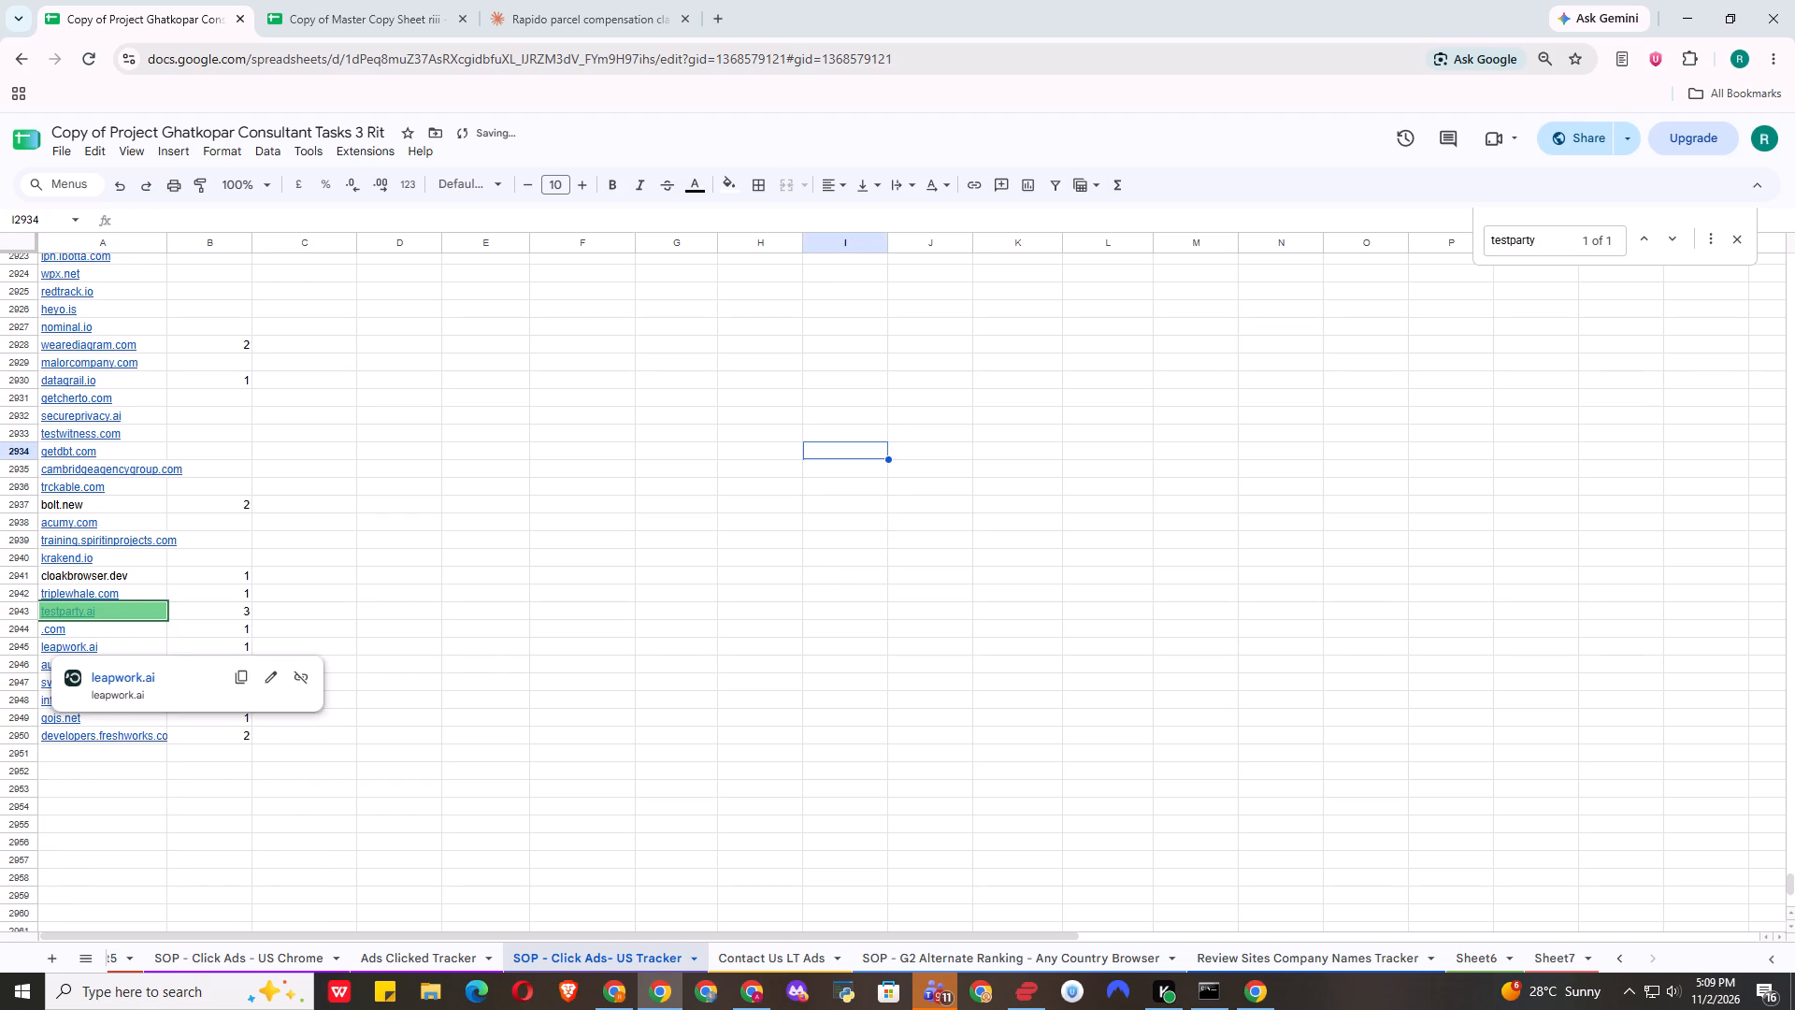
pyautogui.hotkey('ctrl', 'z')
# Copy "buildkite" from the buildkite.com entry and search the sheet for duplicates.
pyautogui.click(403, 595)
pyautogui.doubleClick(83, 627)
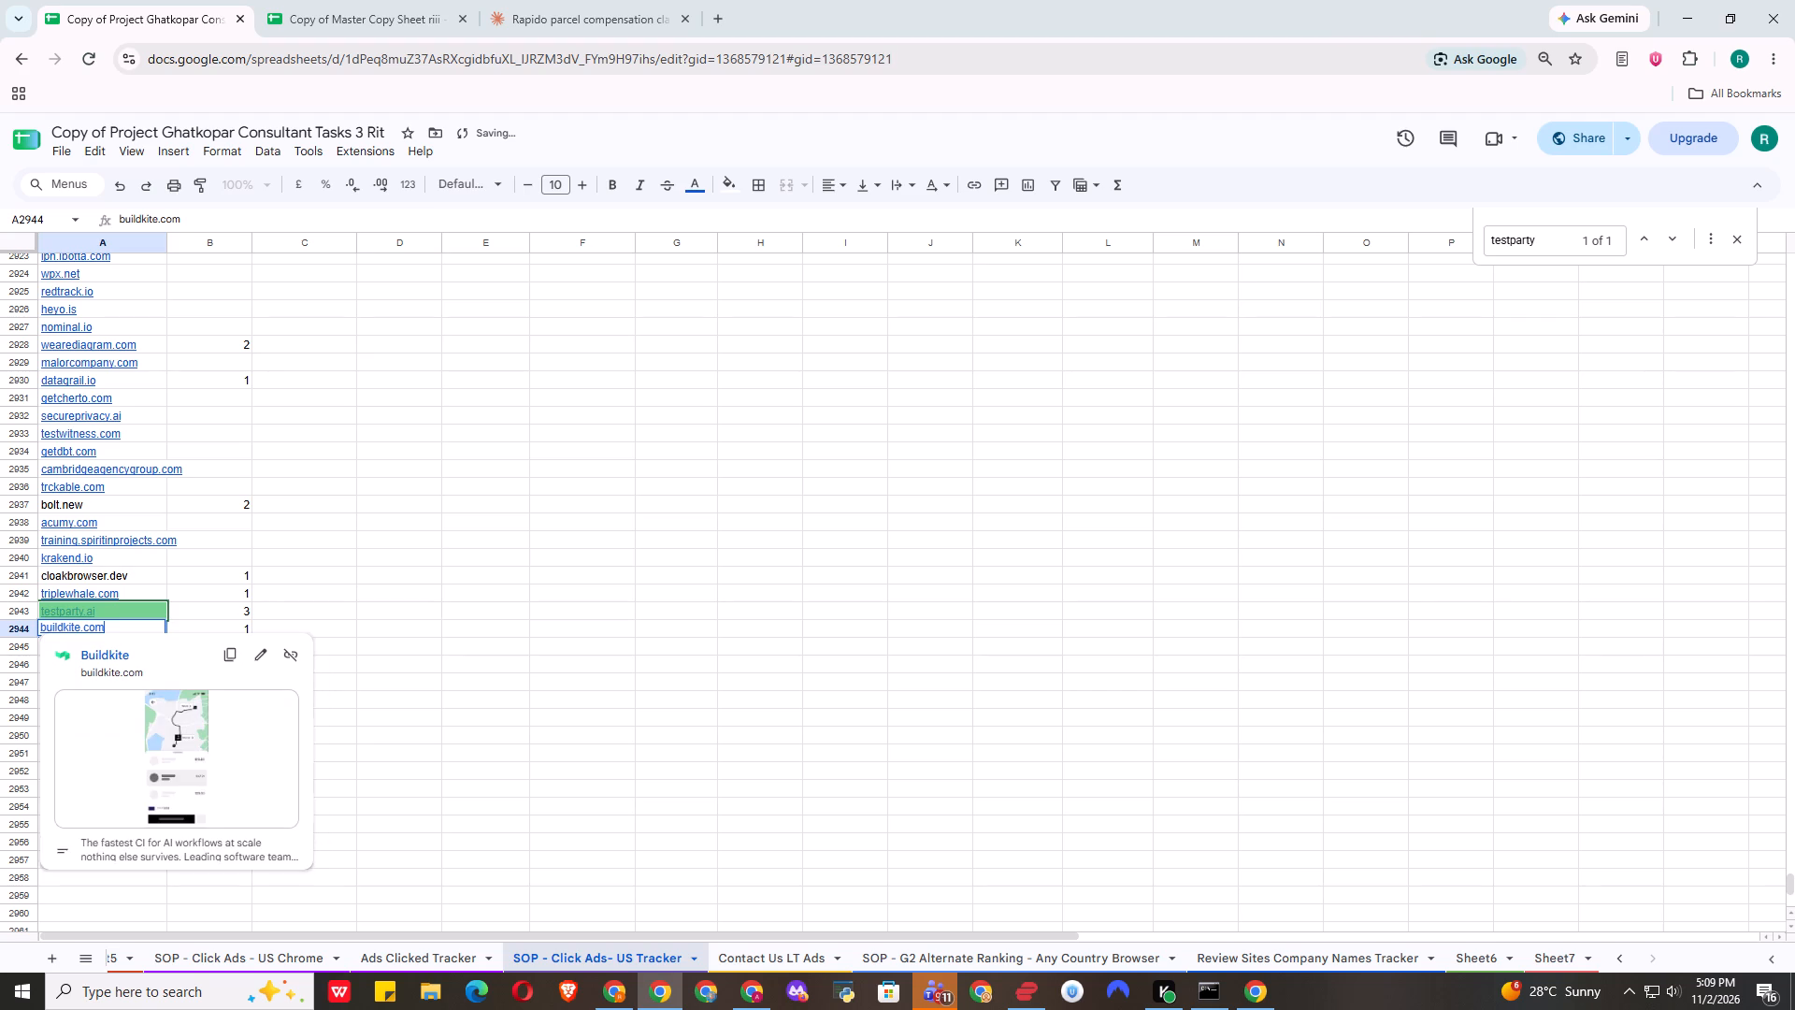
pyautogui.doubleClick(70, 626)
pyautogui.hotkey('ctrl', 'c')
pyautogui.click(880, 419)
pyautogui.hotkey('ctrl', 'f')
pyautogui.hotkey('ctrl', 'v')
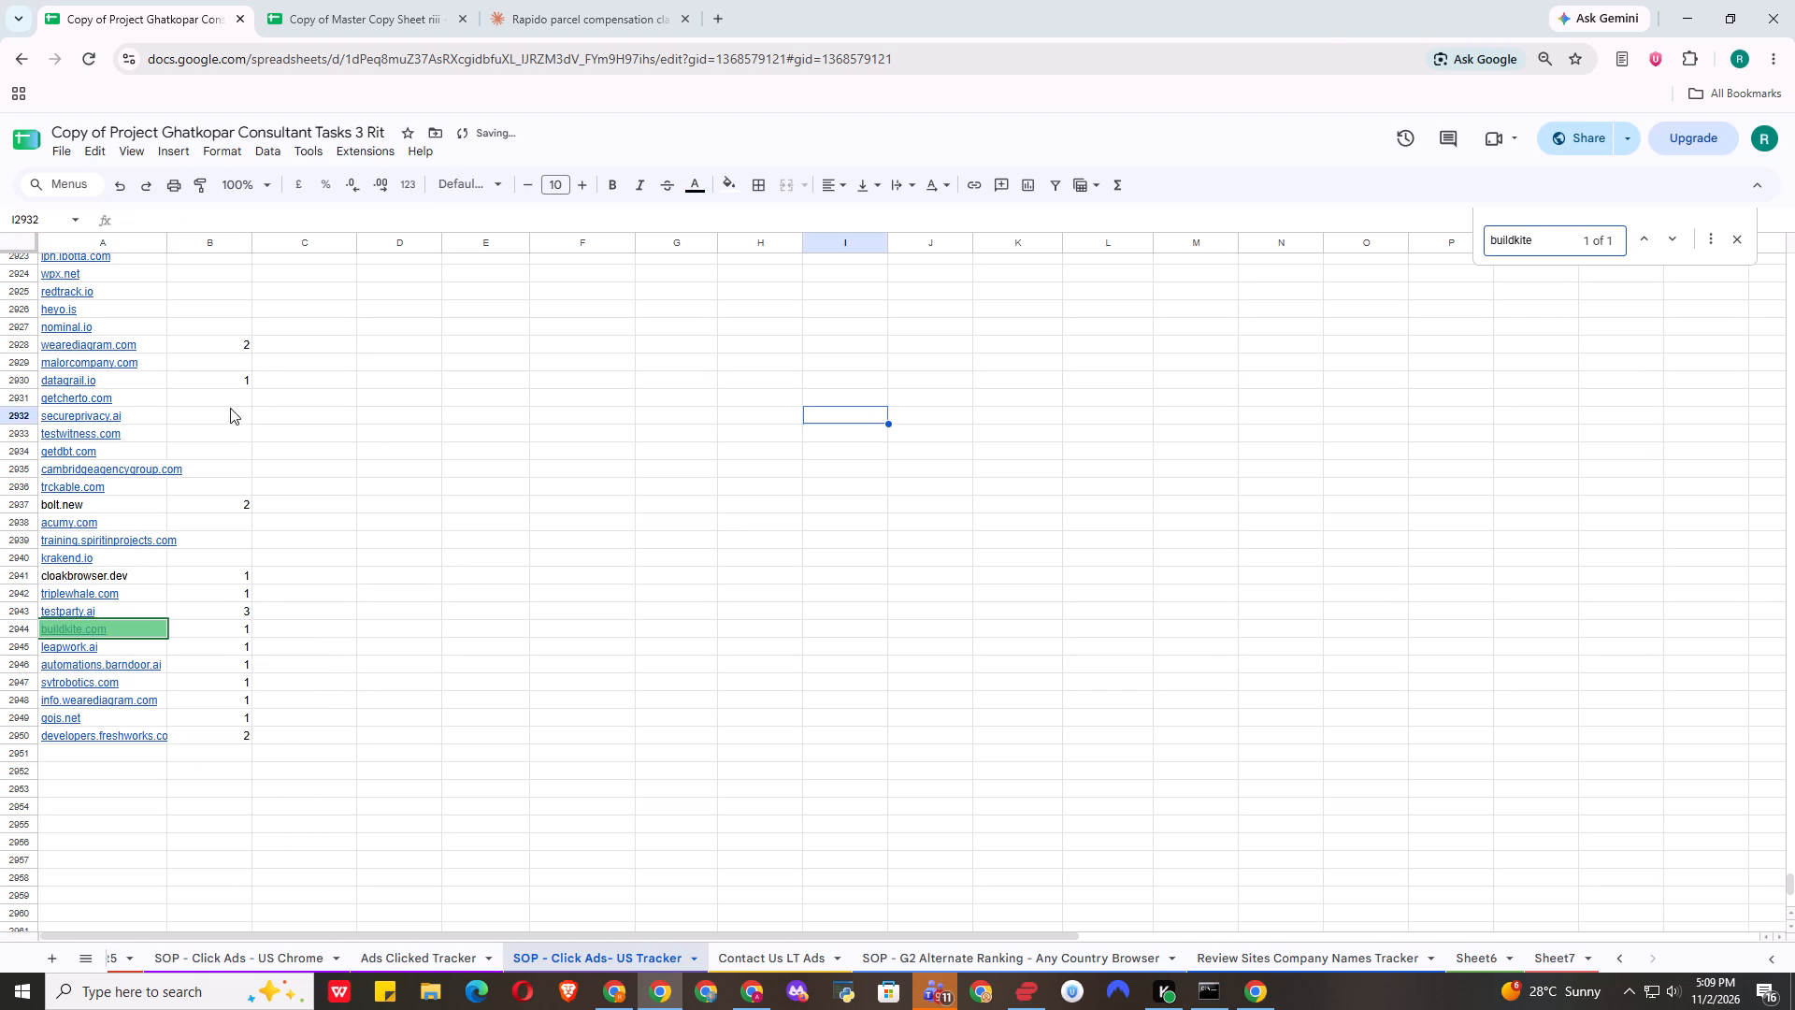
# Search the sheet for "leapwork" and set the count of the leapwork.com entry near the top of the list to 1.
pyautogui.click(80, 646)
pyautogui.click(80, 646)
pyautogui.doubleClick(57, 644)
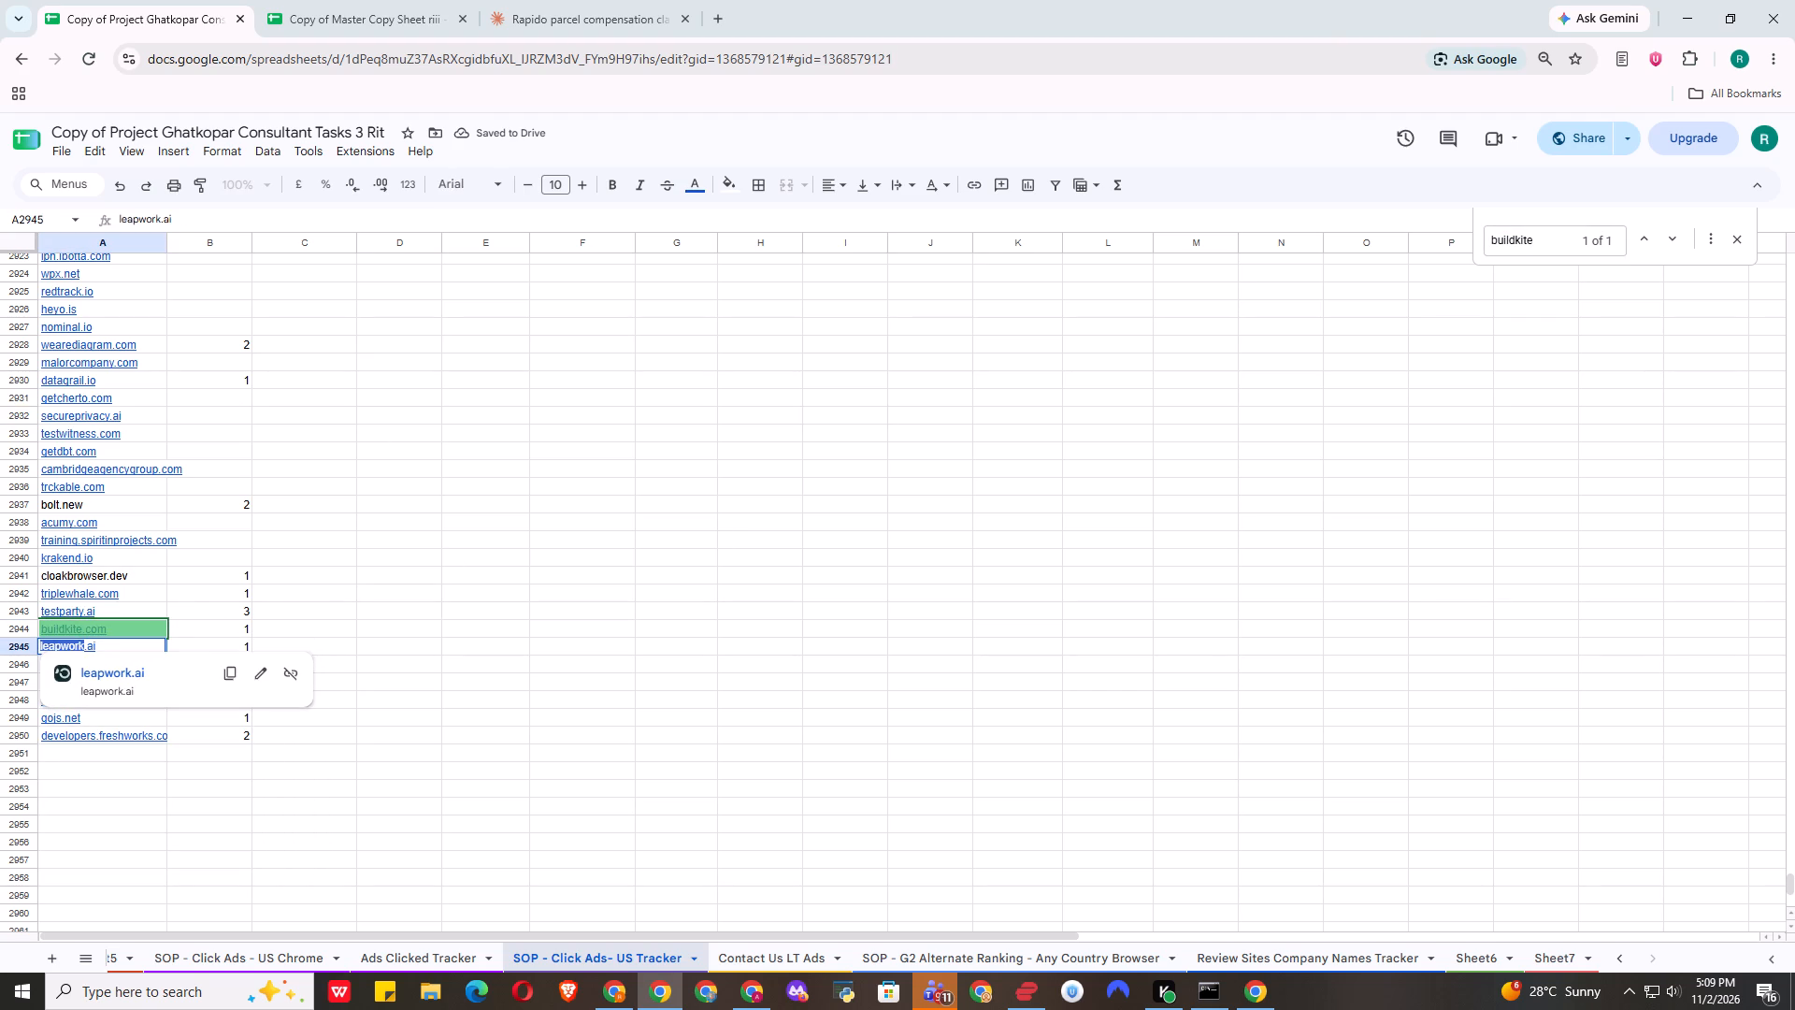
pyautogui.hotkey('ctrl', 'c')
pyautogui.click(1005, 417)
pyautogui.hotkey('ctrl', 'f')
pyautogui.hotkey('ctrl', 'v')
pyautogui.click(1643, 238)
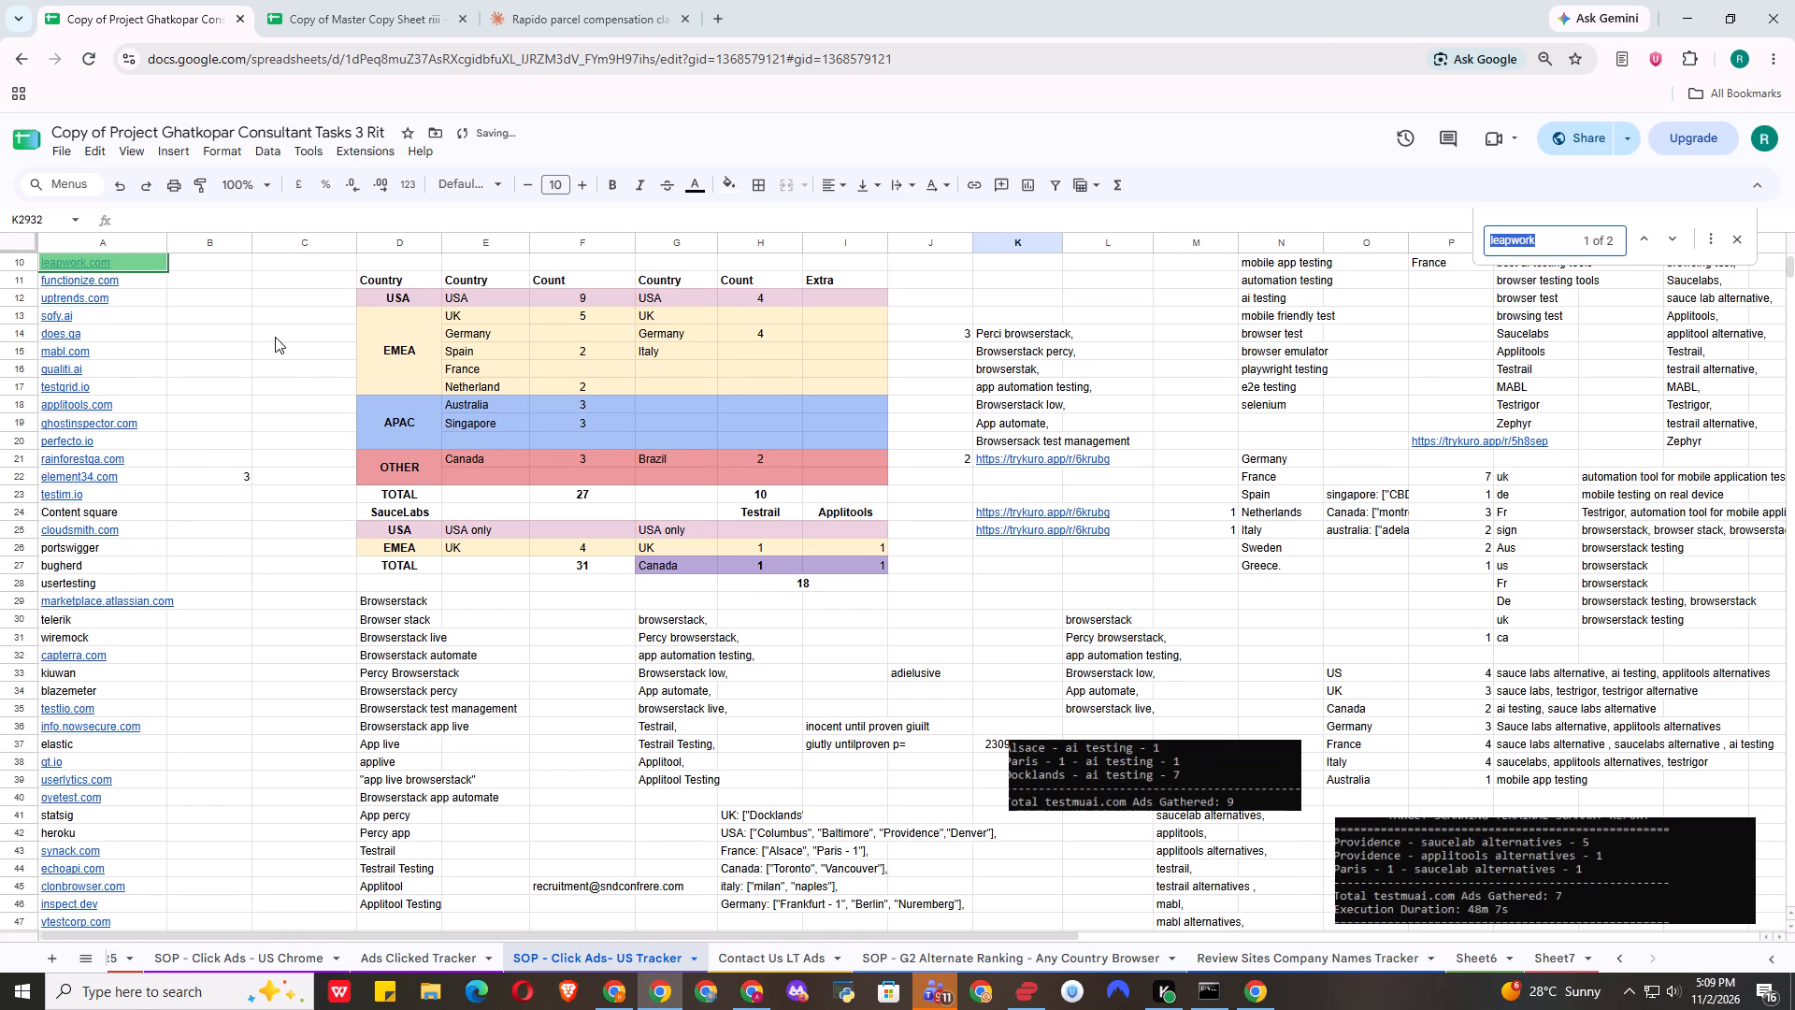
pyautogui.click(220, 267)
pyautogui.press('1')
pyautogui.click(117, 406)
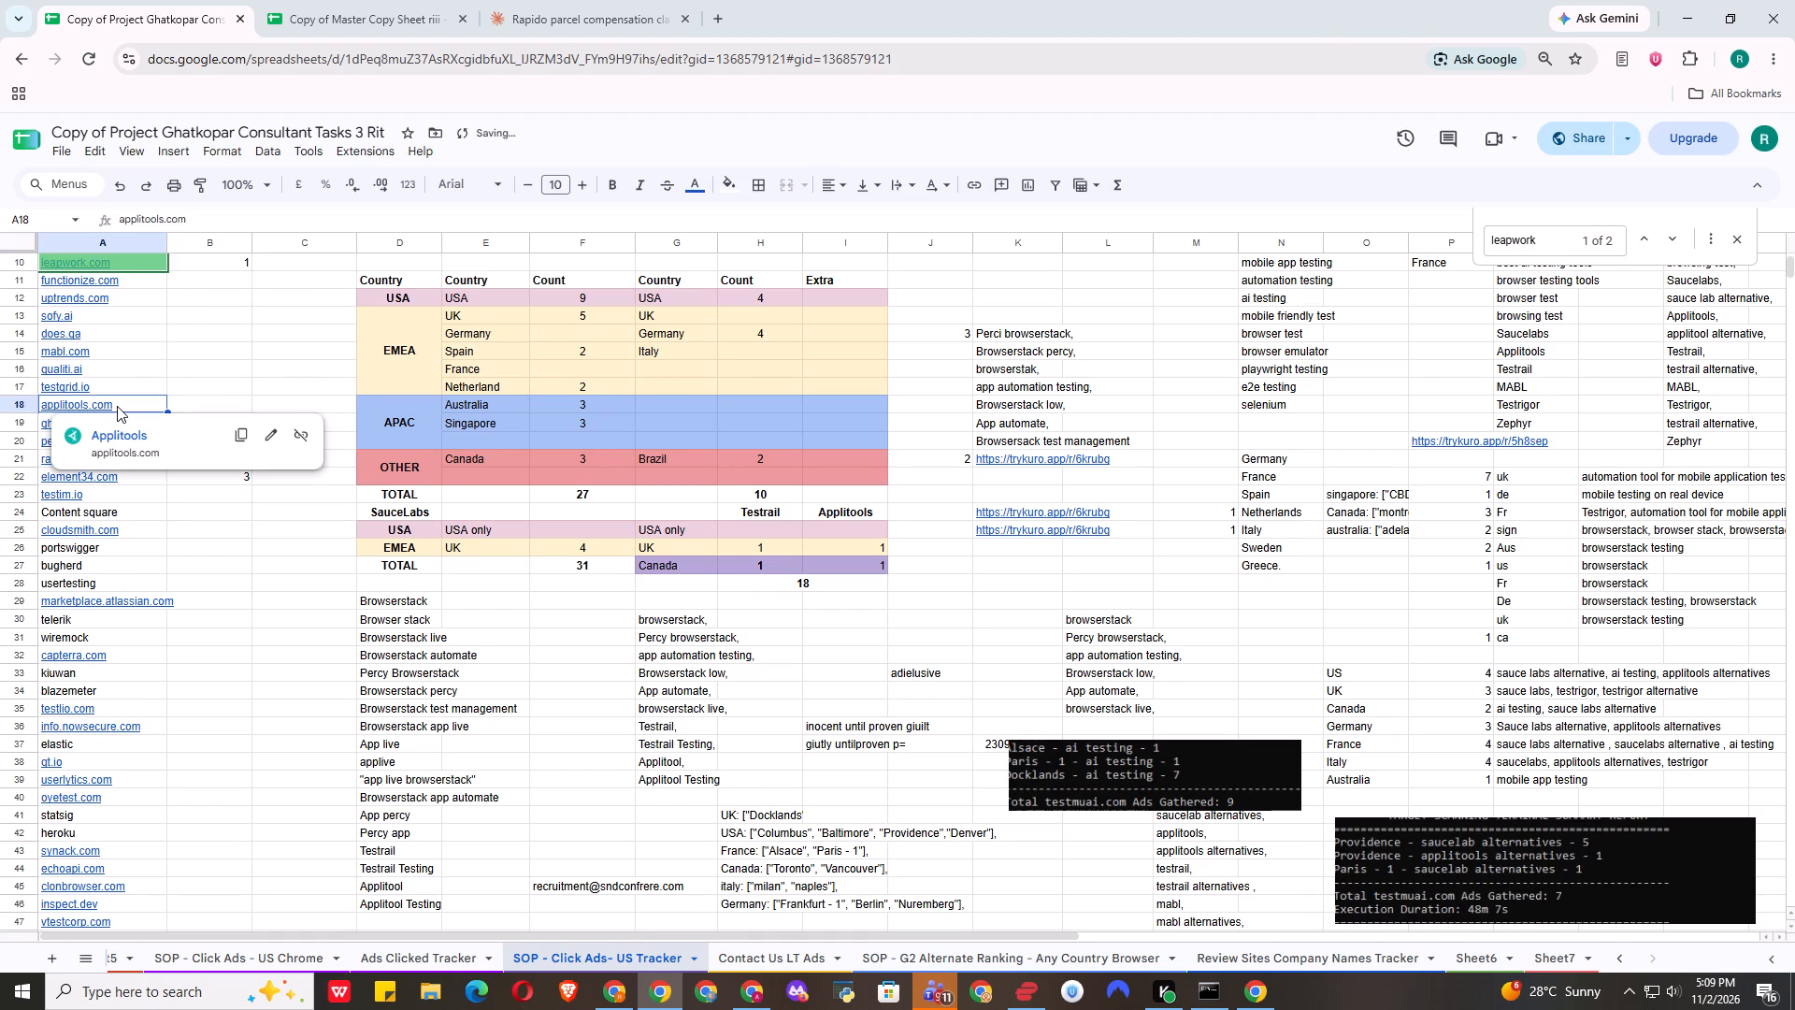
# Clear the duplicate leapwork.ai entry and its count in row 2945 near the end of the list.
pyautogui.hotkey('ctrl', 'Down')
pyautogui.scroll(-2, 408, 458)
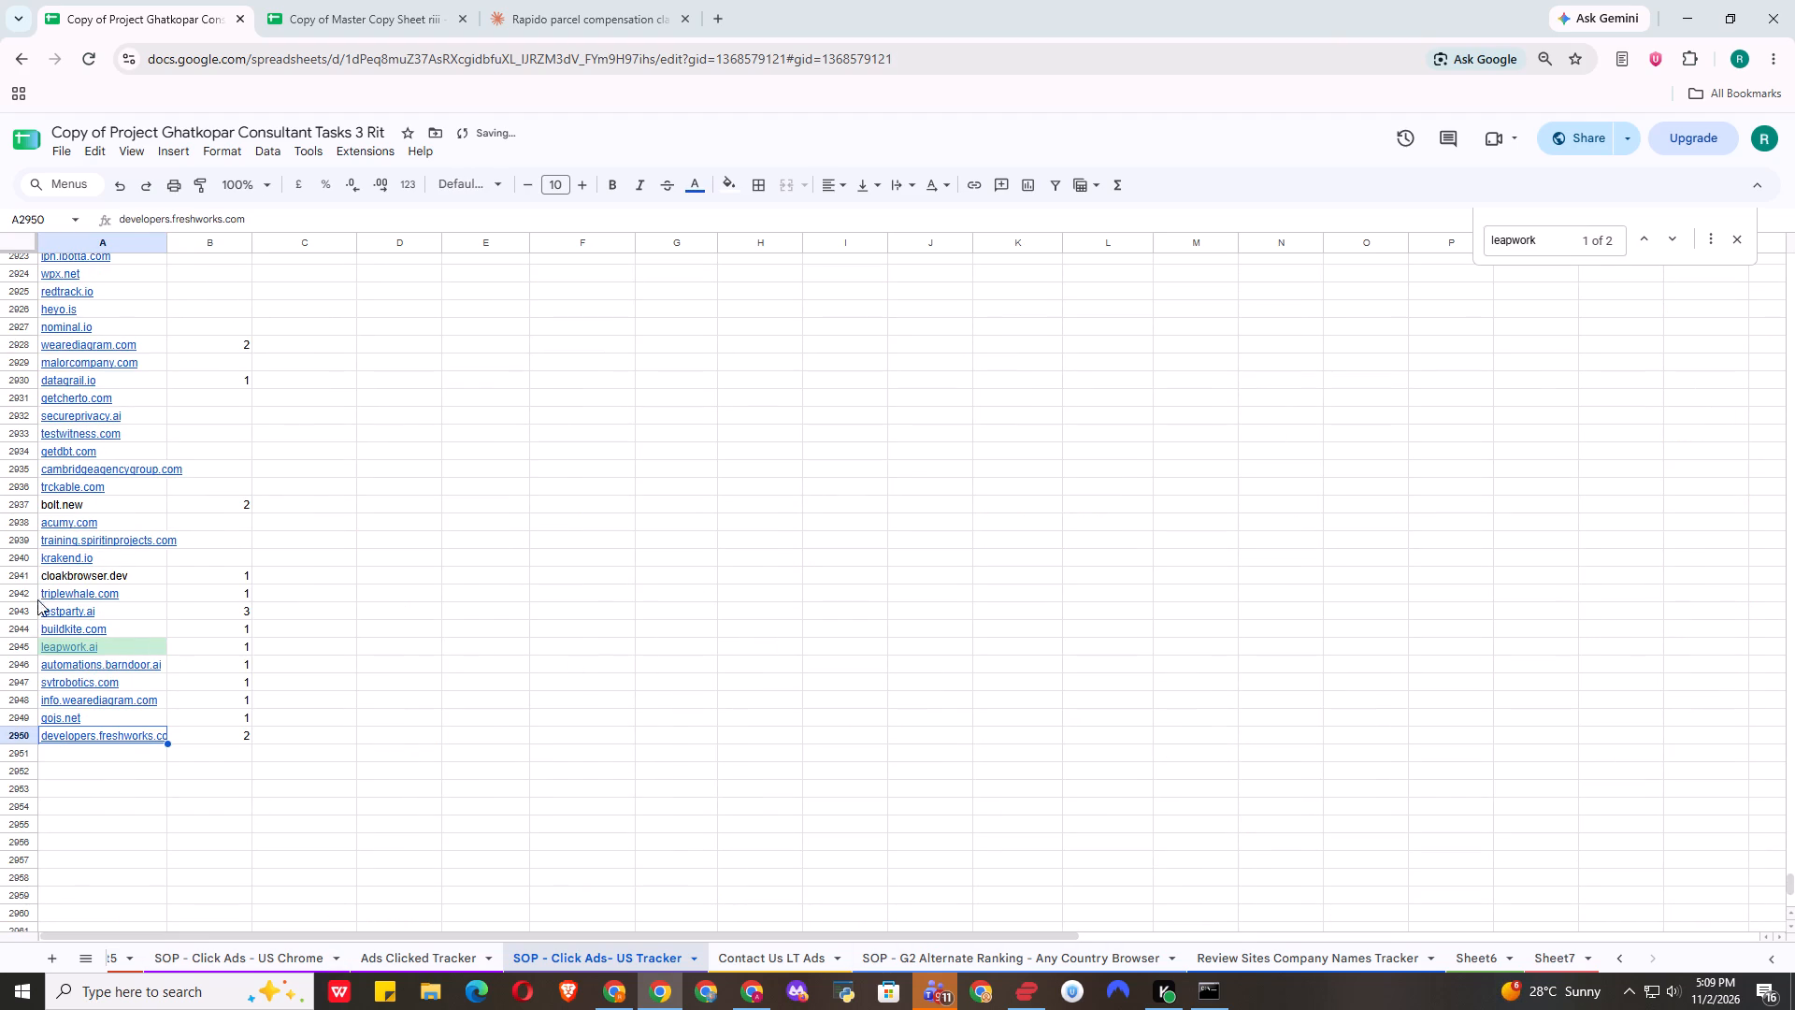
pyautogui.moveTo(121, 647); pyautogui.dragTo(384, 654)
pyautogui.press('BackSpace')
pyautogui.click(470, 703)
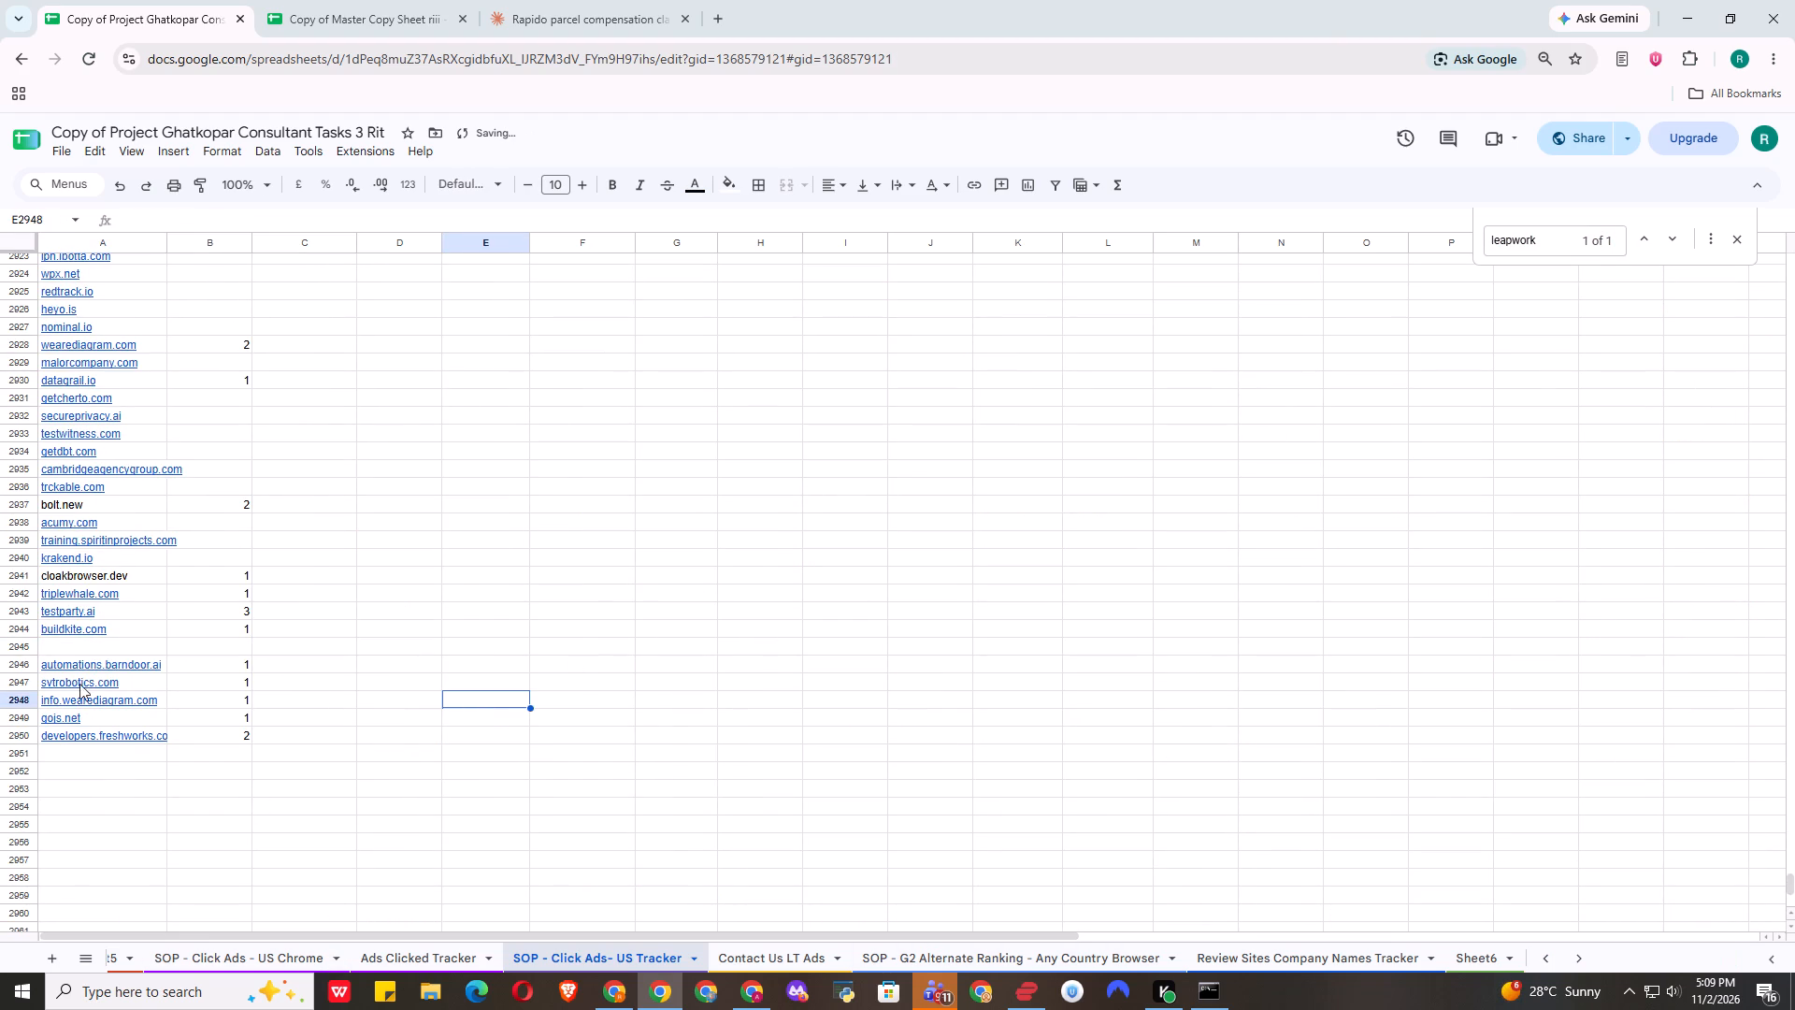
# Search the sheet for "barndoor" from the automations.barndoor.ai entry and set the count of the earlier barndoor.ai entry to 1.
pyautogui.tripleClick(125, 659)
pyautogui.keyDown('ctrl'); pyautogui.click(123, 664); pyautogui.keyUp('ctrl')
pyautogui.hotkey('ctrl', 'c')
pyautogui.click(798, 546)
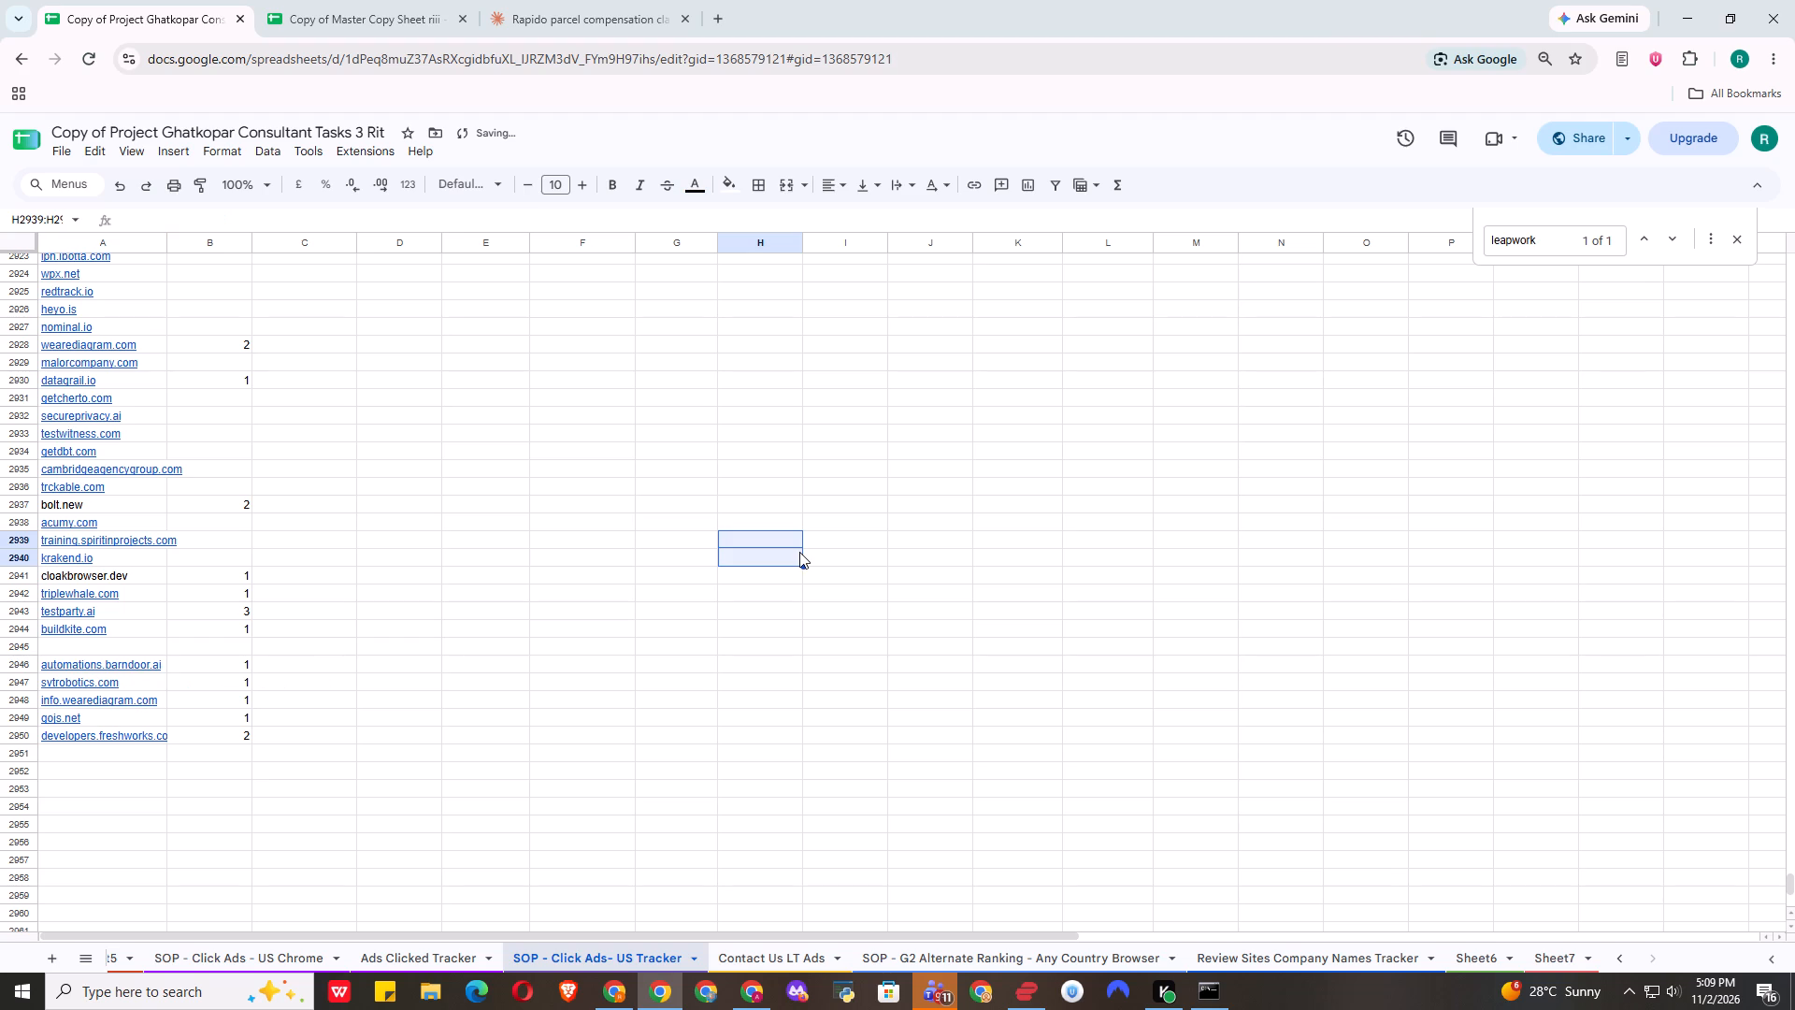
pyautogui.hotkey('ctrl', 'f')
pyautogui.hotkey('ctrl', 'v')
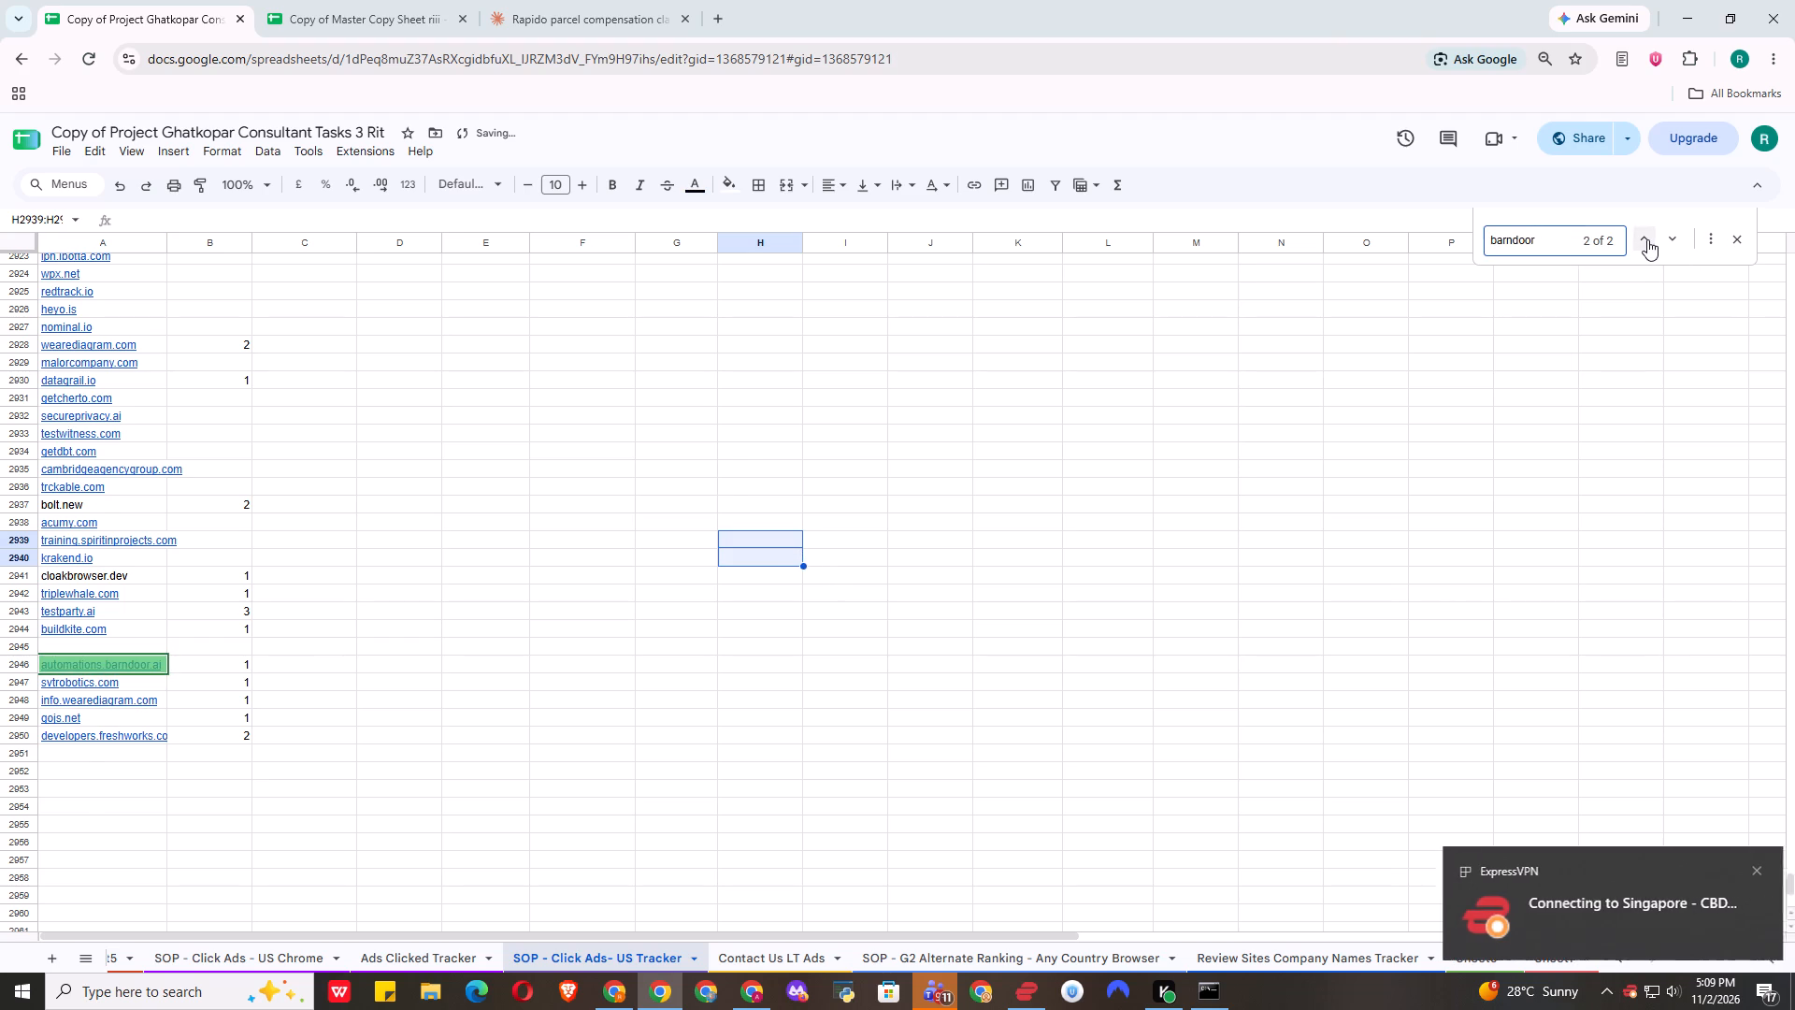
pyautogui.click(1647, 239)
pyautogui.click(193, 254)
pyautogui.click(203, 266)
pyautogui.press('1')
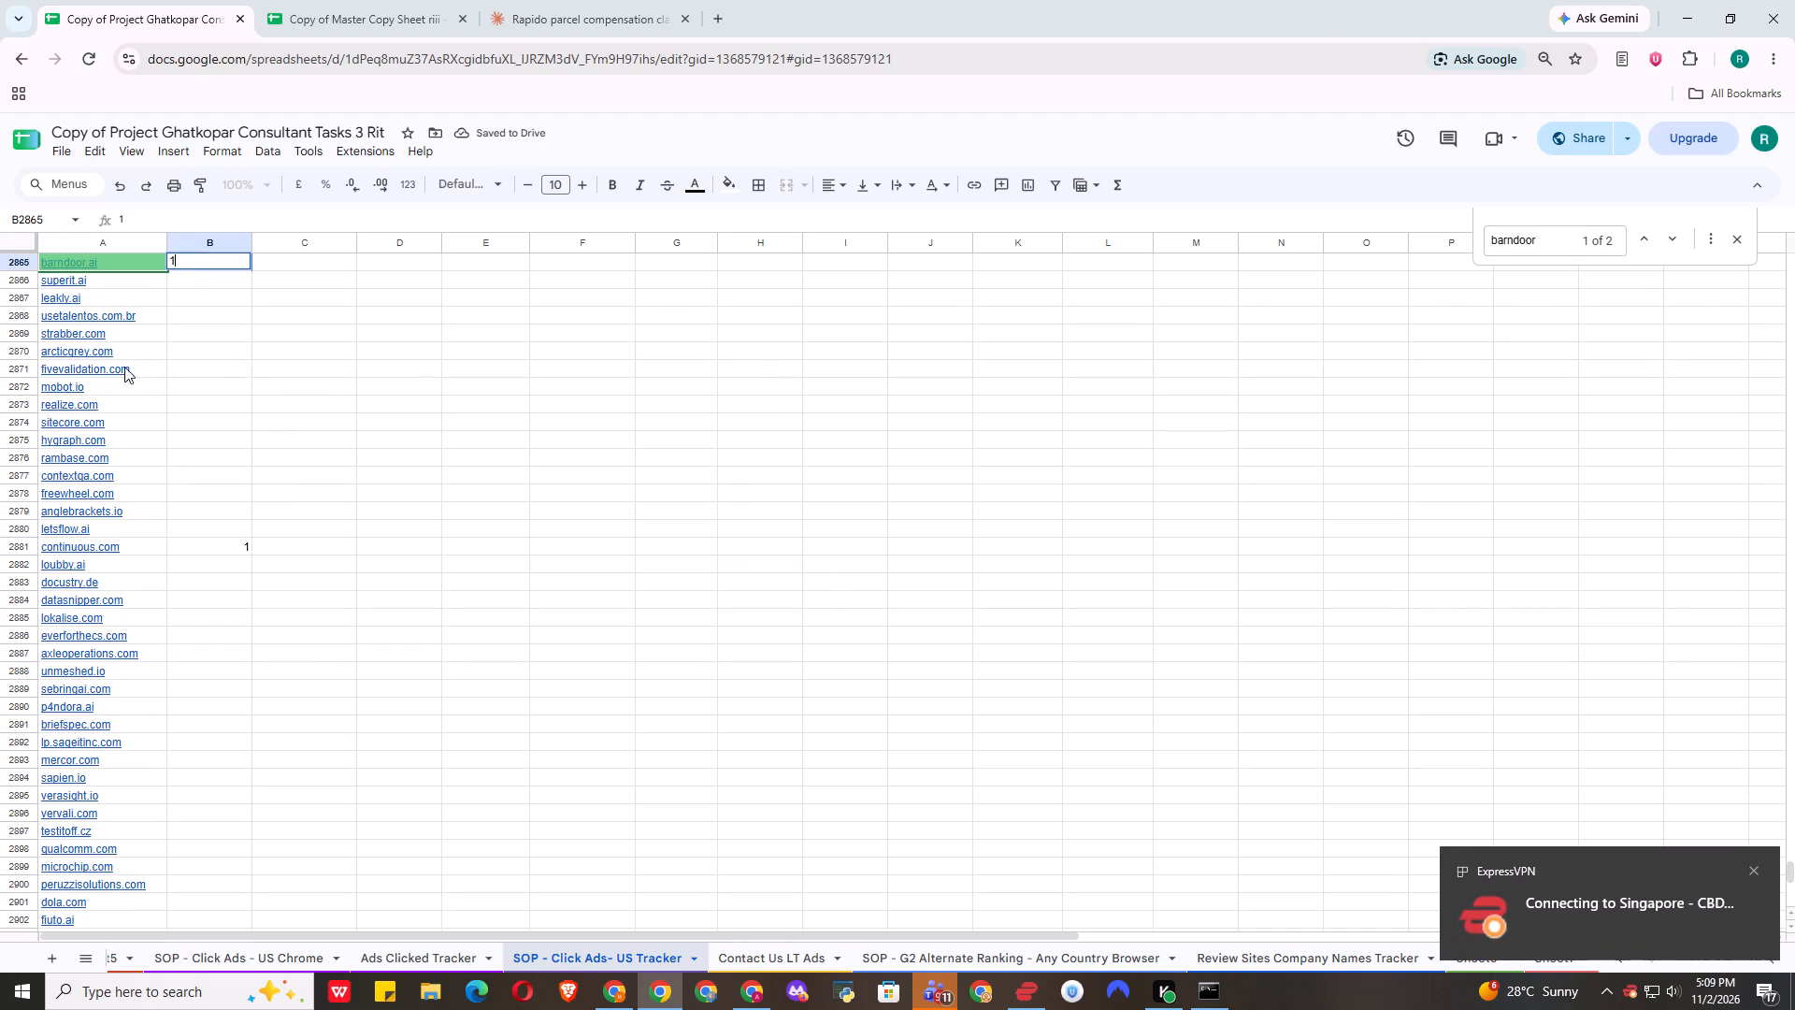
pyautogui.click(109, 367)
# Clear the duplicate automations.barndoor.ai entry and its count in row 2946 near the end of the list.
pyautogui.hotkey('ctrl', 'Down')
pyautogui.scroll(-3, 158, 340)
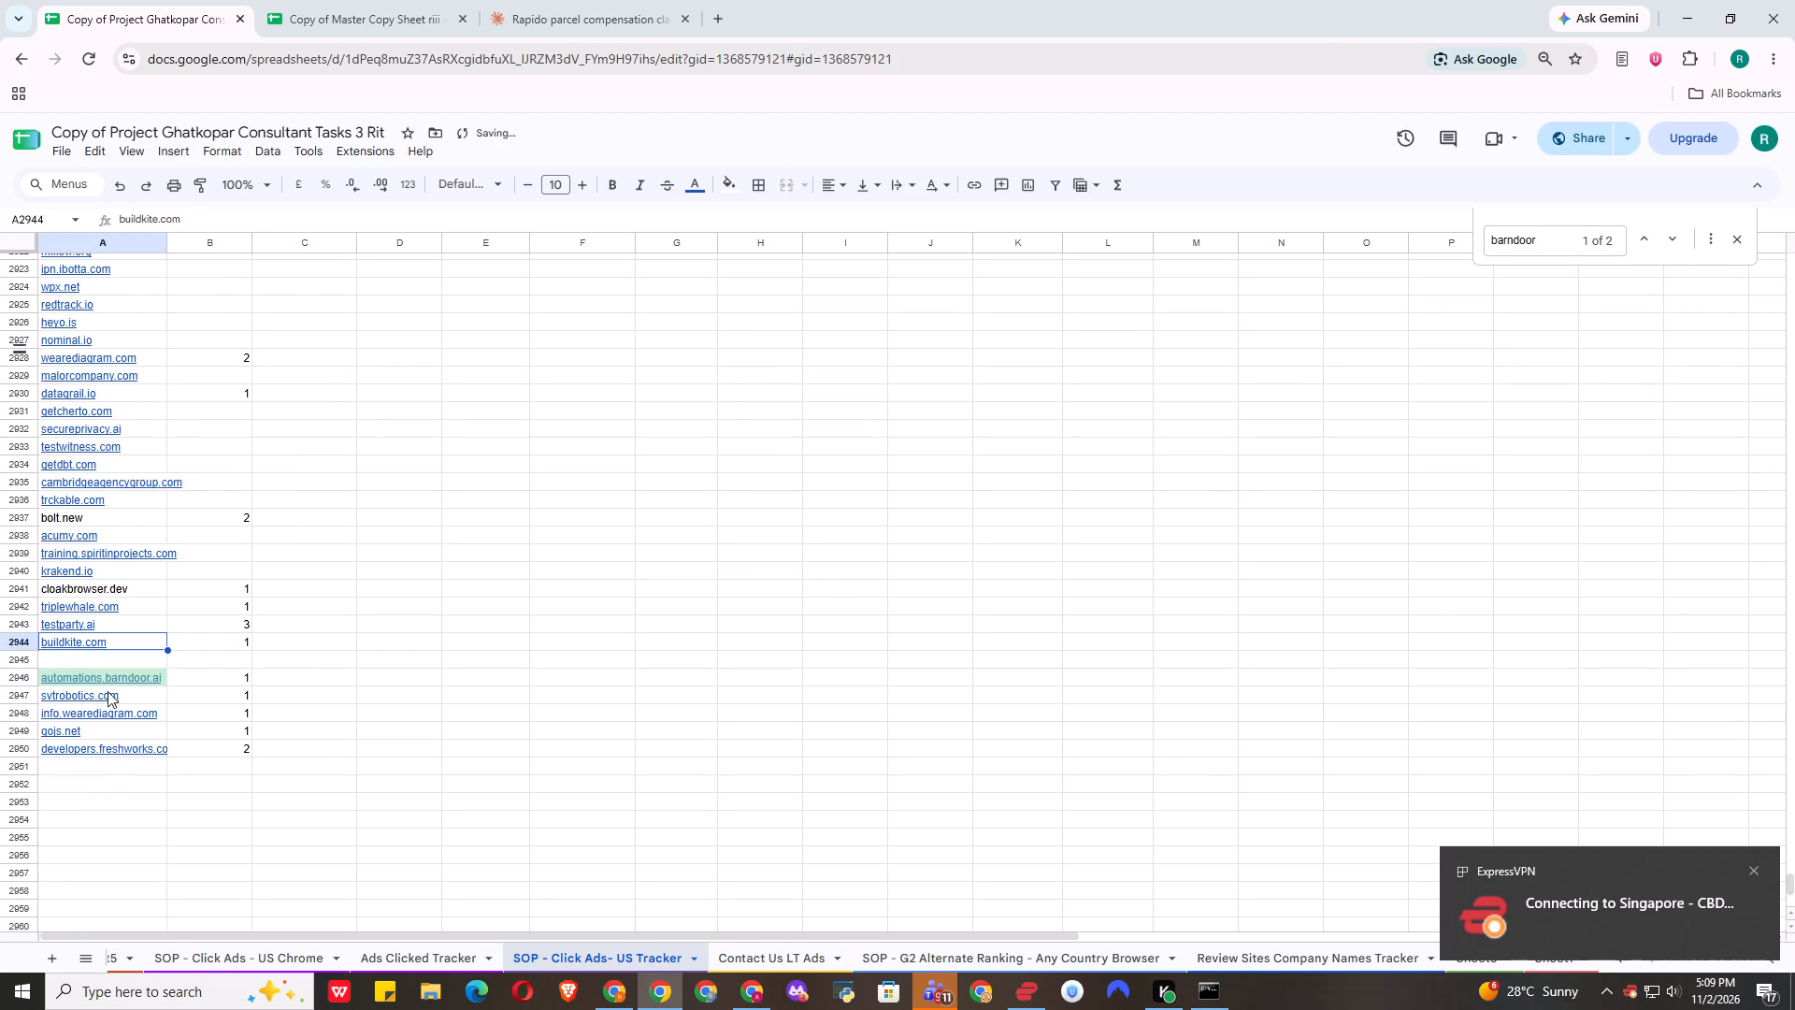
pyautogui.moveTo(110, 675); pyautogui.dragTo(269, 675)
pyautogui.press('BackSpace')
pyautogui.click(512, 656)
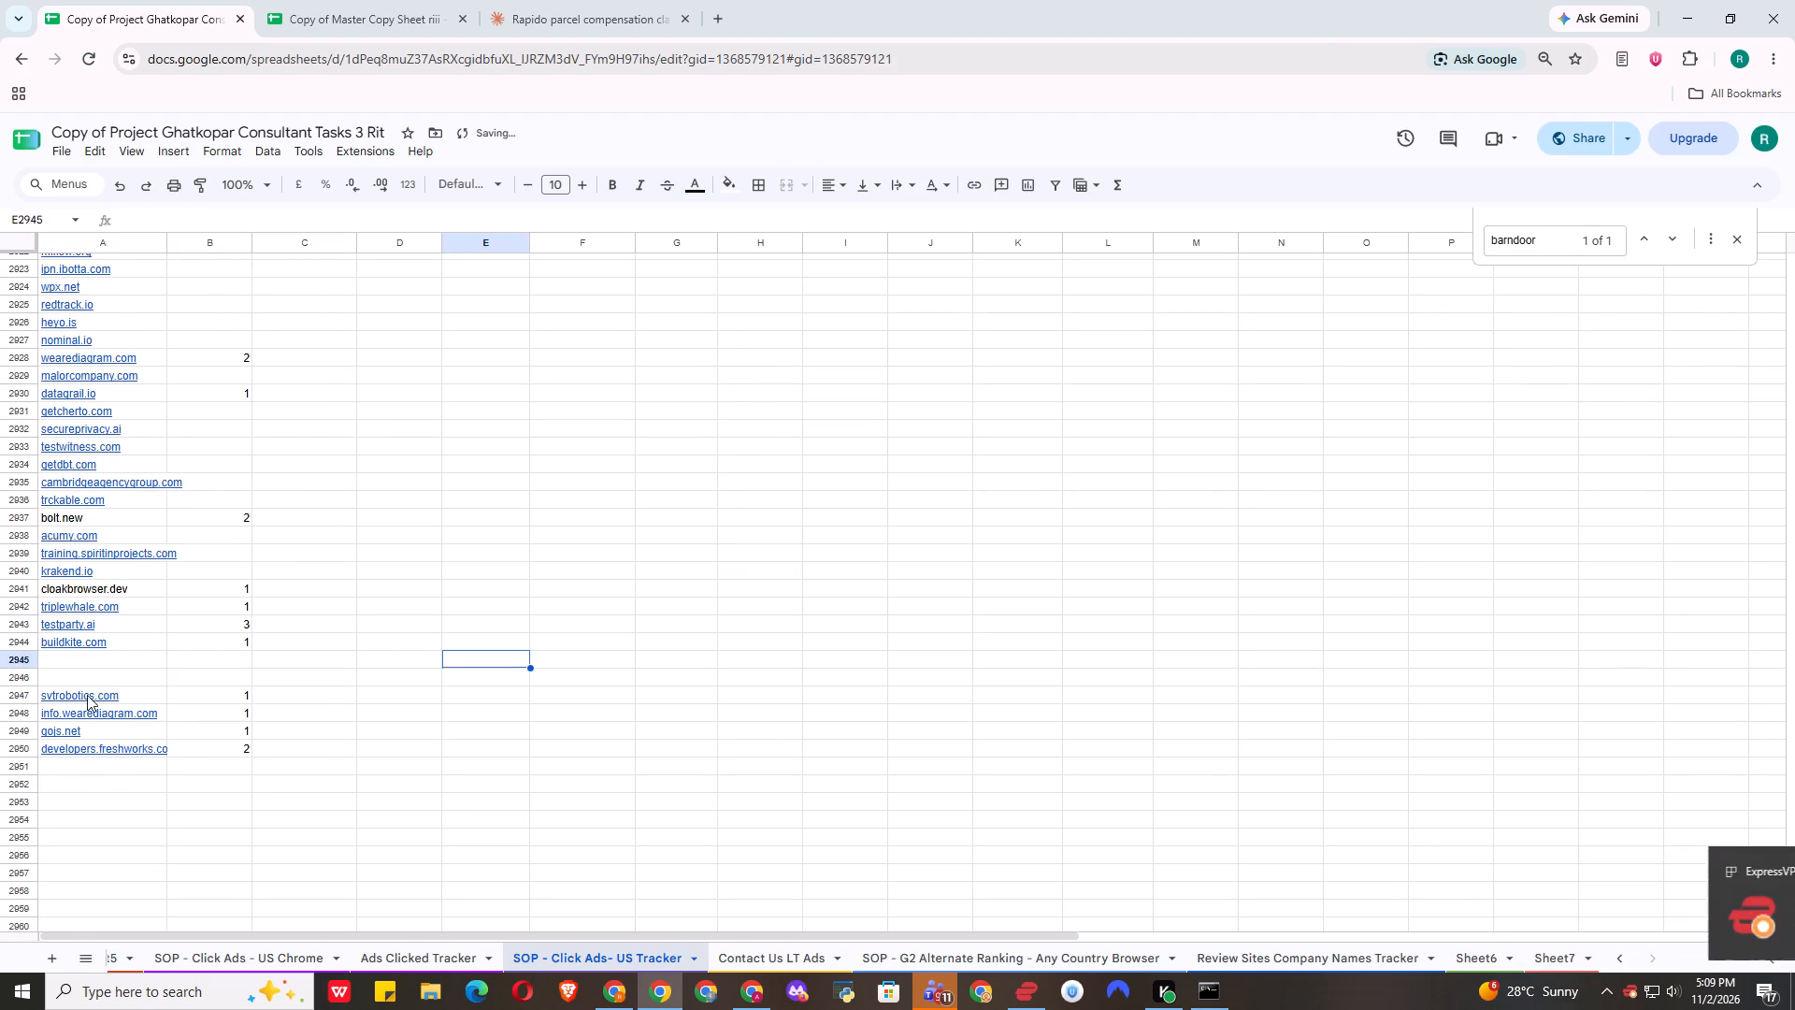
# Copy "svtrobotics" from the svtrobotics.com entry and search the sheet for duplicates.
pyautogui.tripleClick(87, 695)
pyautogui.click(82, 693)
pyautogui.hotkey('ctrl', 'c')
pyautogui.keyDown('ctrl'); pyautogui.click(707, 469); pyautogui.keyUp('ctrl')
pyautogui.hotkey('ctrl', 'f')
pyautogui.hotkey('ctrl', 'v')
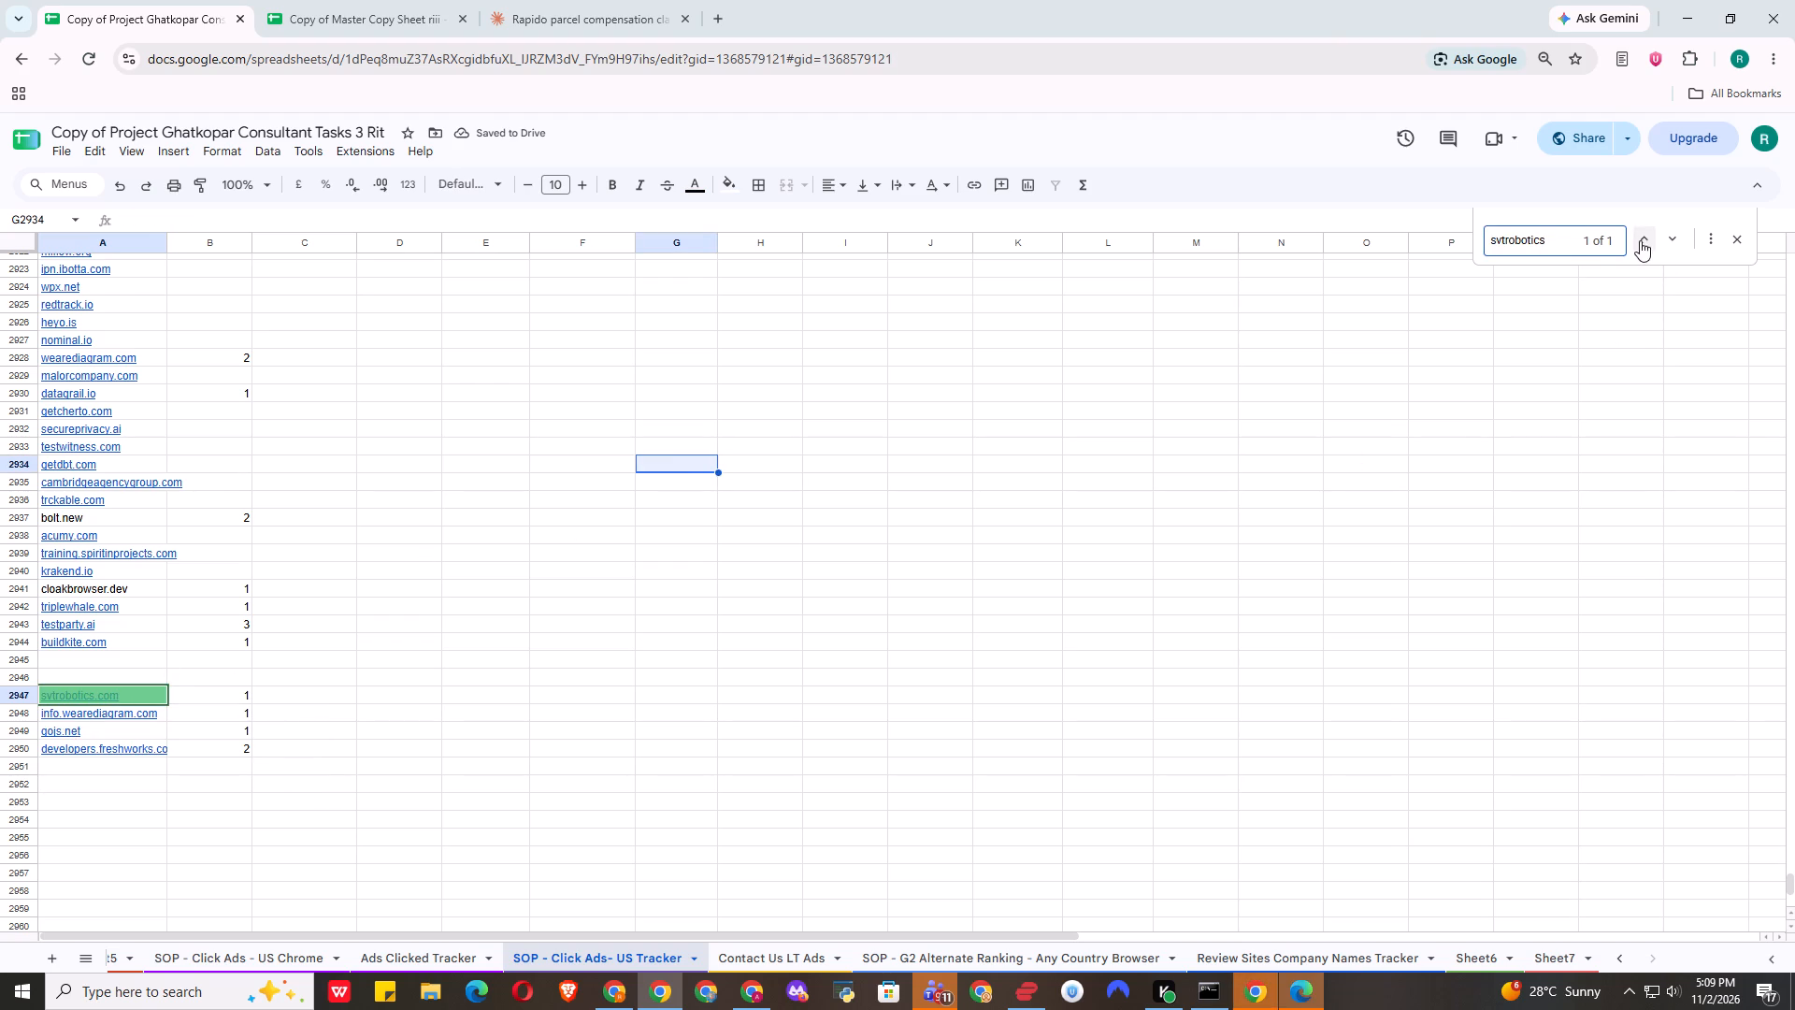
# Copy "wearediagram" from the info.wearediagram.com entry and search the sheet for duplicates.
pyautogui.doubleClick(97, 716)
pyautogui.doubleClick(93, 708)
pyautogui.hotkey('ctrl', 'c')
pyautogui.click(865, 513)
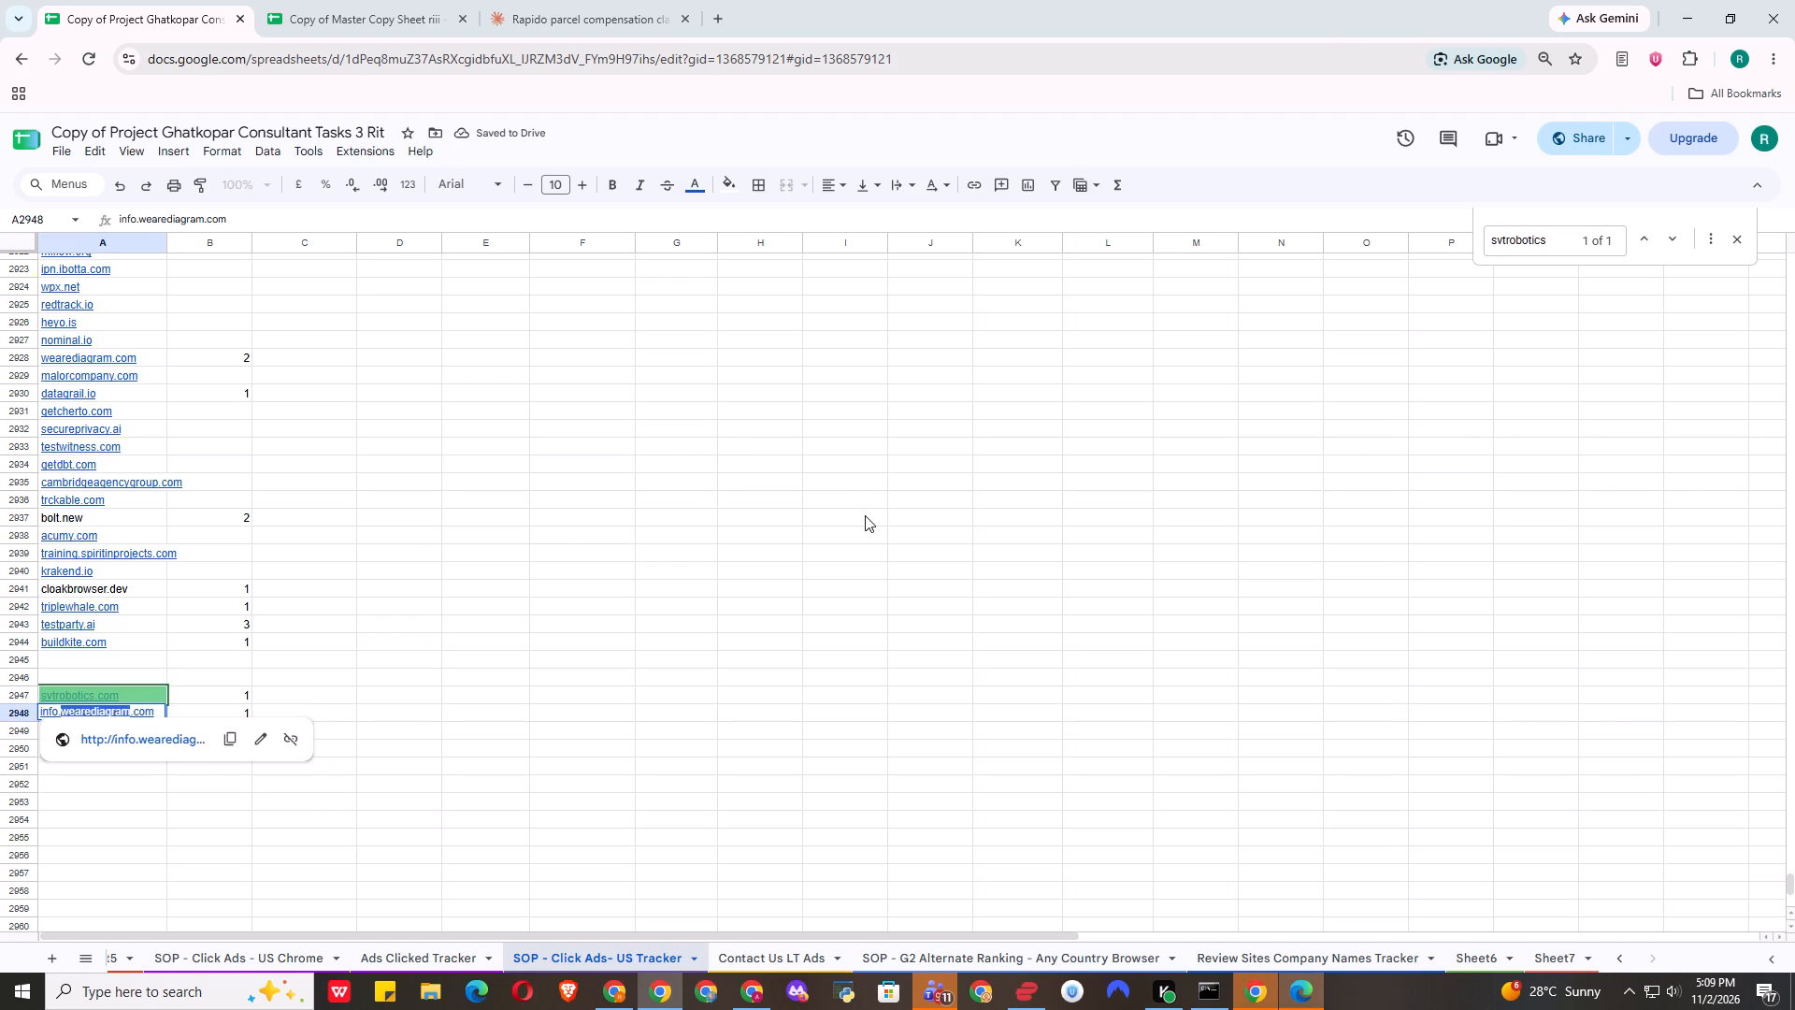
pyautogui.hotkey('ctrl', 'f')
pyautogui.hotkey('ctrl', 'v')
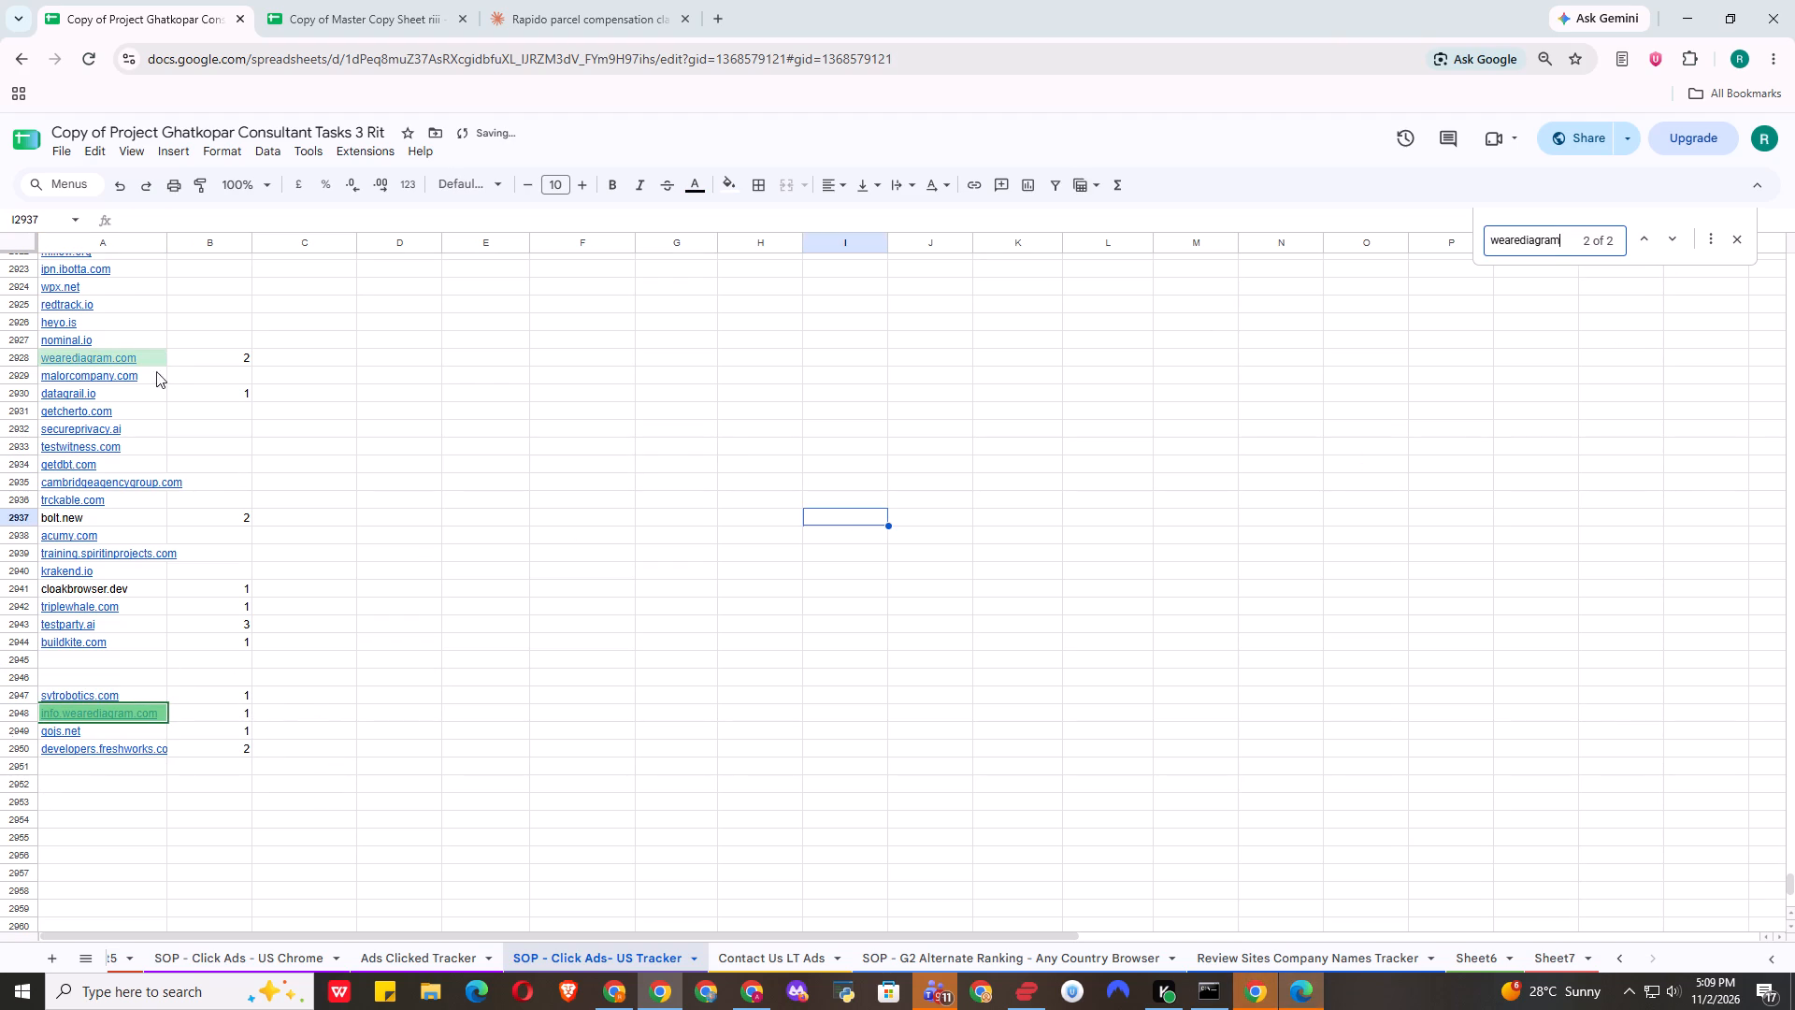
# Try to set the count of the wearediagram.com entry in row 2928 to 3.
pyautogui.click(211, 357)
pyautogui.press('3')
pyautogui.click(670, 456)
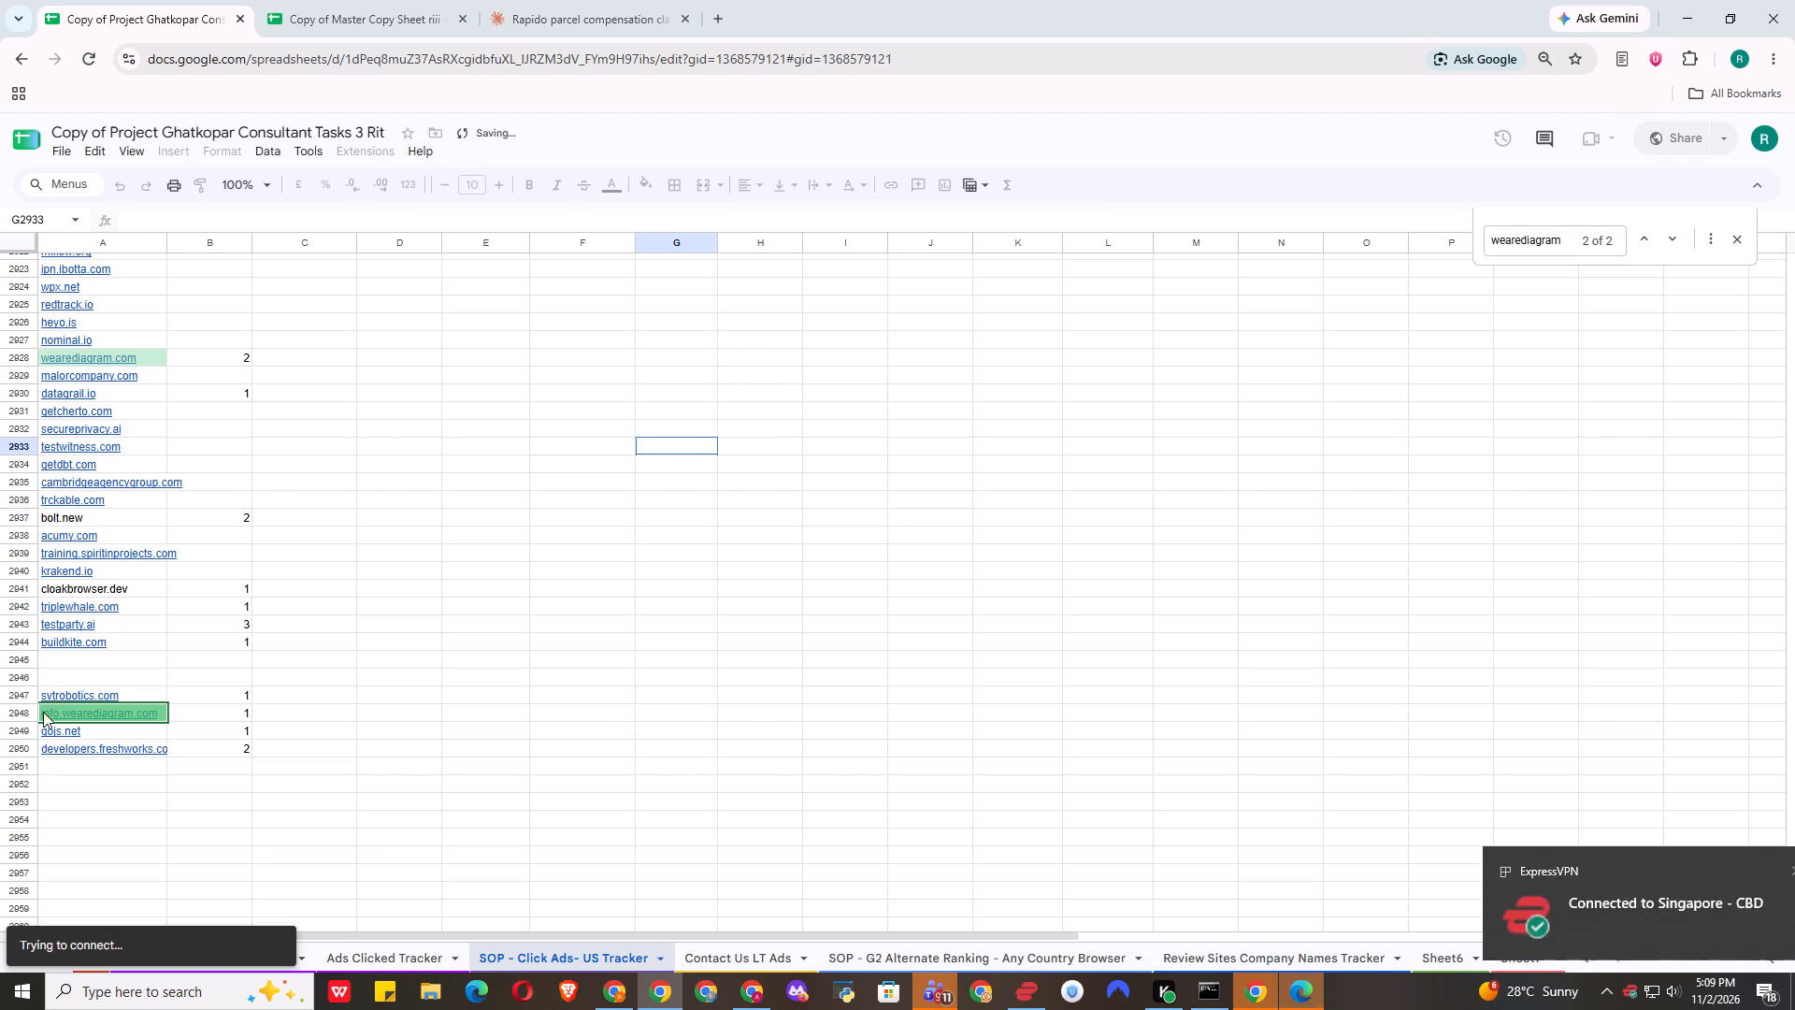
# Clear the duplicate info.wearediagram.com entry and its count in row 2948.
pyautogui.moveTo(60, 715); pyautogui.dragTo(232, 721)
pyautogui.press('BackSpace')
pyautogui.click(541, 640)
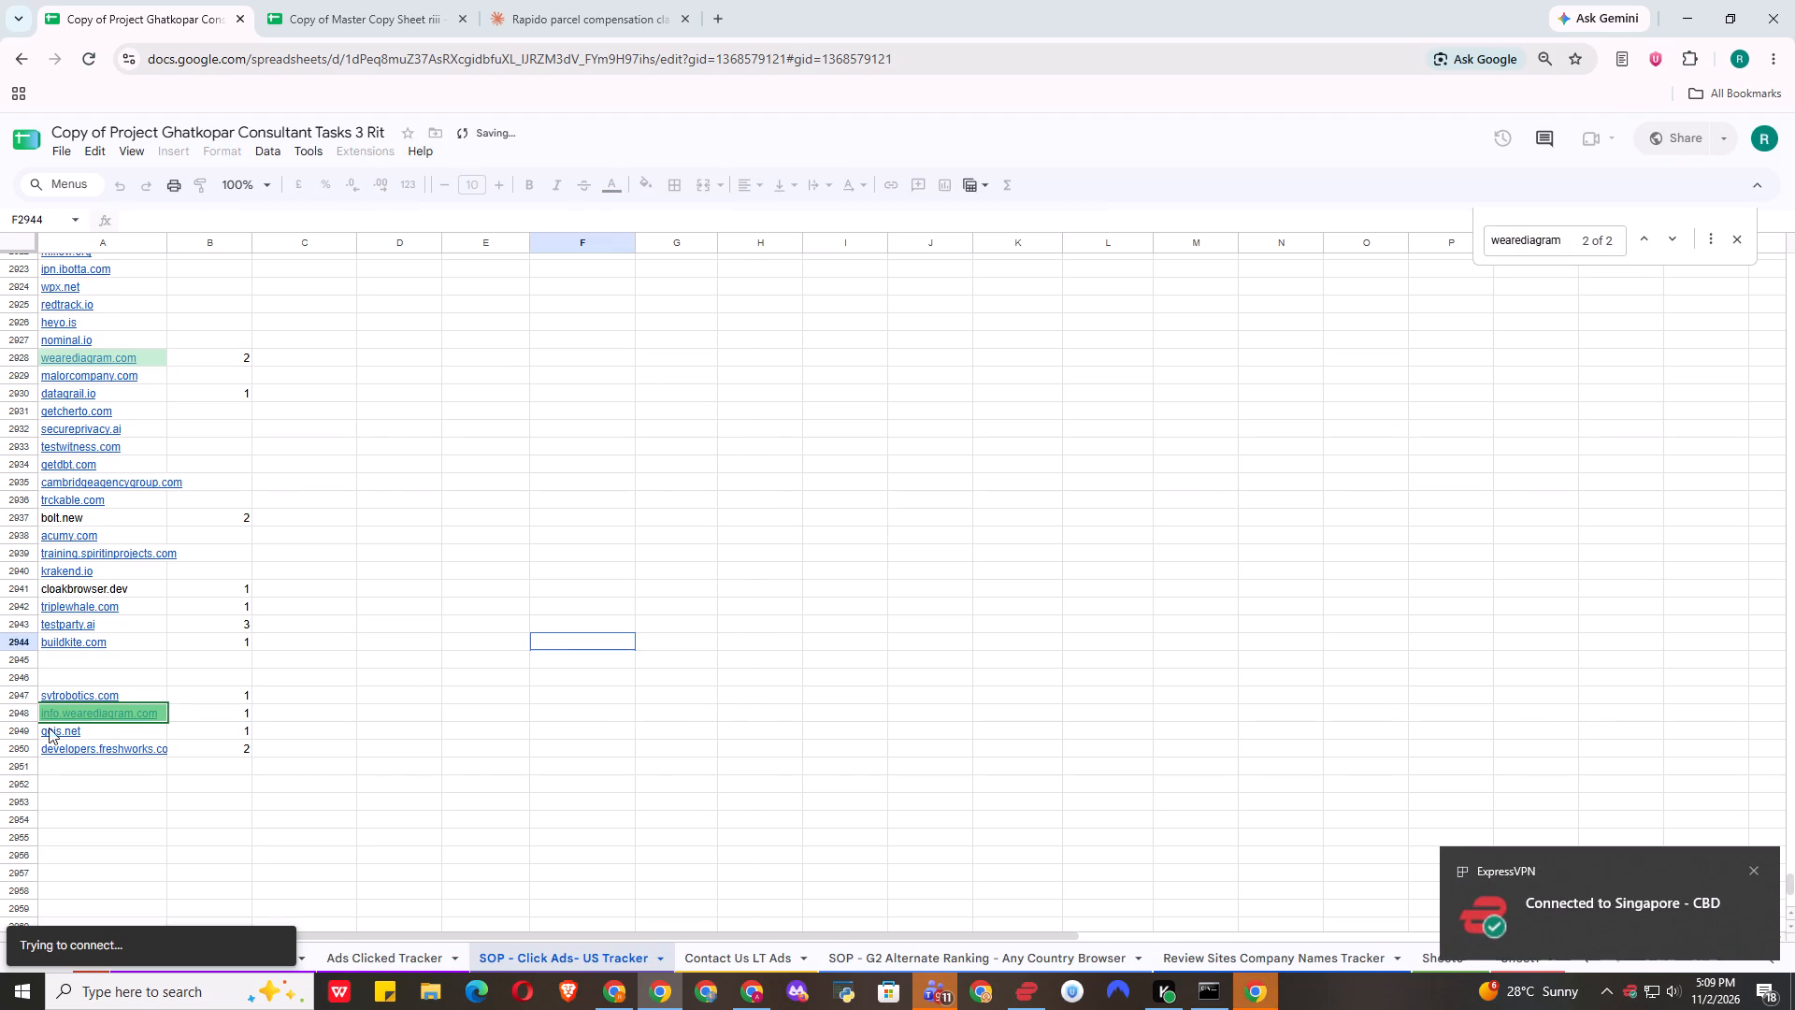
pyautogui.moveTo(85, 702); pyautogui.dragTo(300, 704)
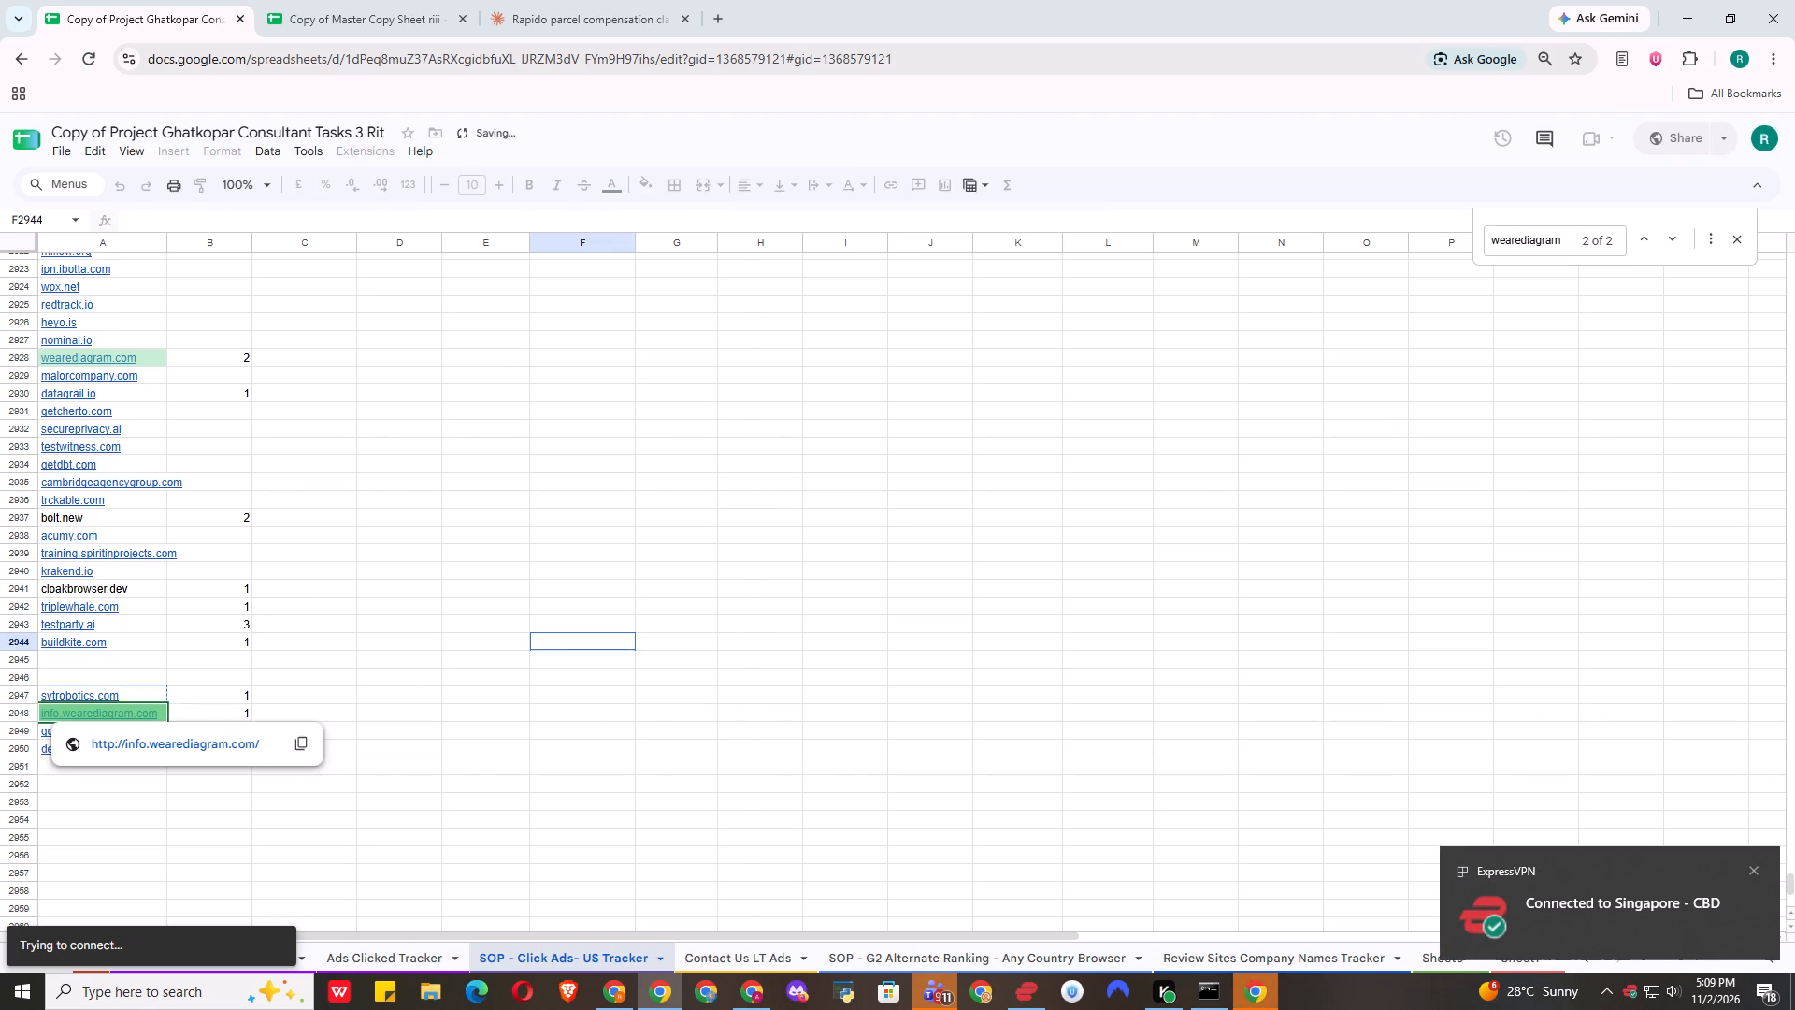
pyautogui.moveTo(300, 704); pyautogui.dragTo(102, 693)
pyautogui.click(523, 579)
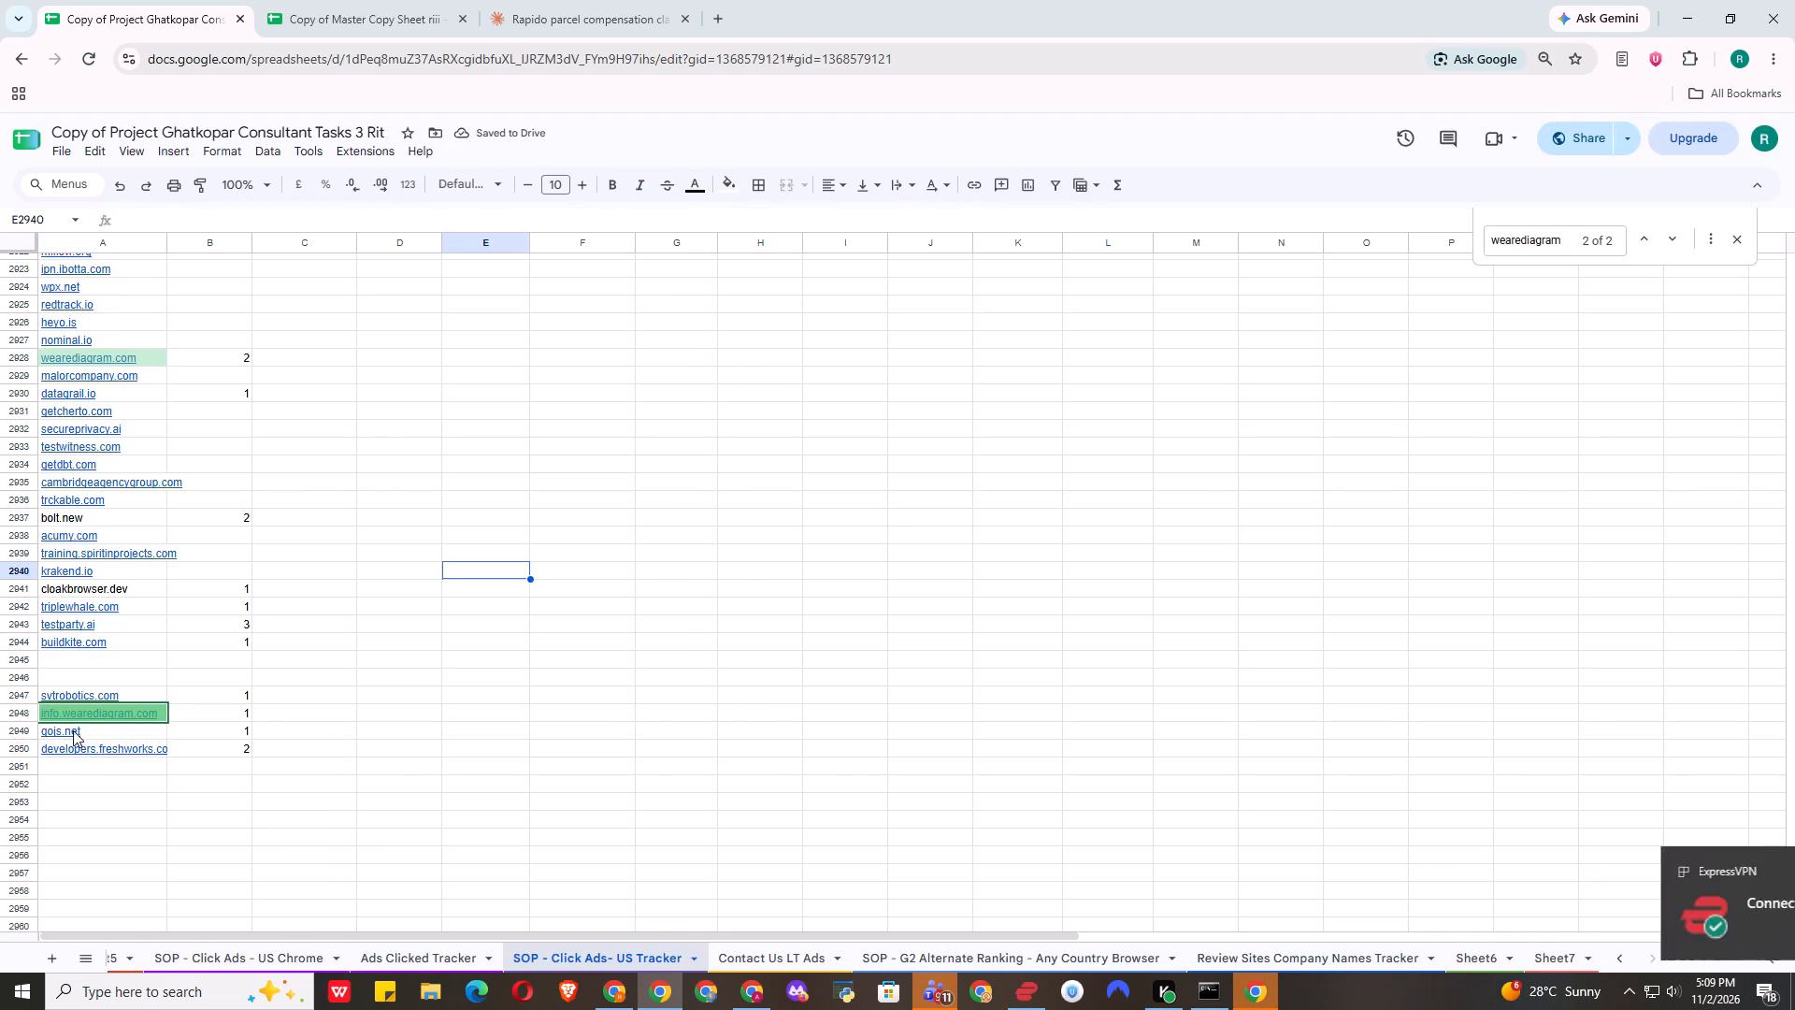
pyautogui.click(89, 702)
pyautogui.moveTo(107, 714); pyautogui.dragTo(370, 716)
pyautogui.press('BackSpace')
pyautogui.click(449, 767)
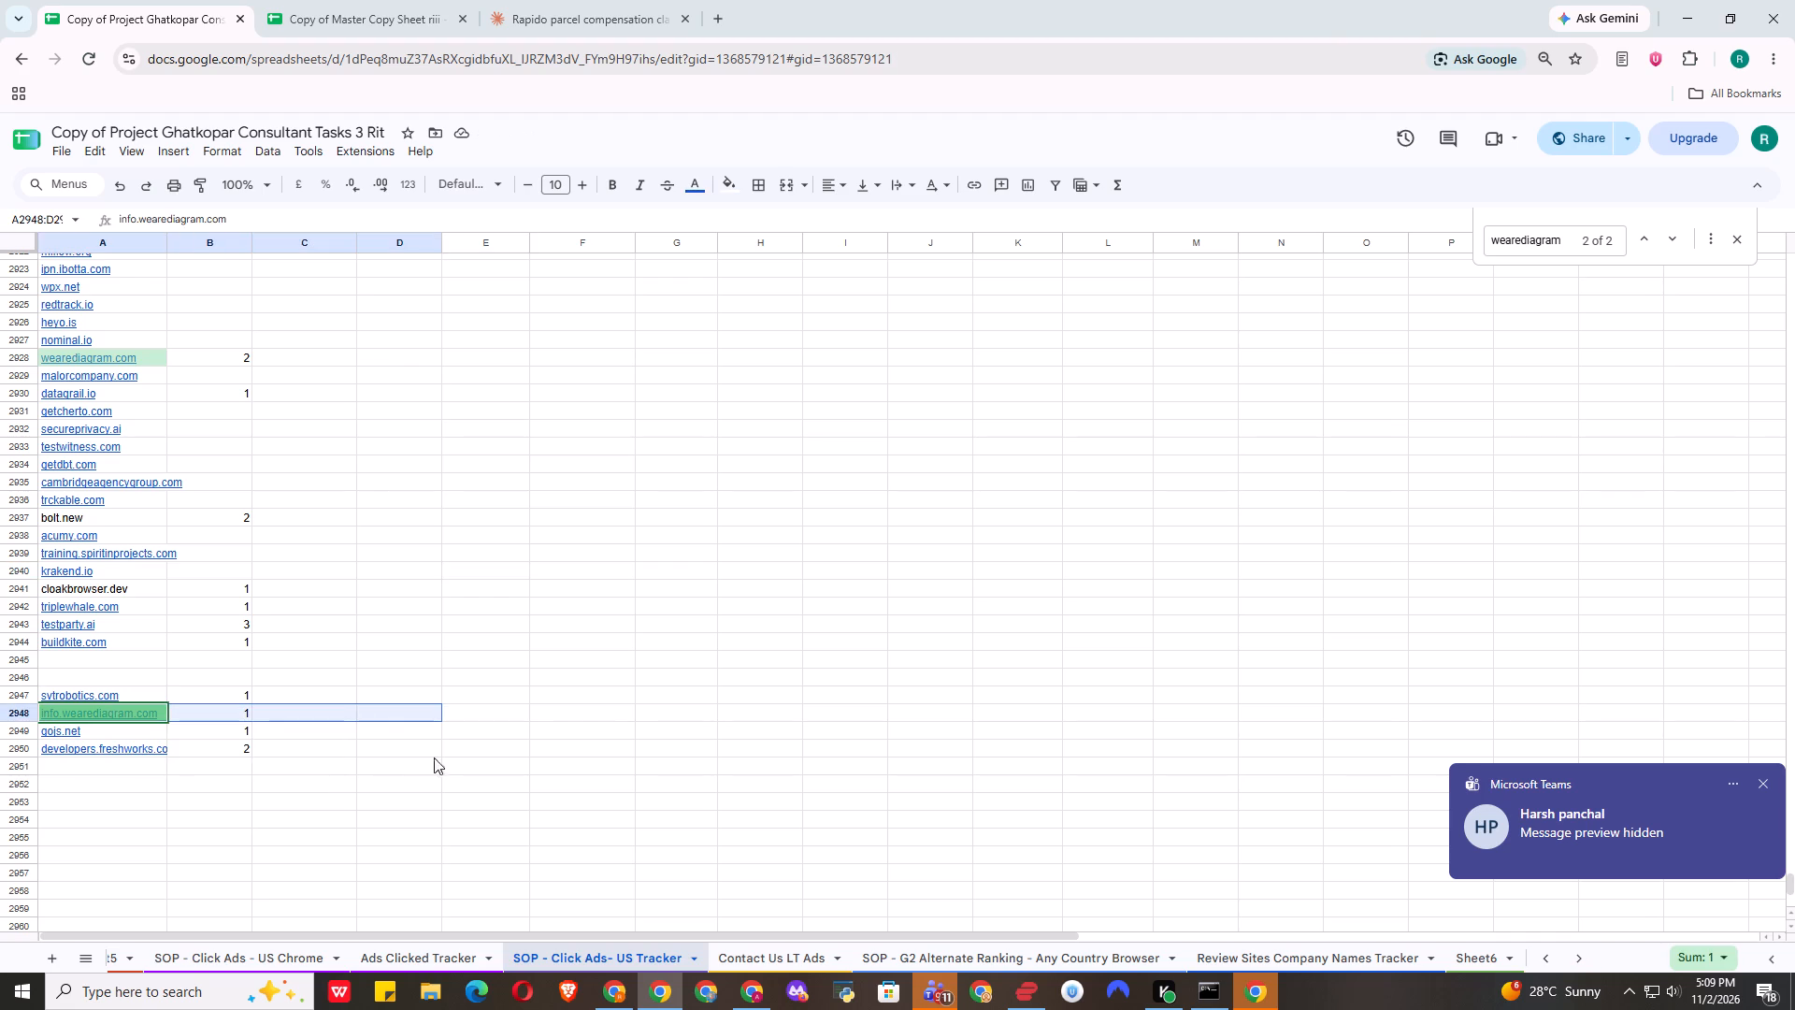
# Copy "gojs" from the gojs.net entry and search the sheet for duplicates.
pyautogui.doubleClick(53, 735)
pyautogui.doubleClick(50, 725)
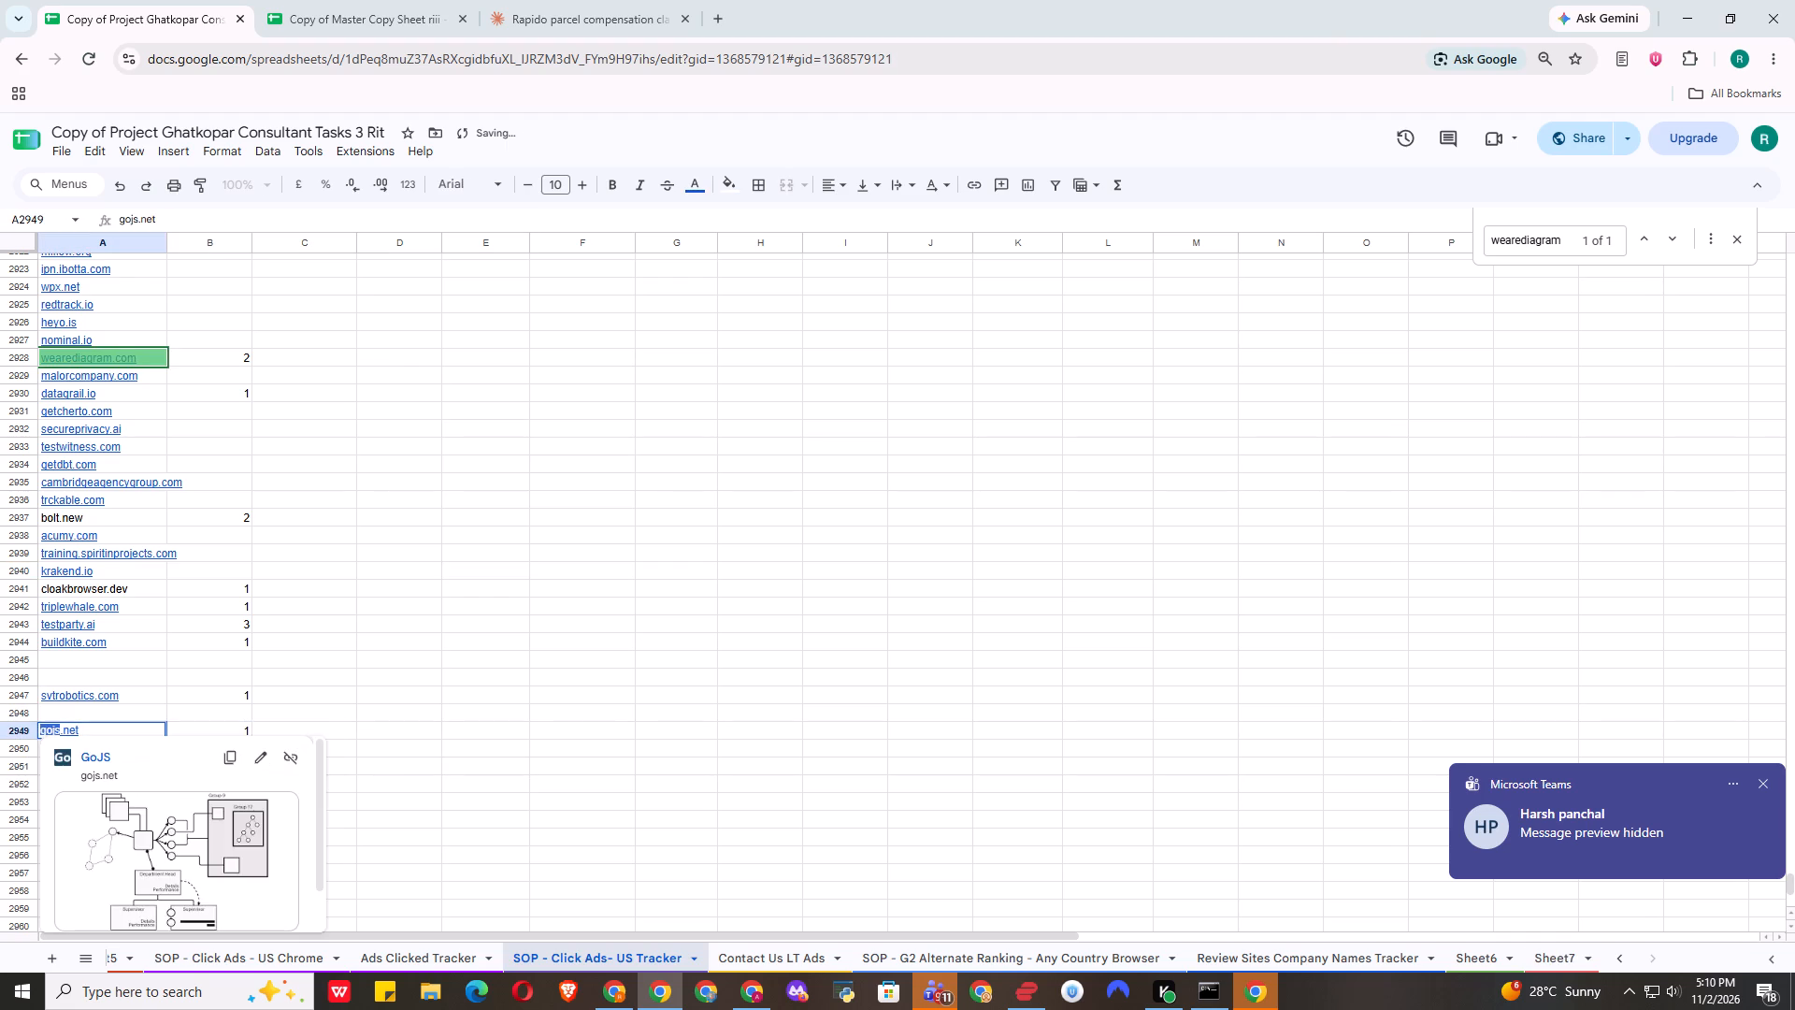
pyautogui.hotkey('ctrl', 'c')
pyautogui.keyDown('ctrl'); pyautogui.click(668, 531); pyautogui.keyUp('ctrl')
pyautogui.hotkey('ctrl', 'f')
pyautogui.hotkey('ctrl', 'v')
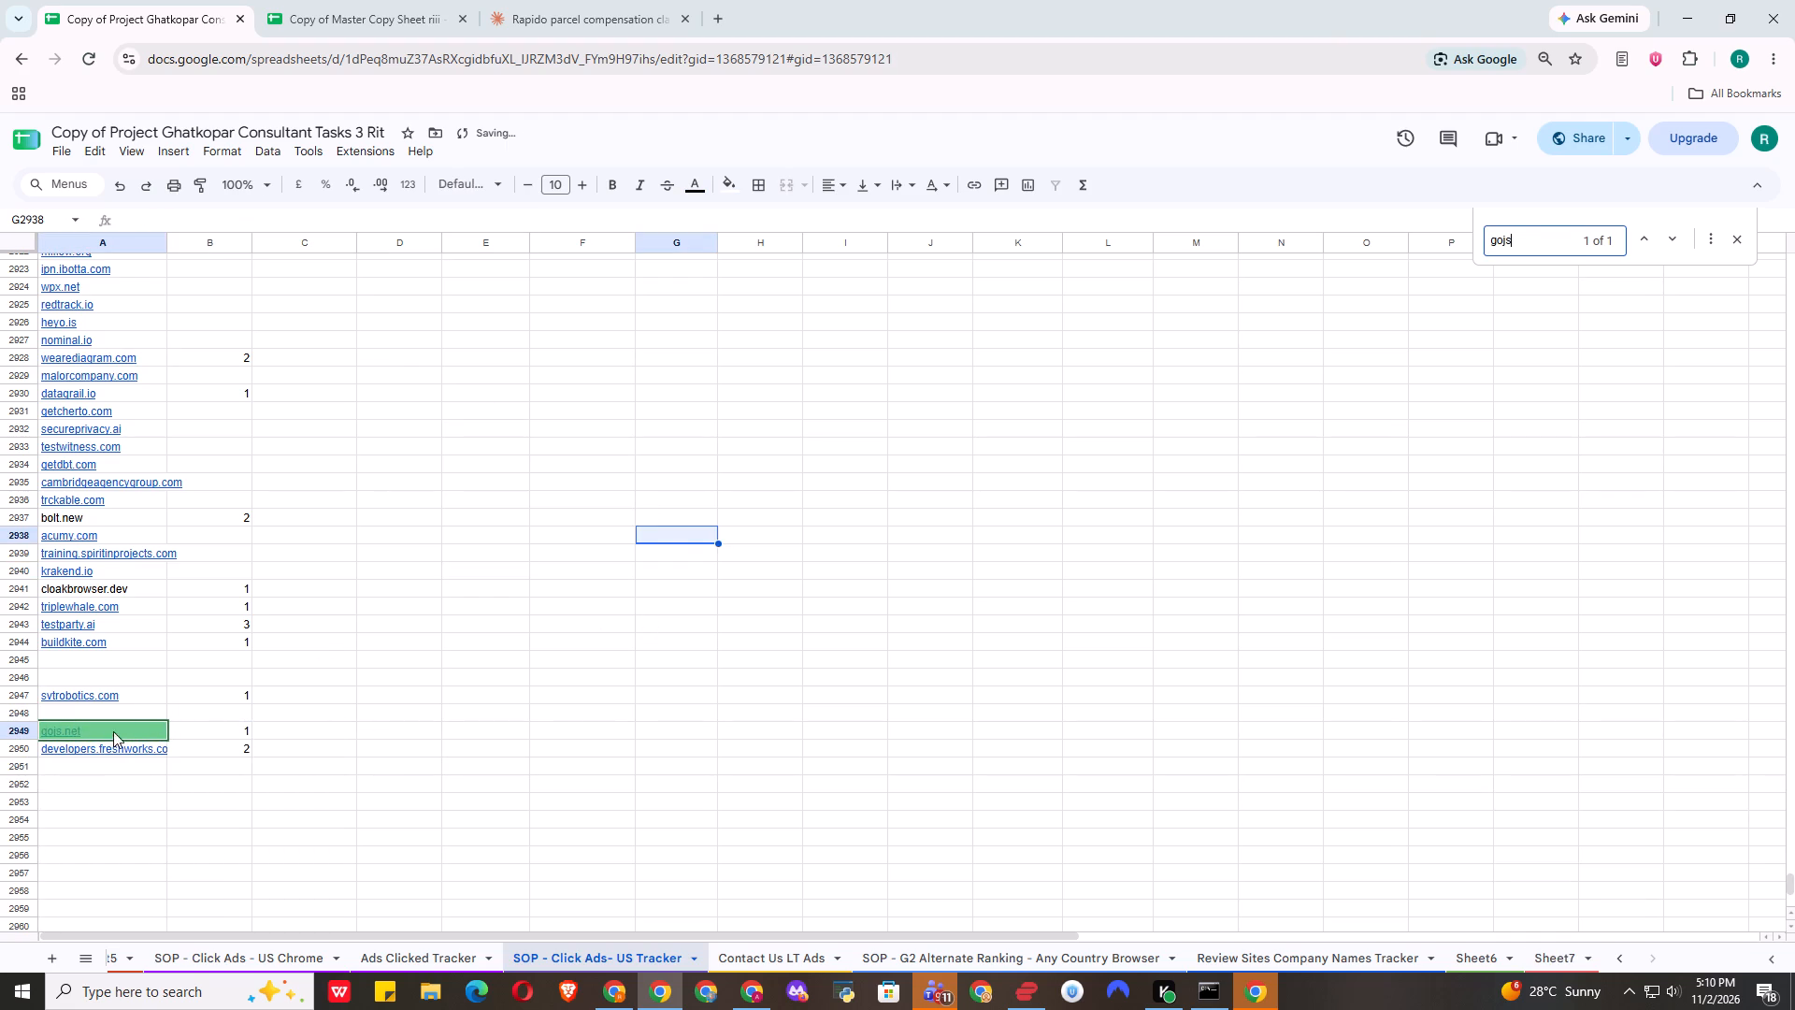
# Search the sheet for "freshworks" from the developers.freshworks entry and set the count of the earlier freshworks.com entry to 2.
pyautogui.doubleClick(102, 749)
pyautogui.doubleClick(119, 748)
pyautogui.hotkey('ctrl', 'c')
pyautogui.click(970, 429)
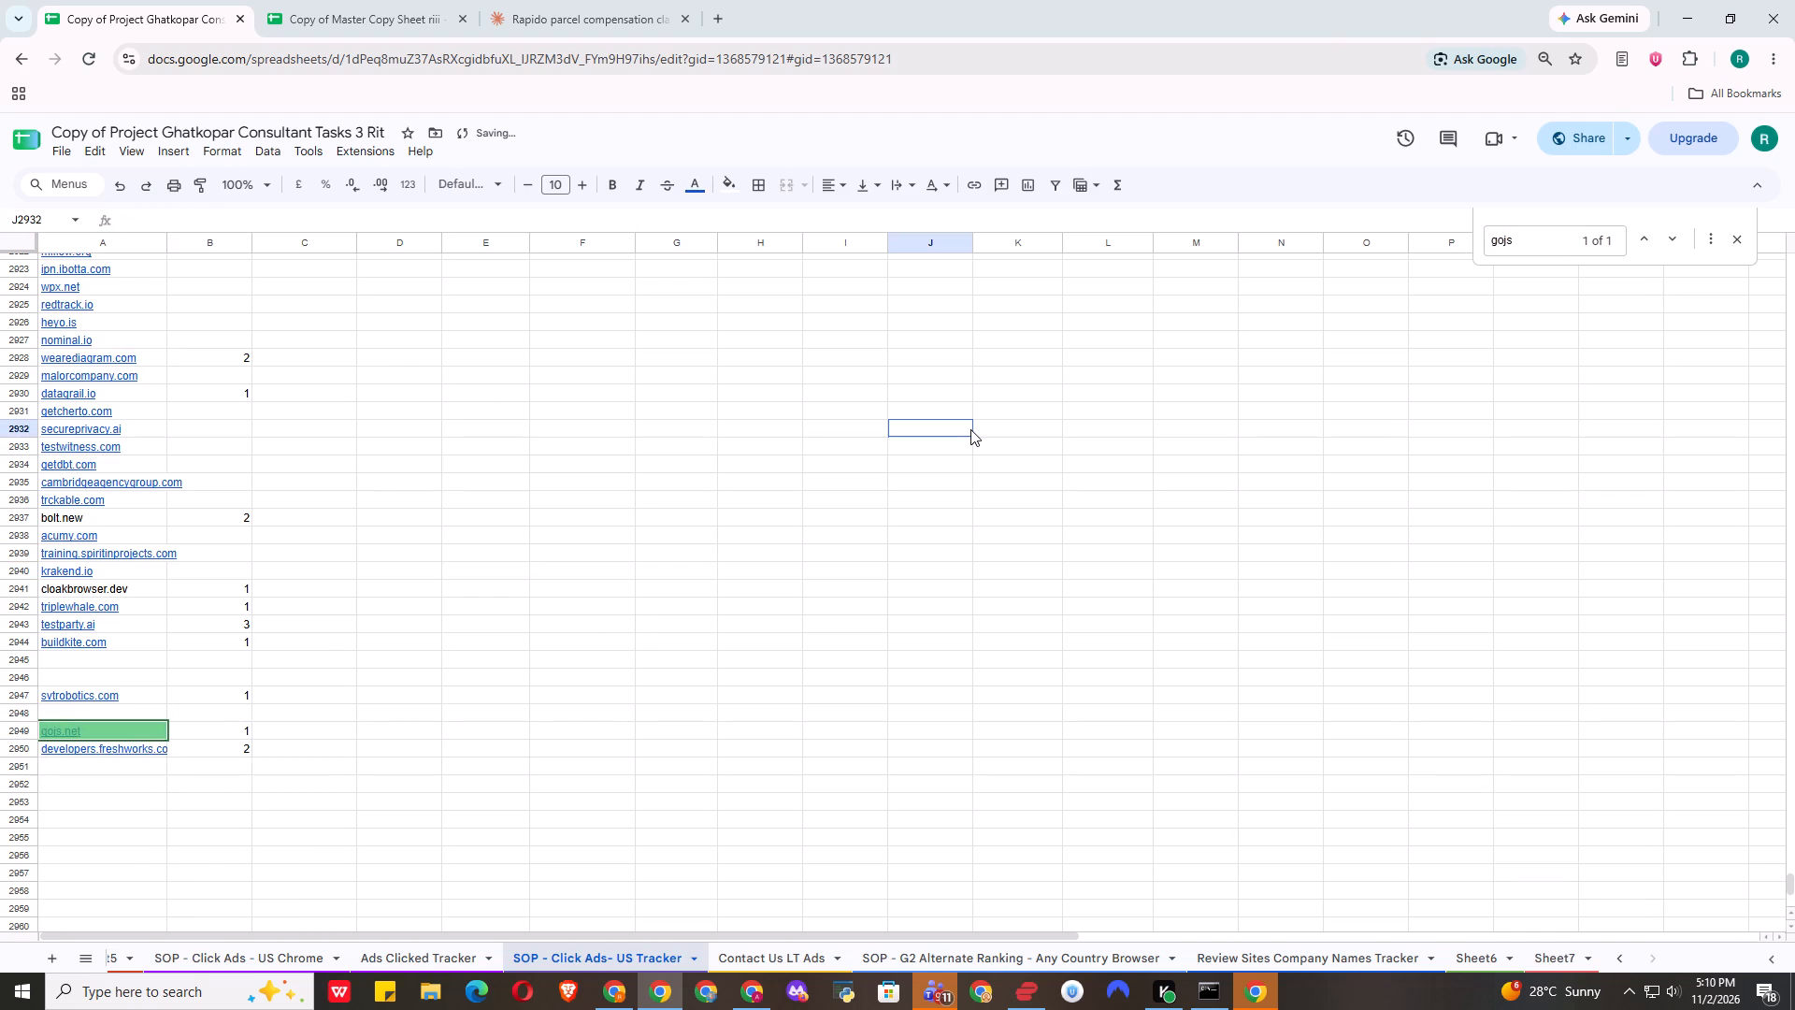
pyautogui.hotkey('ctrl', 'f')
pyautogui.hotkey('ctrl', 'v')
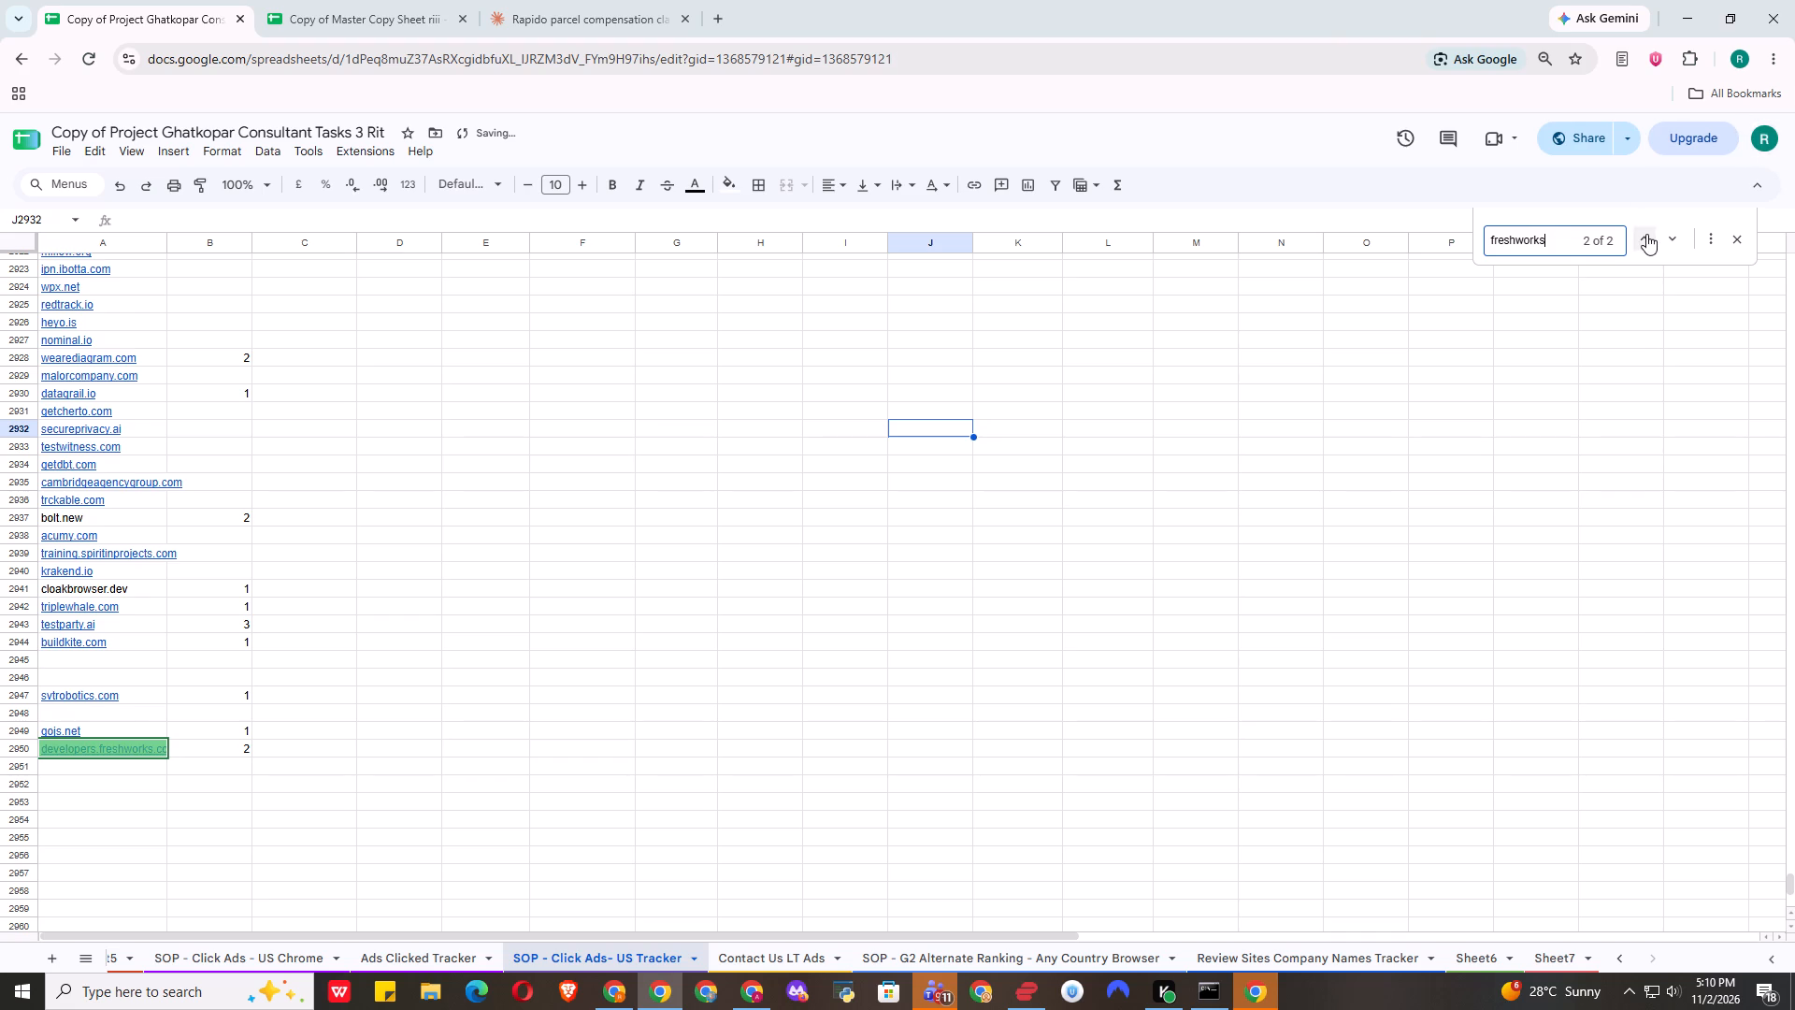
pyautogui.click(1646, 234)
pyautogui.click(223, 267)
pyautogui.press('2')
pyautogui.click(102, 504)
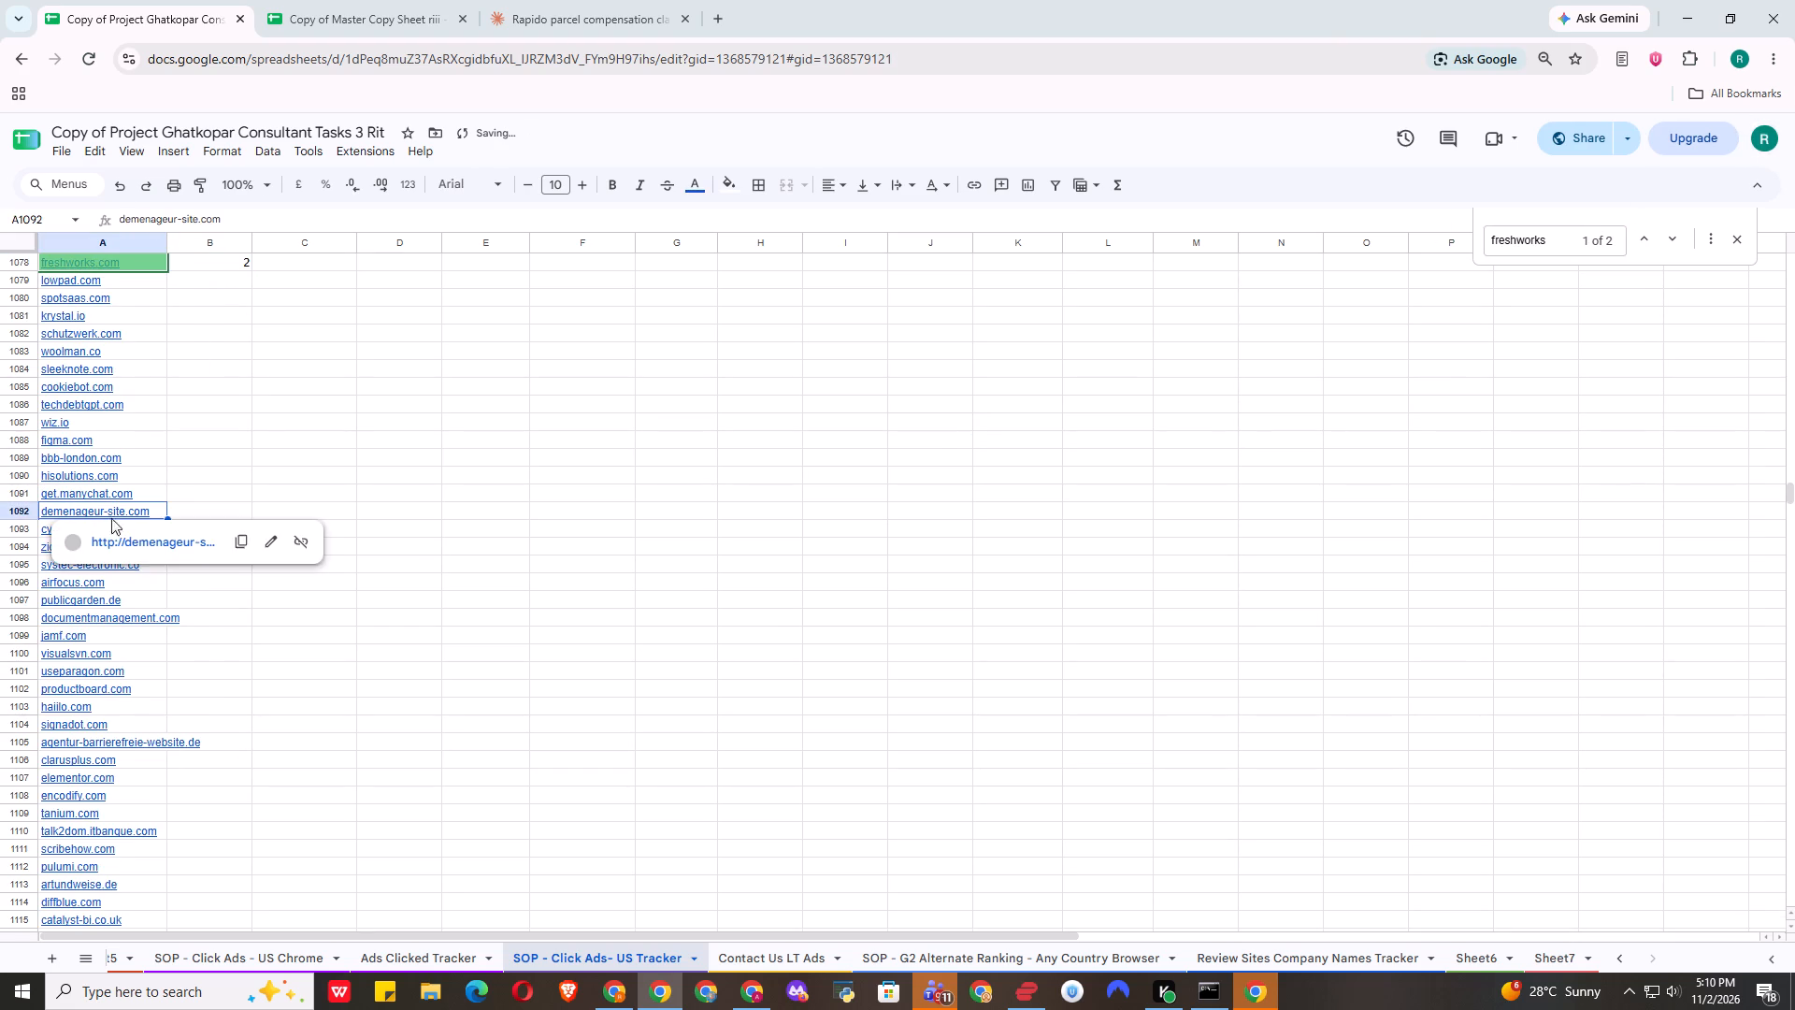
# Clear the duplicate developers.freshworks entry and its count in row 2950 at the end of the list.
pyautogui.hotkey('ctrl', 'Down')
pyautogui.scroll(-3, 237, 614)
pyautogui.moveTo(95, 755); pyautogui.dragTo(319, 756)
pyautogui.press('BackSpace')
pyautogui.moveTo(702, 746); pyautogui.dragTo(663, 746)
# Move the gojs.net and svtrobotics.com entries with their counts up into the empty rows 2945 and 2946.
pyautogui.moveTo(74, 730); pyautogui.dragTo(280, 731)
pyautogui.hotkey('ctrl', 'x')
pyautogui.click(65, 661)
pyautogui.hotkey('ctrl', 'v')
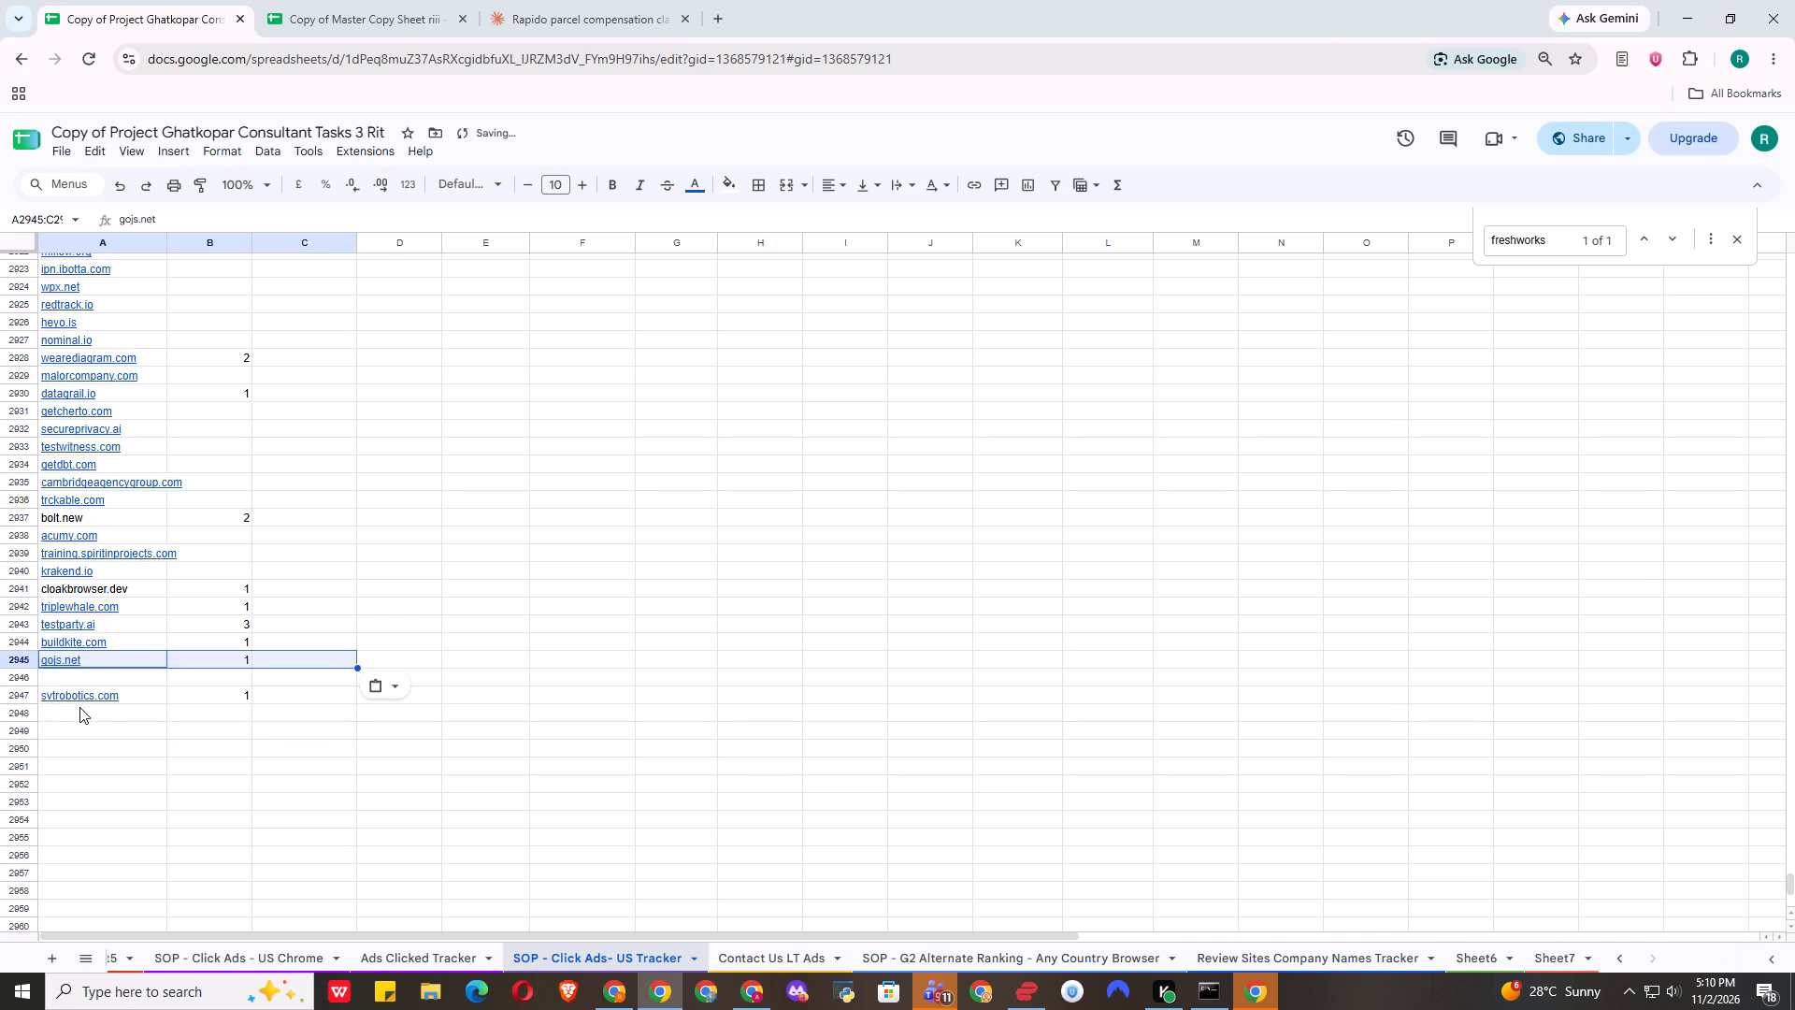
pyautogui.moveTo(74, 697); pyautogui.dragTo(312, 700)
pyautogui.hotkey('ctrl', 'x')
pyautogui.click(95, 671)
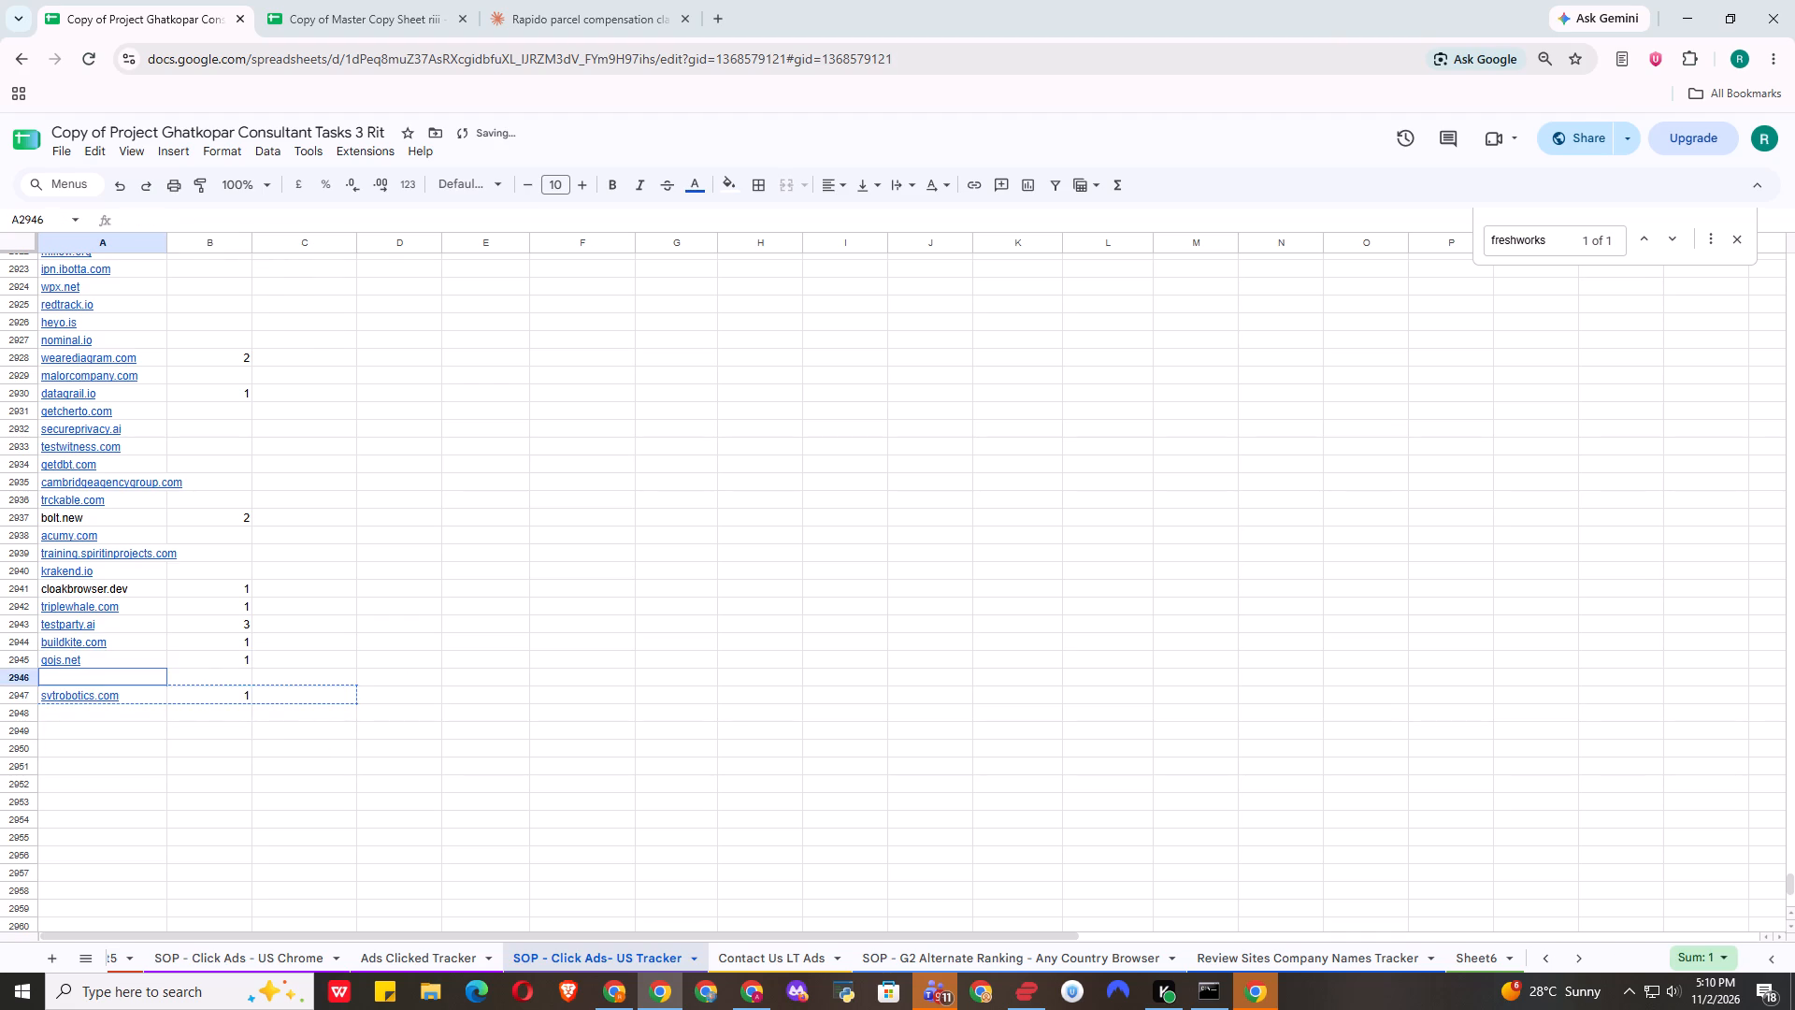
pyautogui.hotkey('ctrl', 'v')
# Switch to the incognito Chrome window holding the previously opened ad pages and close it.
pyautogui.click(339, 606)
pyautogui.hotkey('ctrl', 'Up')
pyautogui.hotkey('ctrl', 'Up')
pyautogui.hotkey('ctrl', 'Up')
pyautogui.hotkey('ctrl', 'Up')
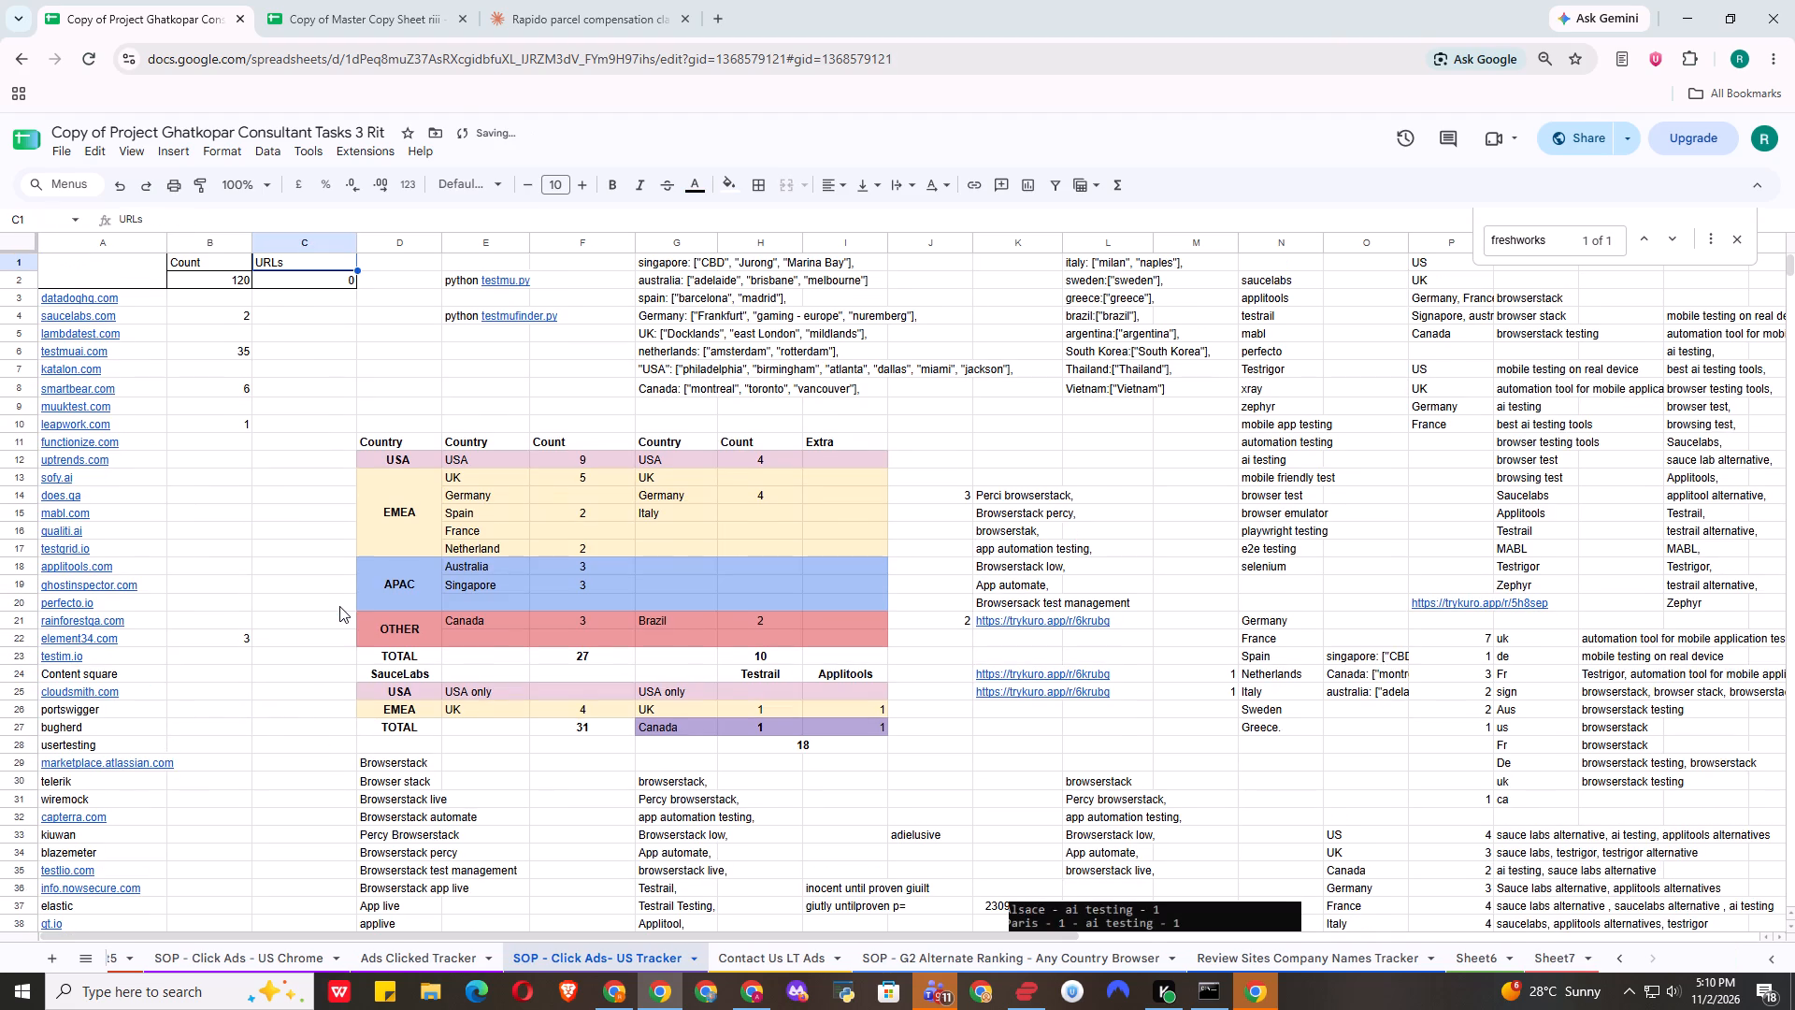
pyautogui.click(764, 988)
pyautogui.scroll(-2, 1504, 255)
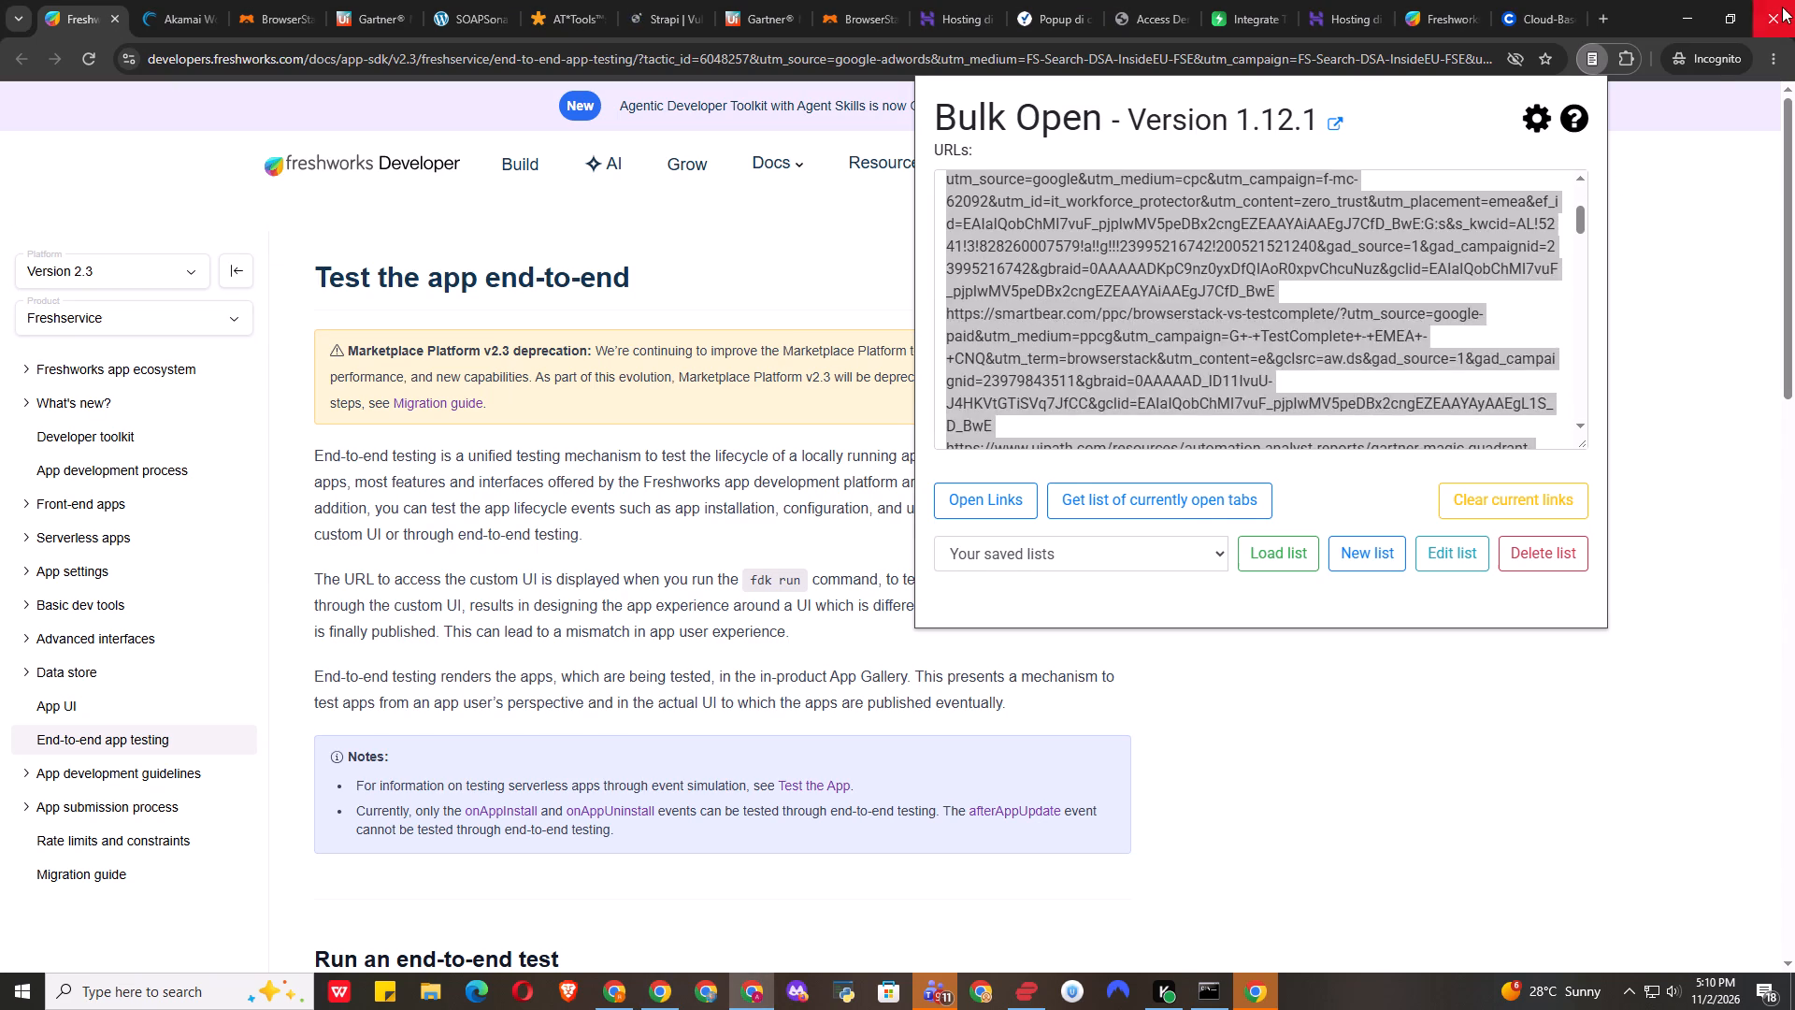
pyautogui.click(1781, 7)
# Switch to ExpressVPN to check the selected location, and return to the tracker sheet.
pyautogui.click(1011, 1009)
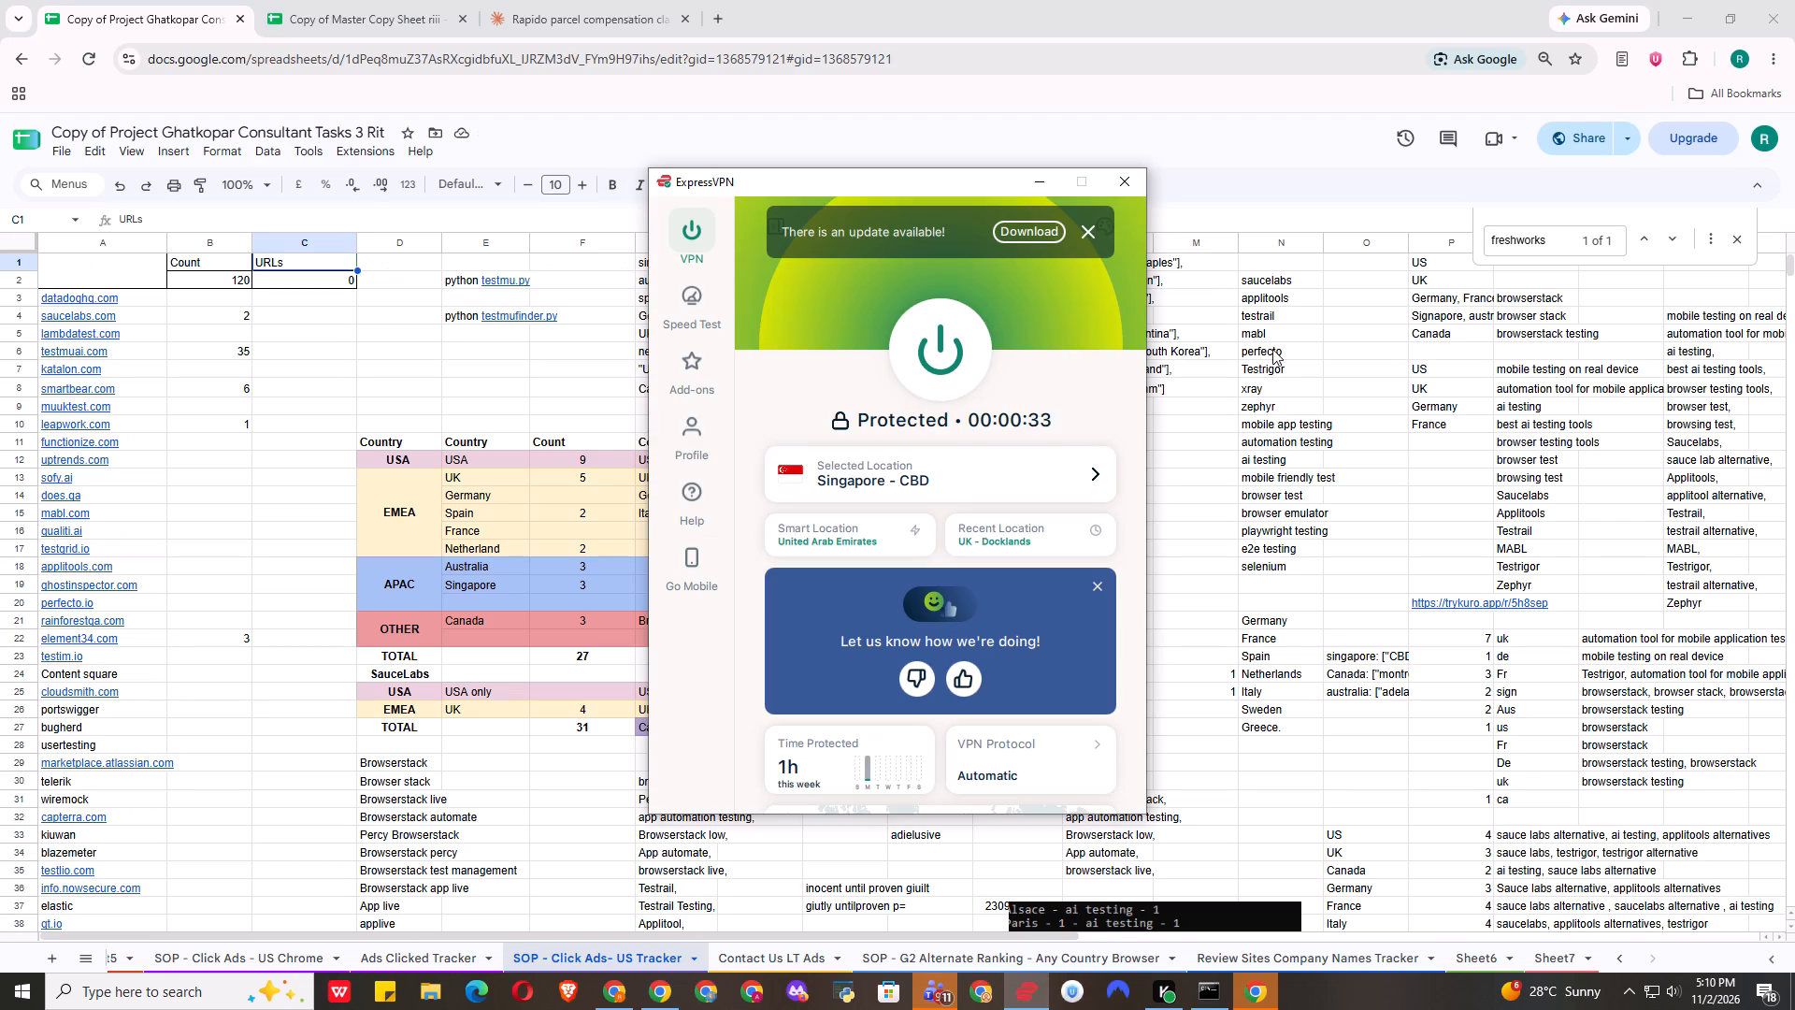
pyautogui.click(1104, 480)
pyautogui.click(376, 715)
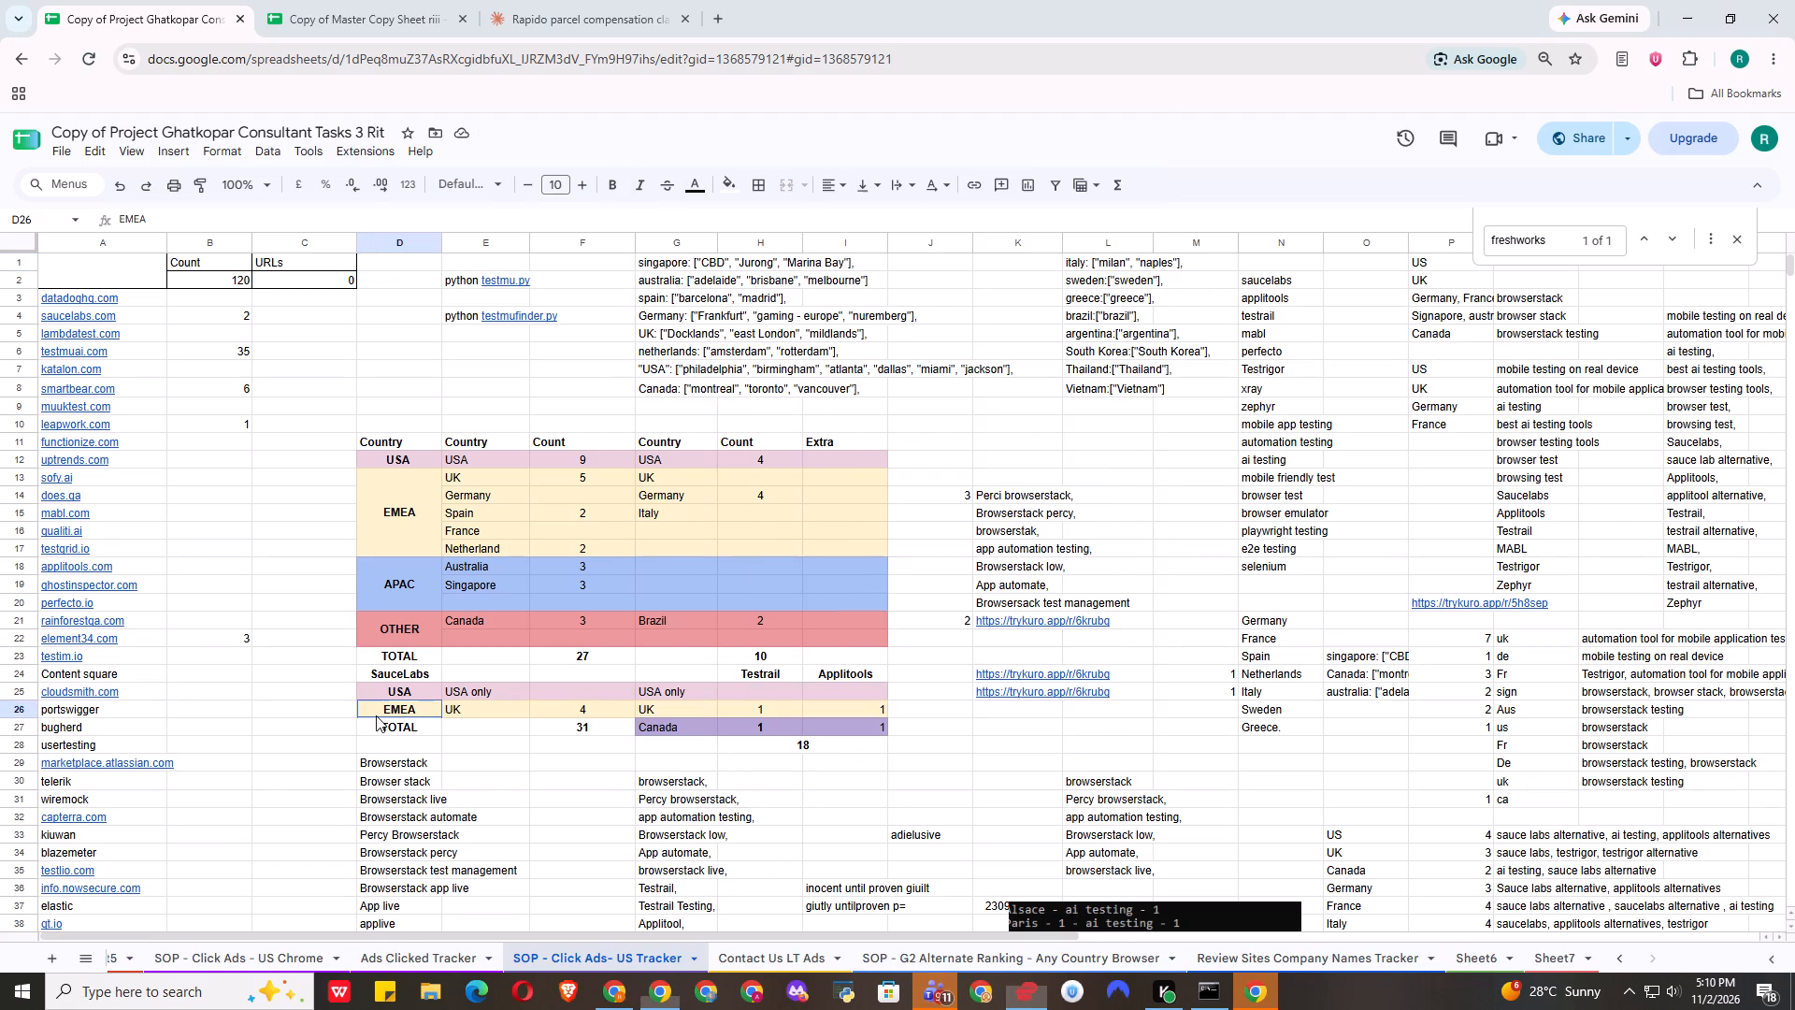
# Open a new incognito window and search Google for "browserstack", correcting the "nrowserstack" spelling through the suggested query.
pyautogui.rightClick(760, 993)
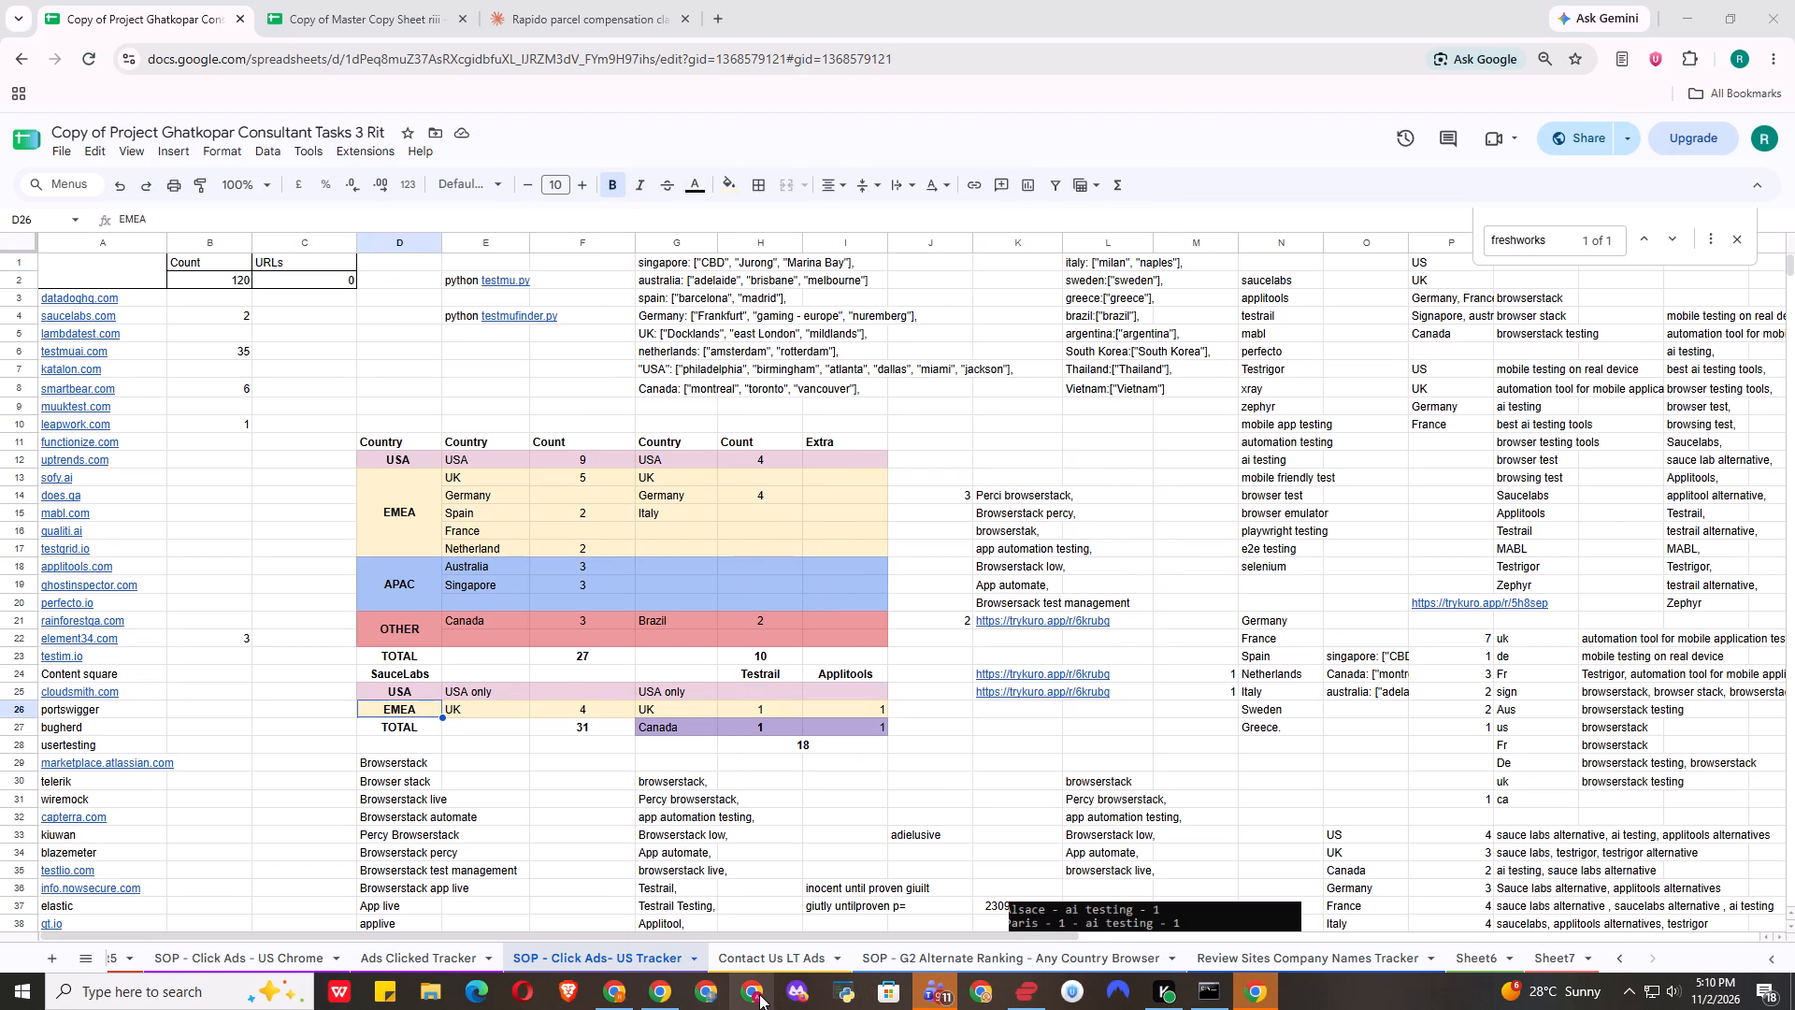
pyautogui.click(783, 884)
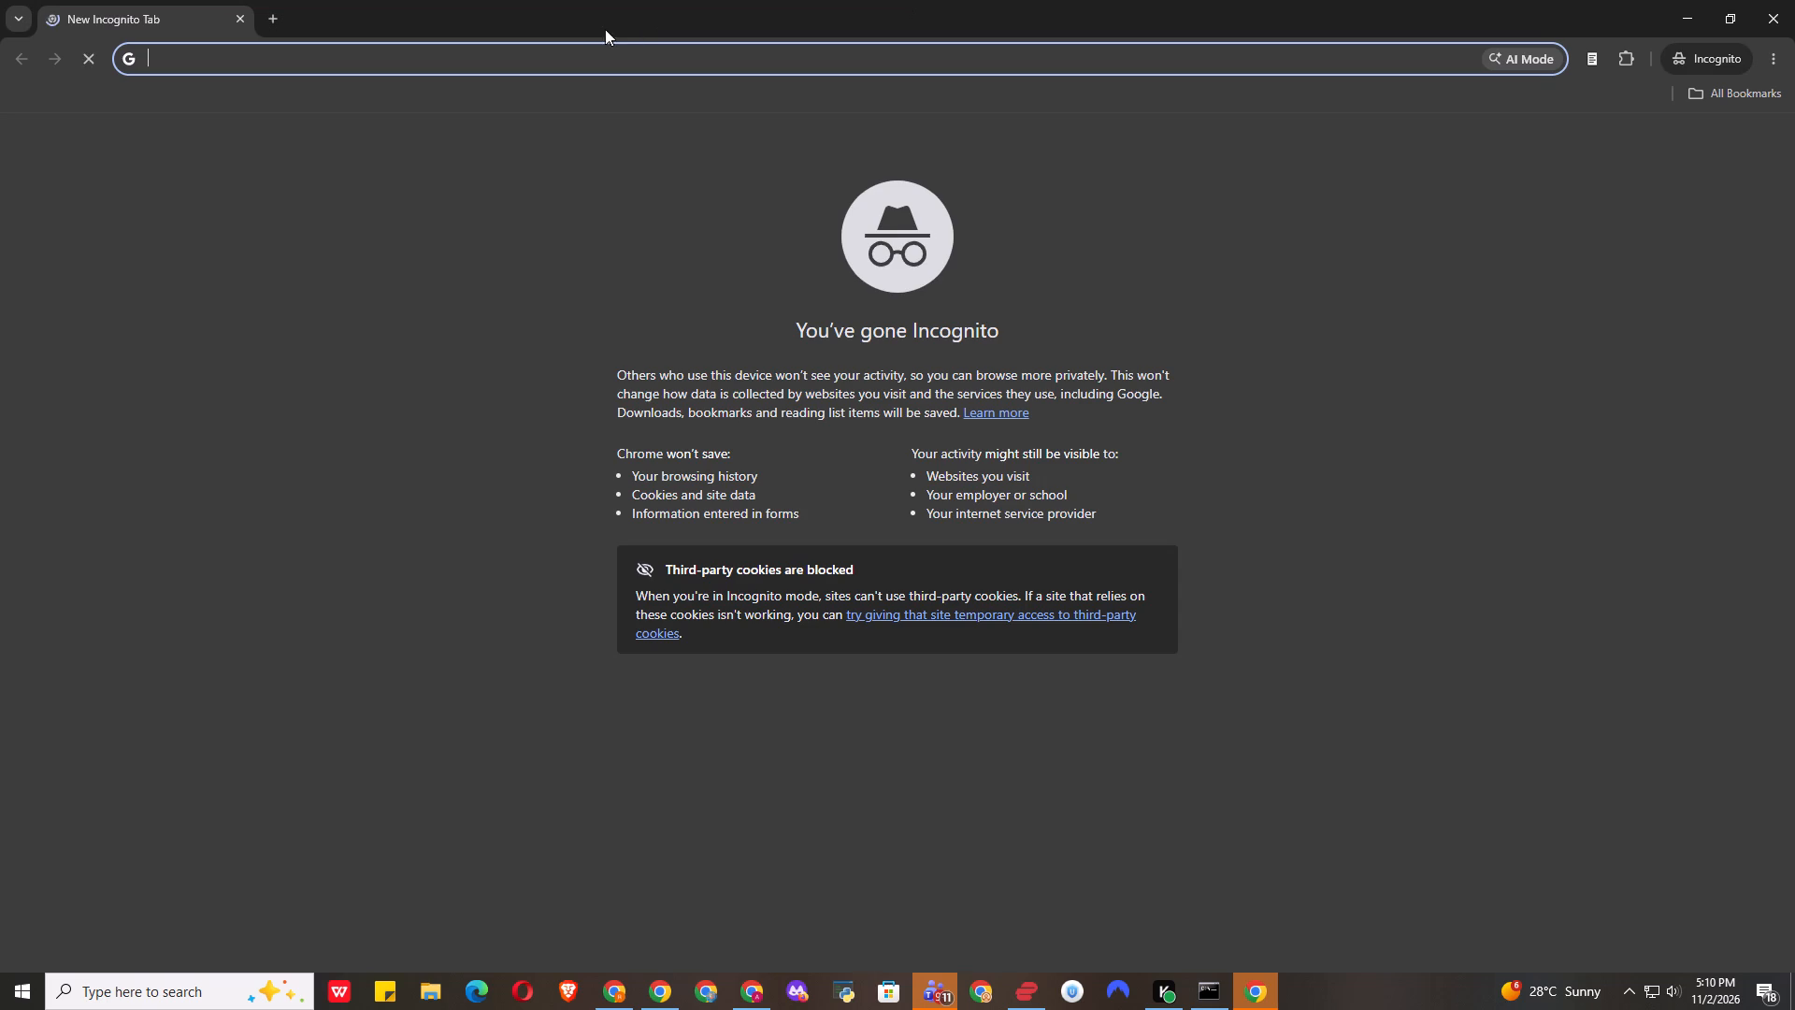
pyautogui.click(592, 60)
pyautogui.write('bto')
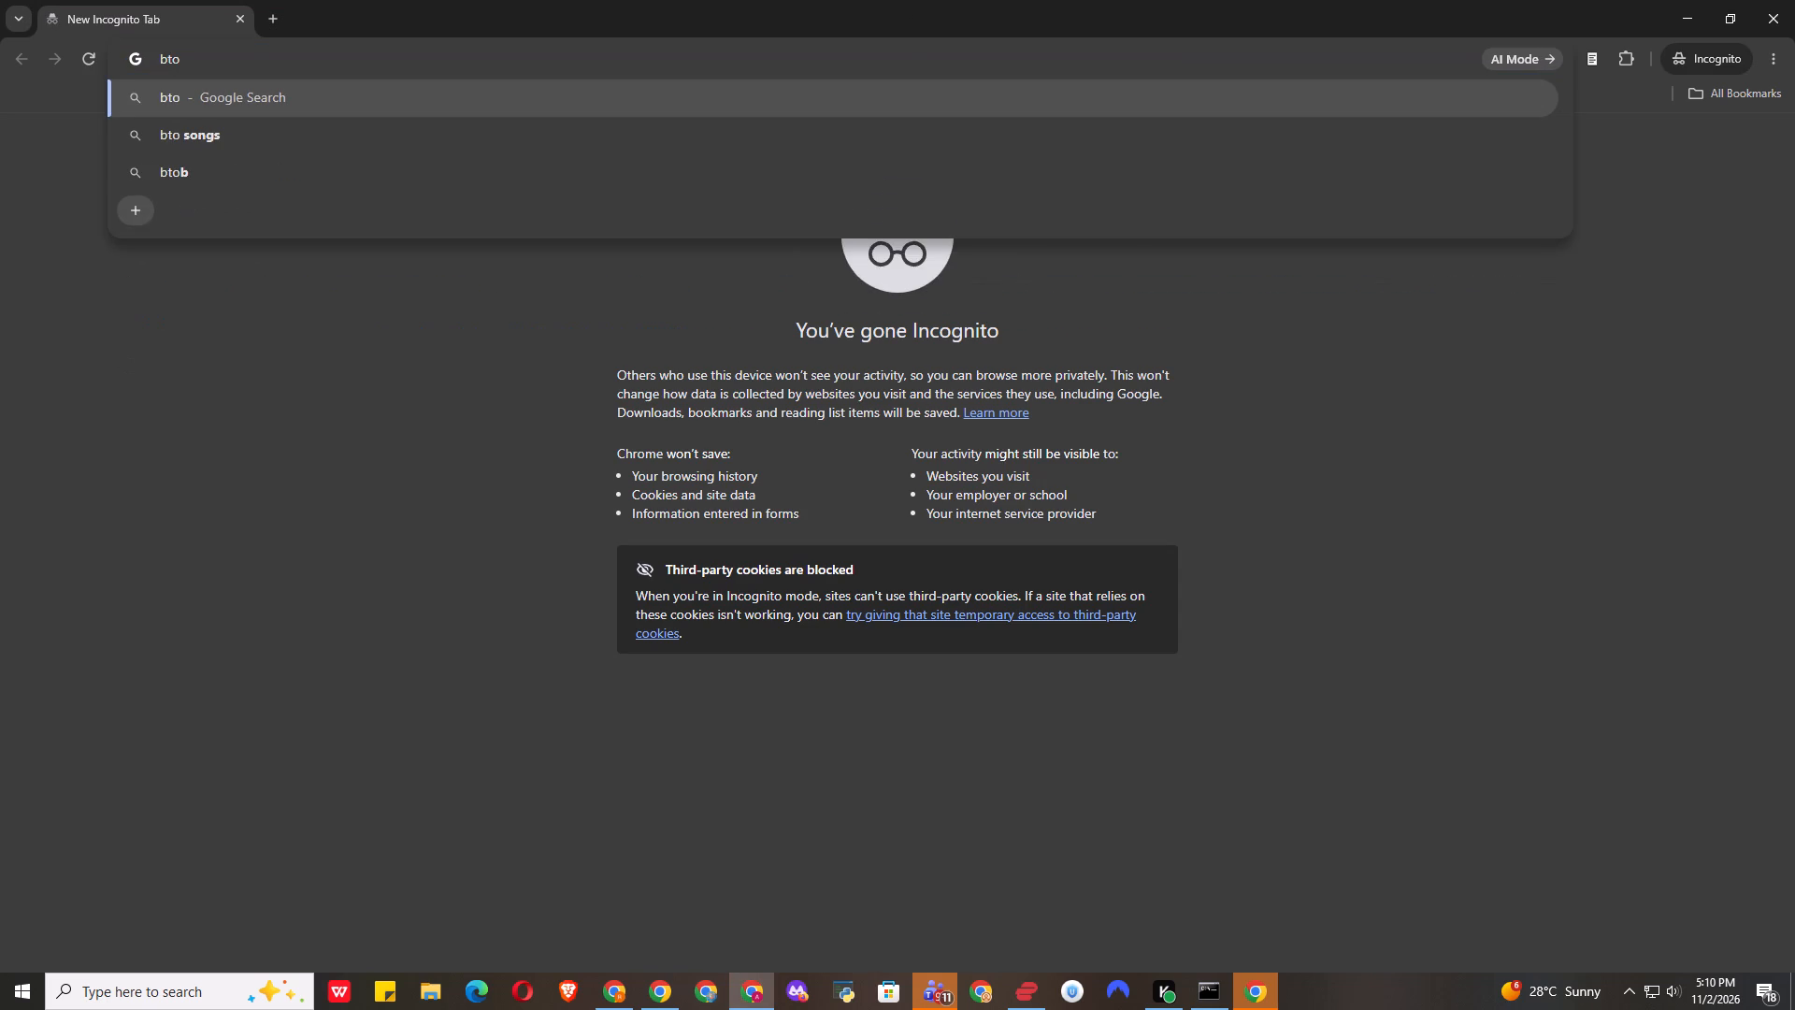
pyautogui.press('BackSpace')
pyautogui.press('BackSpace')
pyautogui.press('BackSpace')
pyautogui.press('BackSpace')
pyautogui.write('nrowserstack')
pyautogui.press('Return')
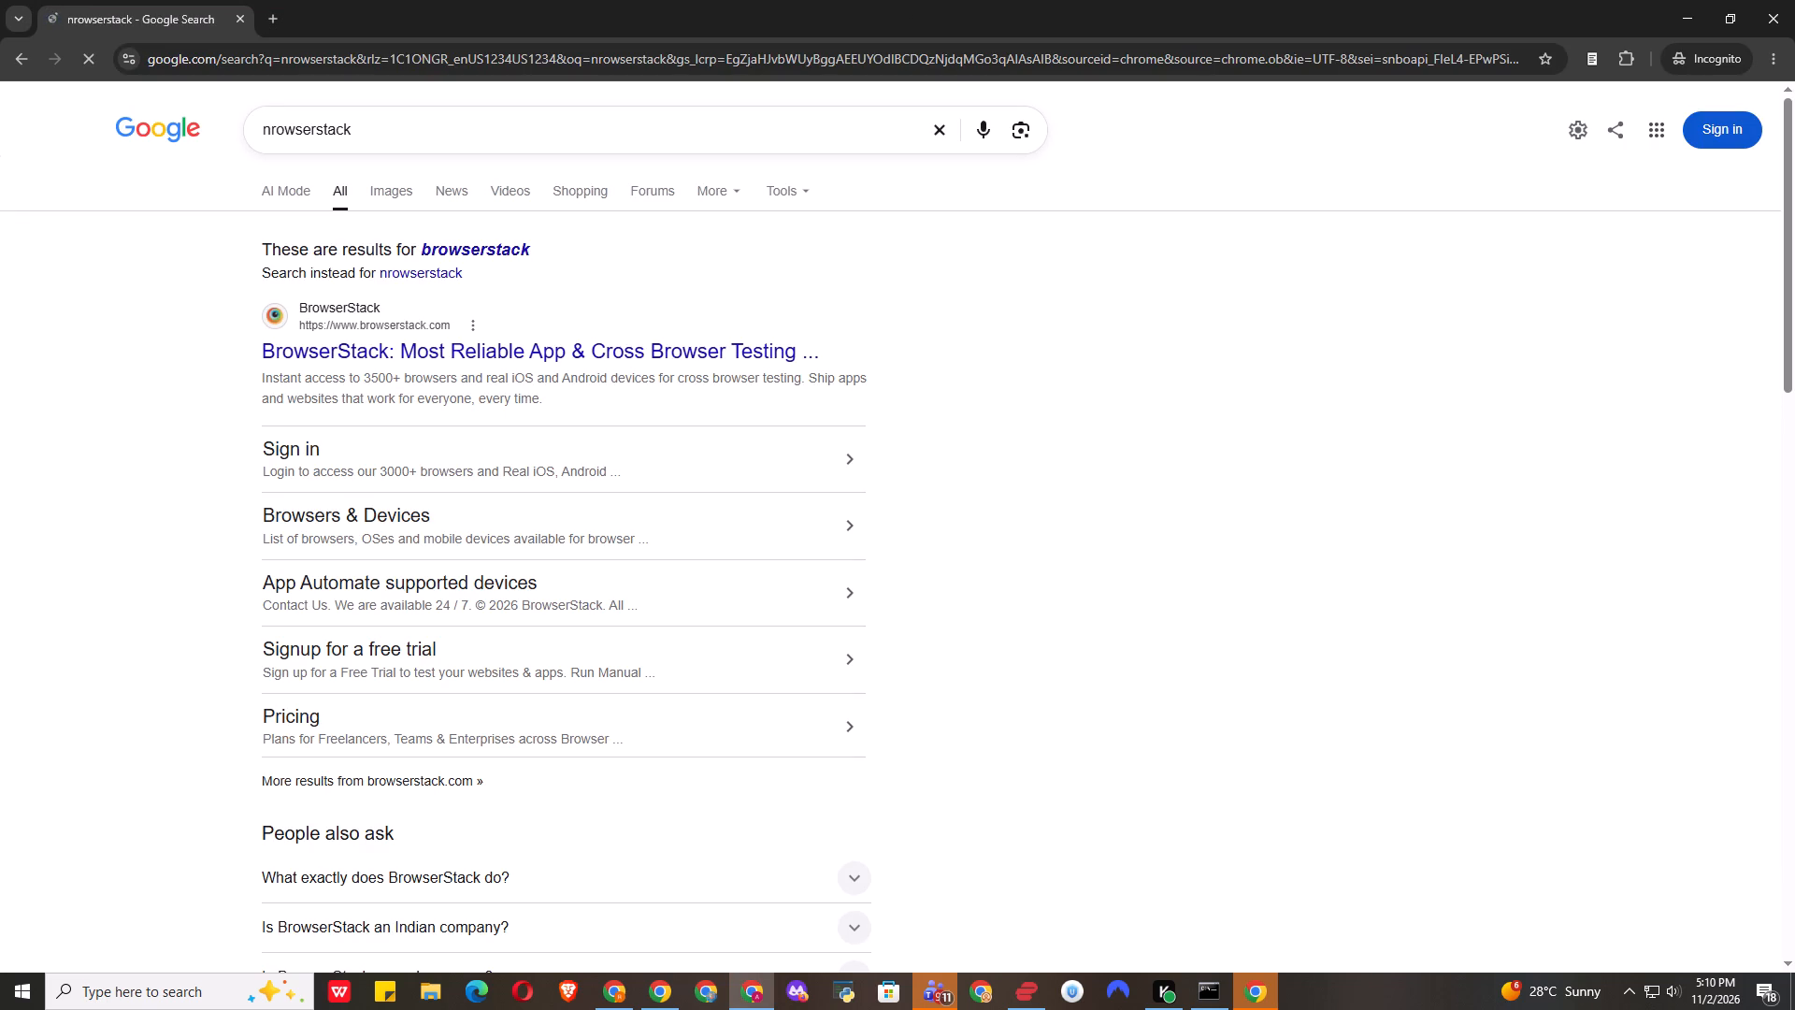
pyautogui.scroll(-6, 324, 402)
pyautogui.scroll(6, 473, 604)
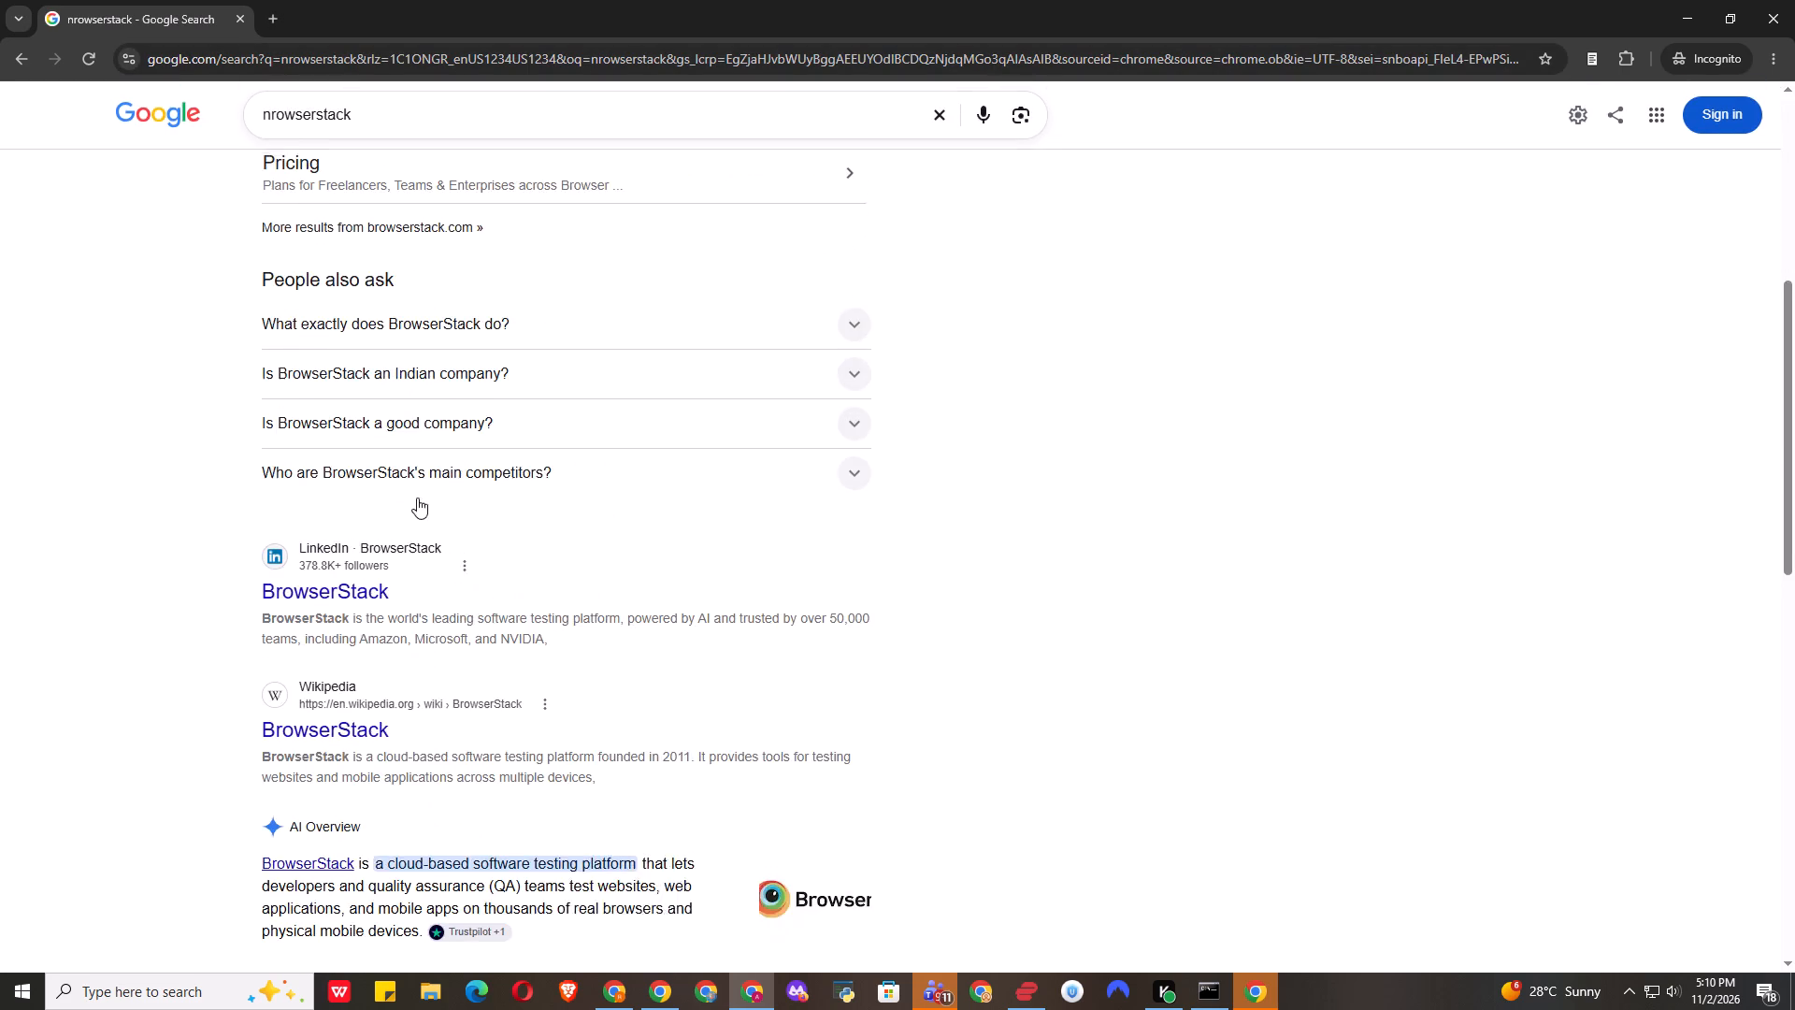
pyautogui.click(505, 243)
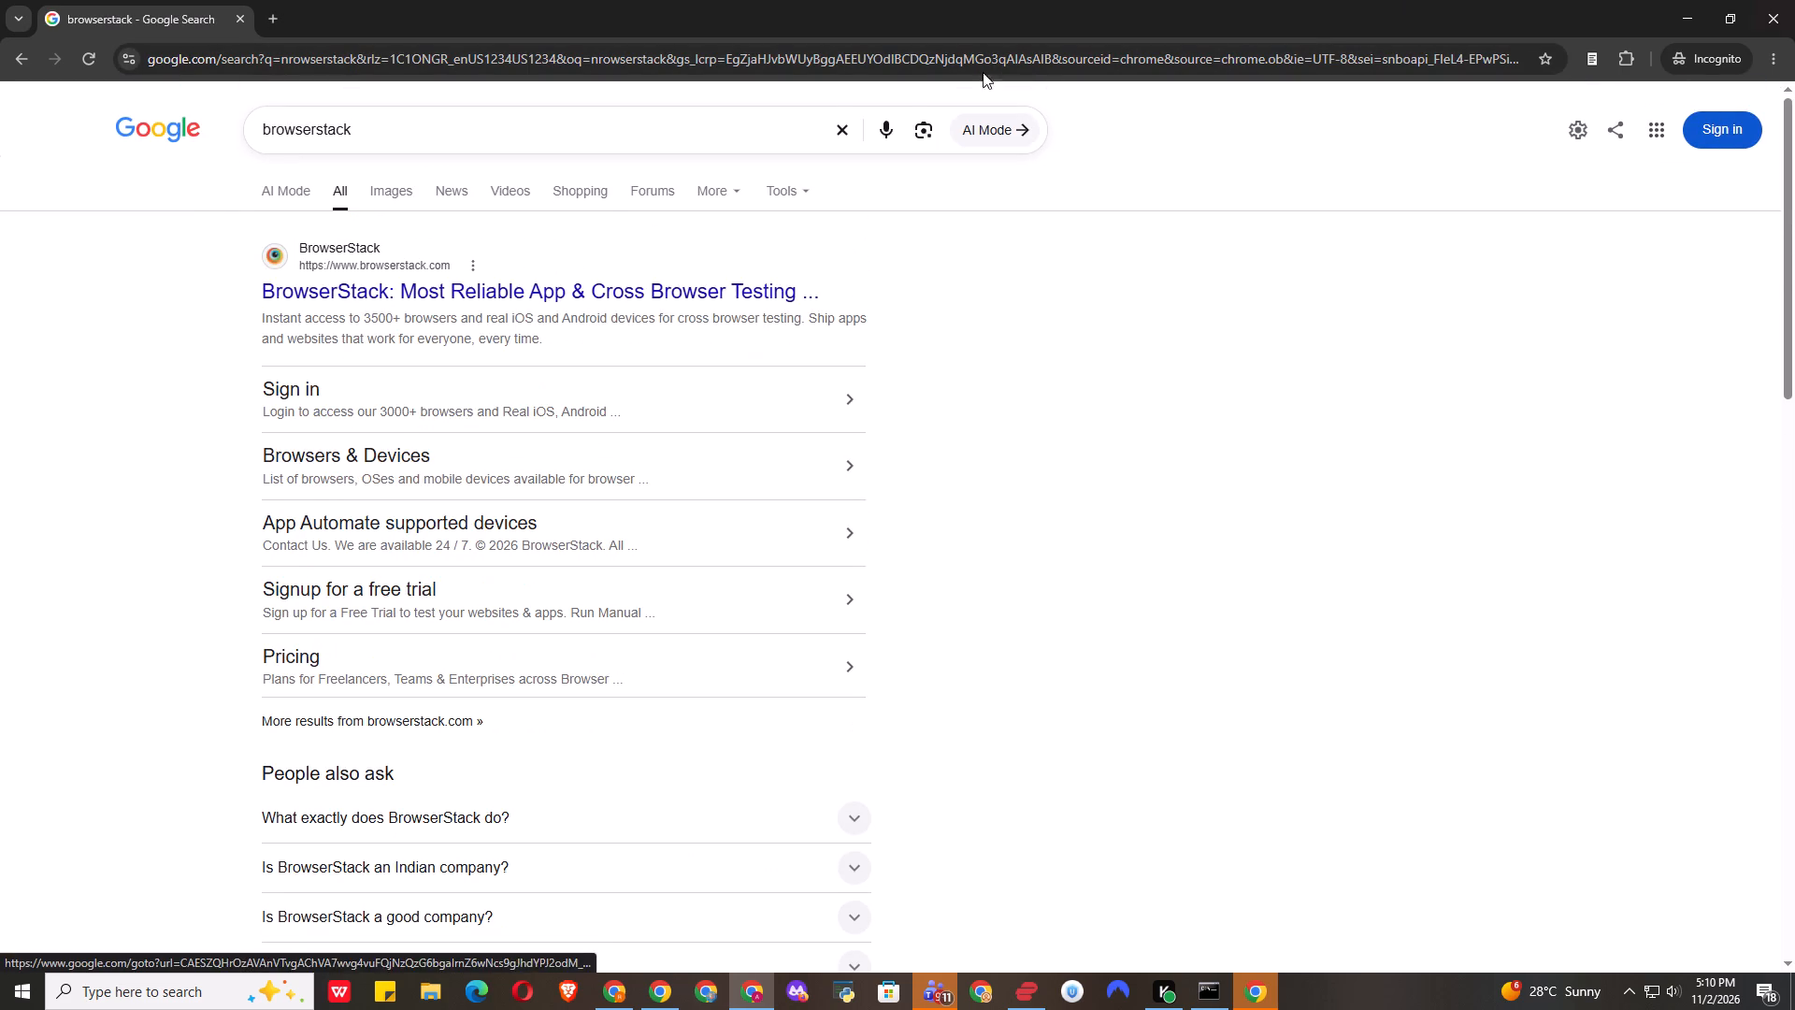
# Check the first and second pages of the "browserstack" results for sponsored results.
pyautogui.scroll(-20, 762, 410)
pyautogui.scroll(-5, 762, 410)
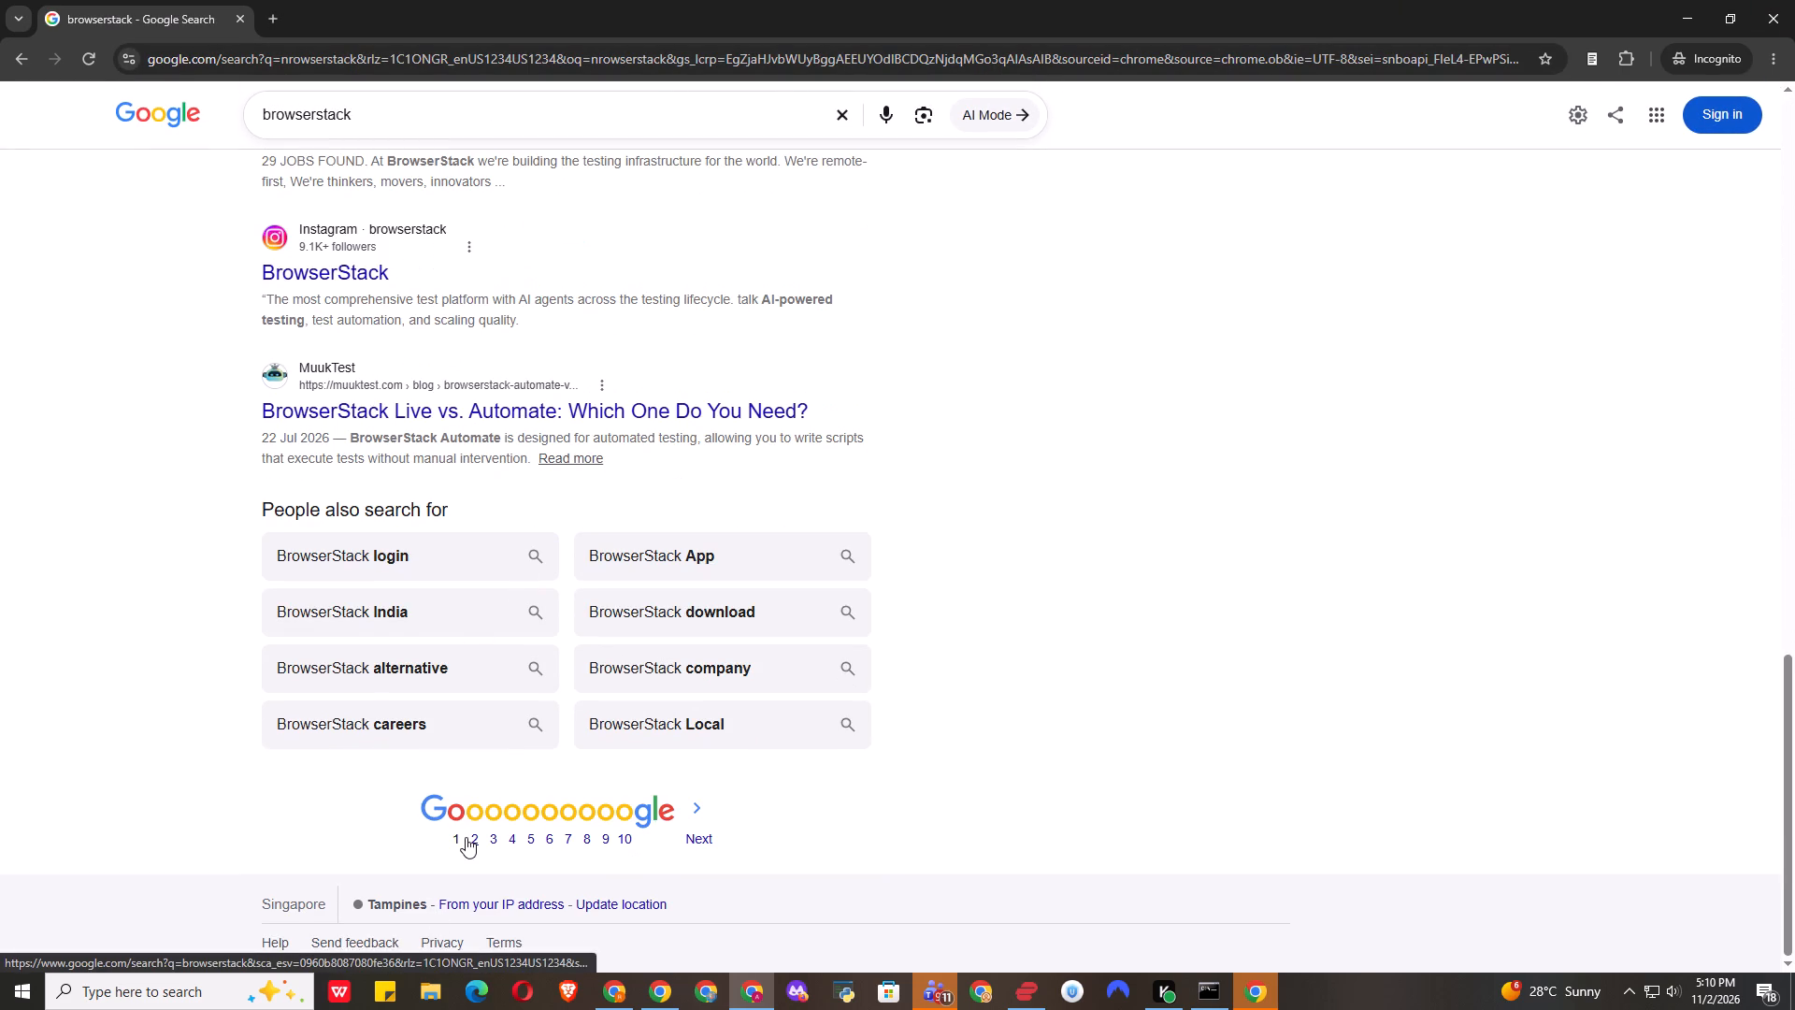
pyautogui.click(468, 837)
pyautogui.scroll(-17, 344, 426)
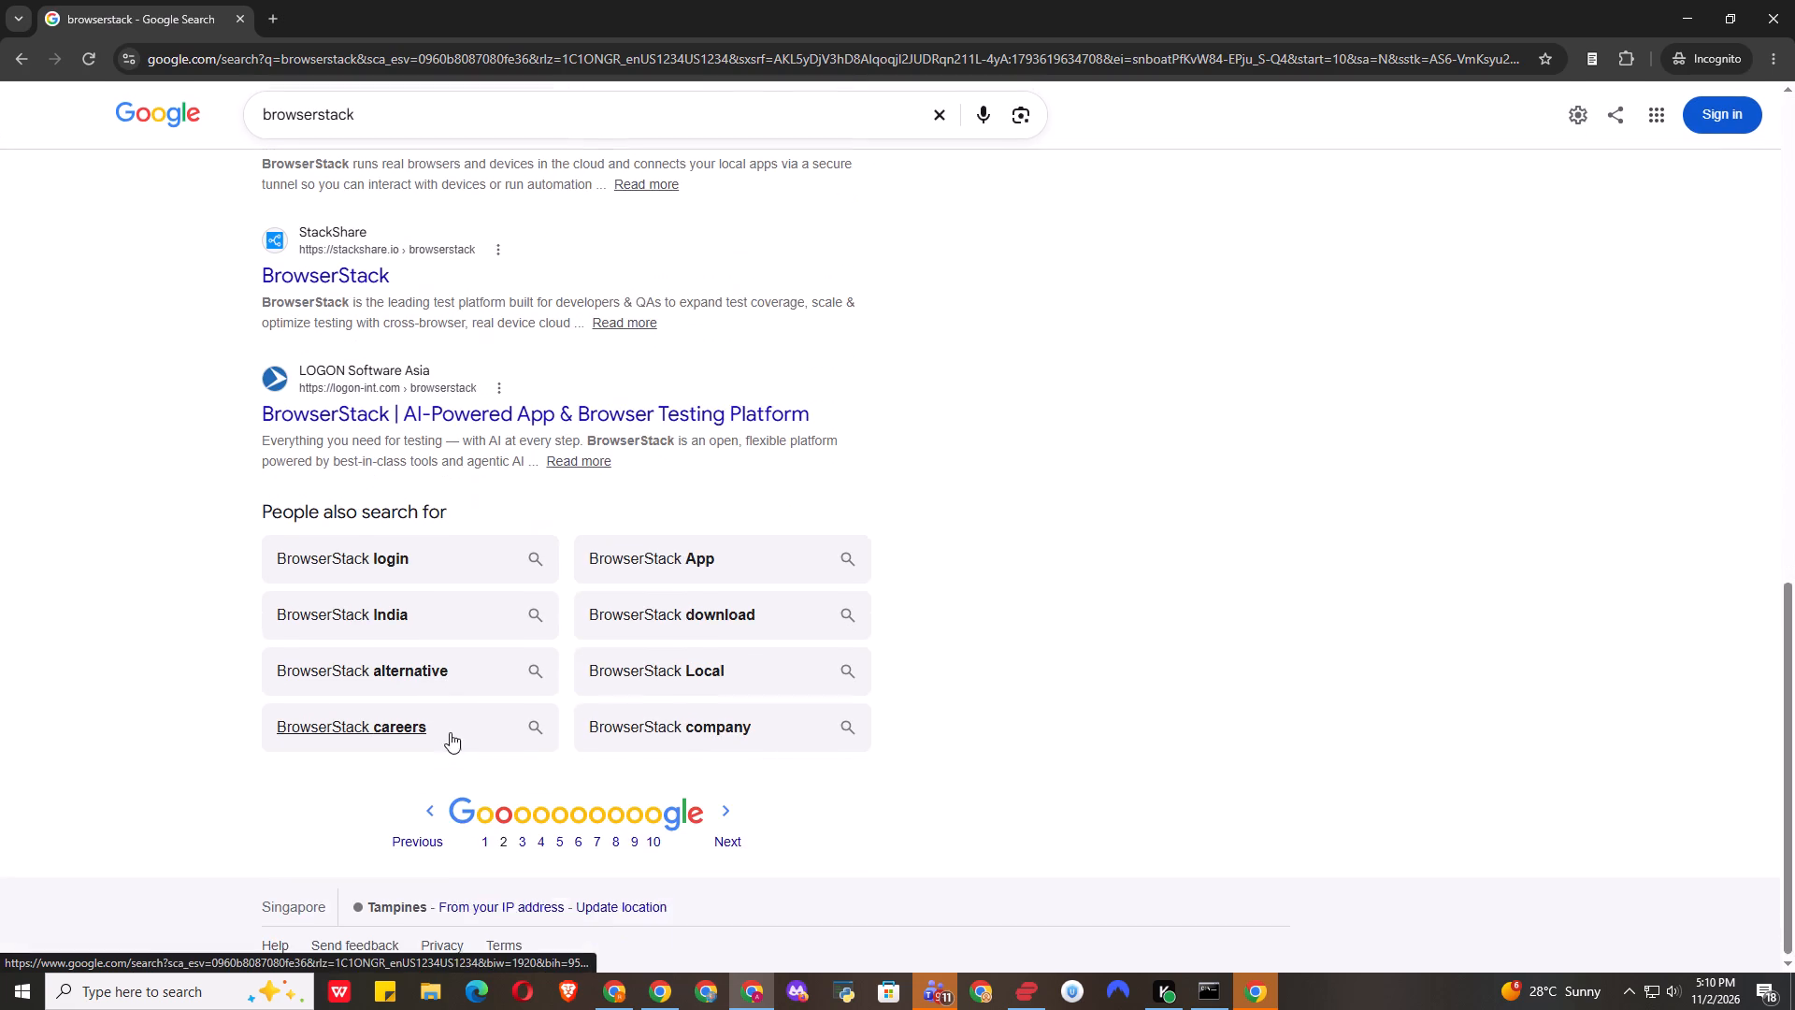
pyautogui.scroll(-4, 450, 732)
pyautogui.click(429, 818)
# Search Google for "browserstacks" and open the XBOW, Flagsmith and Claris sponsored results in separate tabs.
pyautogui.click(390, 135)
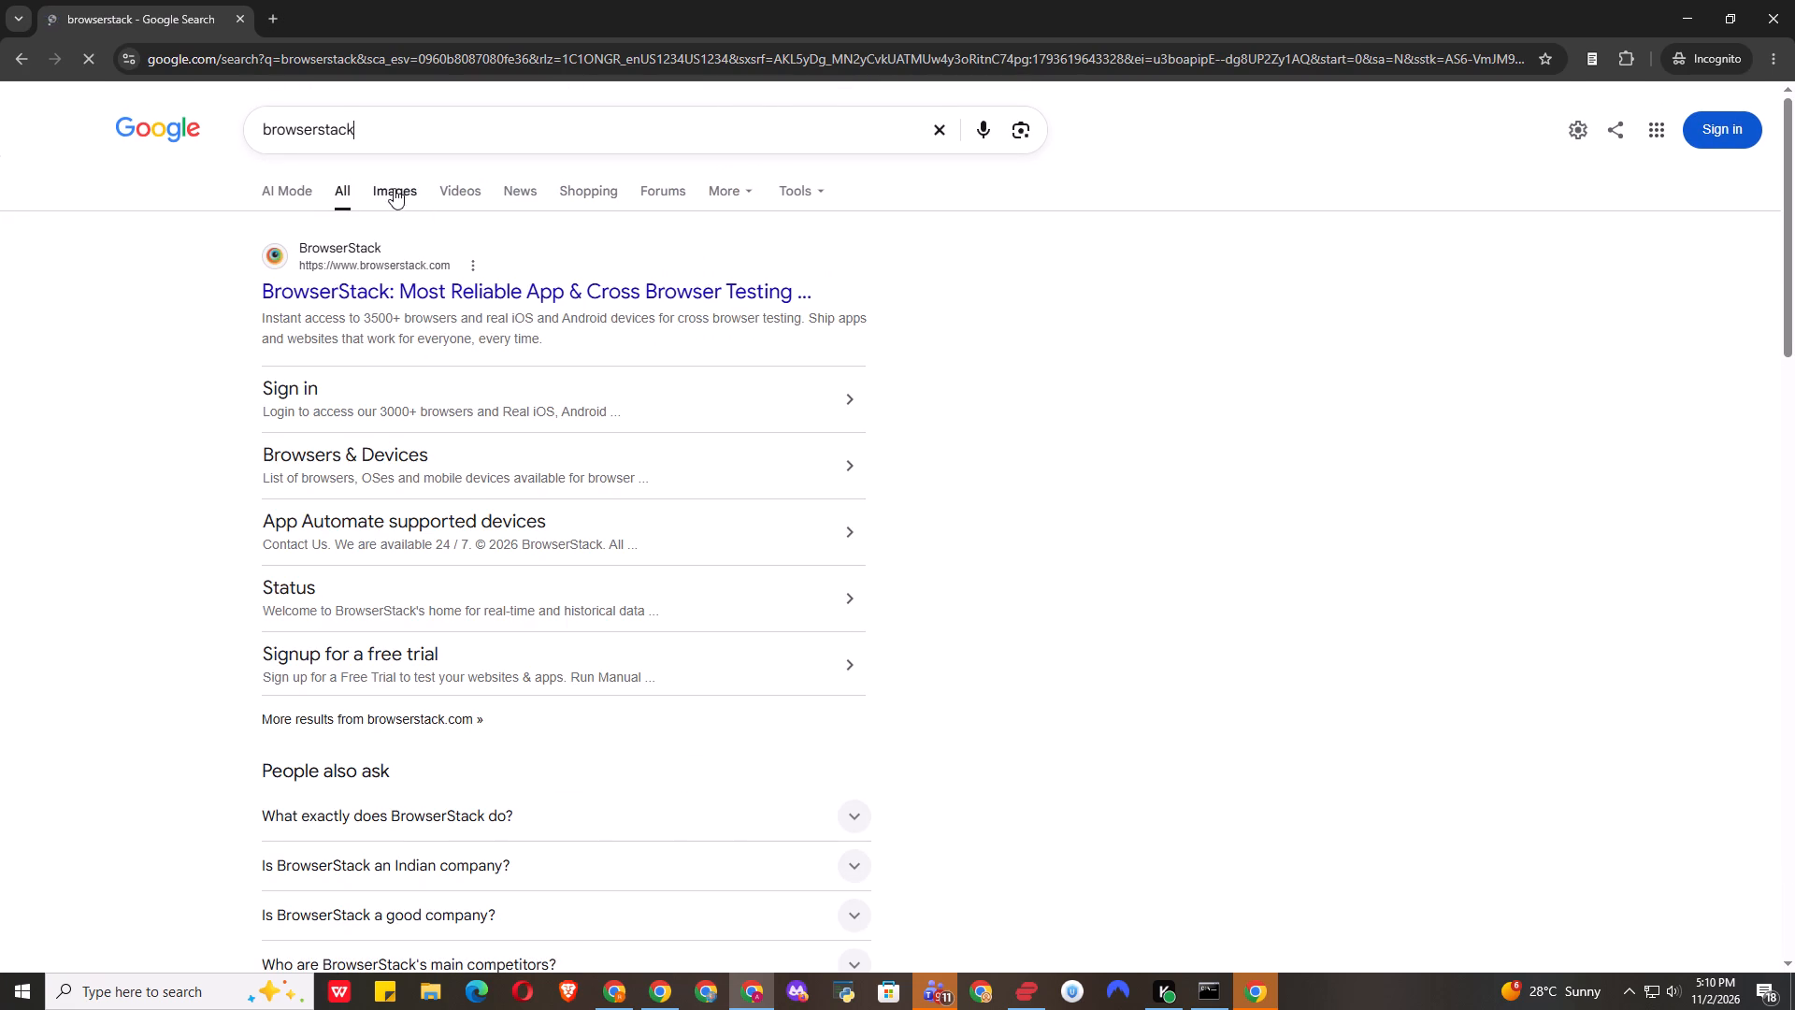
pyautogui.press('s')
pyautogui.press('Return')
pyautogui.keyDown('ctrl'); pyautogui.click(438, 381); pyautogui.keyUp('ctrl')
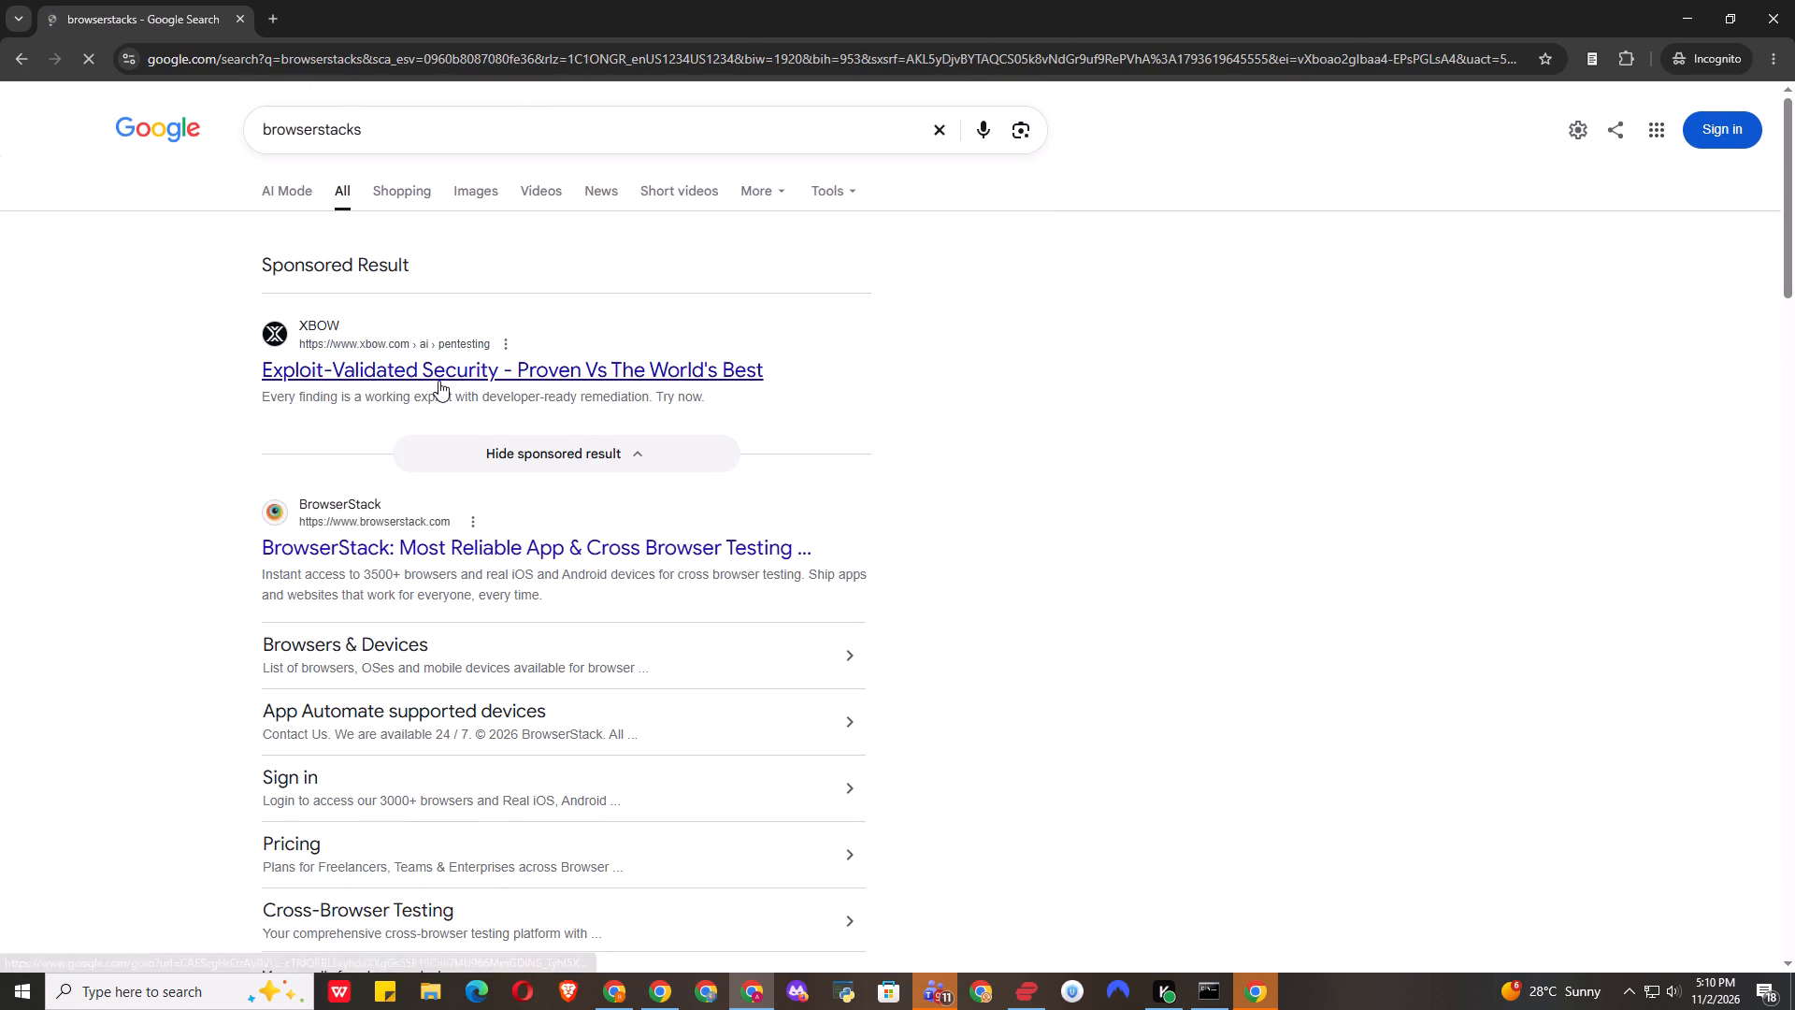
pyautogui.scroll(-20, 698, 652)
pyautogui.scroll(-4, 698, 652)
pyautogui.scroll(4, 405, 556)
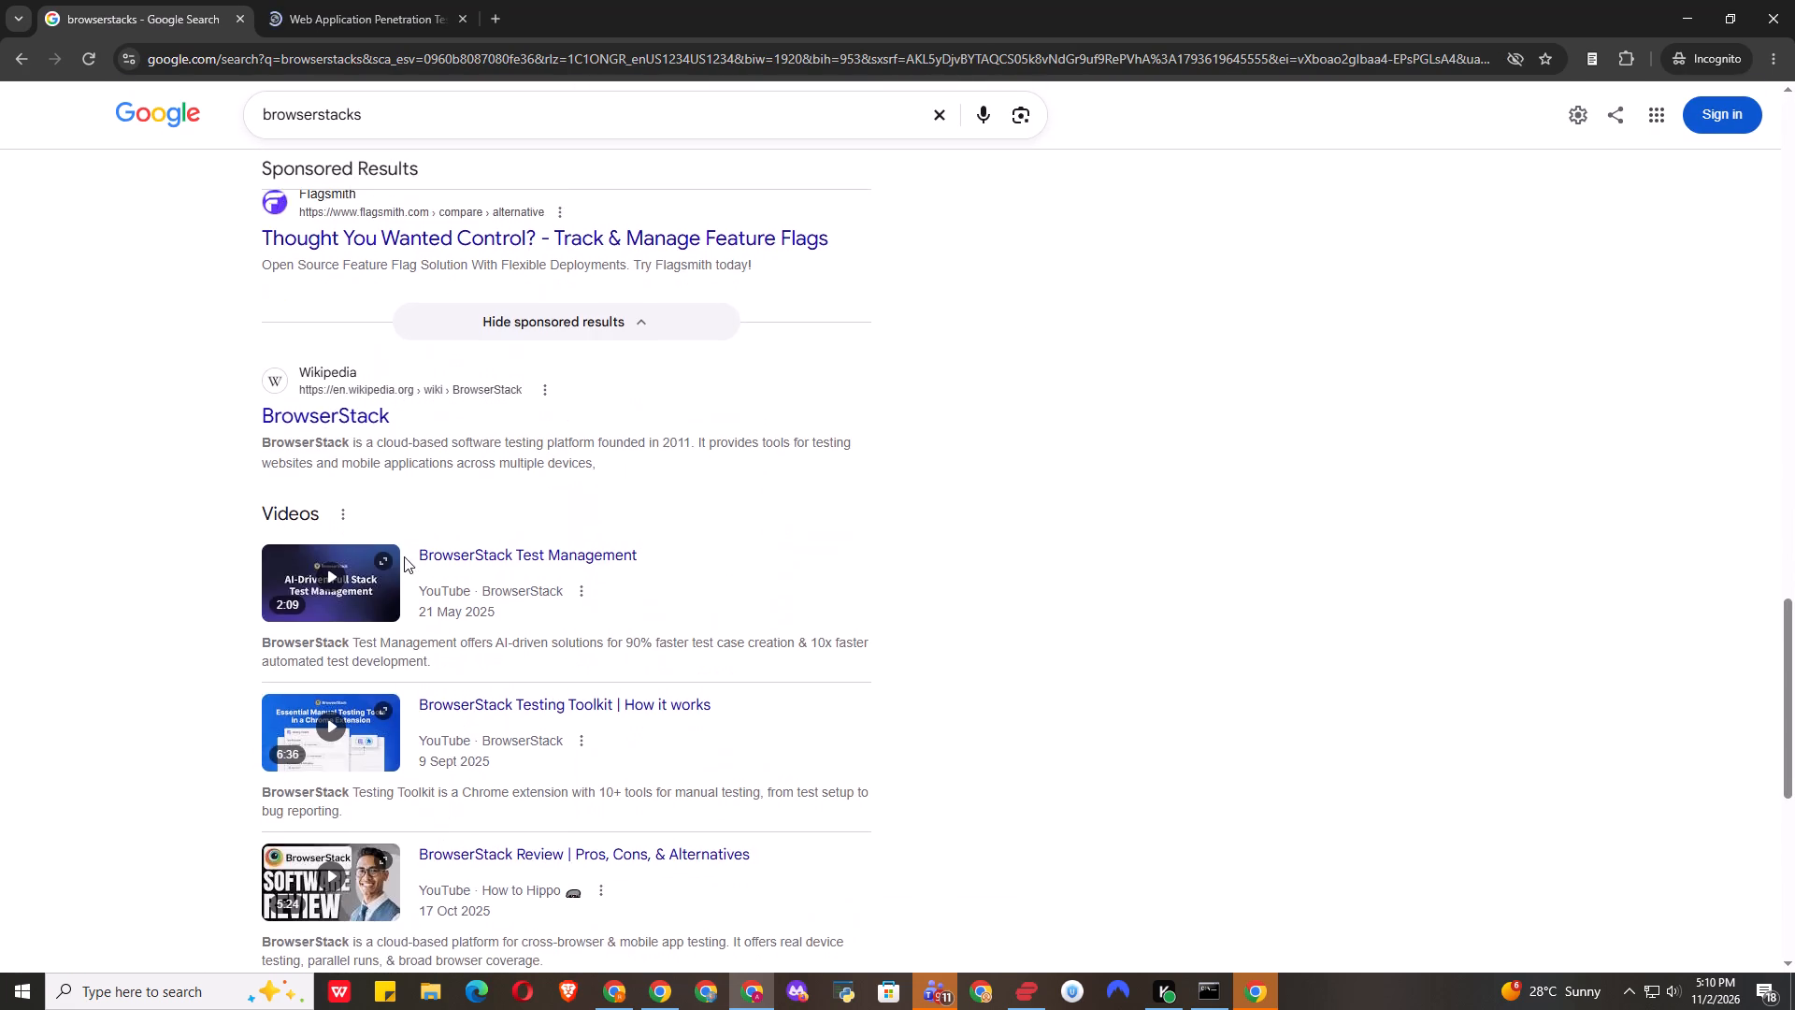
pyautogui.scroll(1, 443, 599)
pyautogui.keyDown('ctrl'); pyautogui.click(331, 680); pyautogui.keyUp('ctrl')
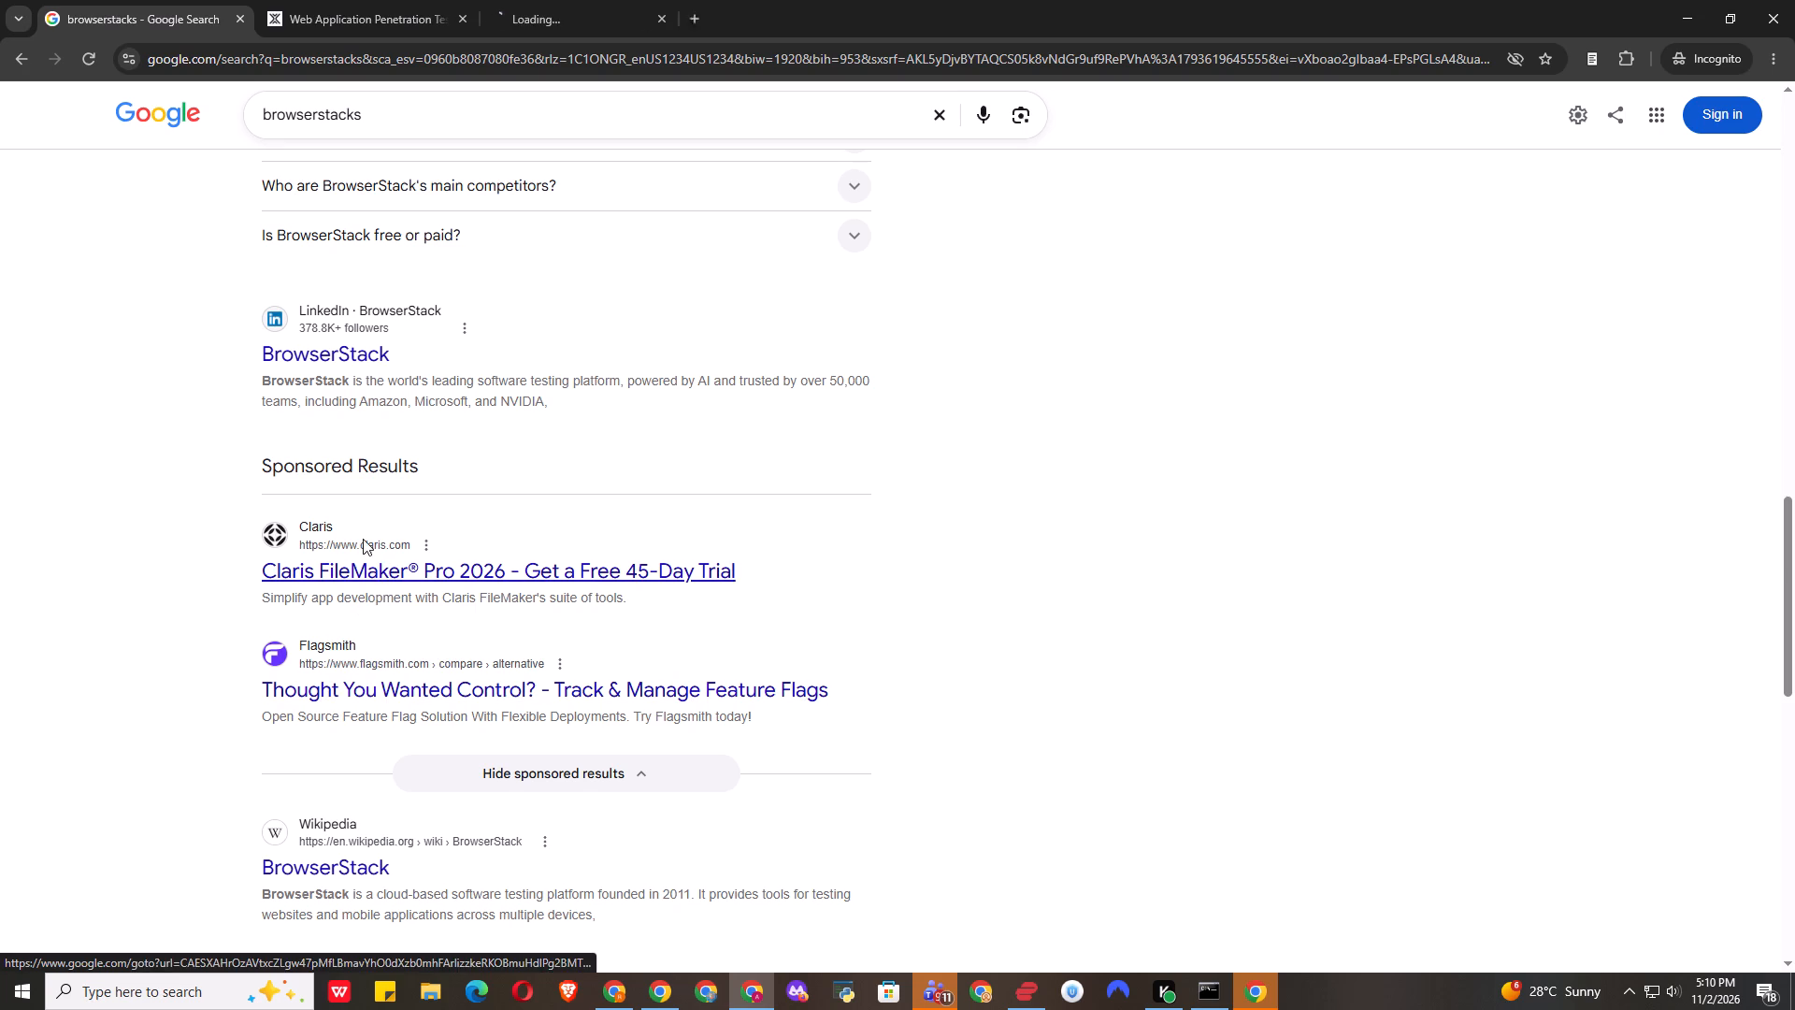
pyautogui.keyDown('ctrl'); pyautogui.click(383, 574); pyautogui.keyUp('ctrl')
pyautogui.scroll(-17, 512, 656)
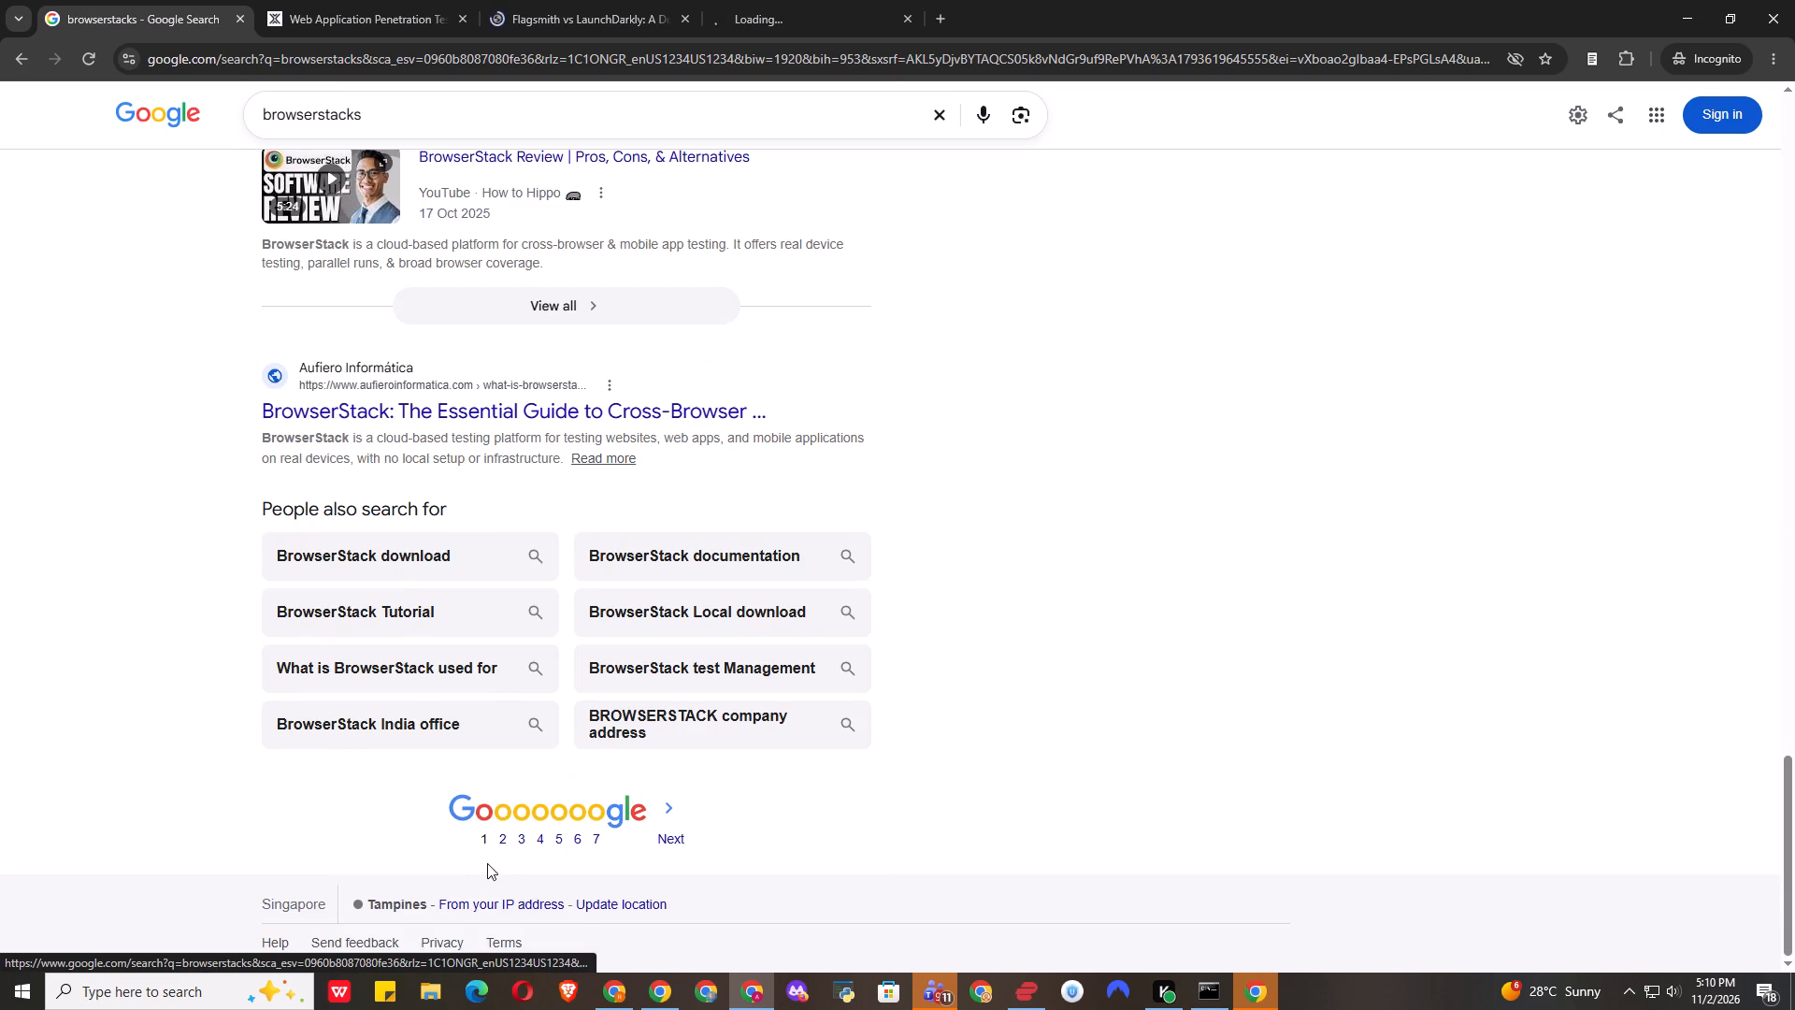
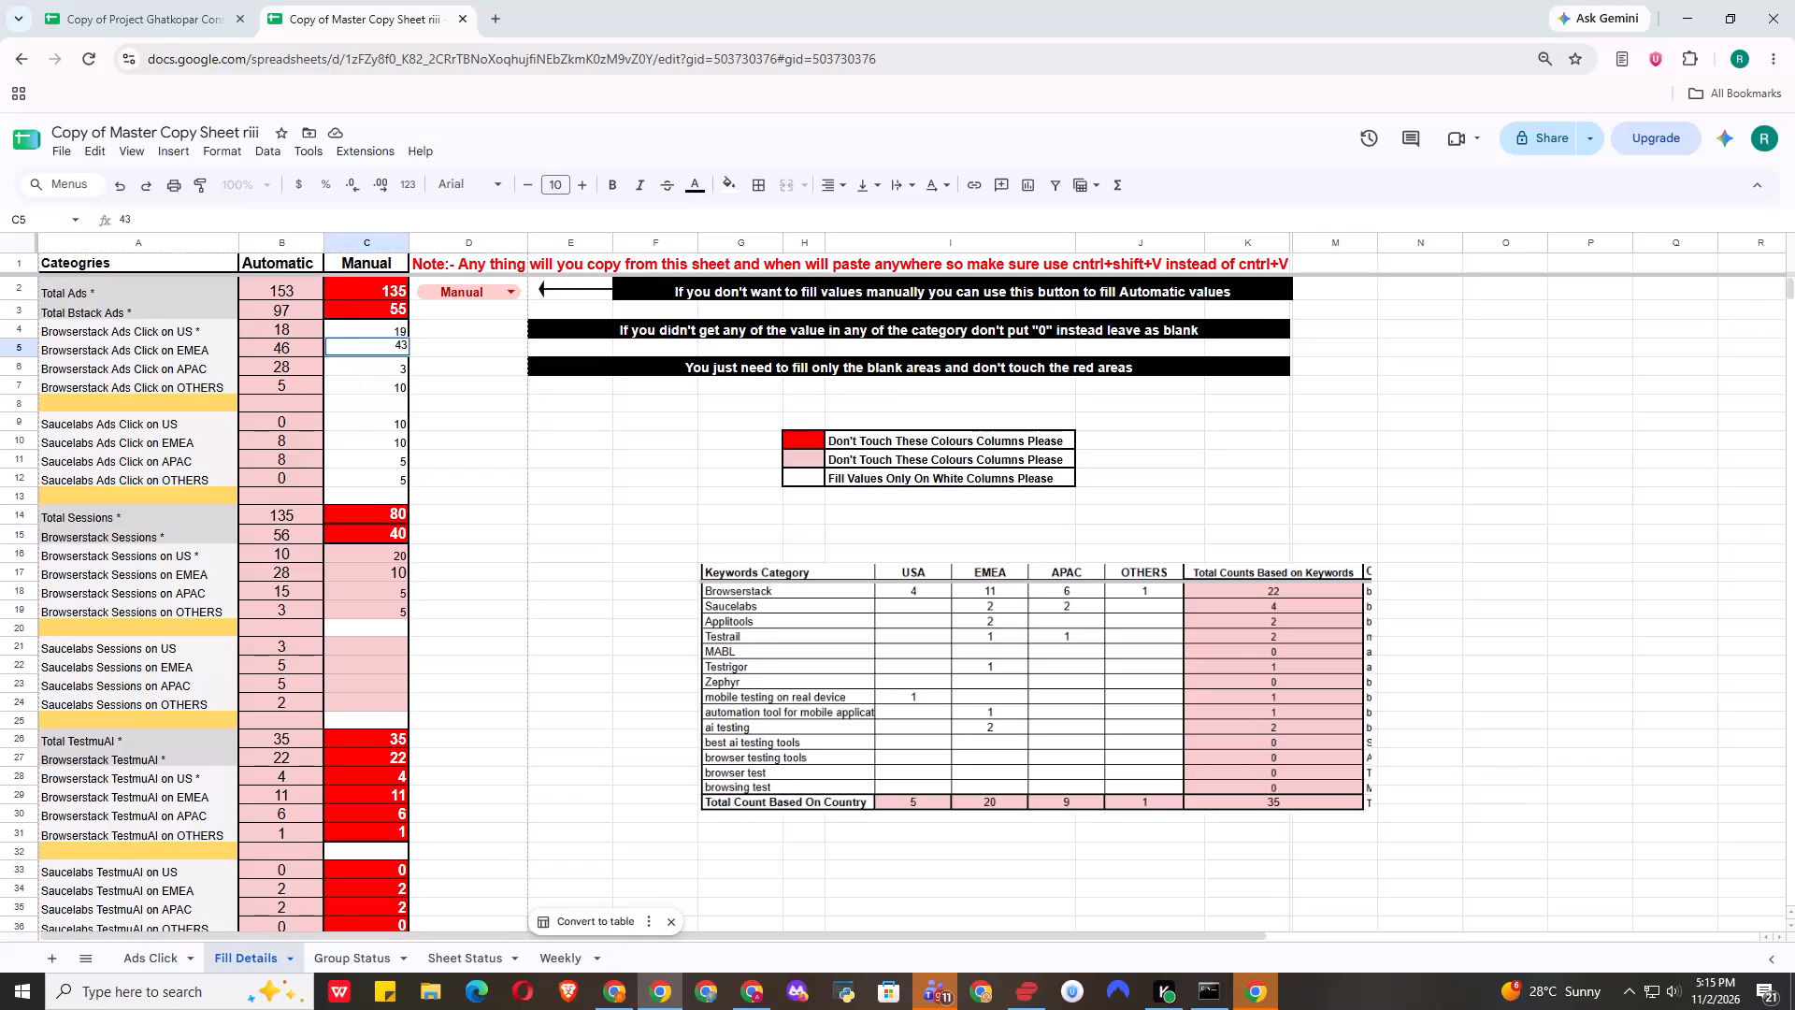
# Set the Manual value for Browserstack Ads Click on OTHERS to 4.
pyautogui.click(364, 367)
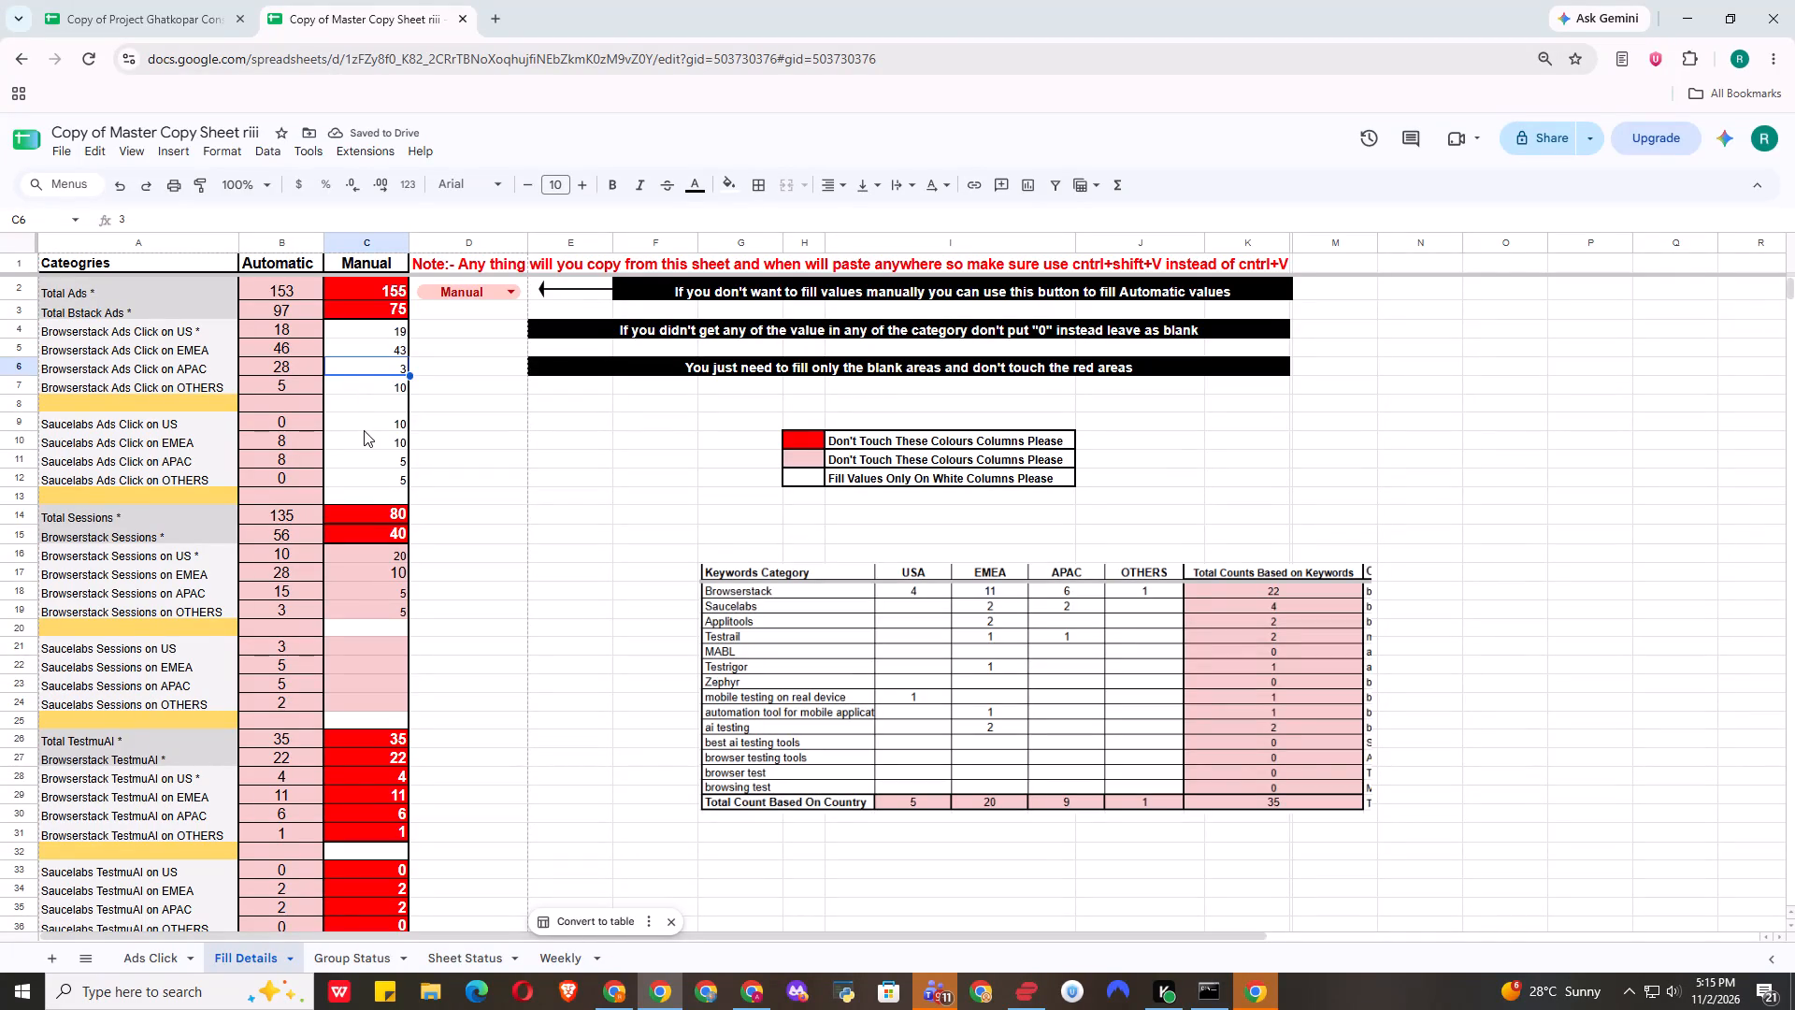
pyautogui.click(390, 379)
pyautogui.click(391, 383)
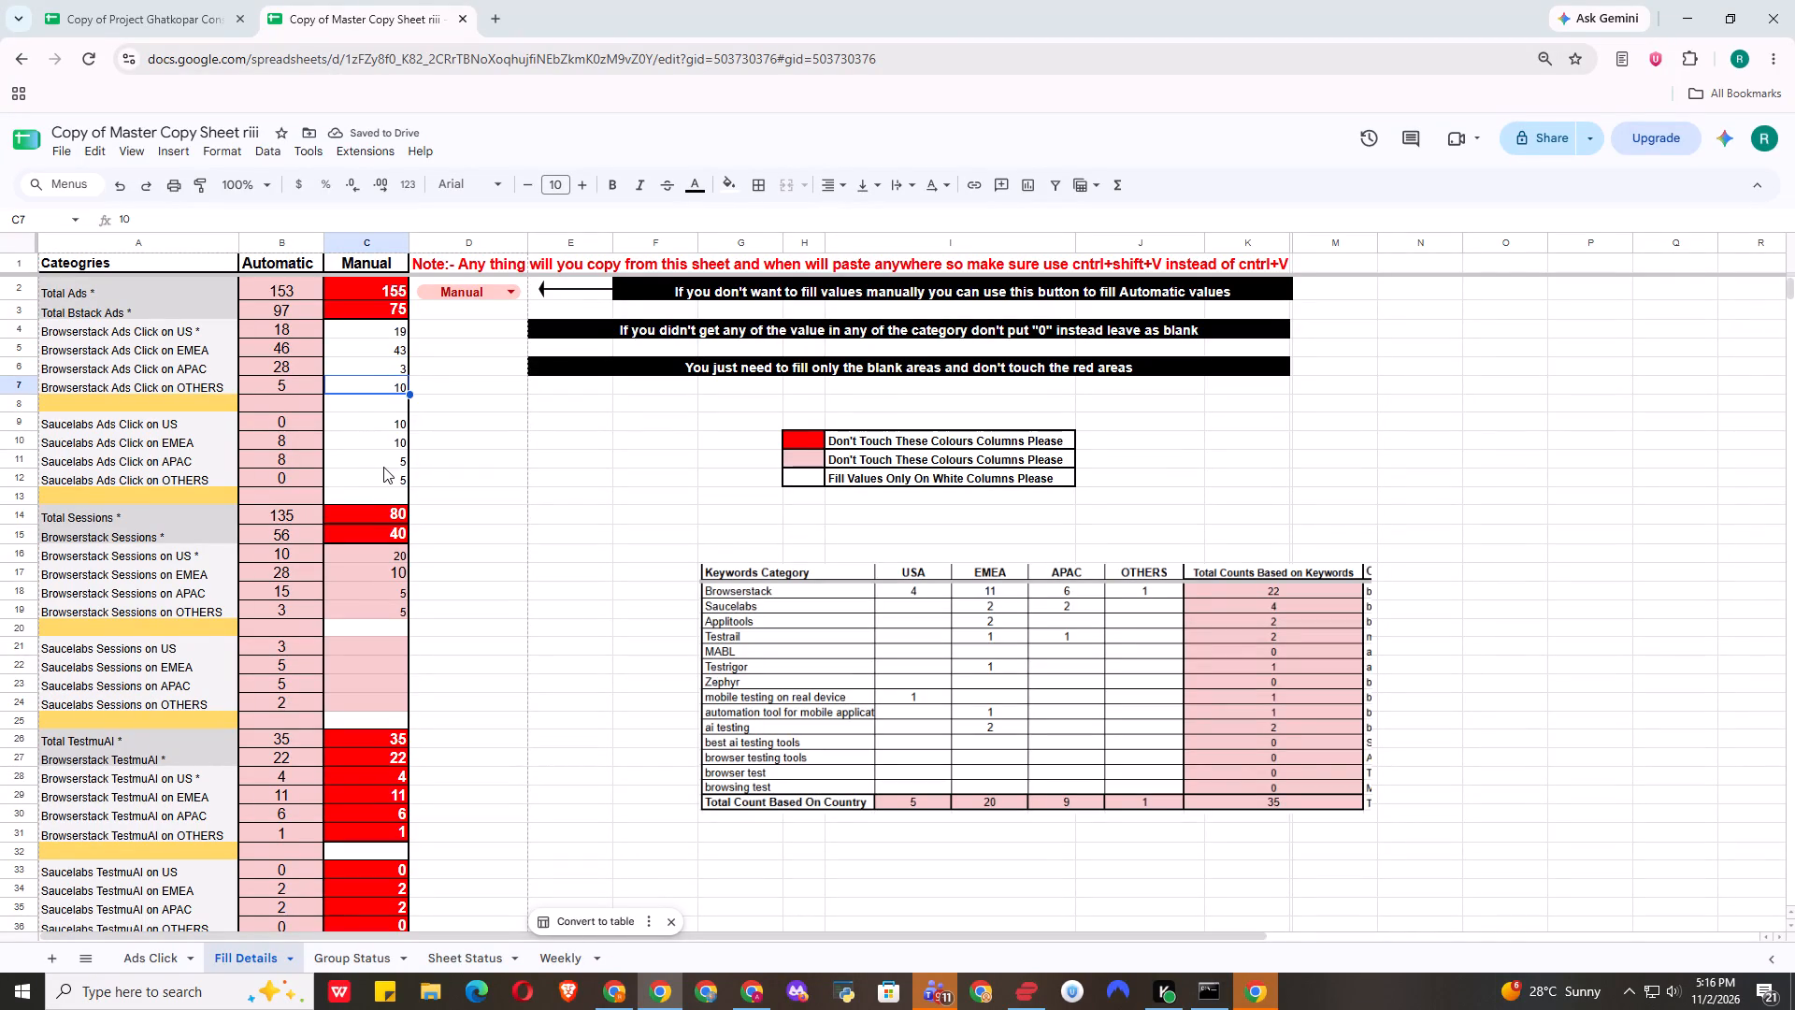
pyautogui.press('4')
pyautogui.click(361, 382)
pyautogui.click(372, 367)
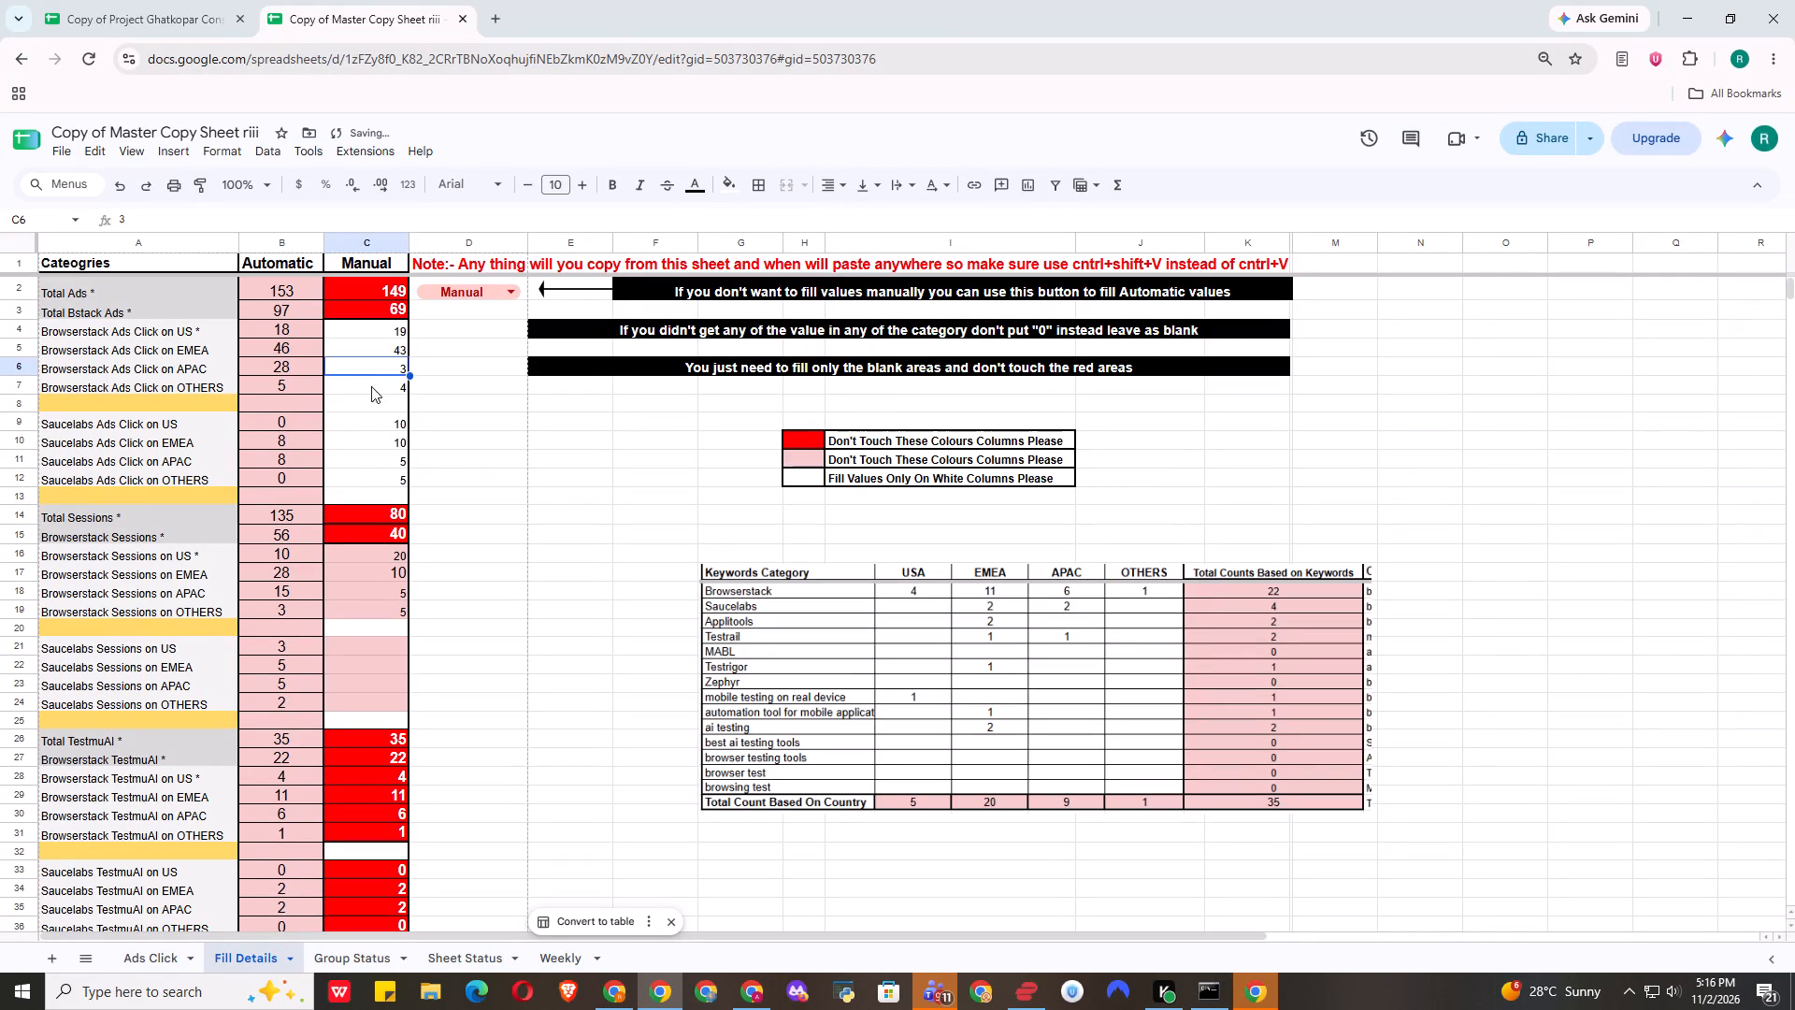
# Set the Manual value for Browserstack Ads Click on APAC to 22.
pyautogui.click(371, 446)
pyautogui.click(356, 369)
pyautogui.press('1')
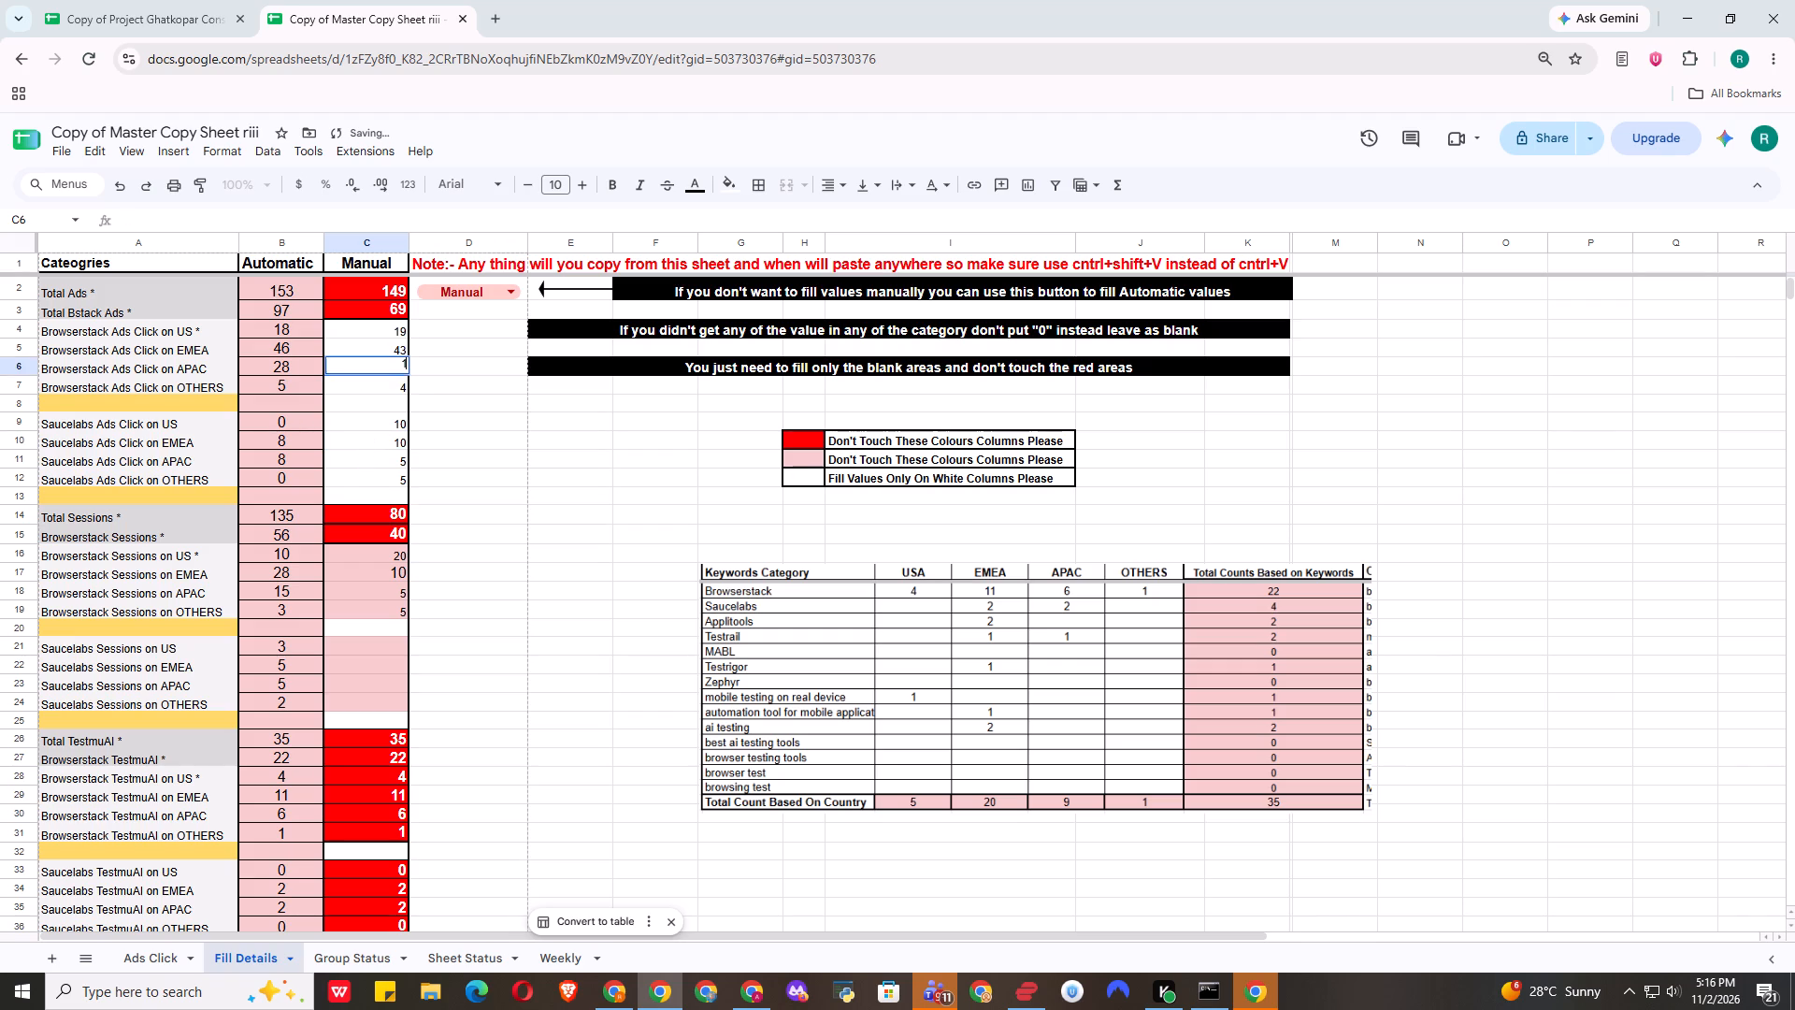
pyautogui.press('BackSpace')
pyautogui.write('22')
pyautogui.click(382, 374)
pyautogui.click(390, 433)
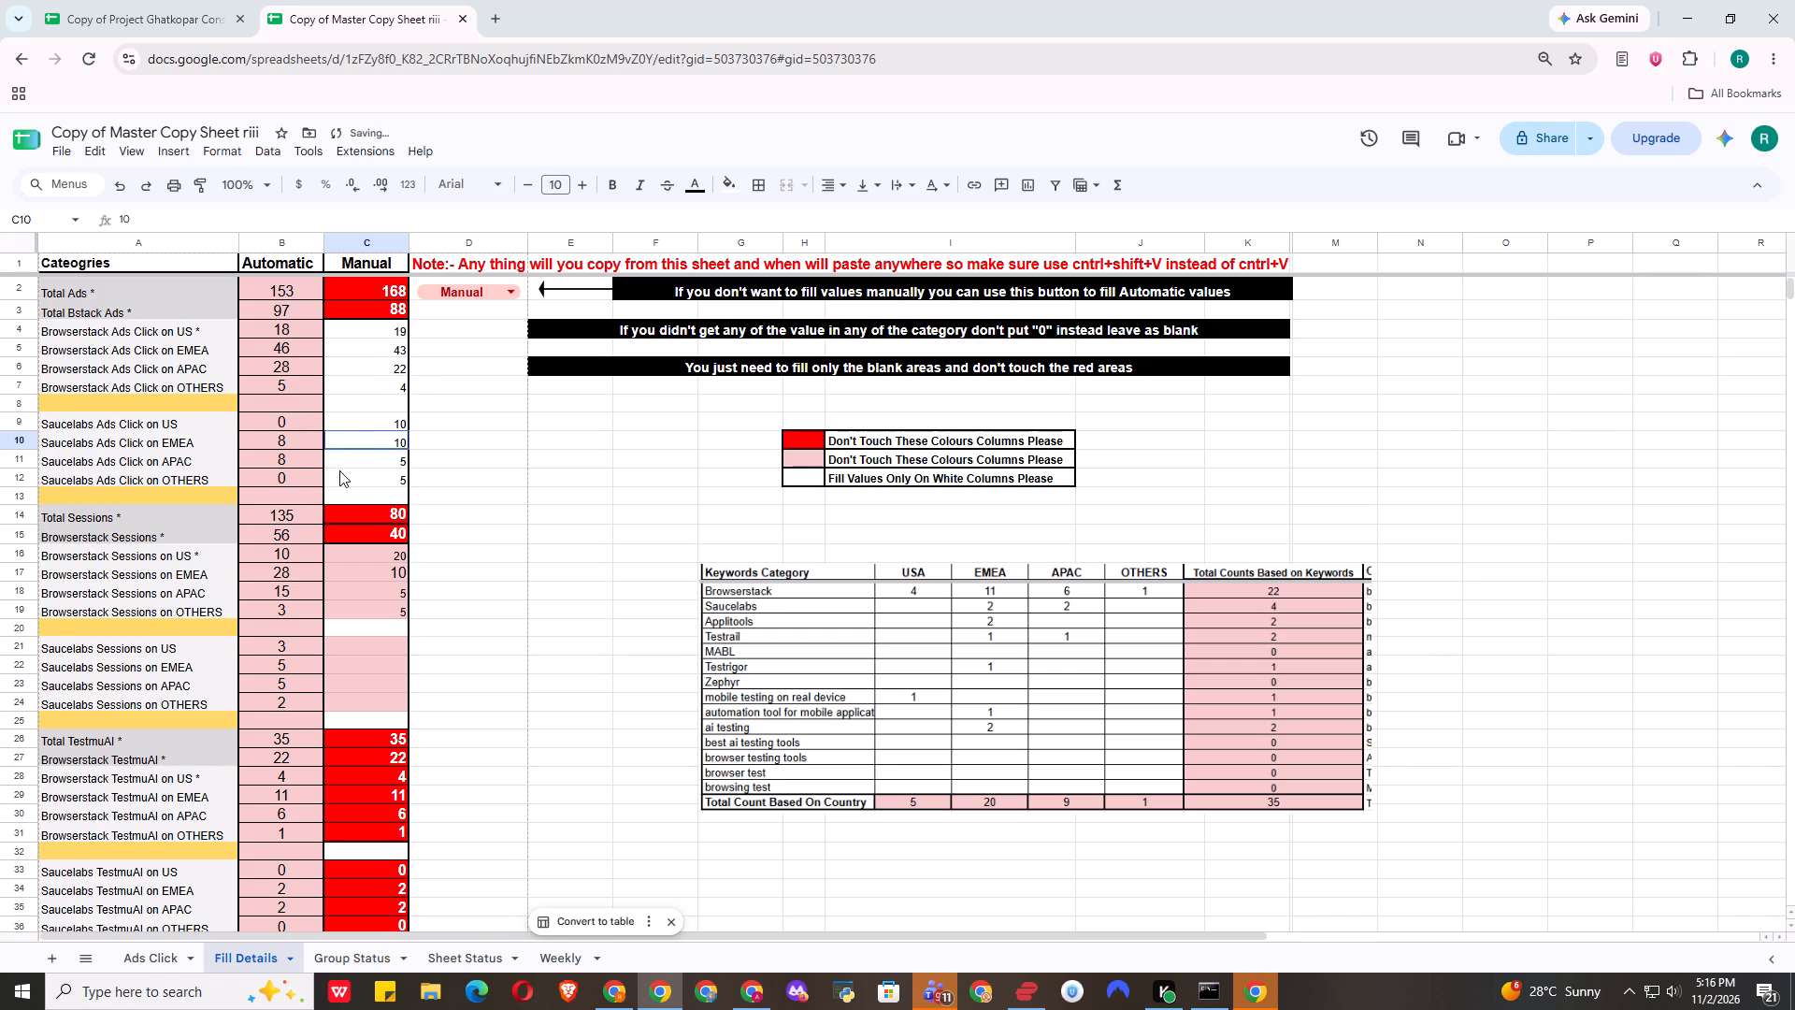
# Set the Manual value for Browserstack Ads Click on APAC to 21, and check the sum of the four Browserstack ads values.
pyautogui.click(370, 368)
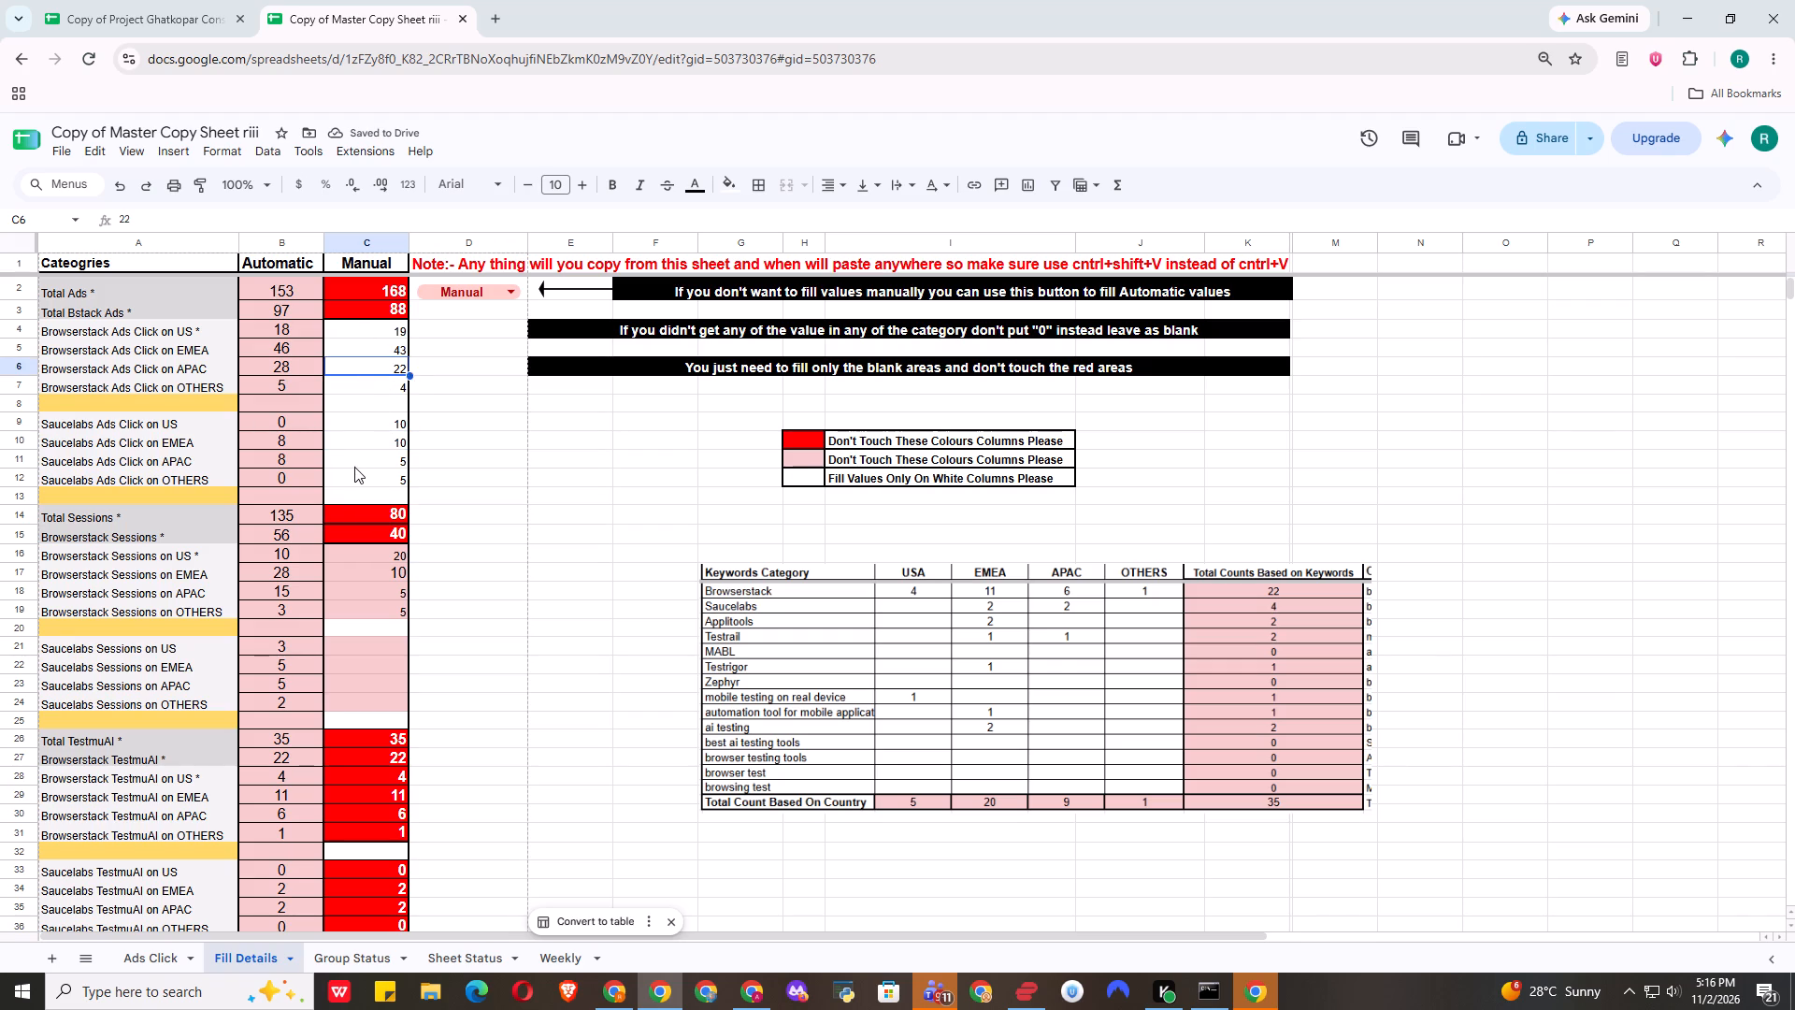
pyautogui.write('21')
pyautogui.click(368, 440)
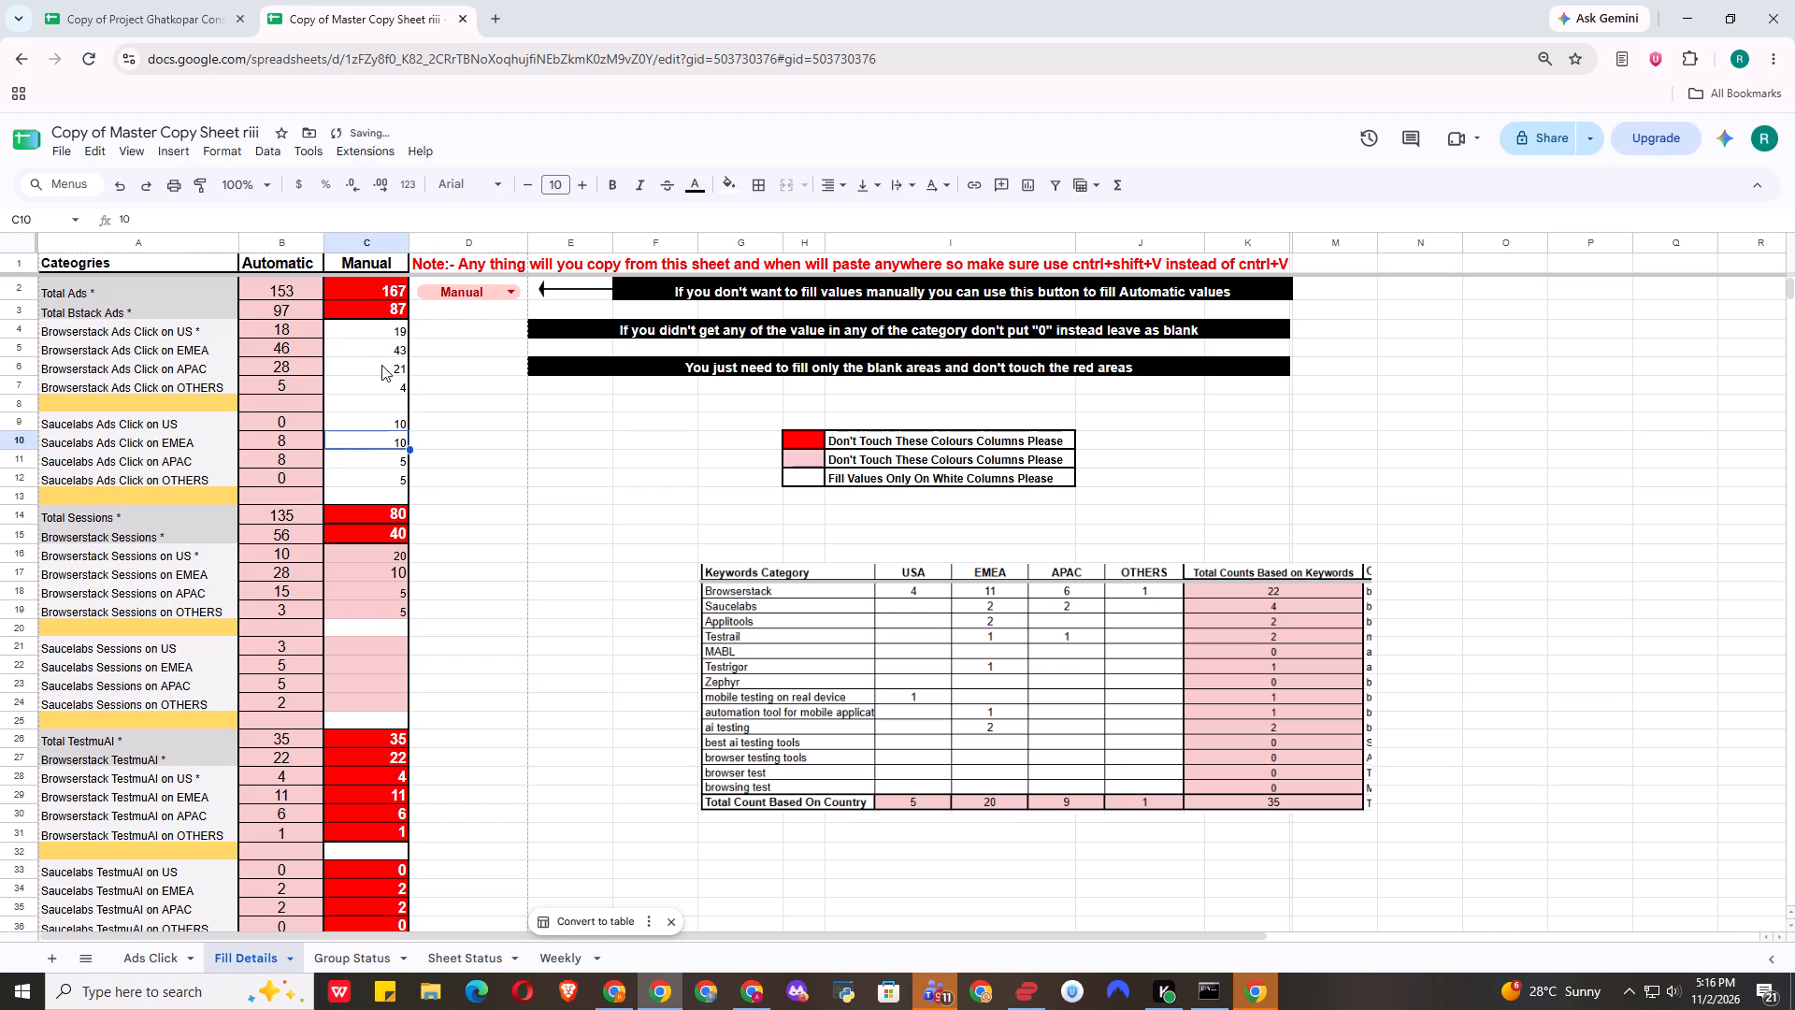
pyautogui.click(388, 414)
pyautogui.moveTo(376, 328); pyautogui.dragTo(383, 383)
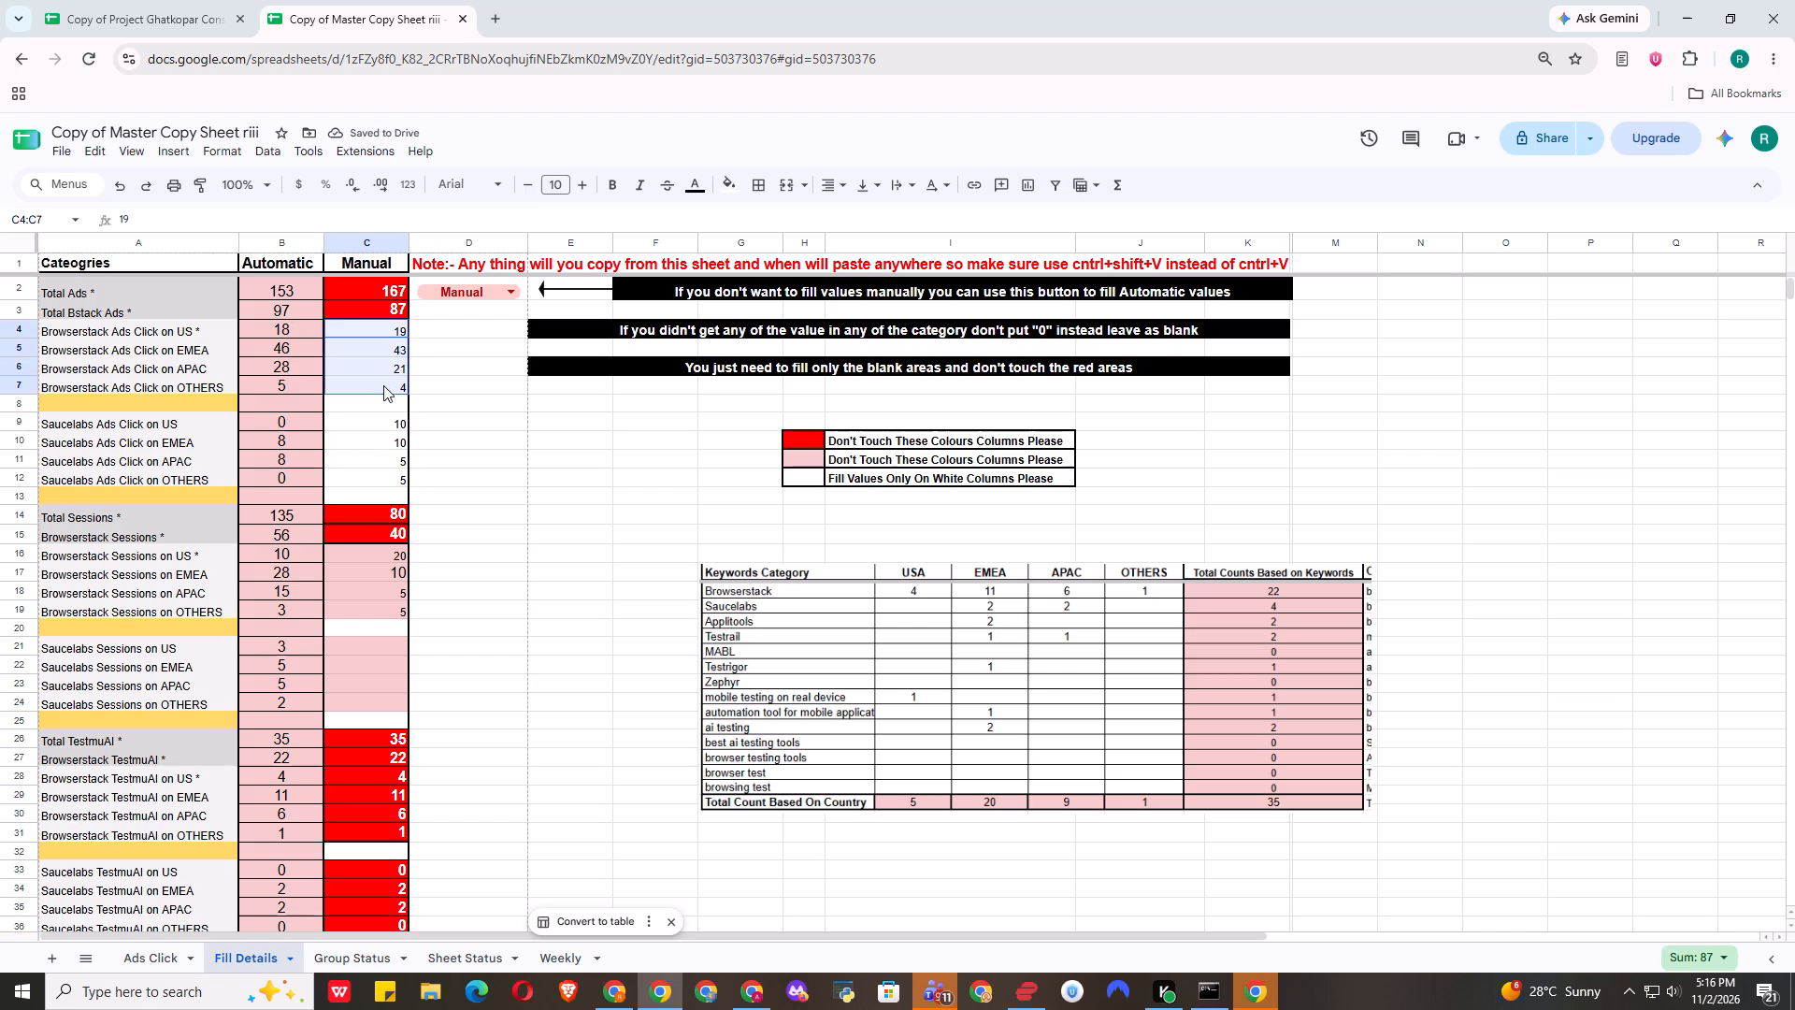
pyautogui.click(375, 428)
pyautogui.click(370, 501)
# Fill the Manual values for Saucelabs Ads Click with US 0, EMEA 12, APAC 8 and OTHERS 0.
pyautogui.click(365, 420)
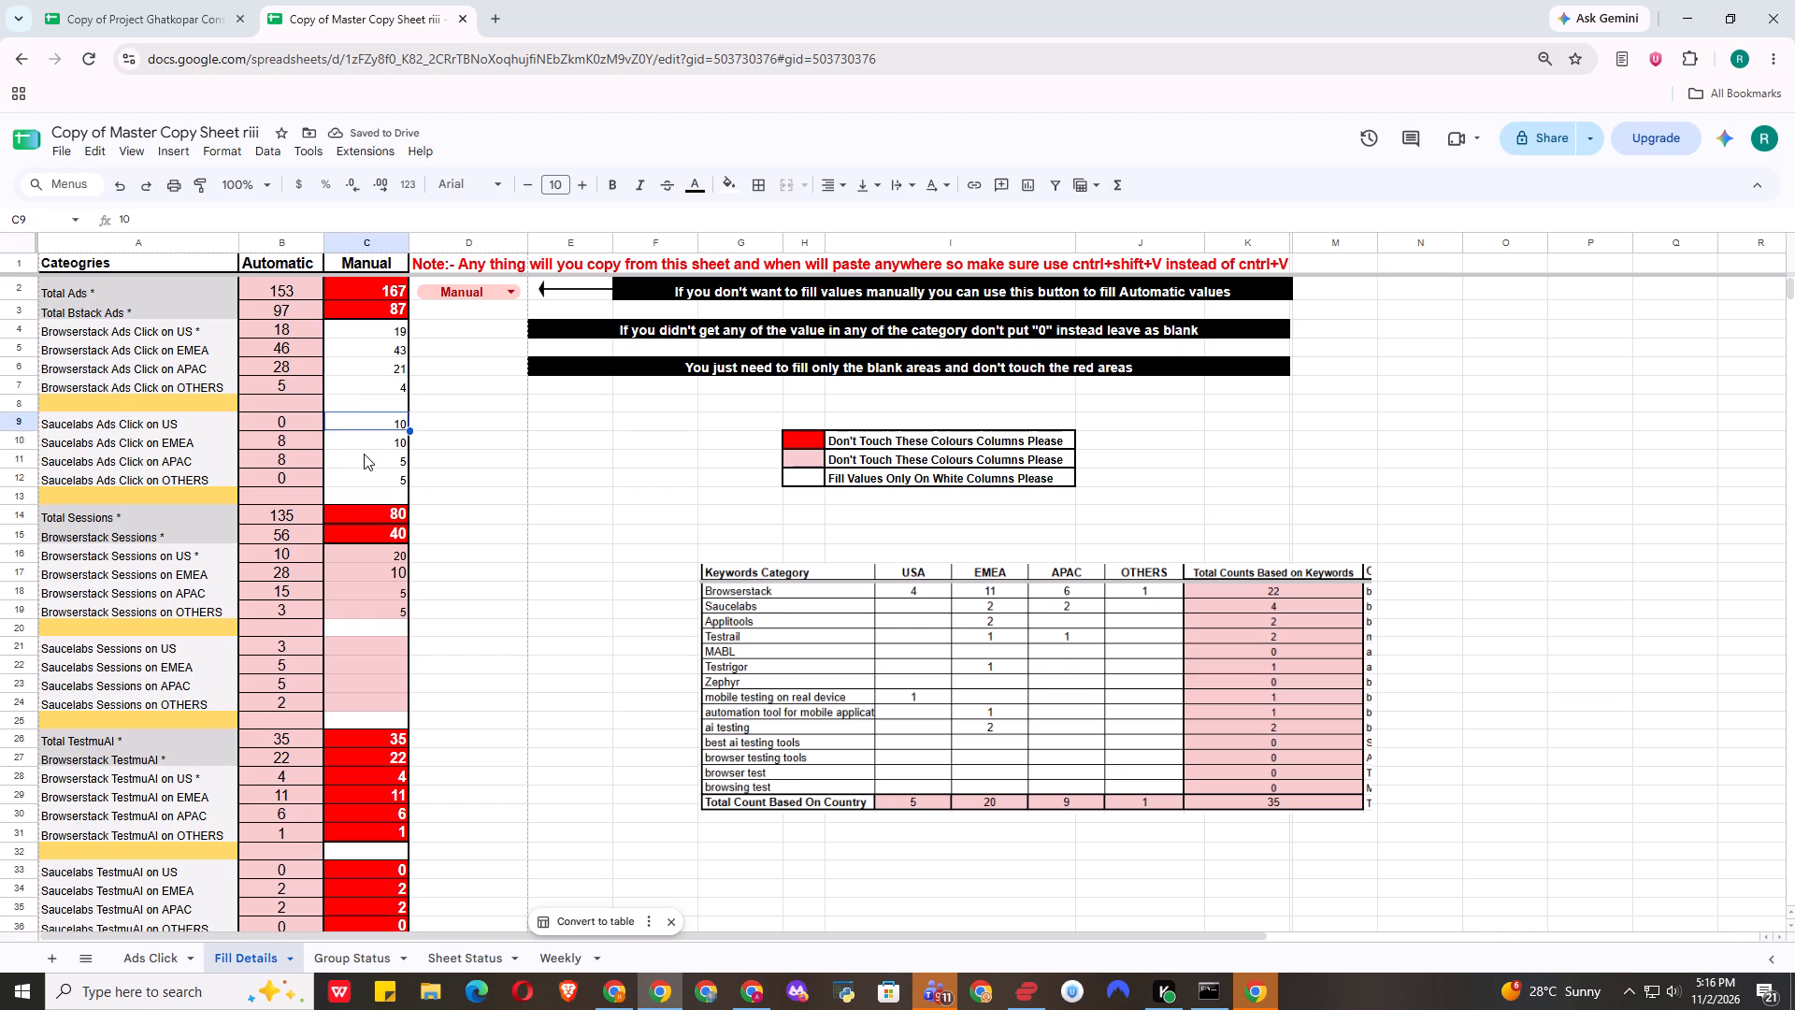
pyautogui.click(364, 454)
pyautogui.click(372, 423)
pyautogui.scroll(1, 366, 499)
pyautogui.press('BackSpace')
pyautogui.click(379, 435)
pyautogui.click(387, 416)
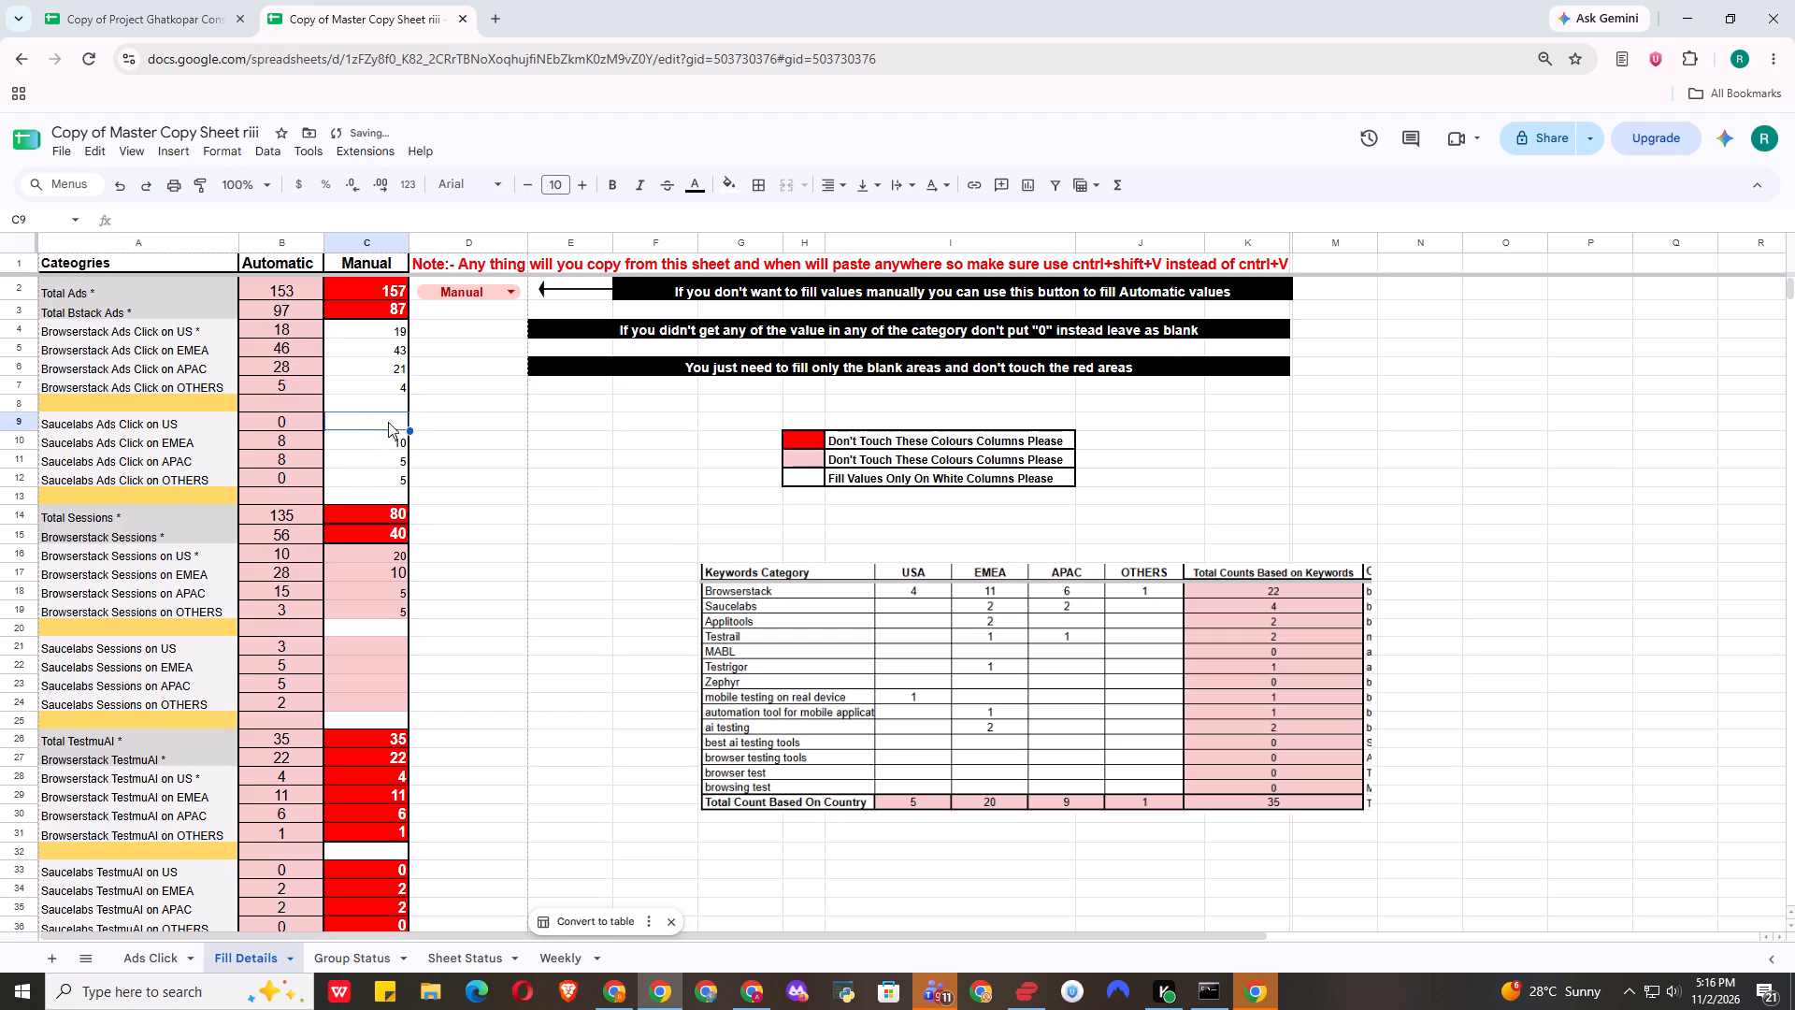
pyautogui.press('0')
pyautogui.click(386, 442)
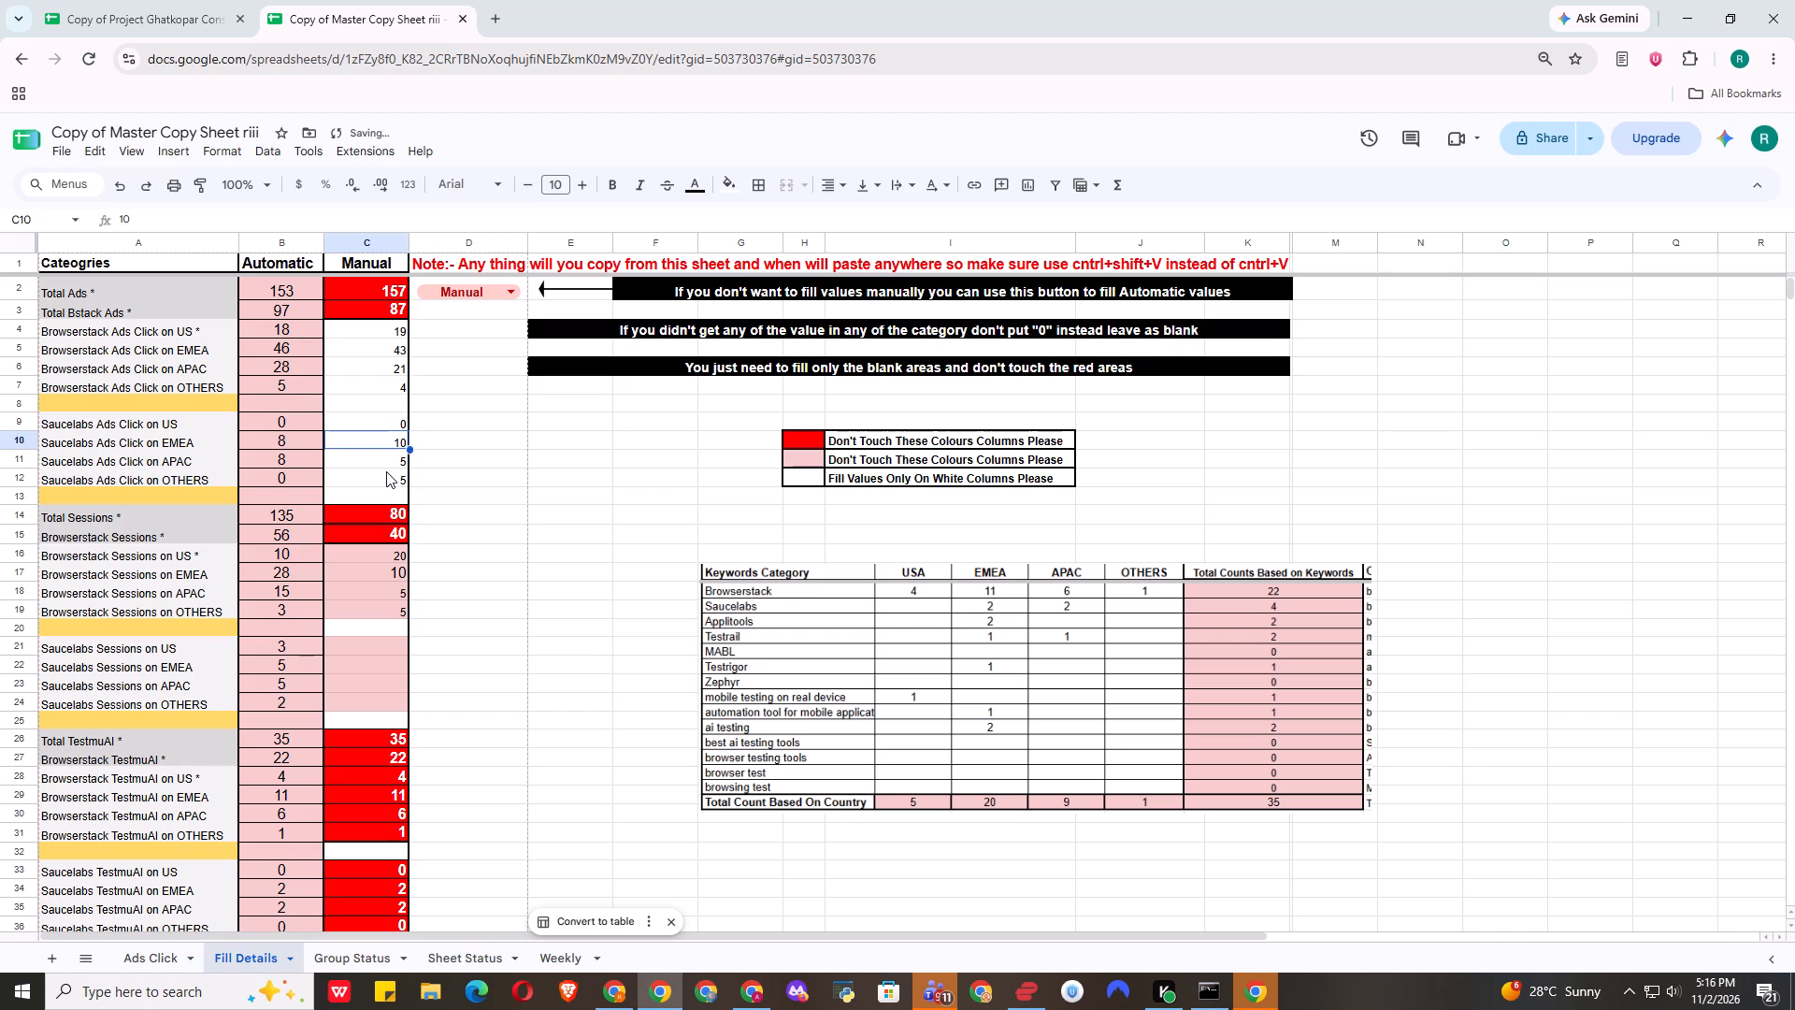
pyautogui.press('1')
pyautogui.press('2')
pyautogui.click(366, 461)
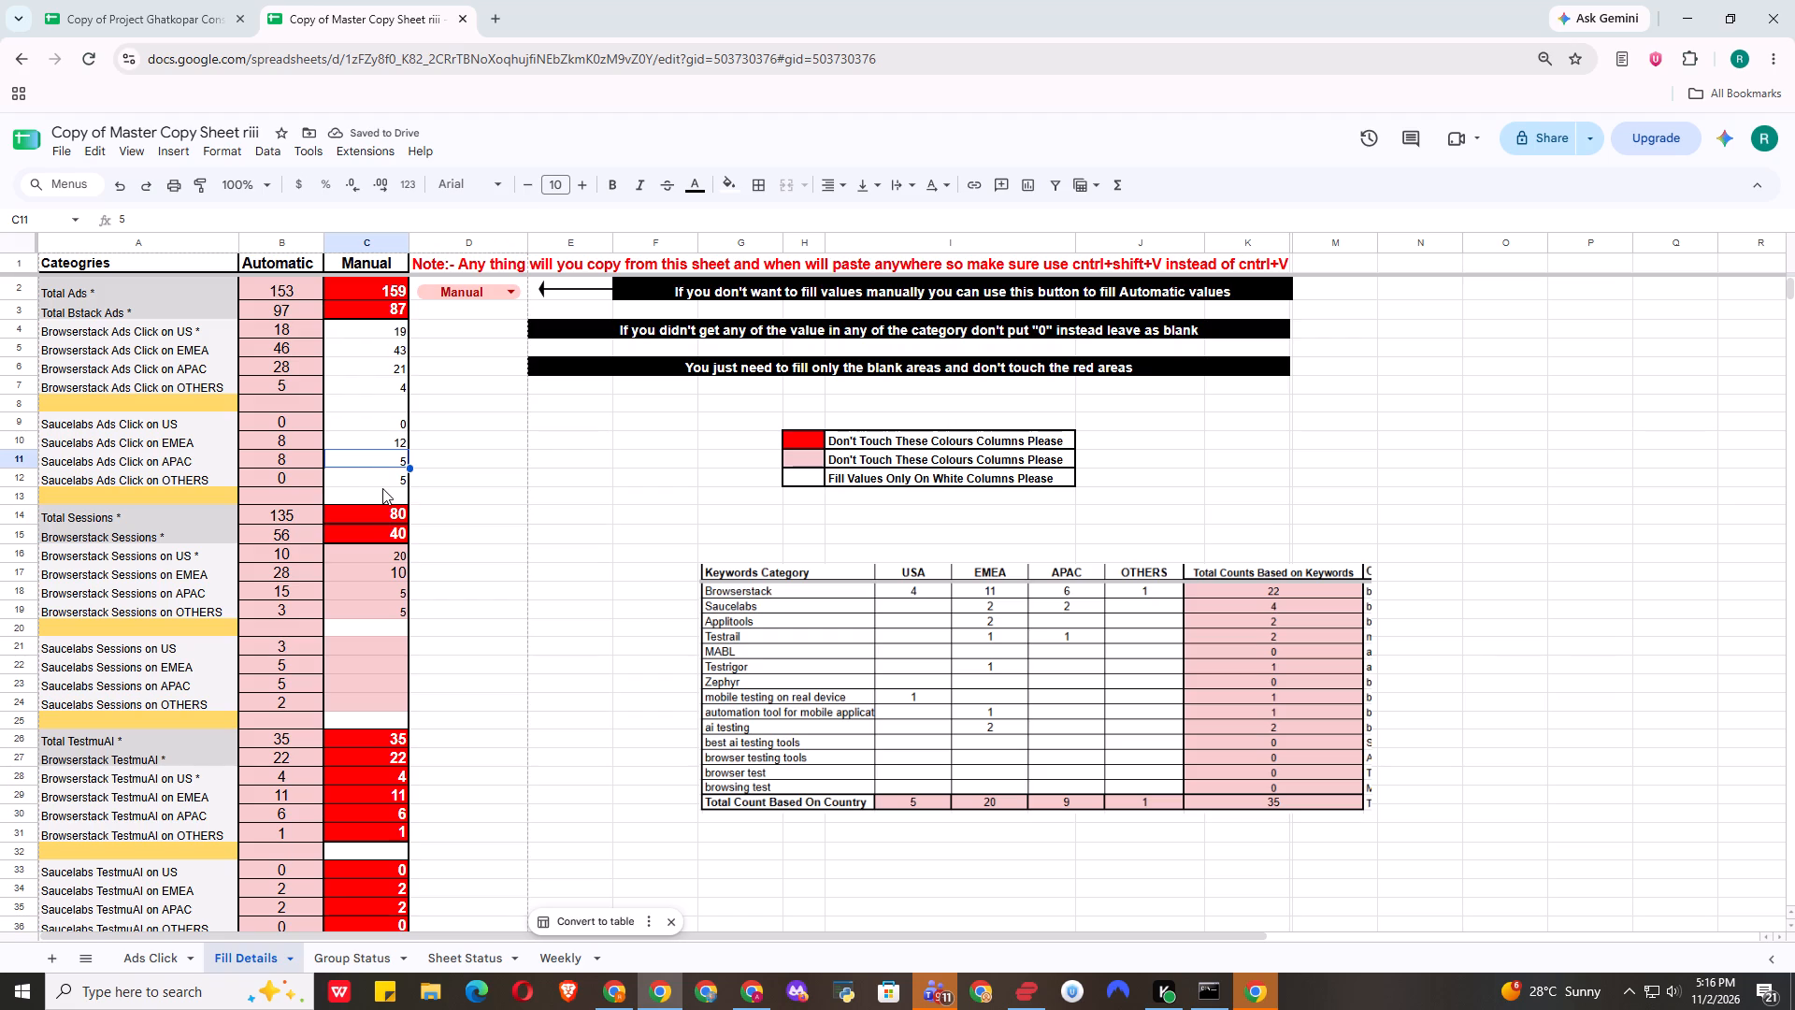
pyautogui.press('8')
pyautogui.click(381, 478)
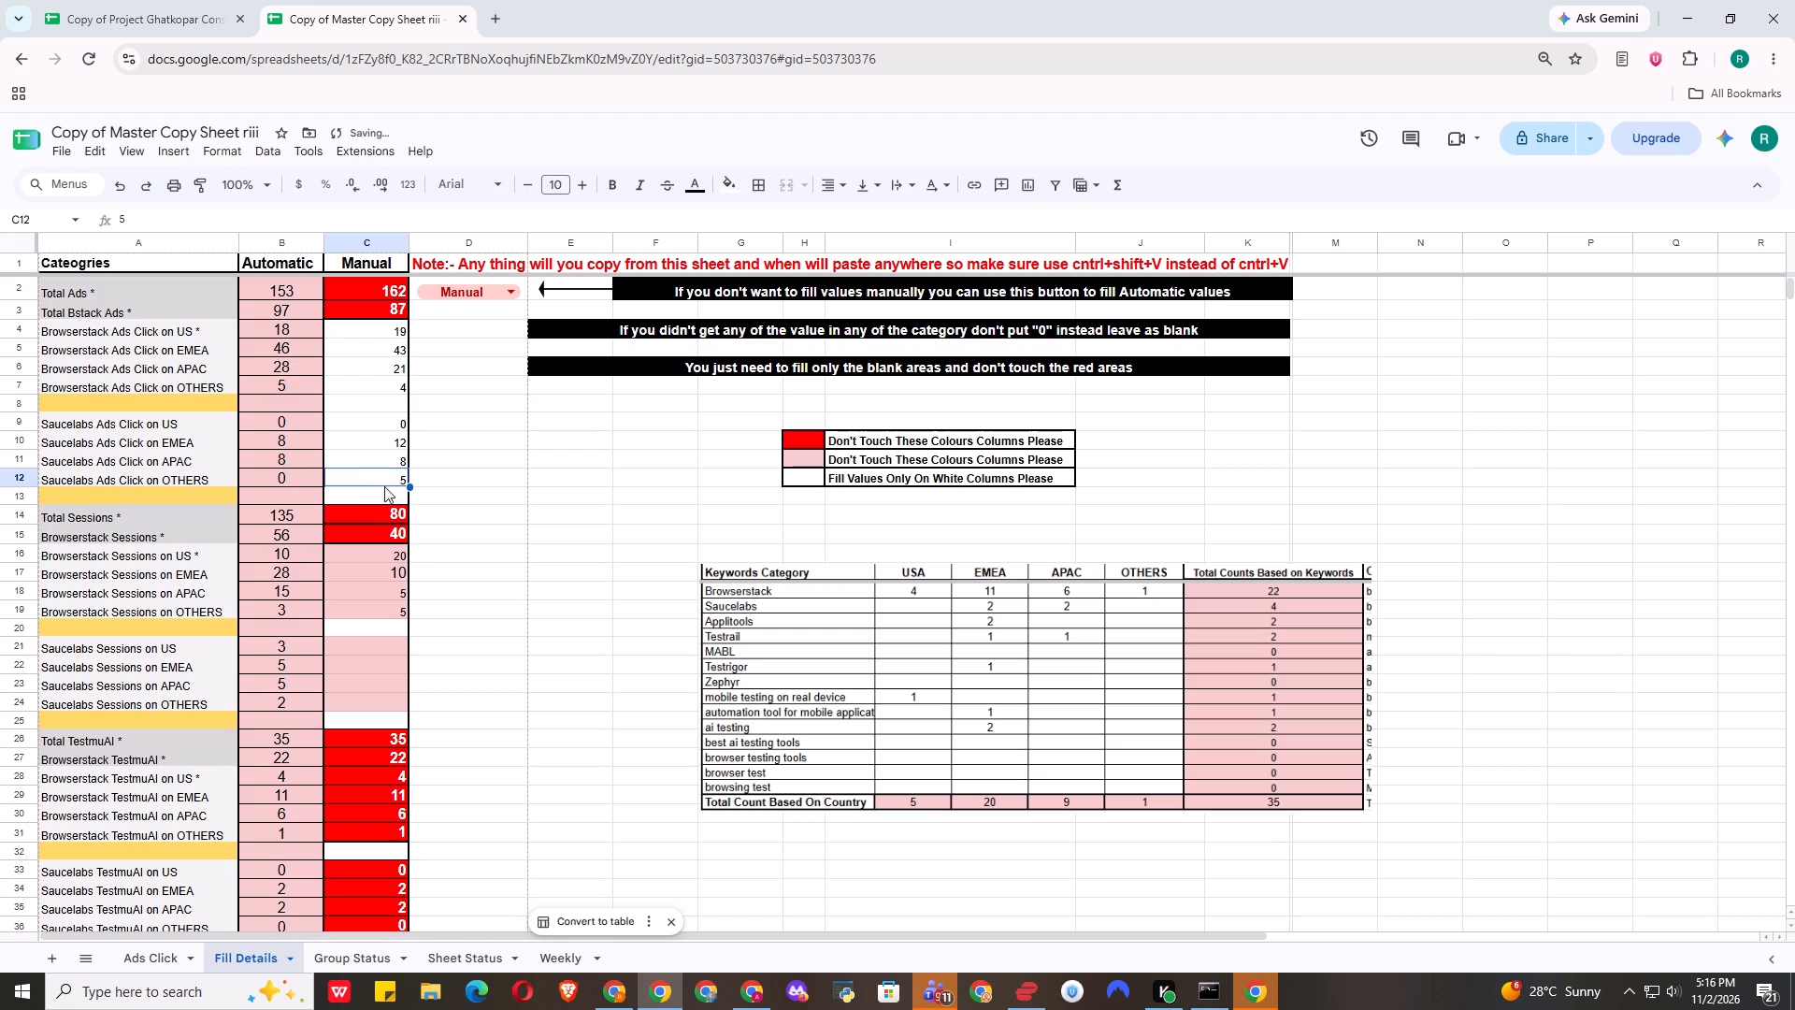
pyautogui.press('0')
pyautogui.click(383, 493)
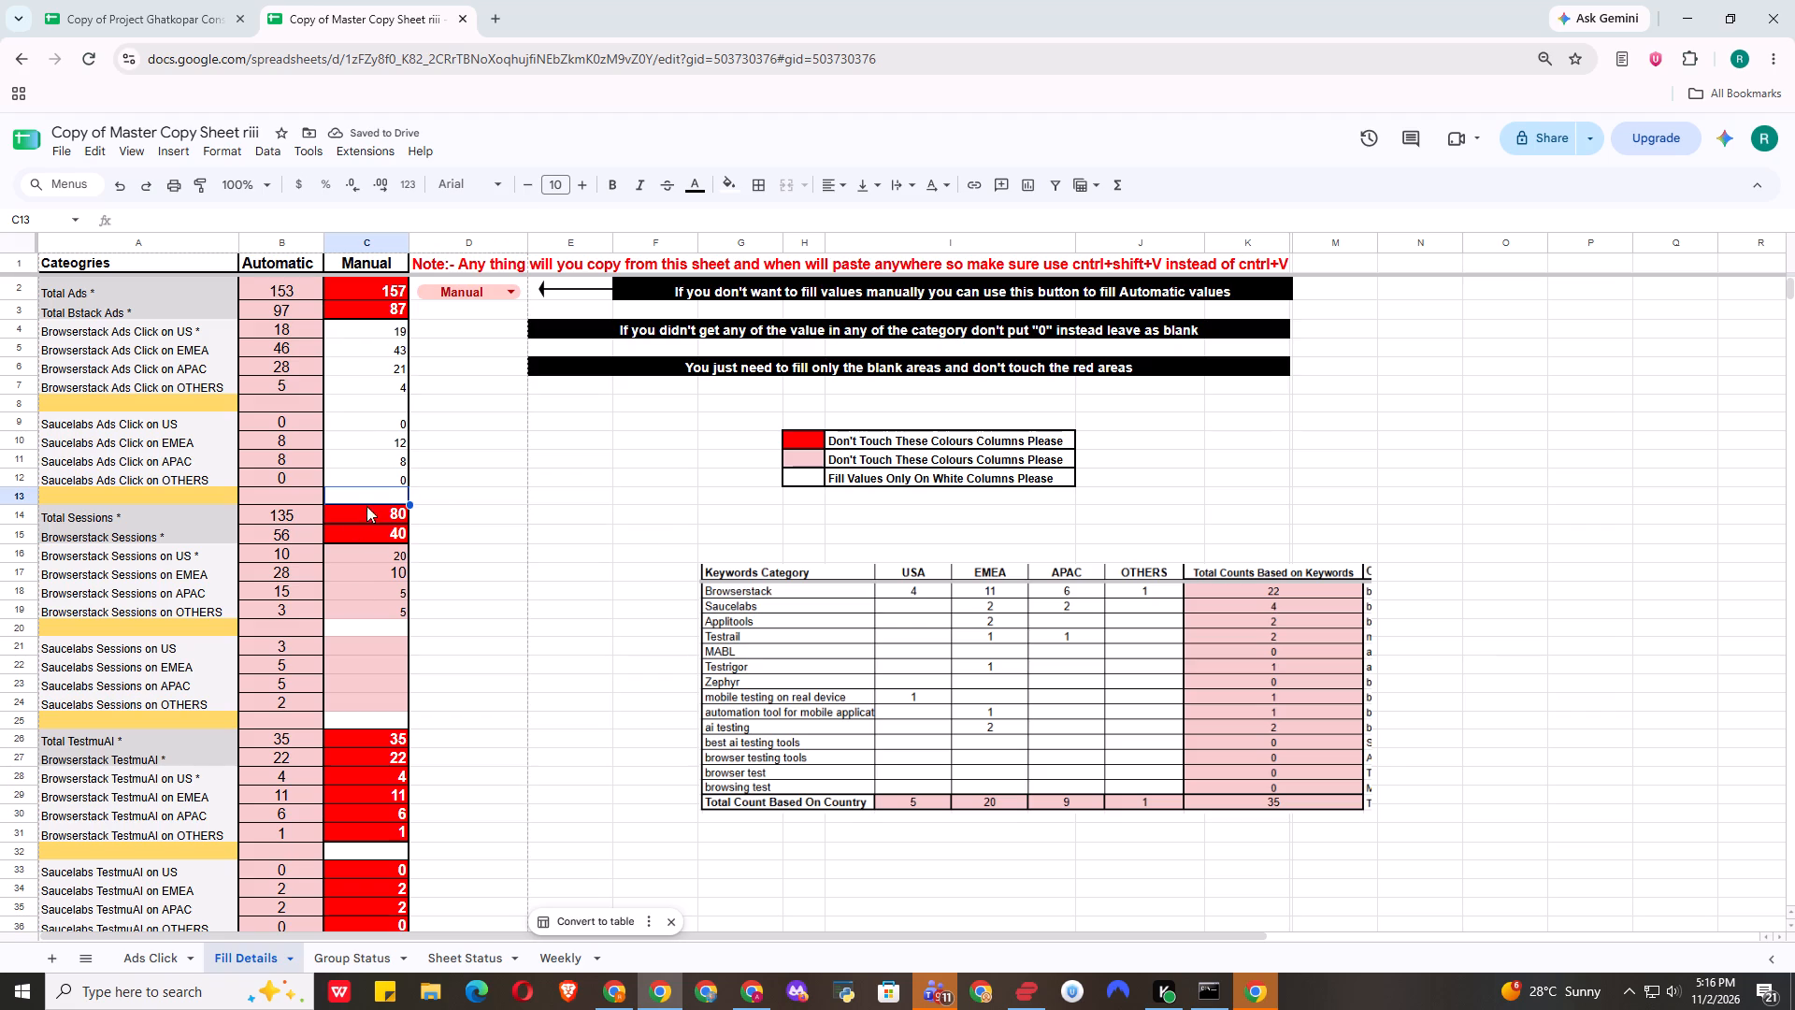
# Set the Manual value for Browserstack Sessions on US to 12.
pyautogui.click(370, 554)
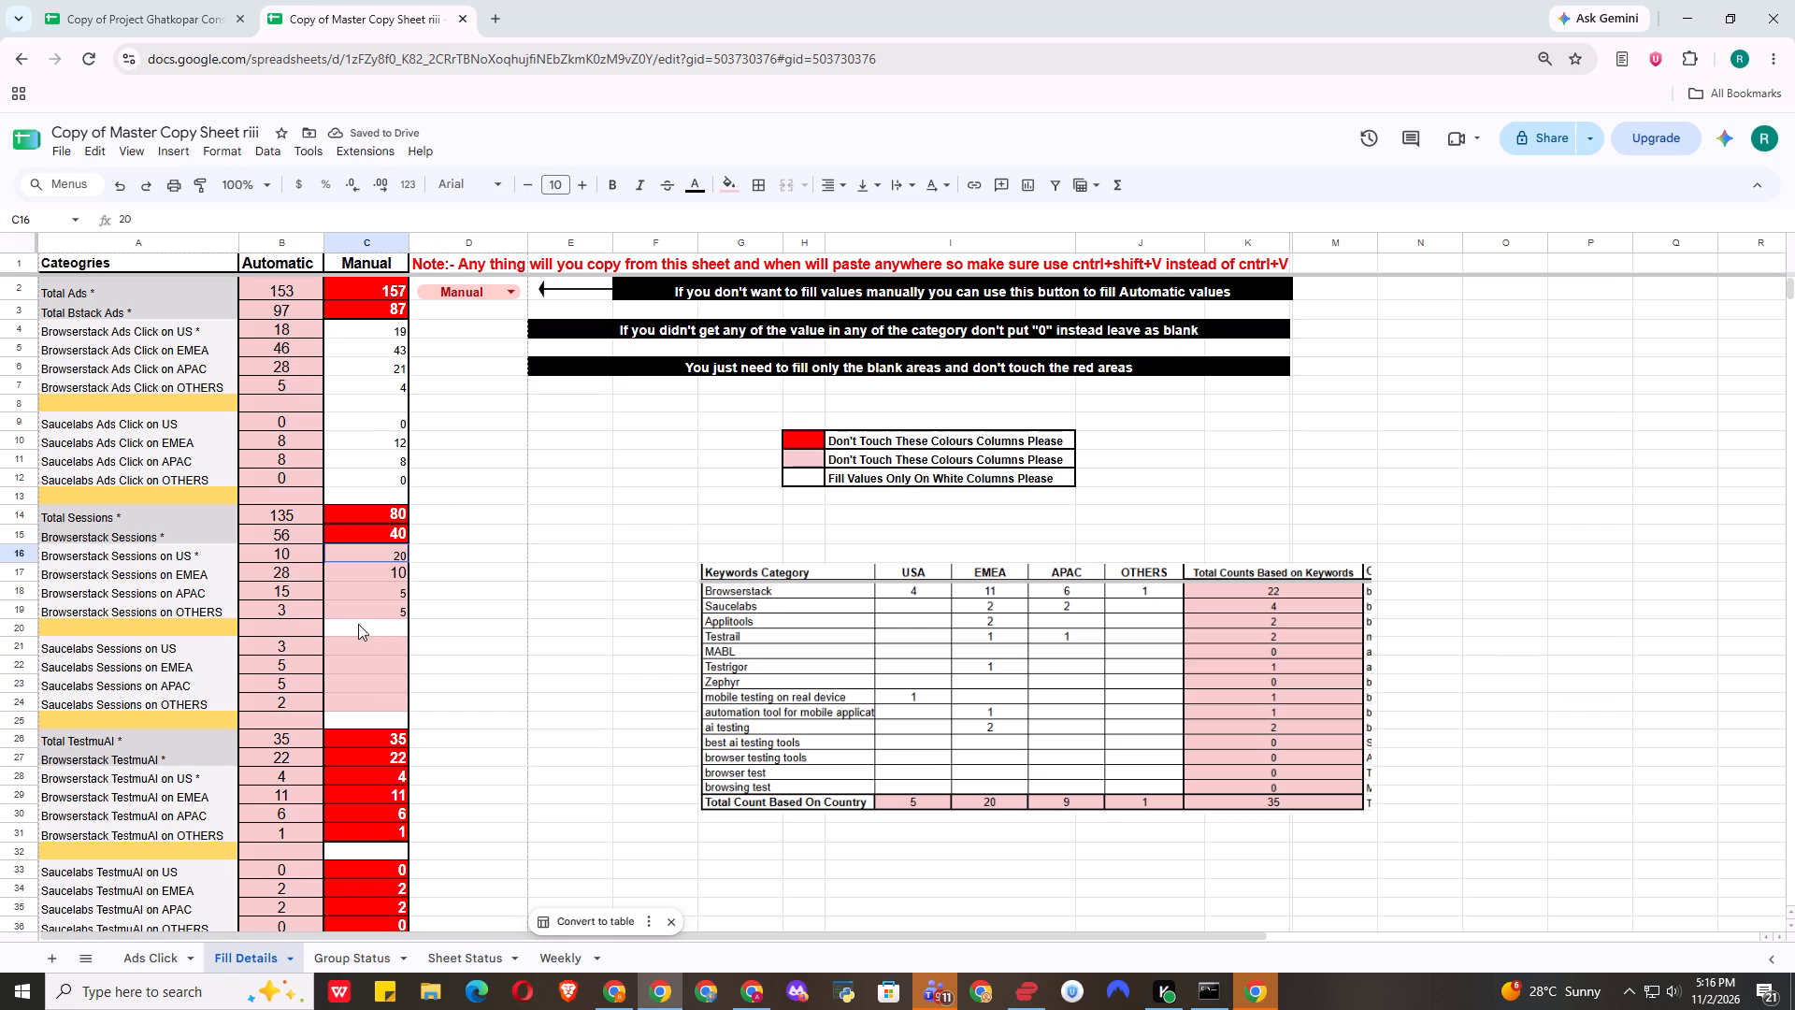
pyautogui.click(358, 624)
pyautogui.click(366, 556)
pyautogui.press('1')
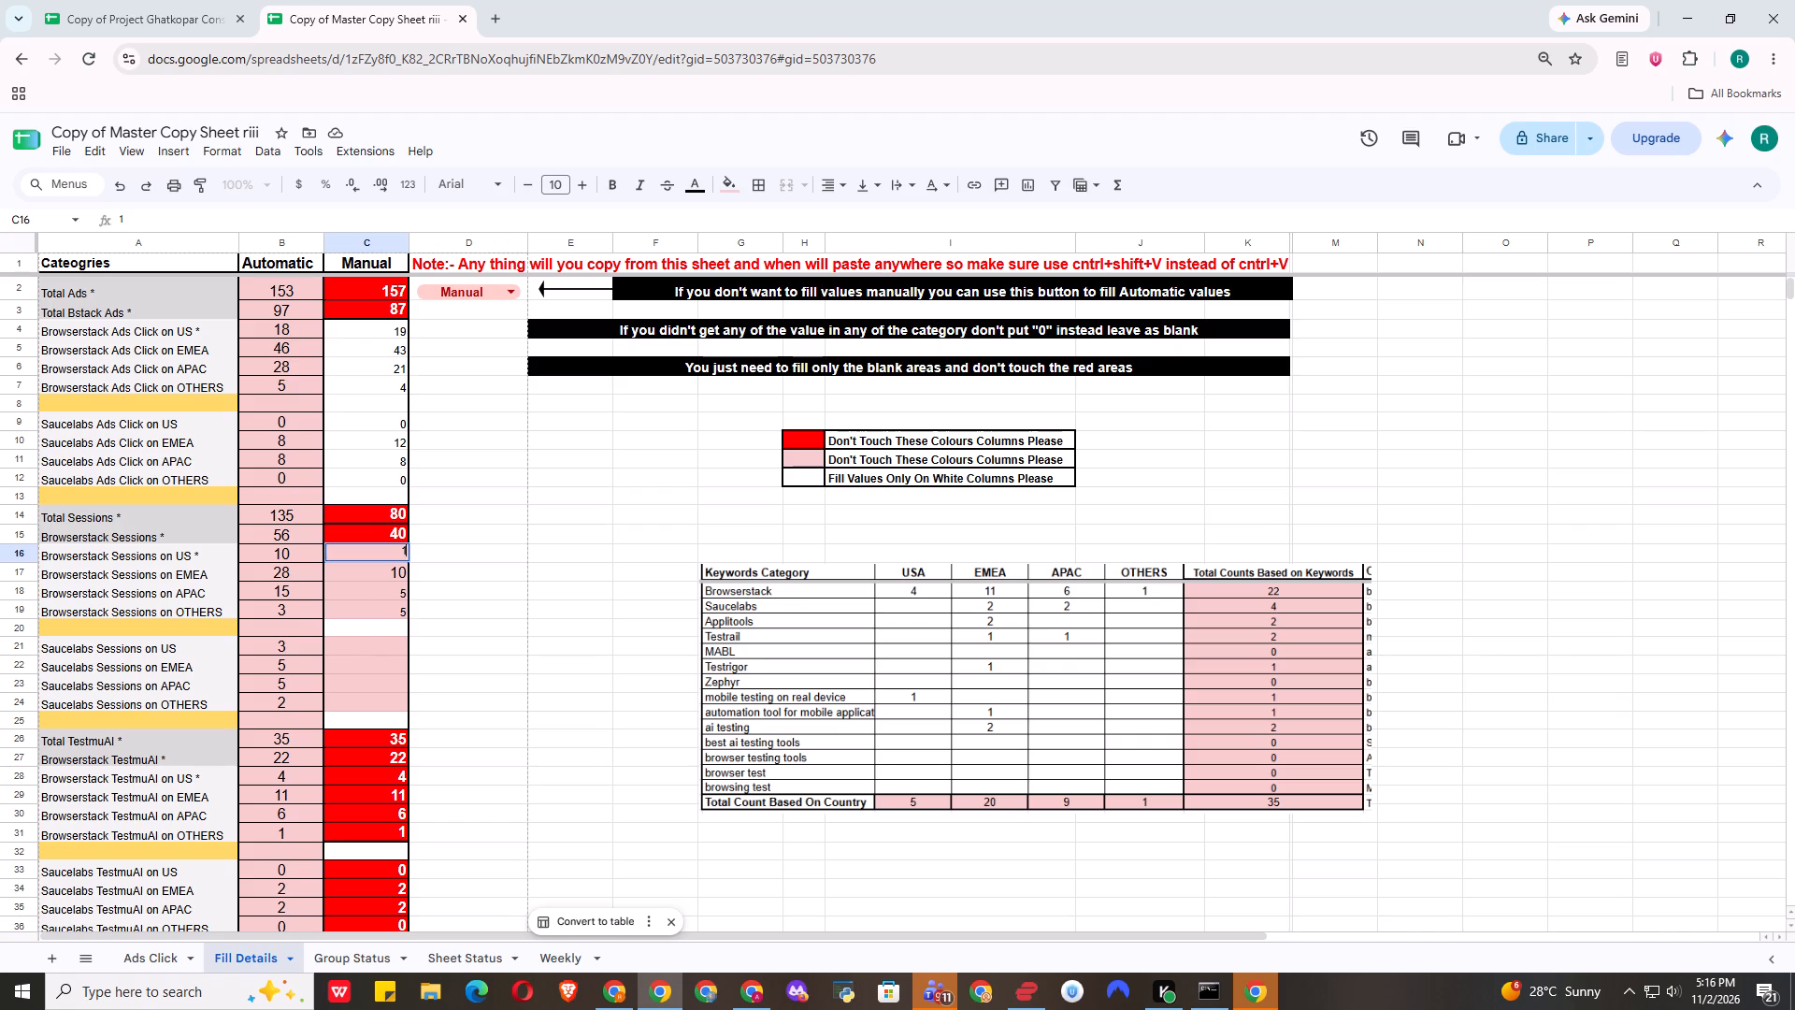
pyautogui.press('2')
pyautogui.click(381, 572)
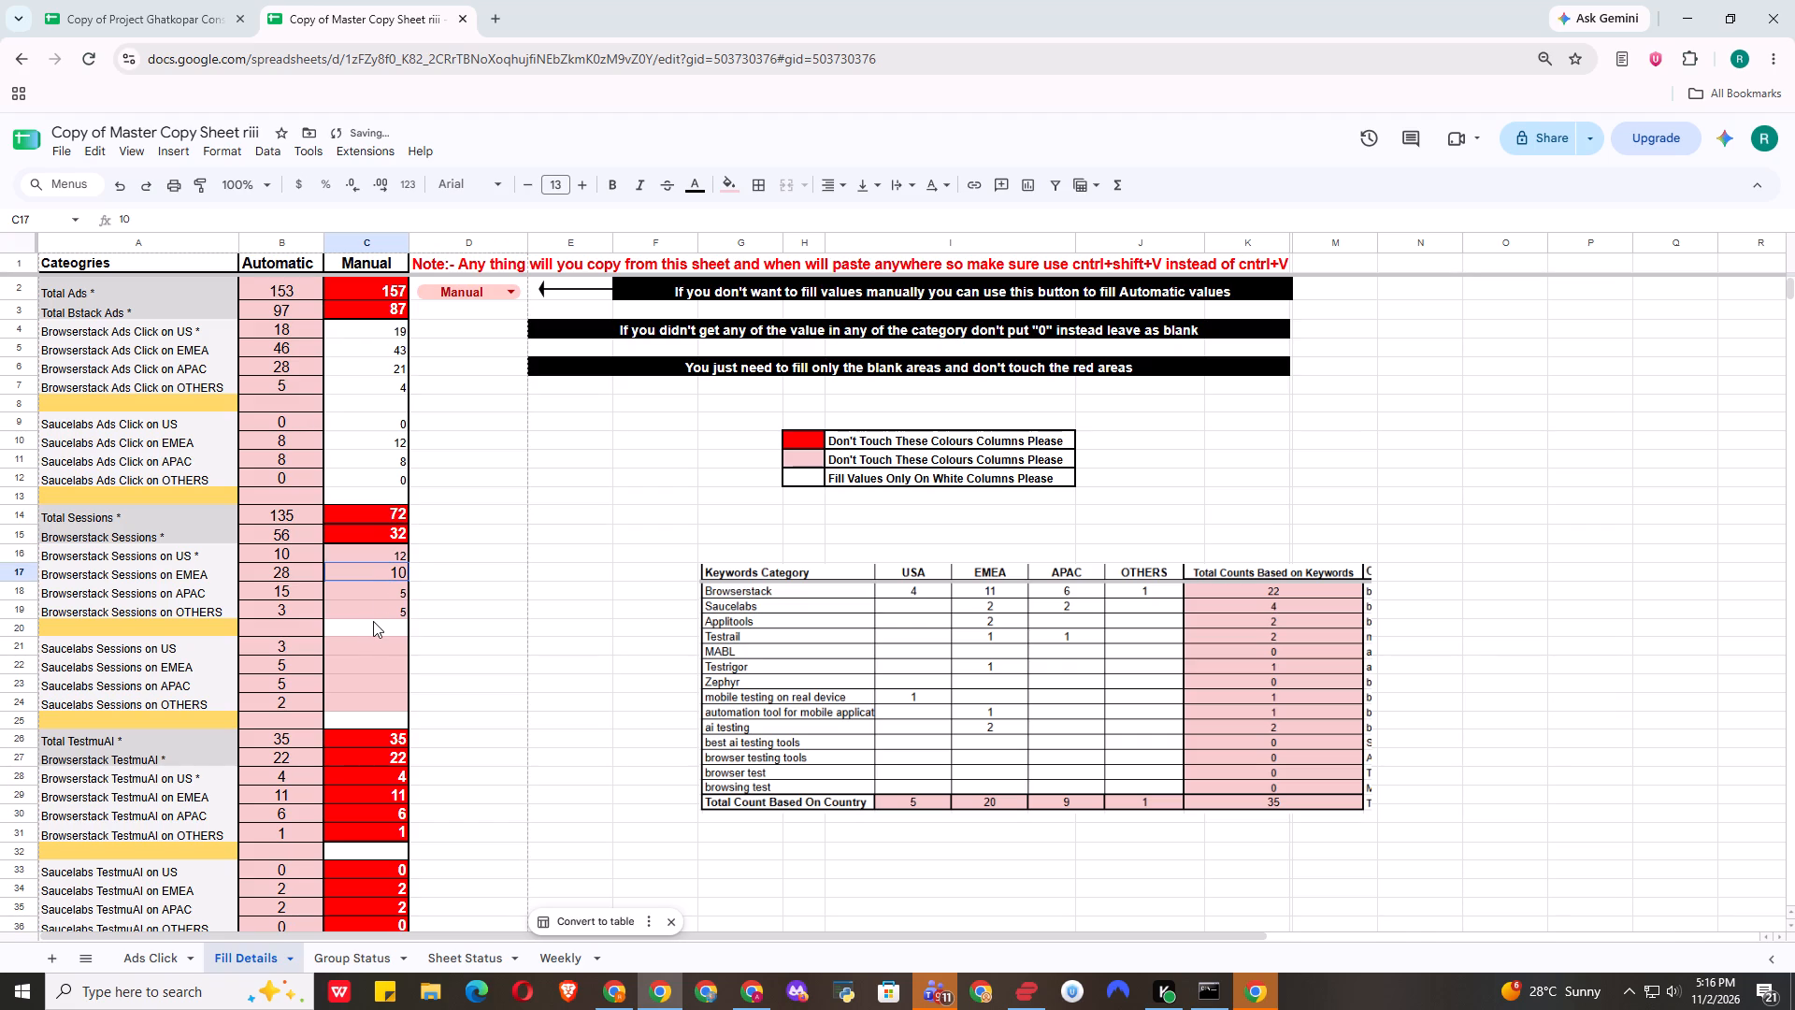
# Set the Manual values for Browserstack Sessions to 16 on US and 21 on EMEA.
pyautogui.click(367, 559)
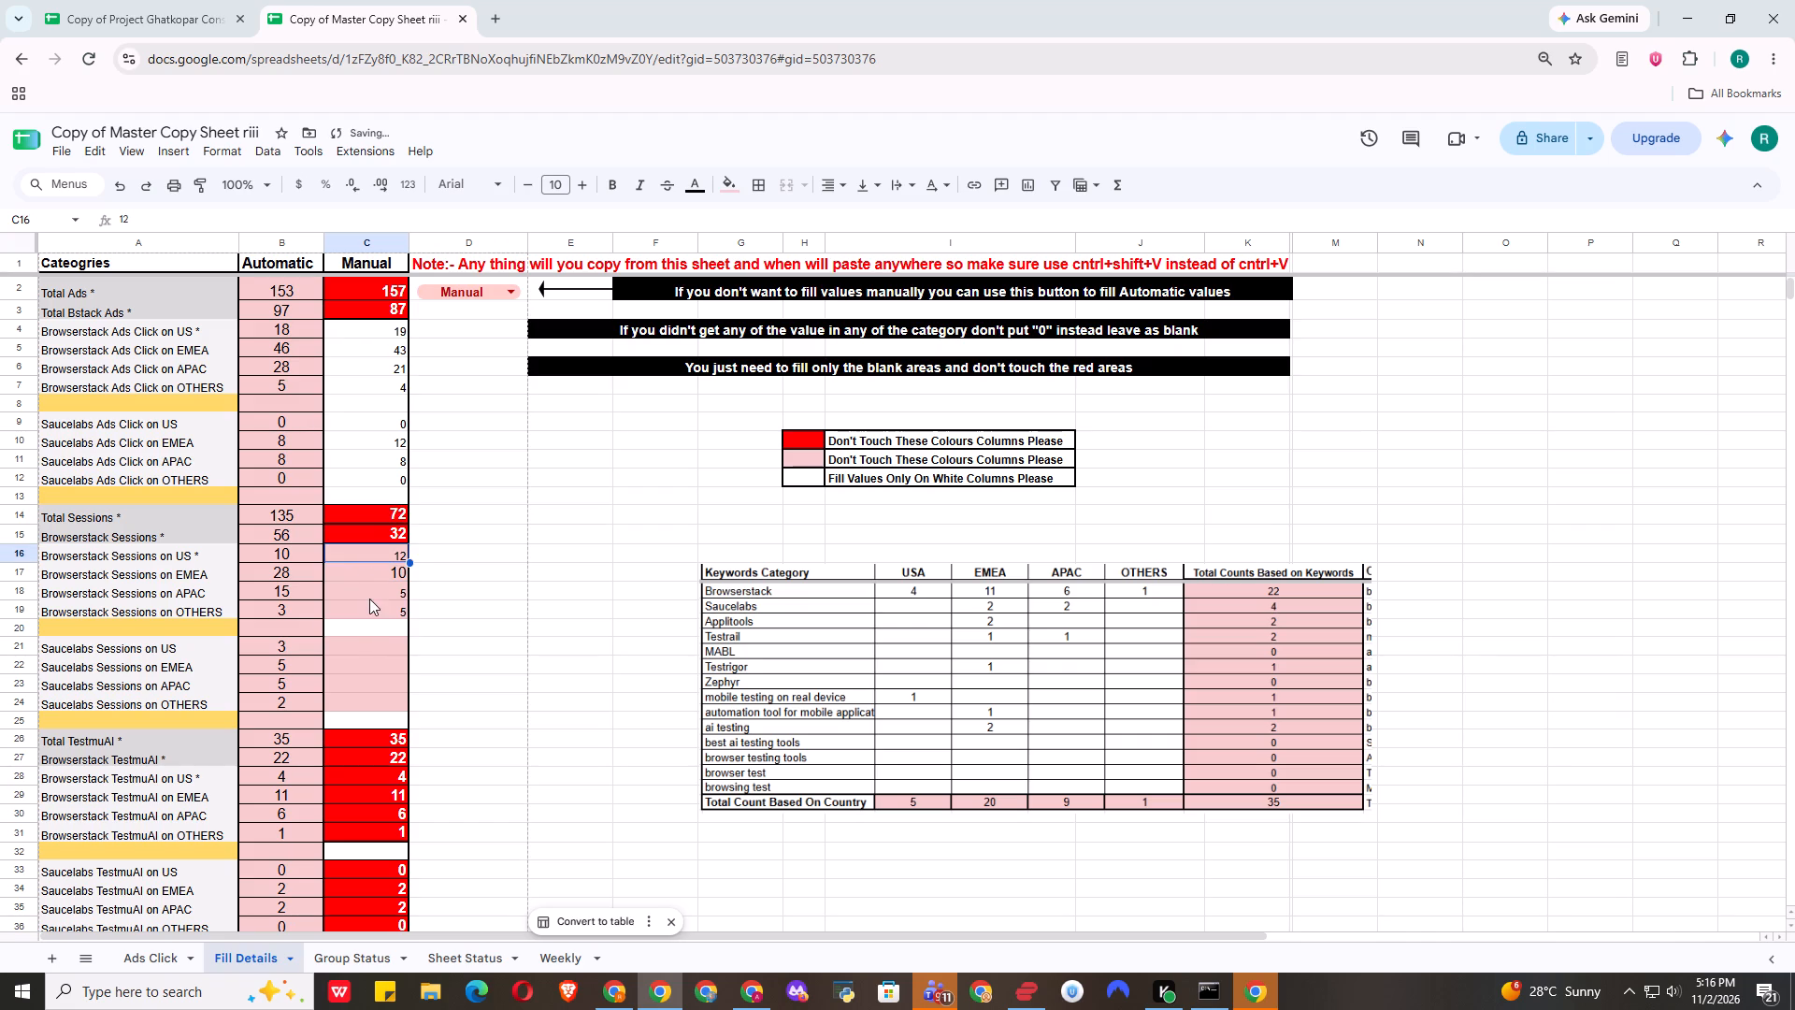
pyautogui.press('1')
pyautogui.press('6')
pyautogui.click(369, 599)
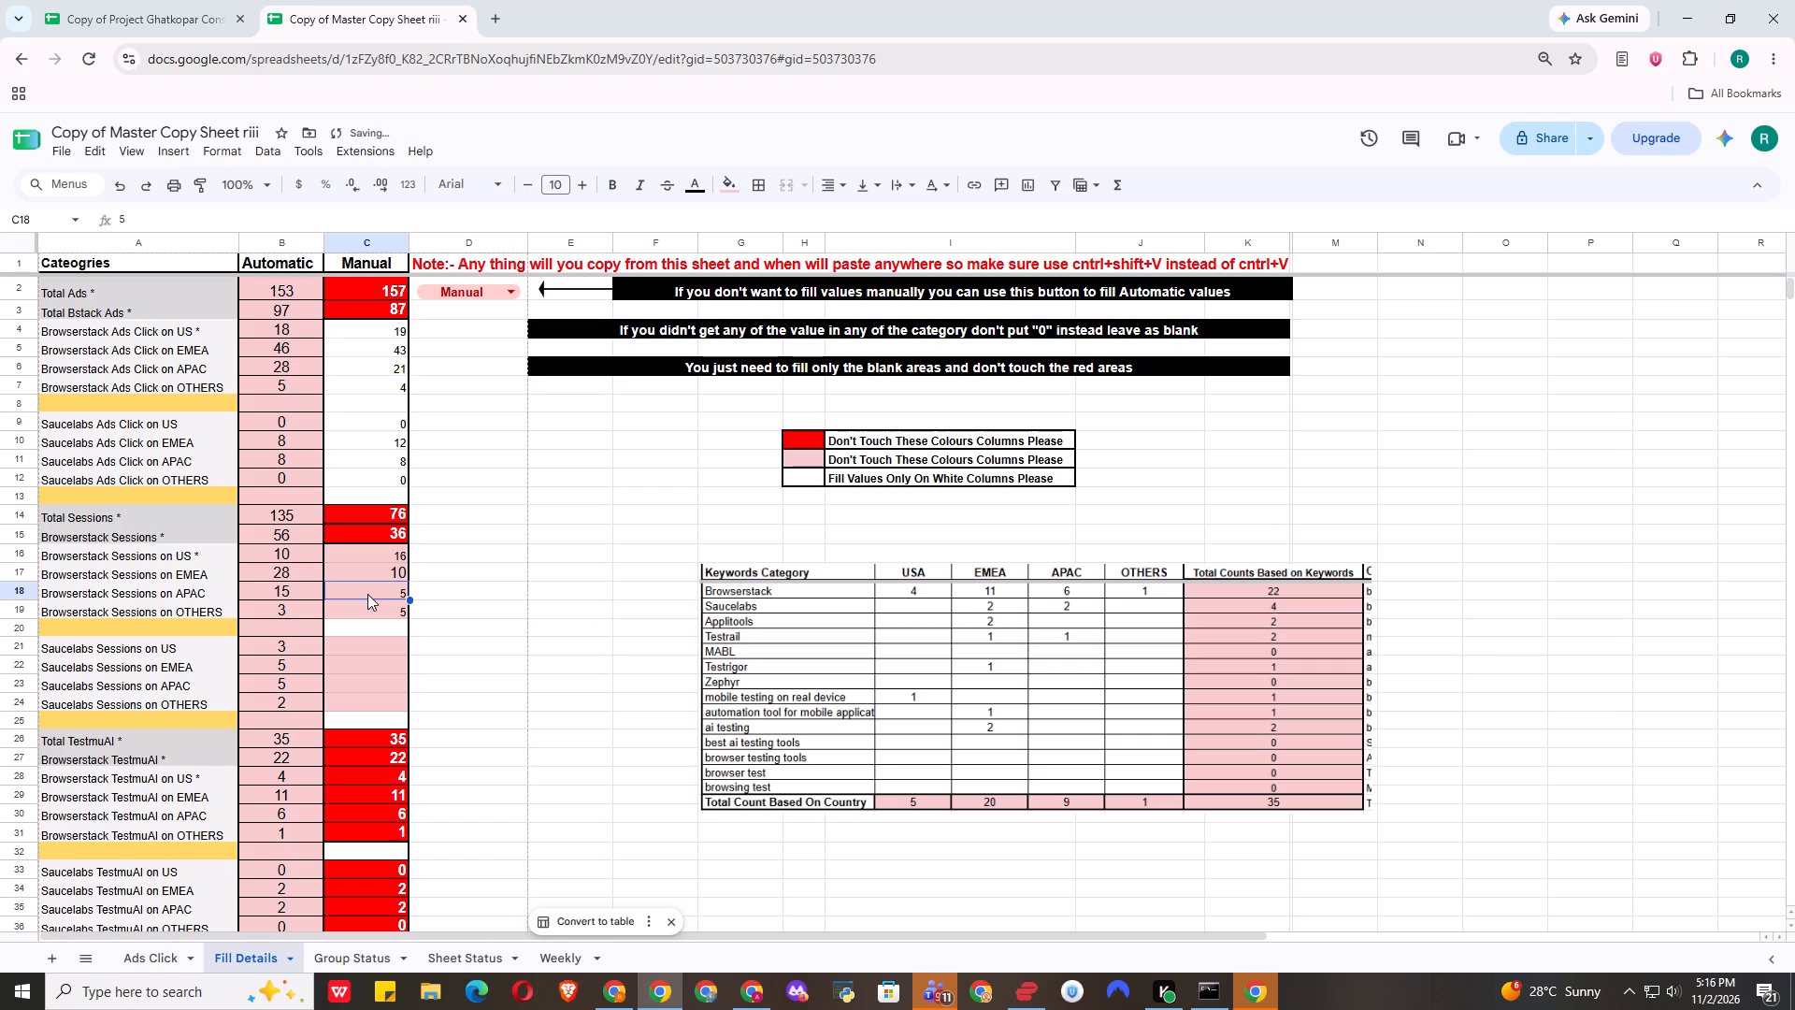
pyautogui.click(366, 589)
pyautogui.click(364, 579)
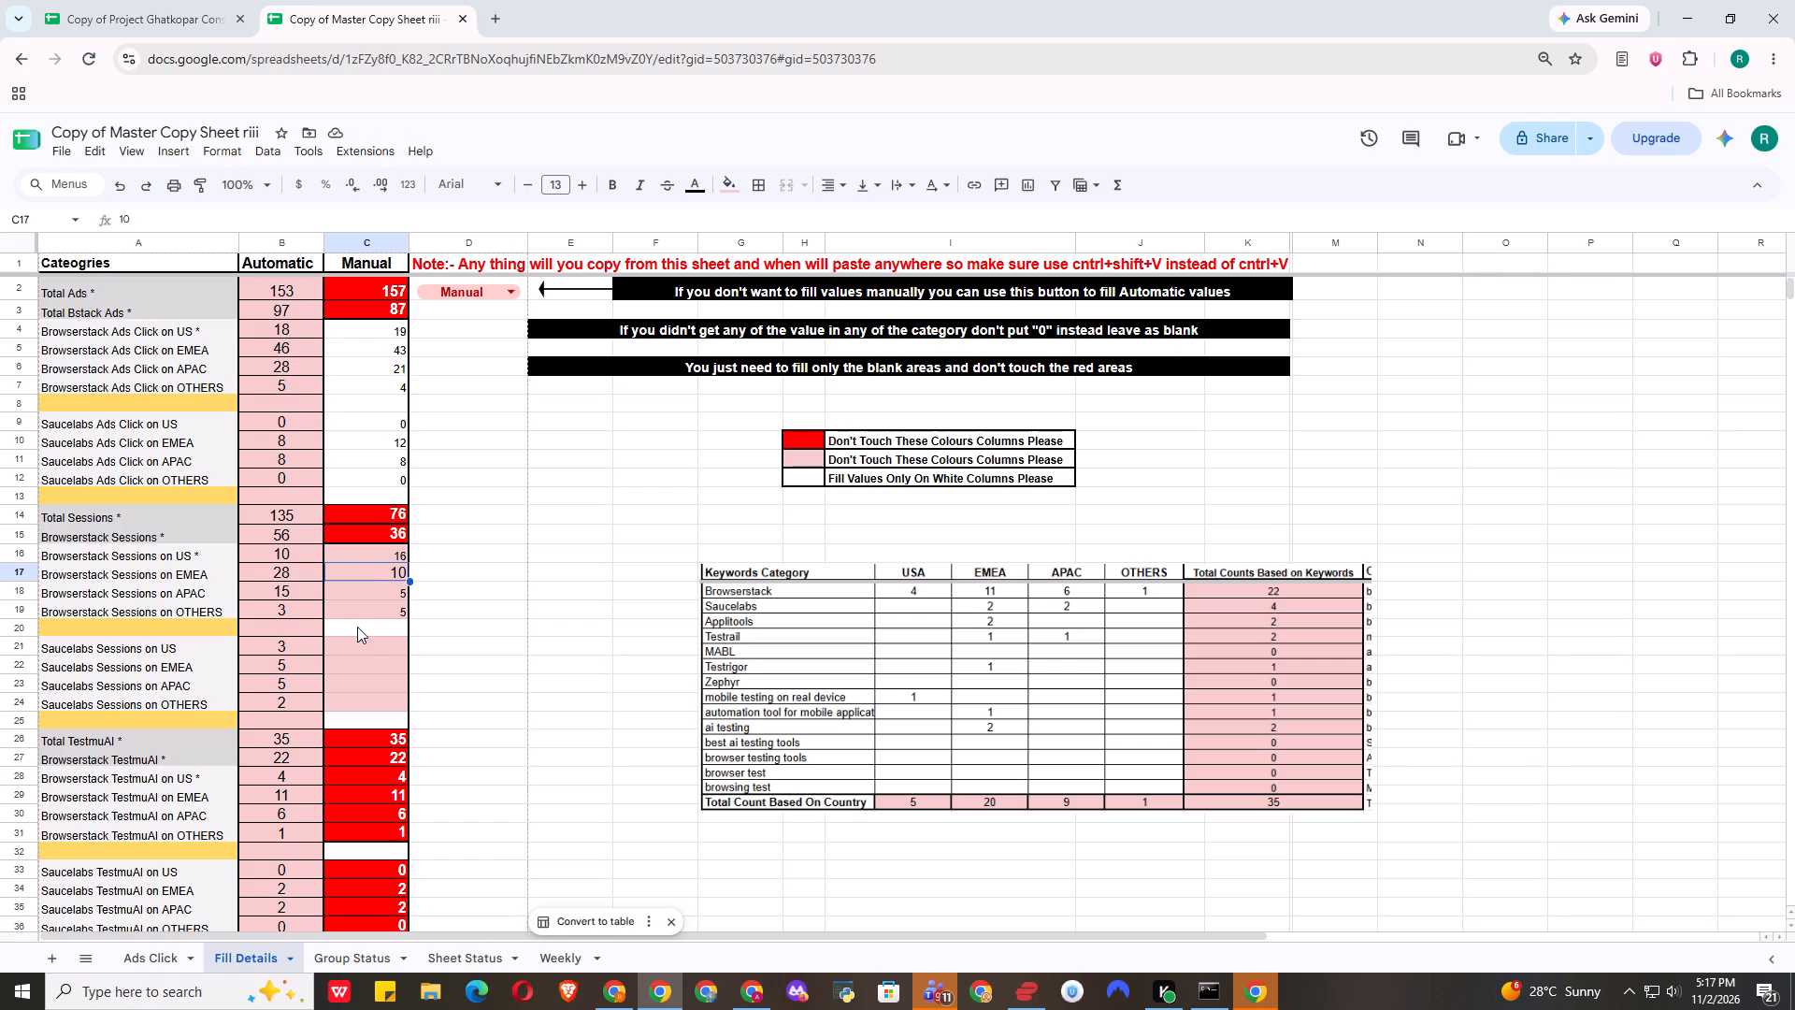
pyautogui.write('21')
pyautogui.click(366, 592)
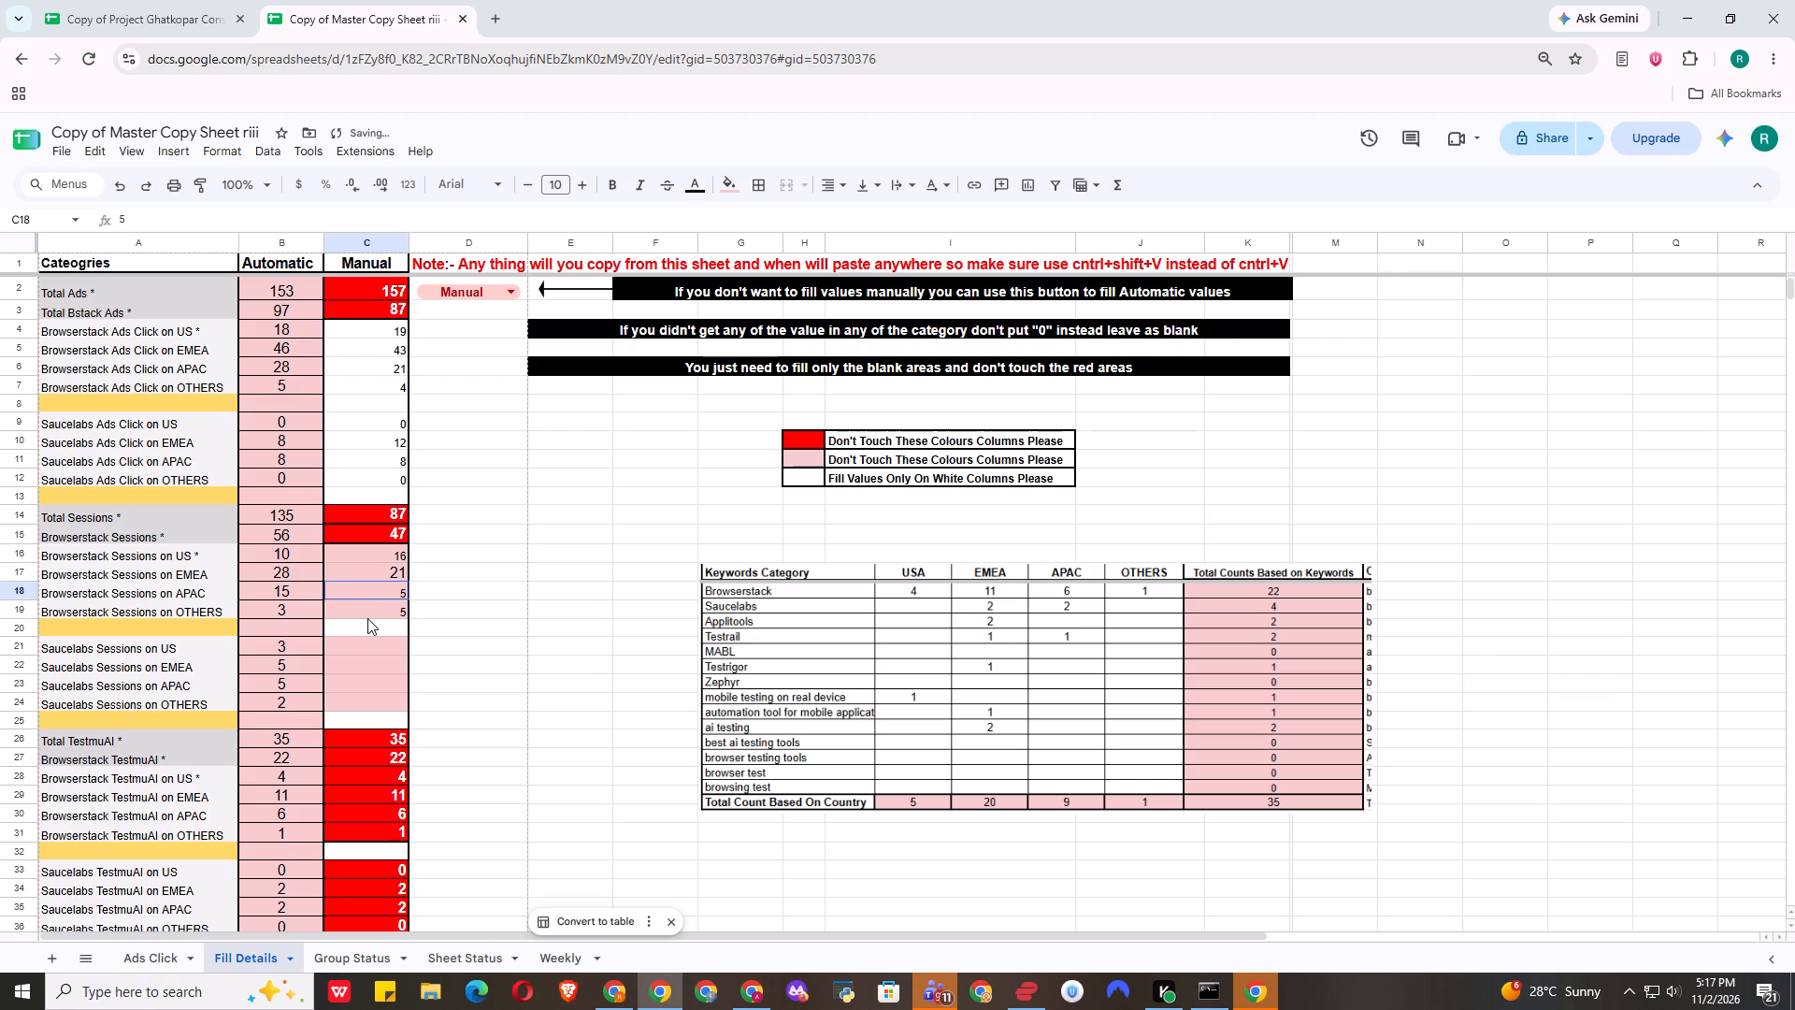
# Adjust the font size of the Manual Browserstack Sessions values on US and EMEA to 10.
pyautogui.click(370, 545)
pyautogui.click(371, 563)
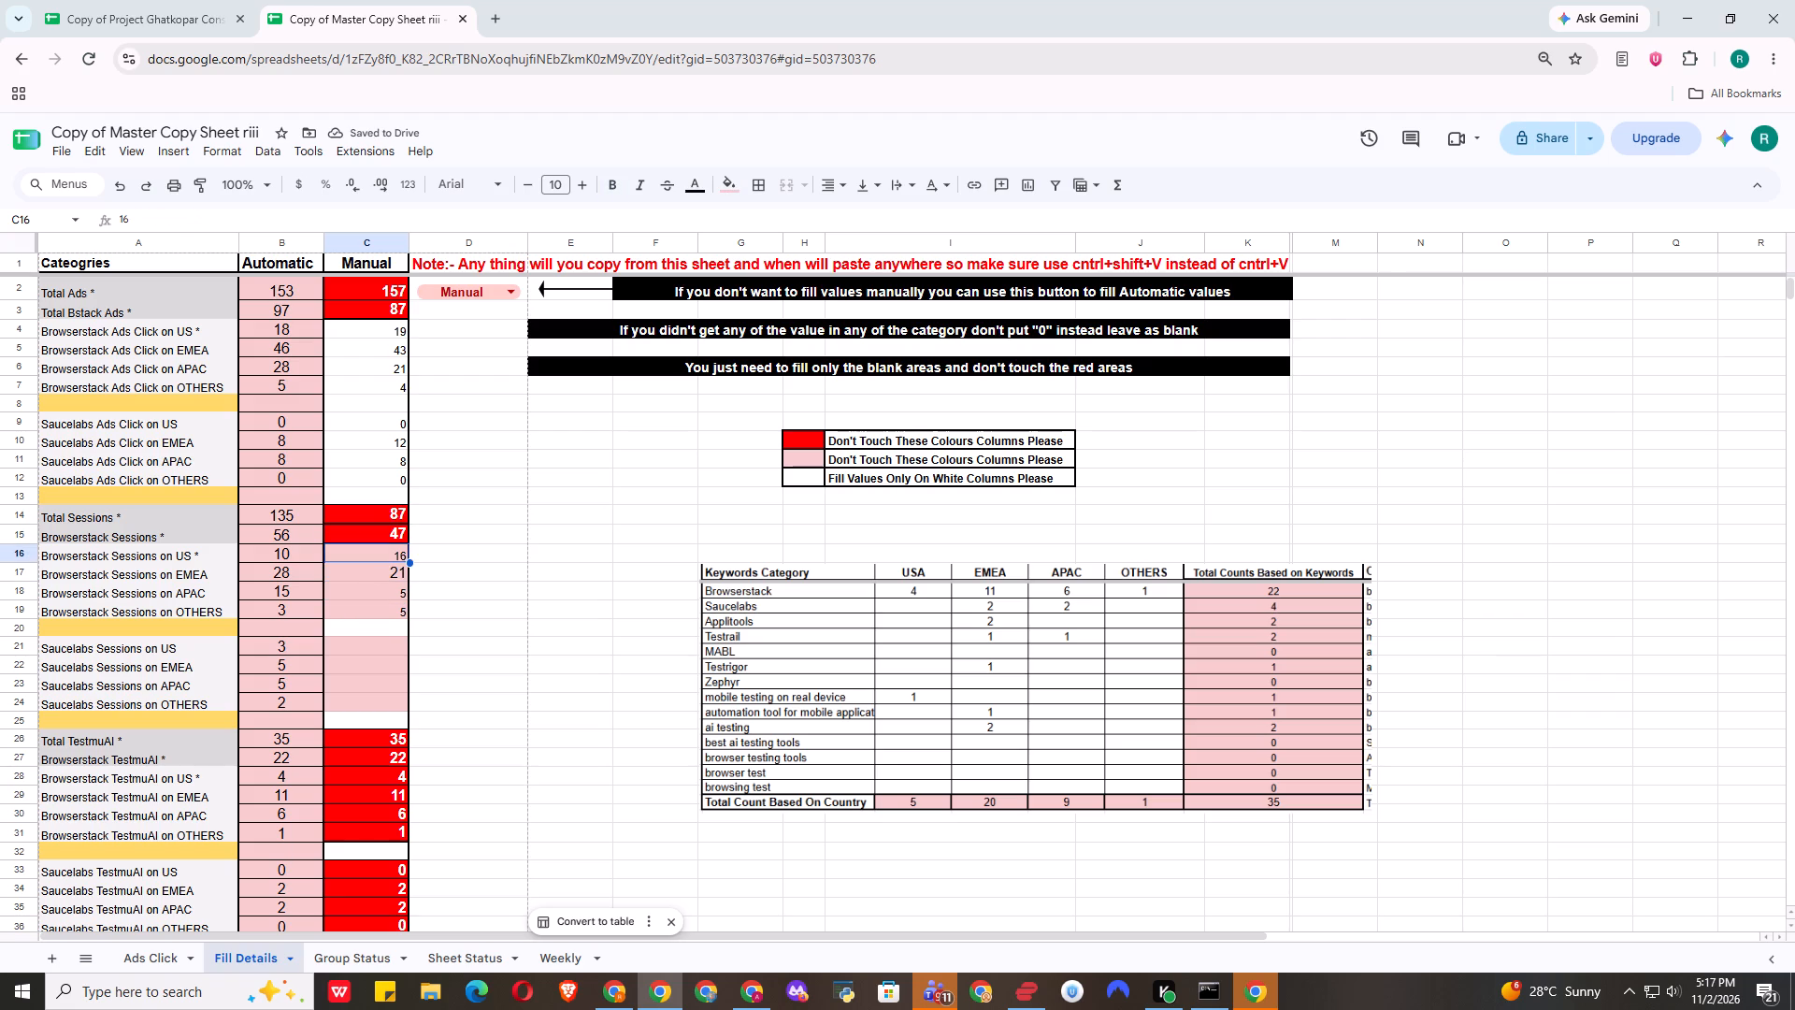
pyautogui.click(525, 183)
pyautogui.doubleClick(575, 187)
pyautogui.click(370, 593)
pyautogui.click(368, 572)
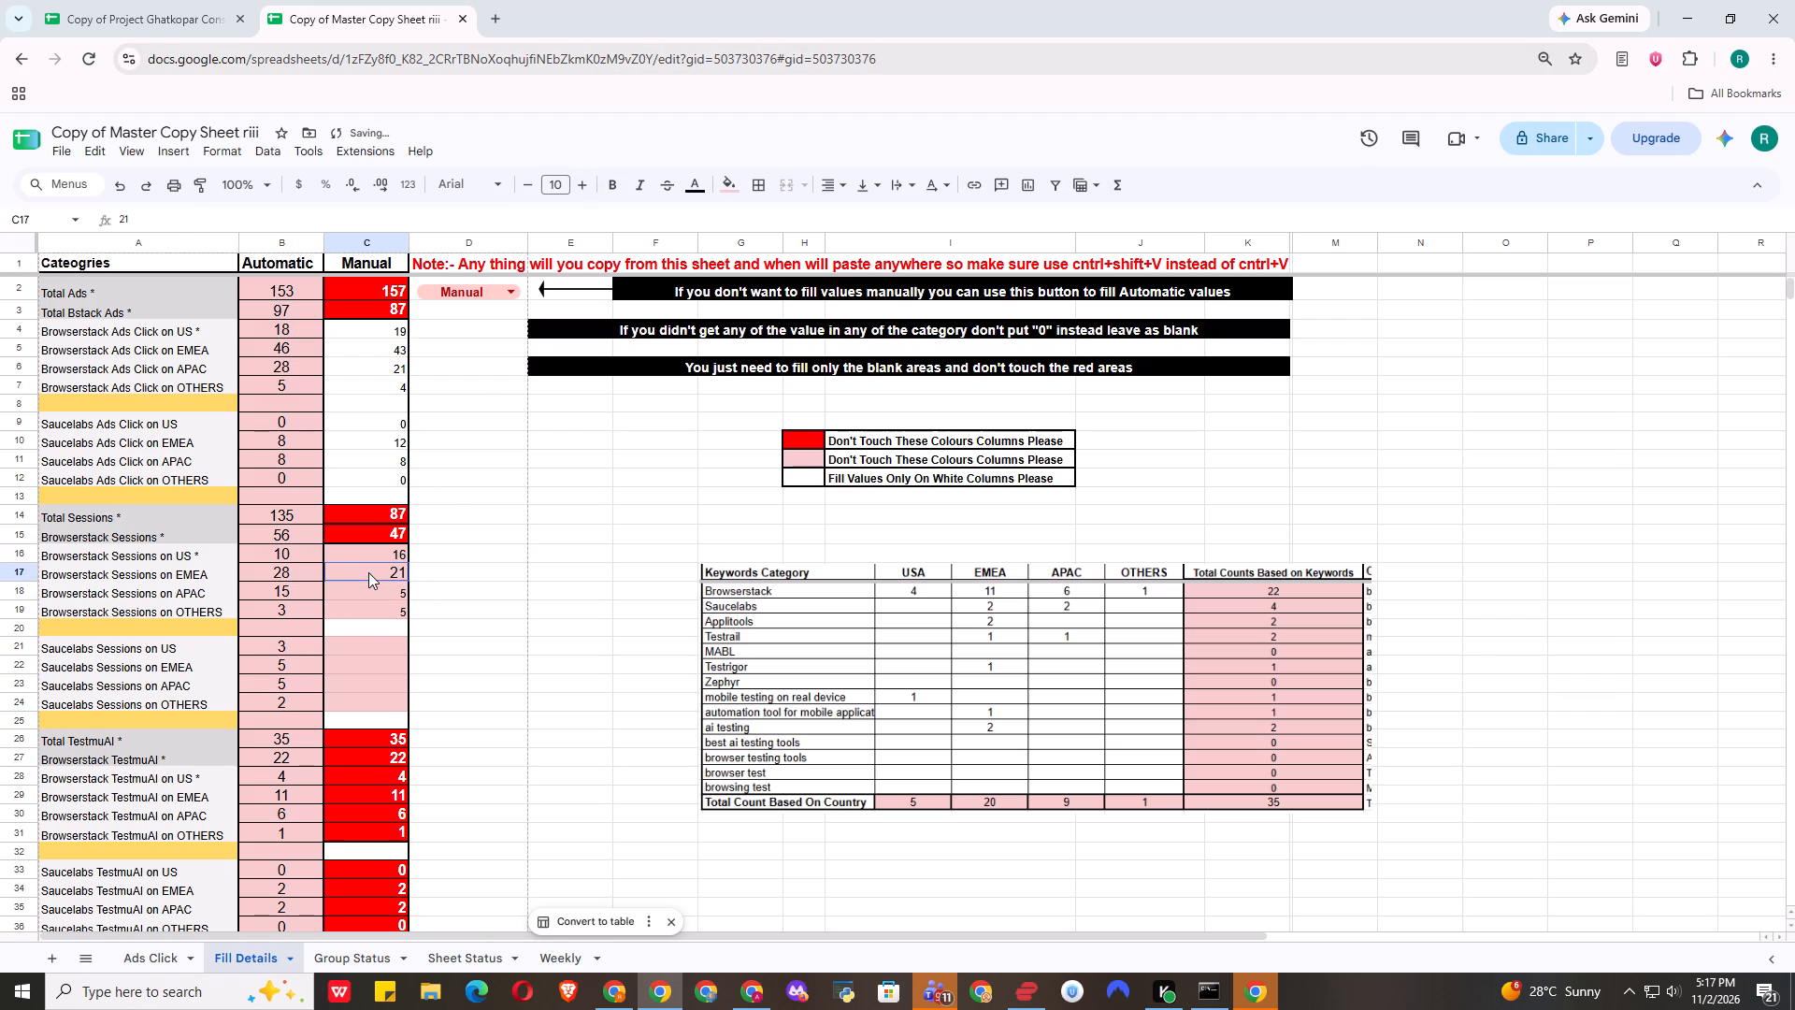
pyautogui.click(528, 183)
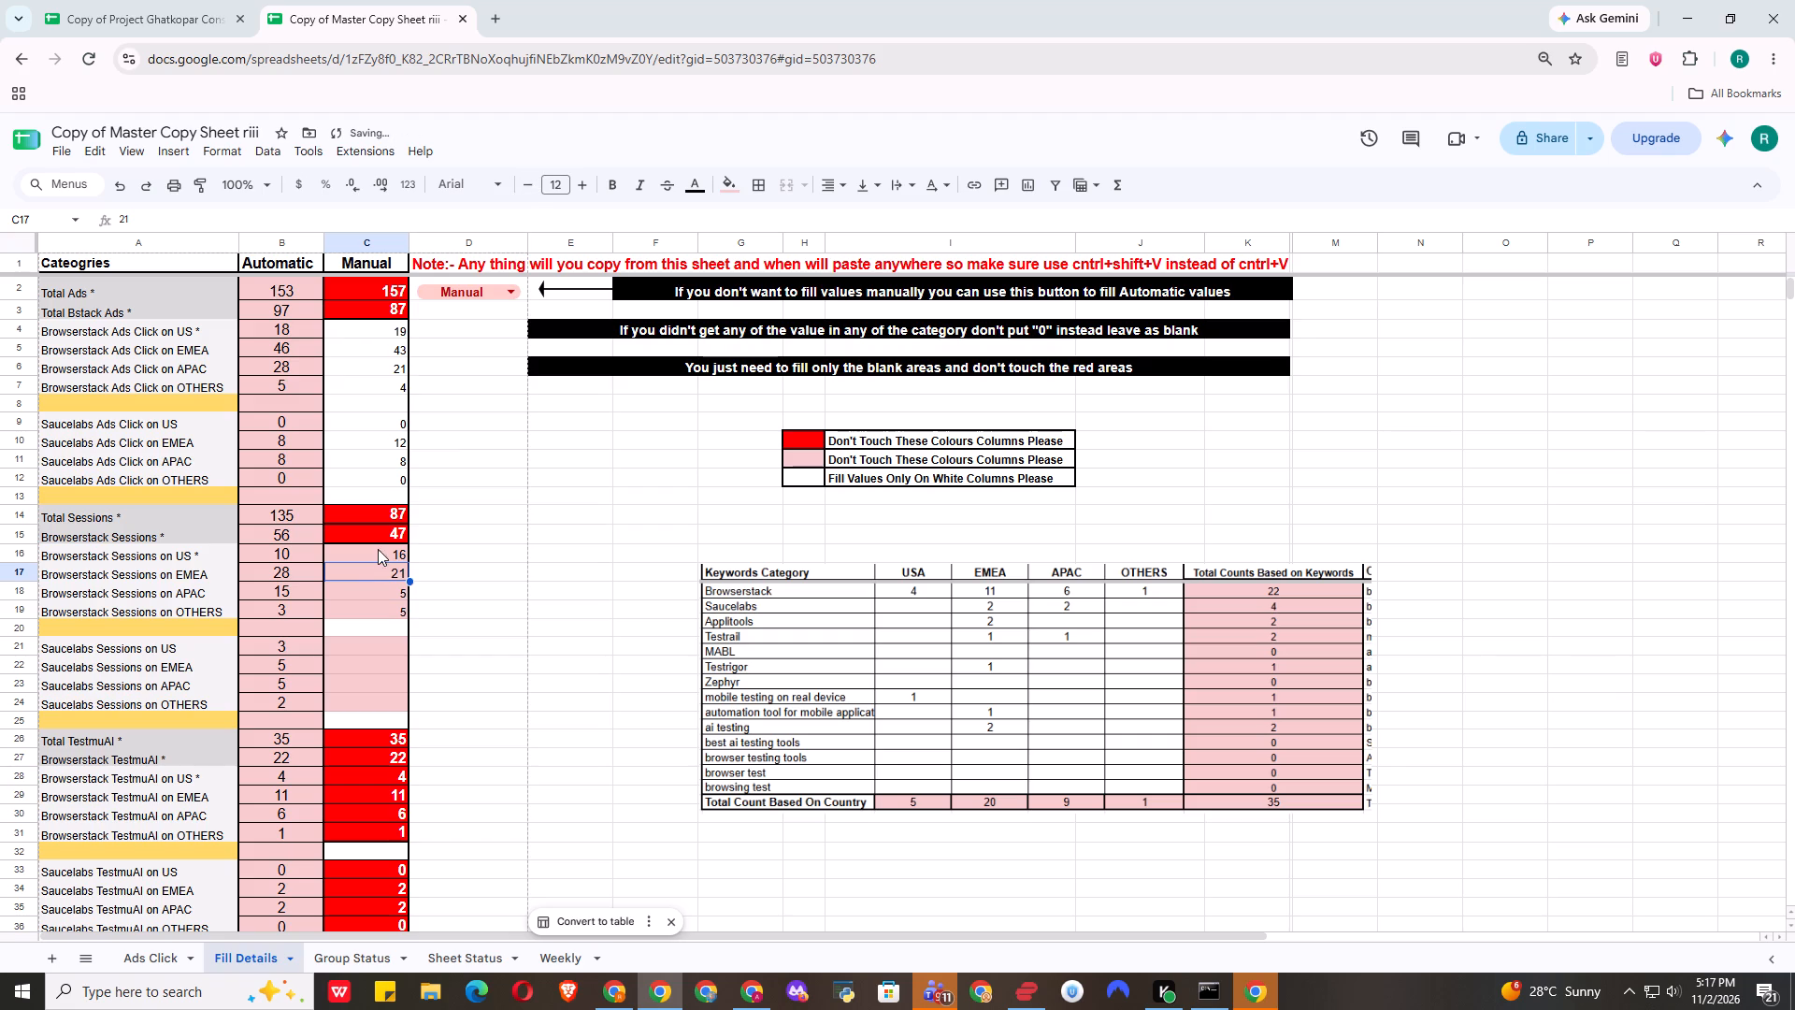
pyautogui.click(378, 554)
pyautogui.click(520, 189)
pyautogui.click(377, 569)
pyautogui.doubleClick(537, 188)
pyautogui.click(362, 636)
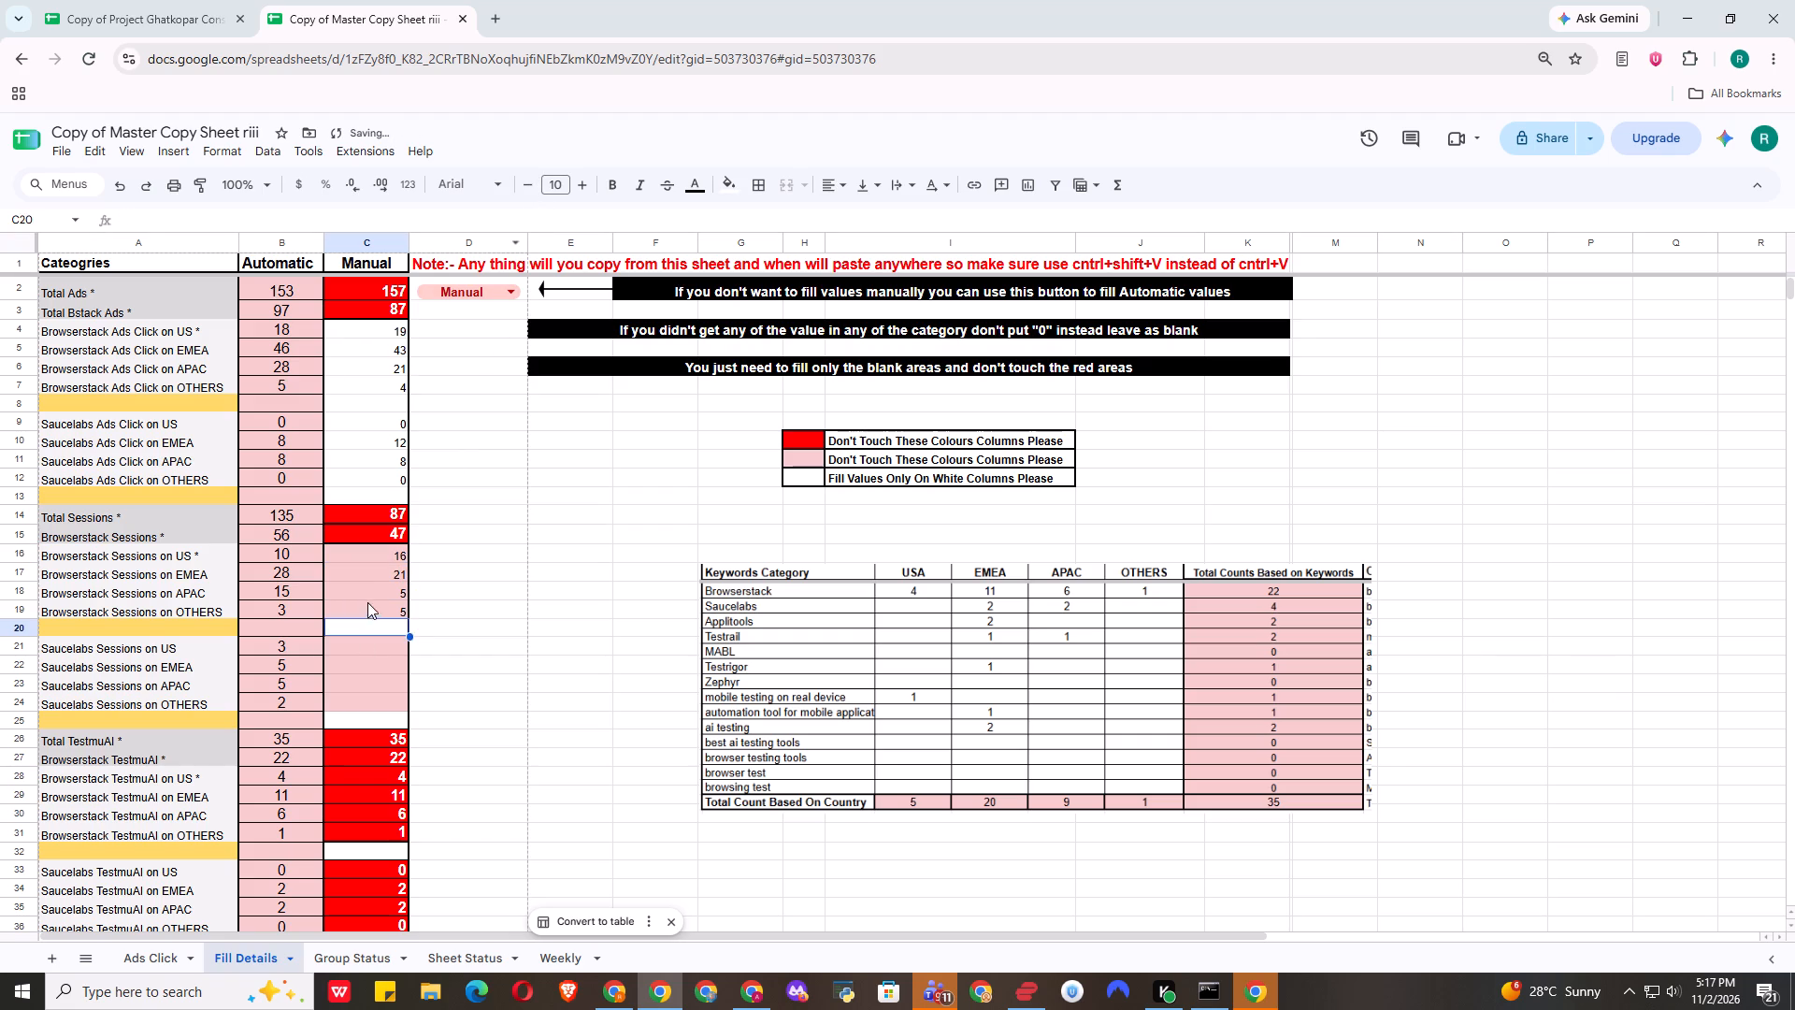
# Set the Manual value for Browserstack Sessions on APAC to 13.
pyautogui.click(367, 602)
pyautogui.click(372, 581)
pyautogui.click(368, 636)
pyautogui.click(371, 589)
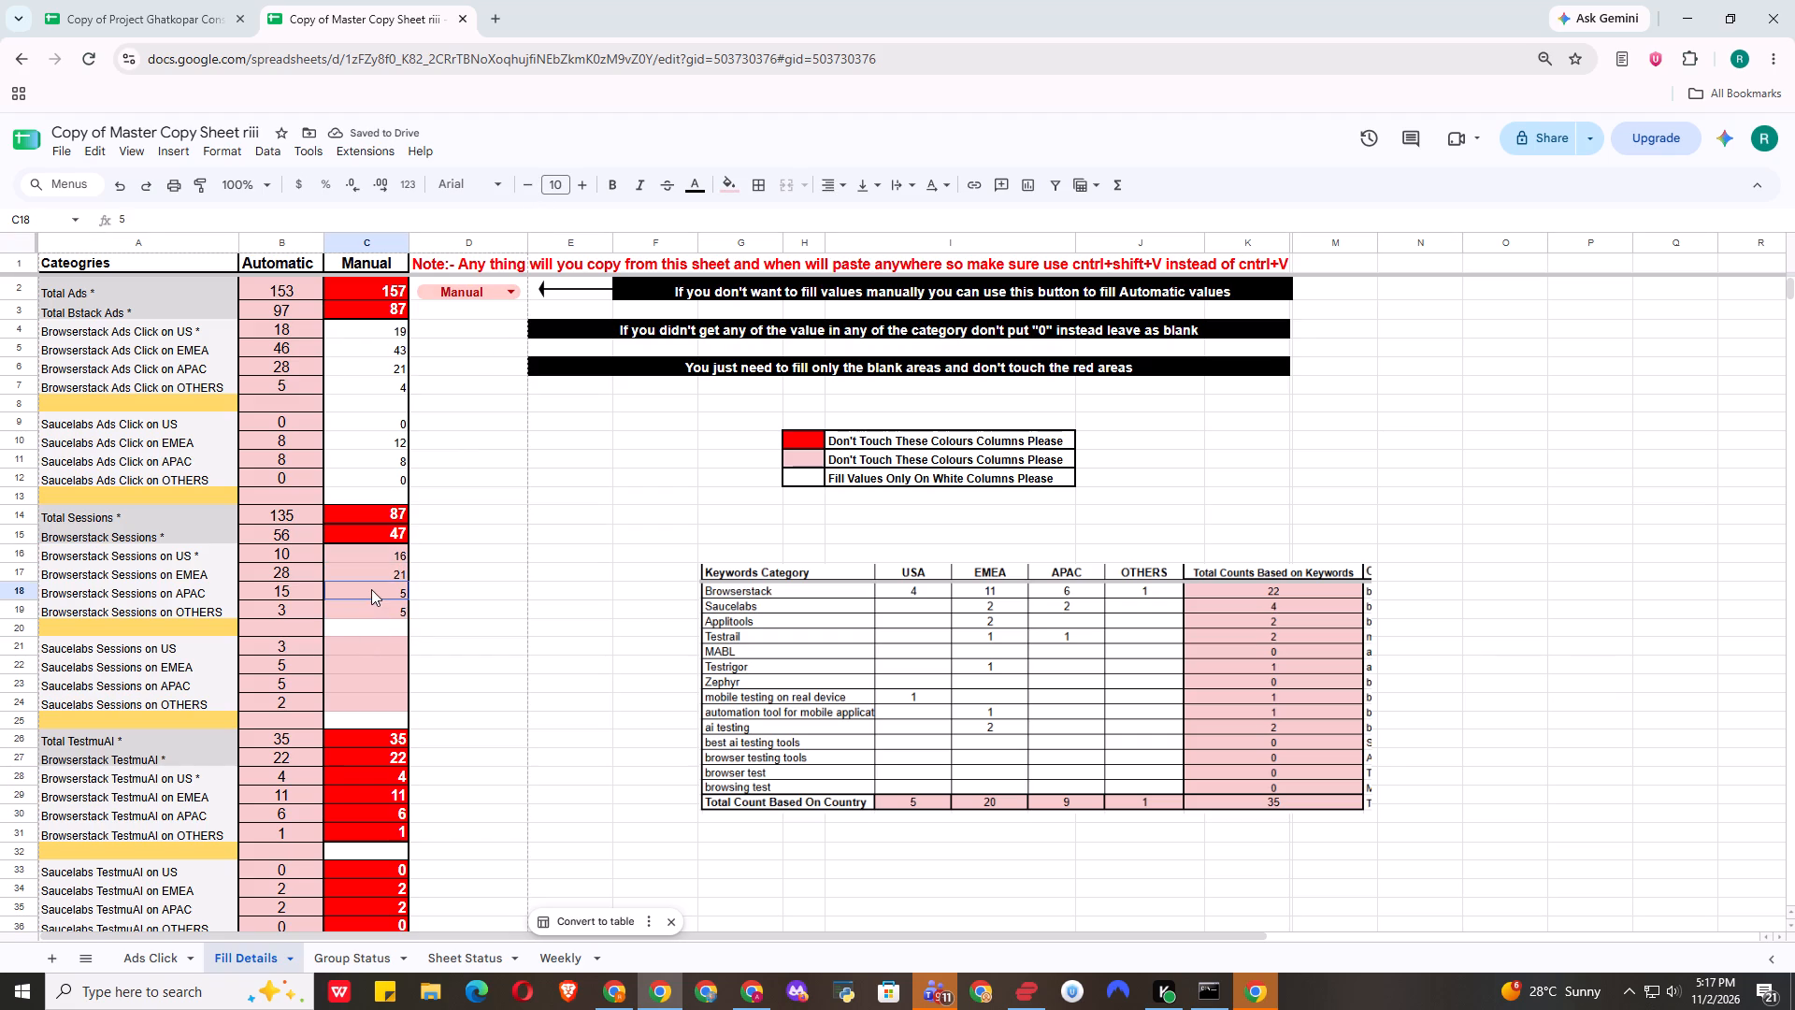
pyautogui.press('1')
pyautogui.press('3')
pyautogui.click(374, 607)
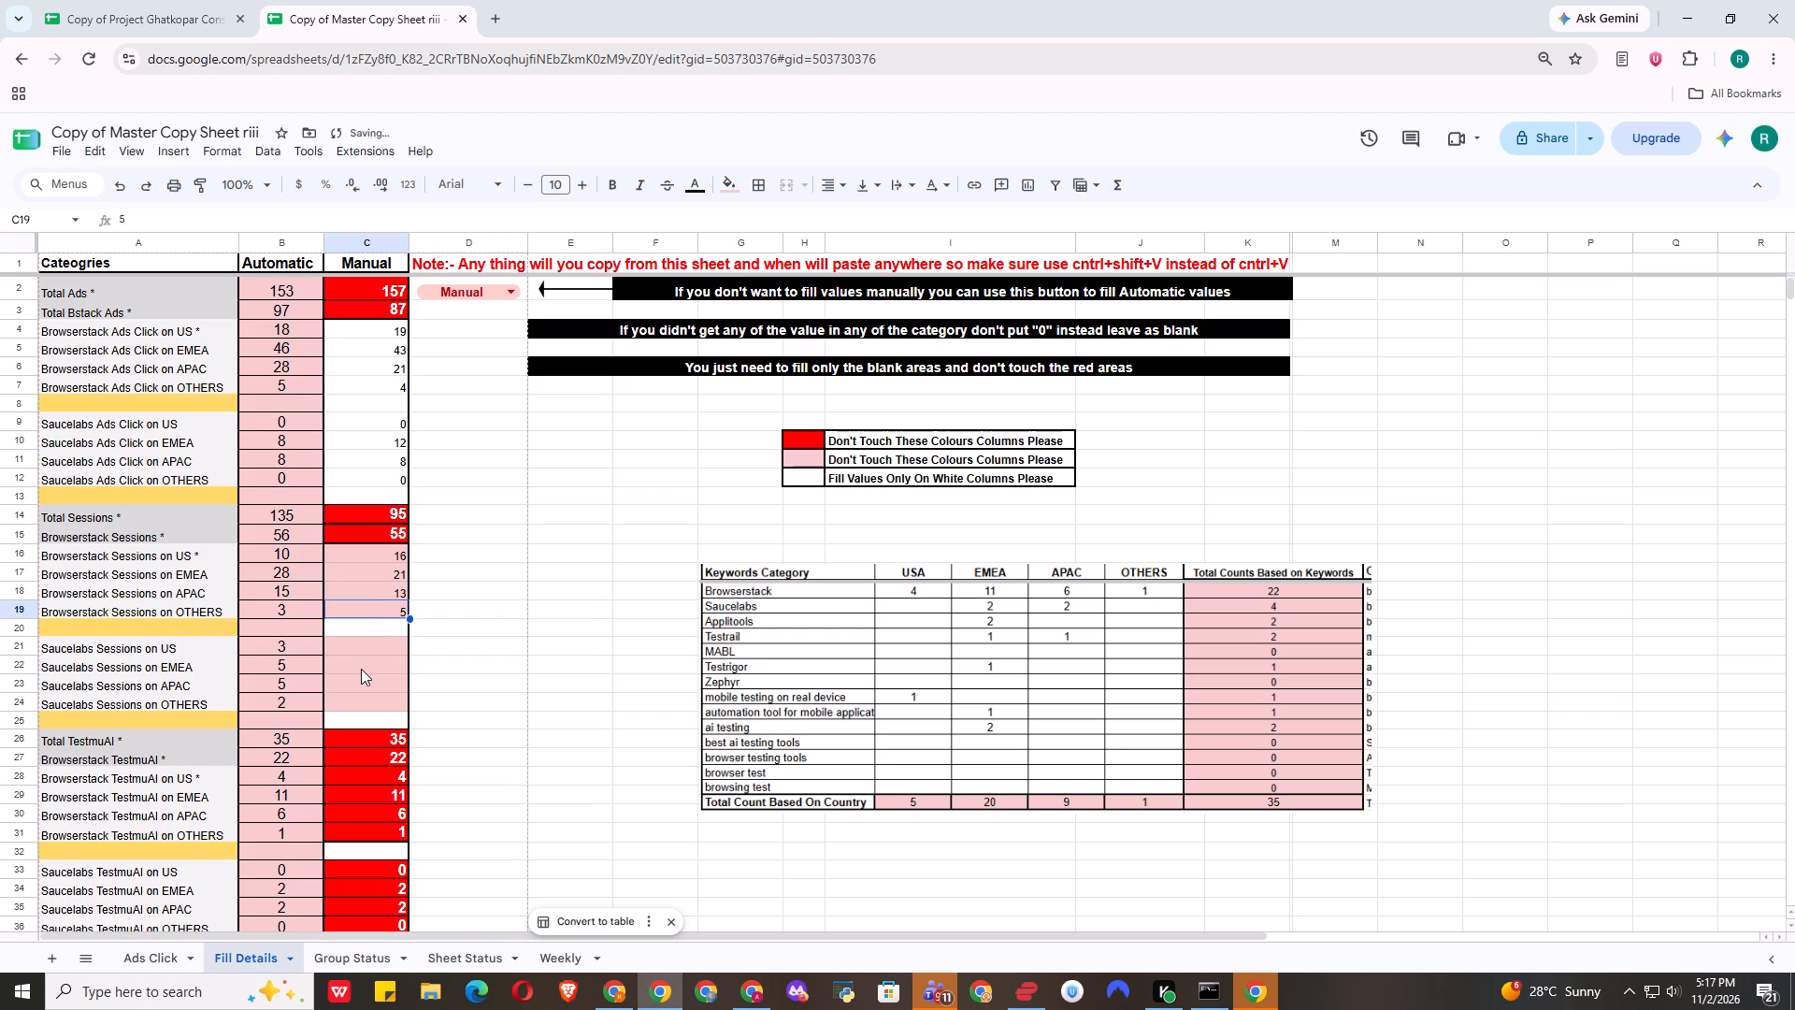
pyautogui.click(361, 669)
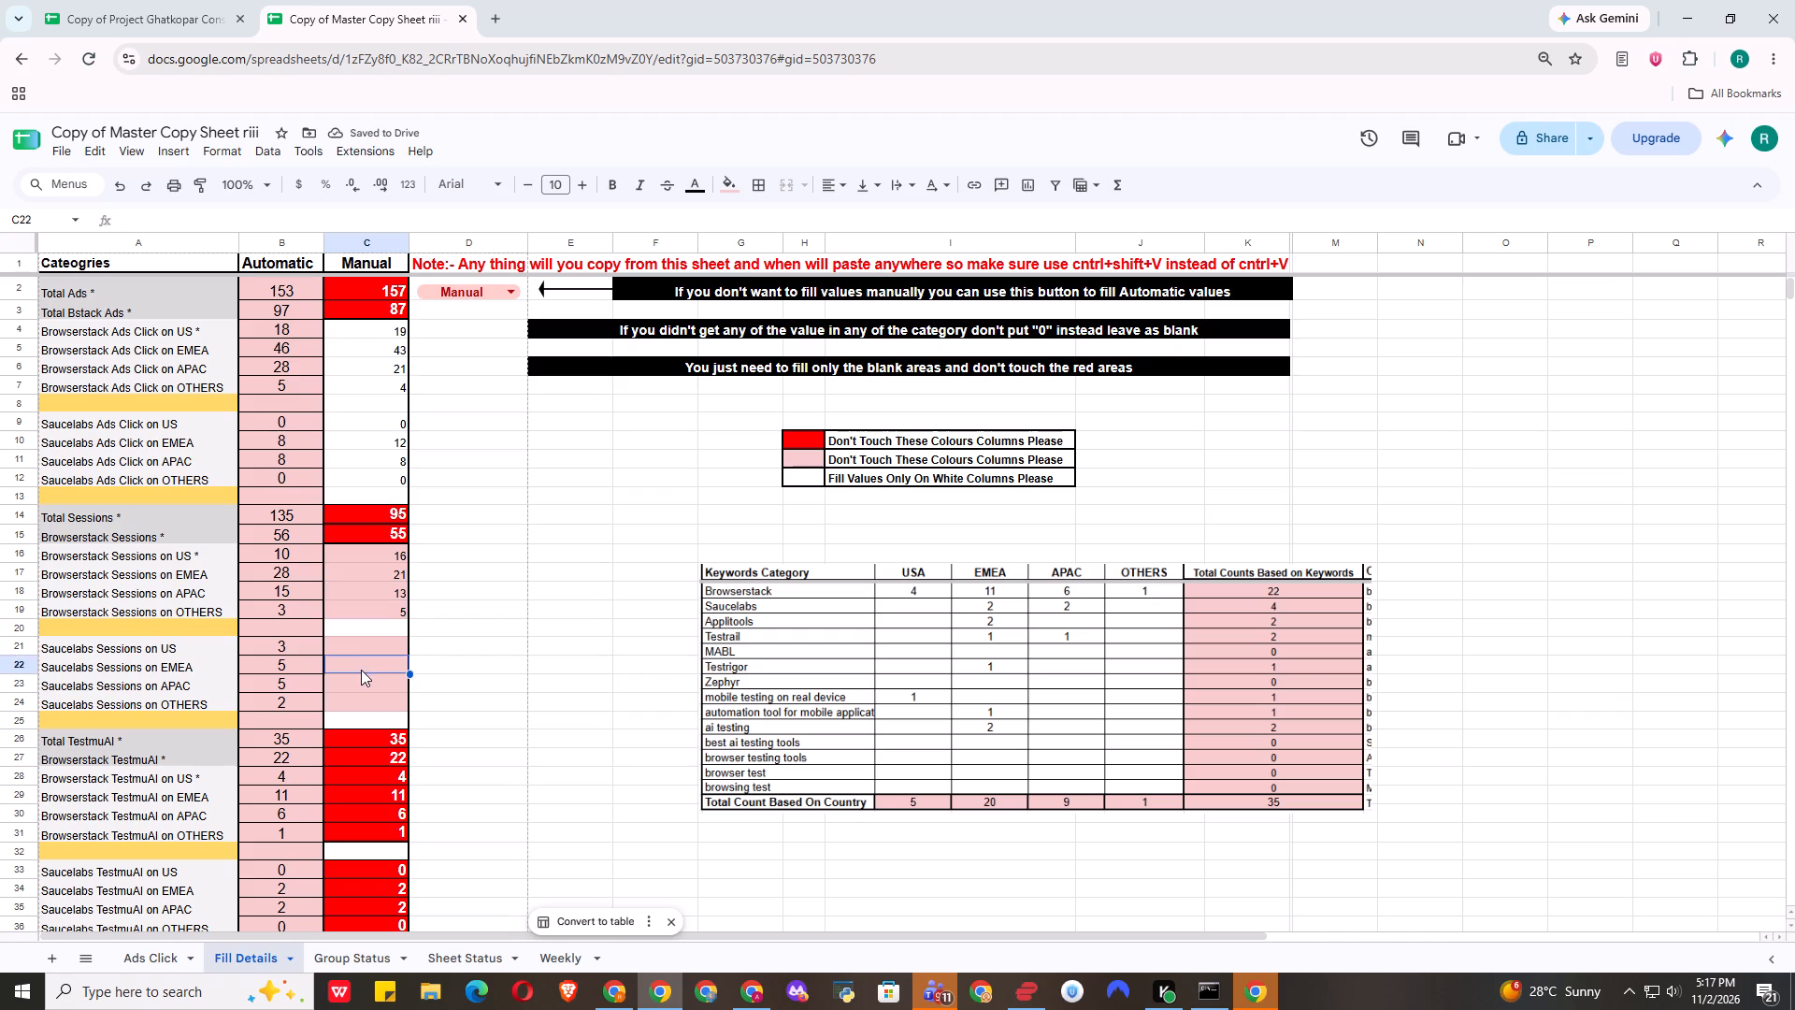
# Set the Manual values for Saucelabs Sessions to 4 on US, 4 on EMEA, 5 on APAC and 2 on OTHERS.
pyautogui.click(372, 652)
pyautogui.click(368, 693)
pyautogui.click(365, 644)
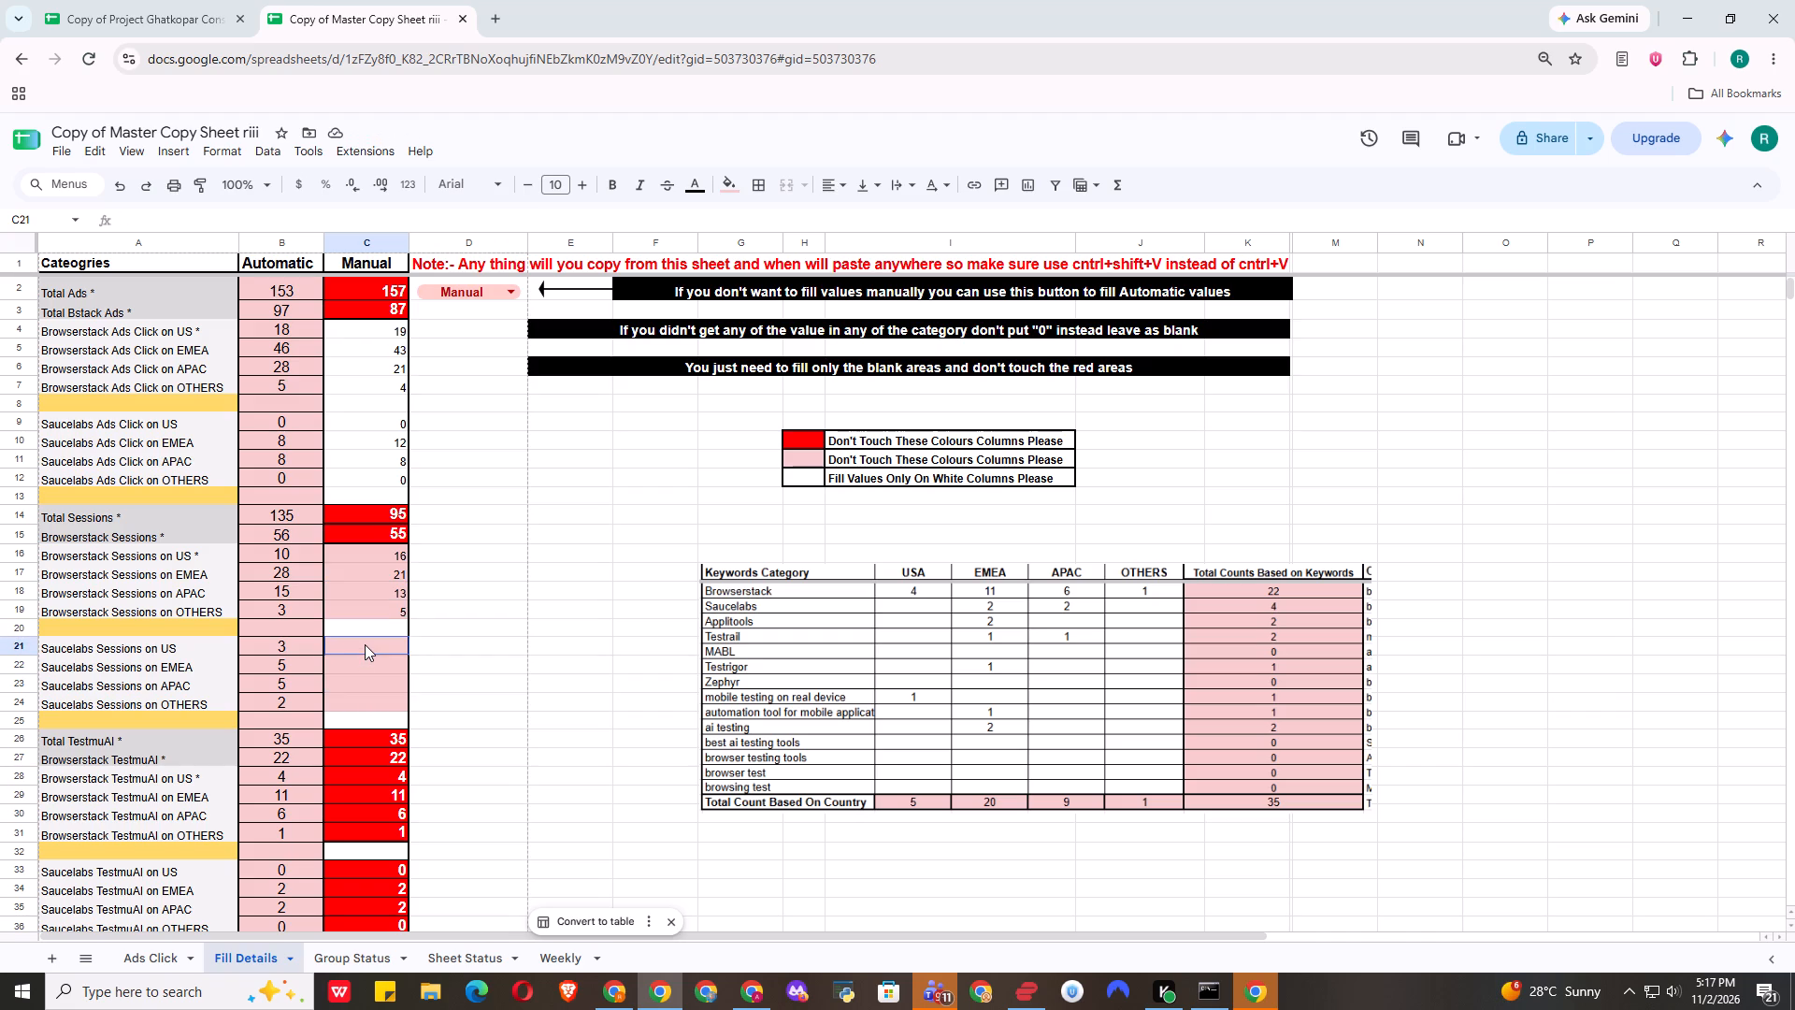
pyautogui.press('2')
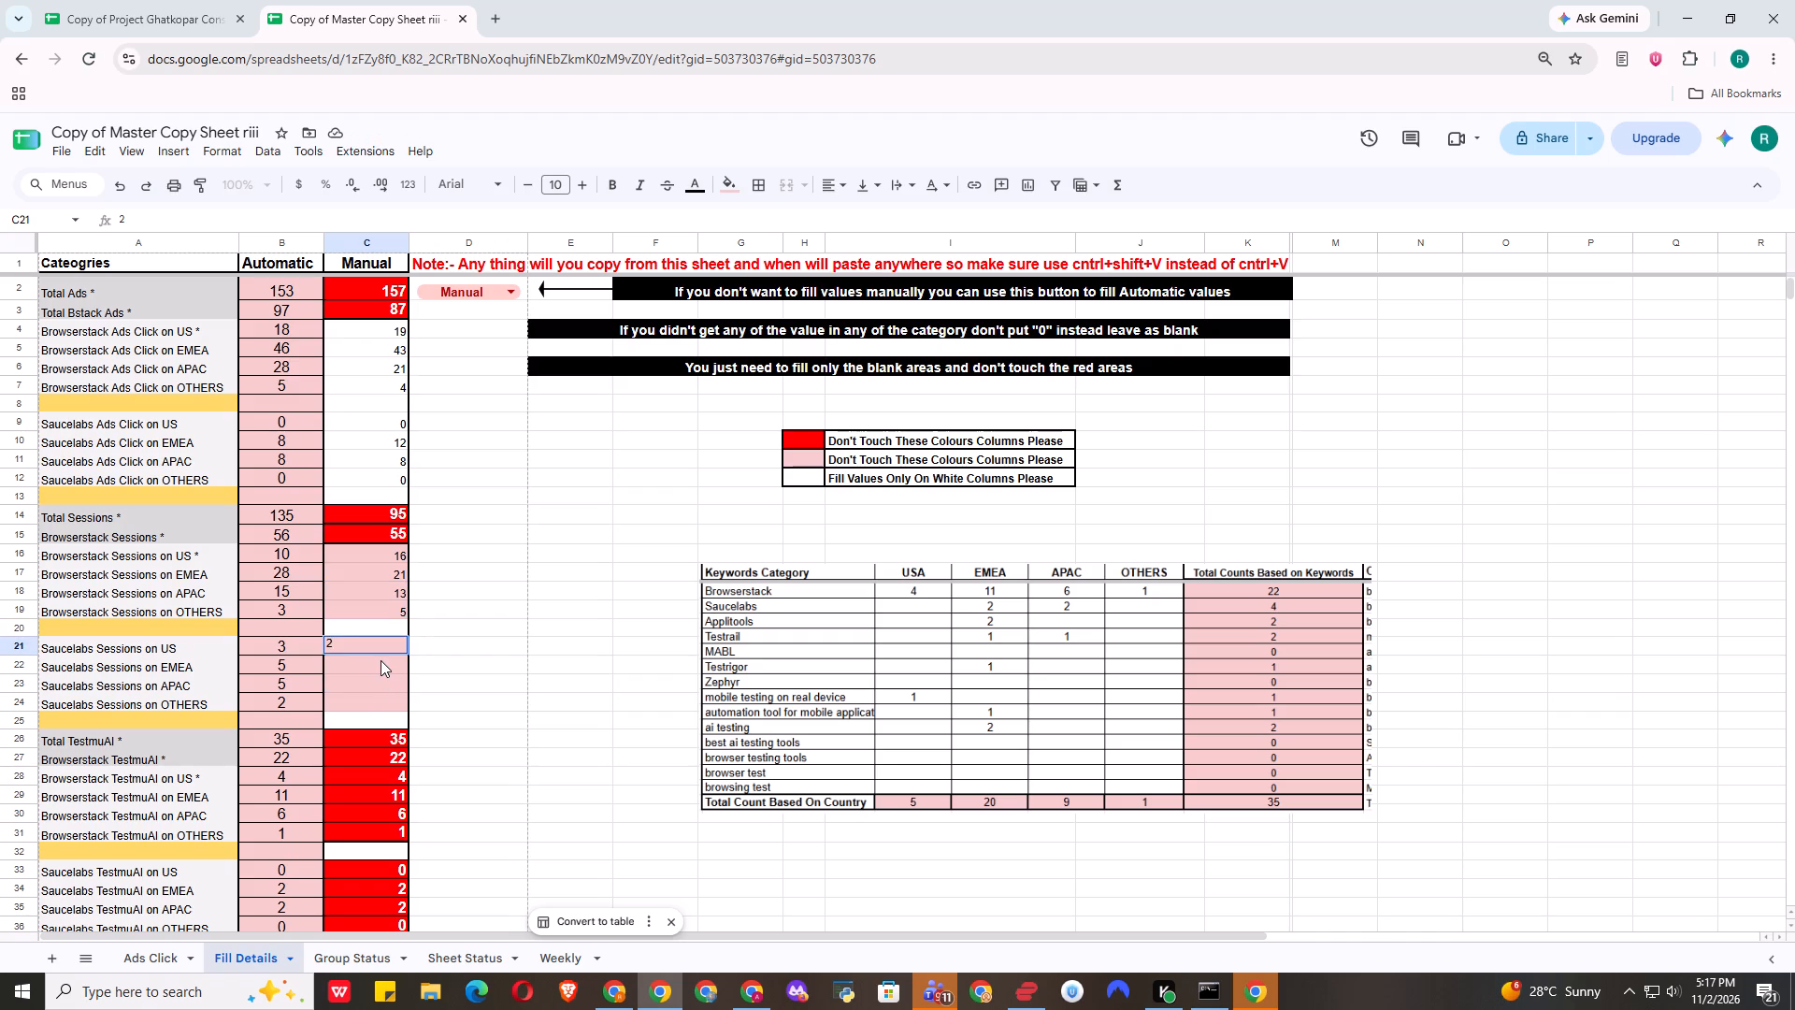
pyautogui.press('BackSpace')
pyautogui.press('4')
pyautogui.click(381, 667)
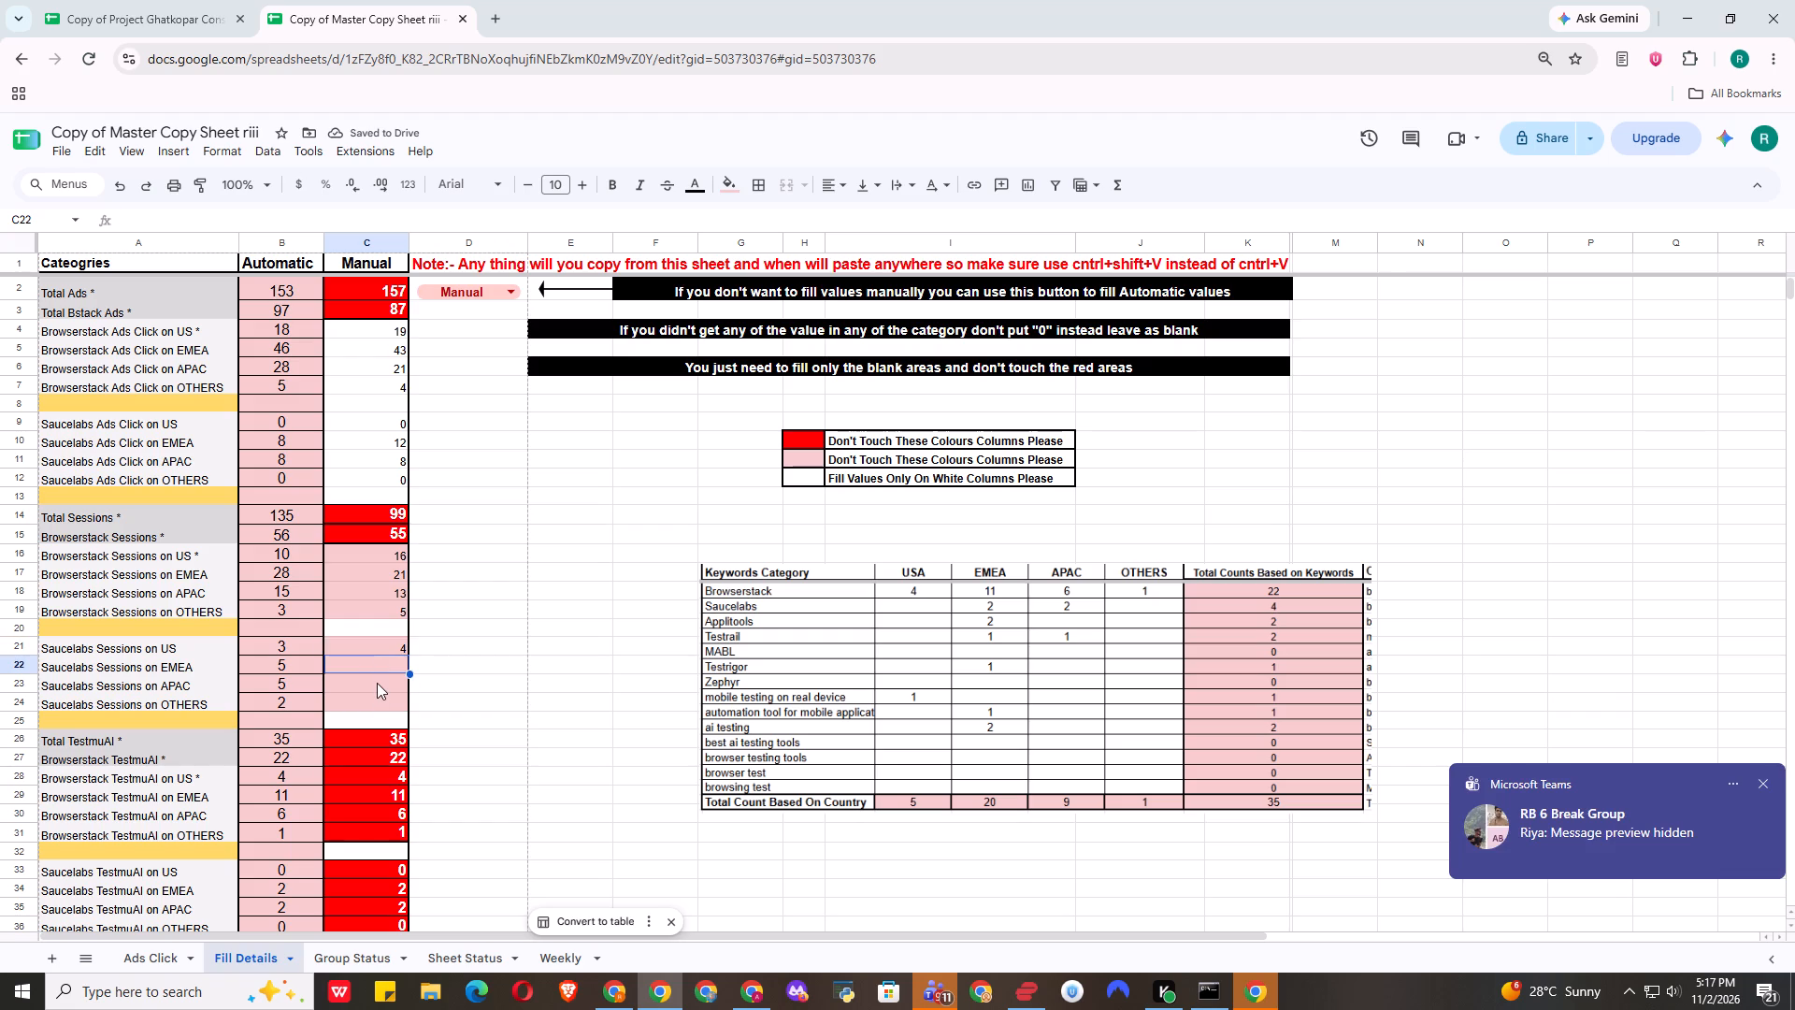
pyautogui.press('4')
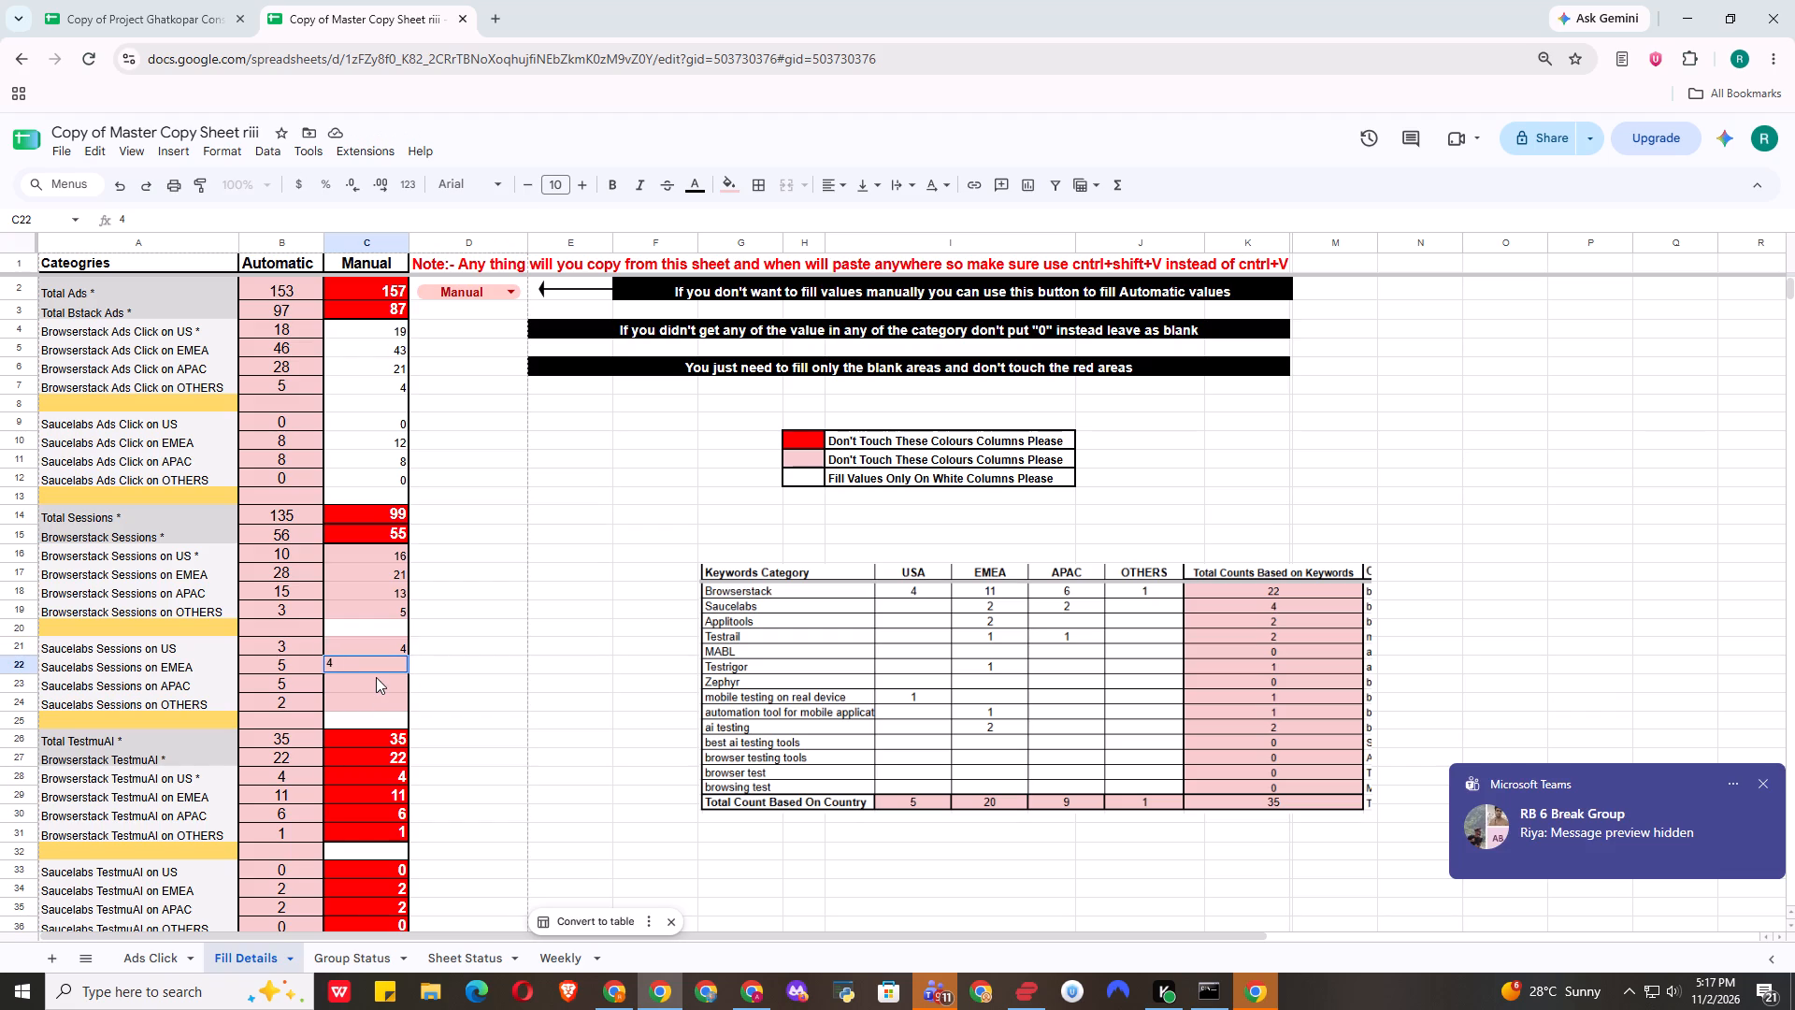
pyautogui.click(376, 677)
pyautogui.press('5')
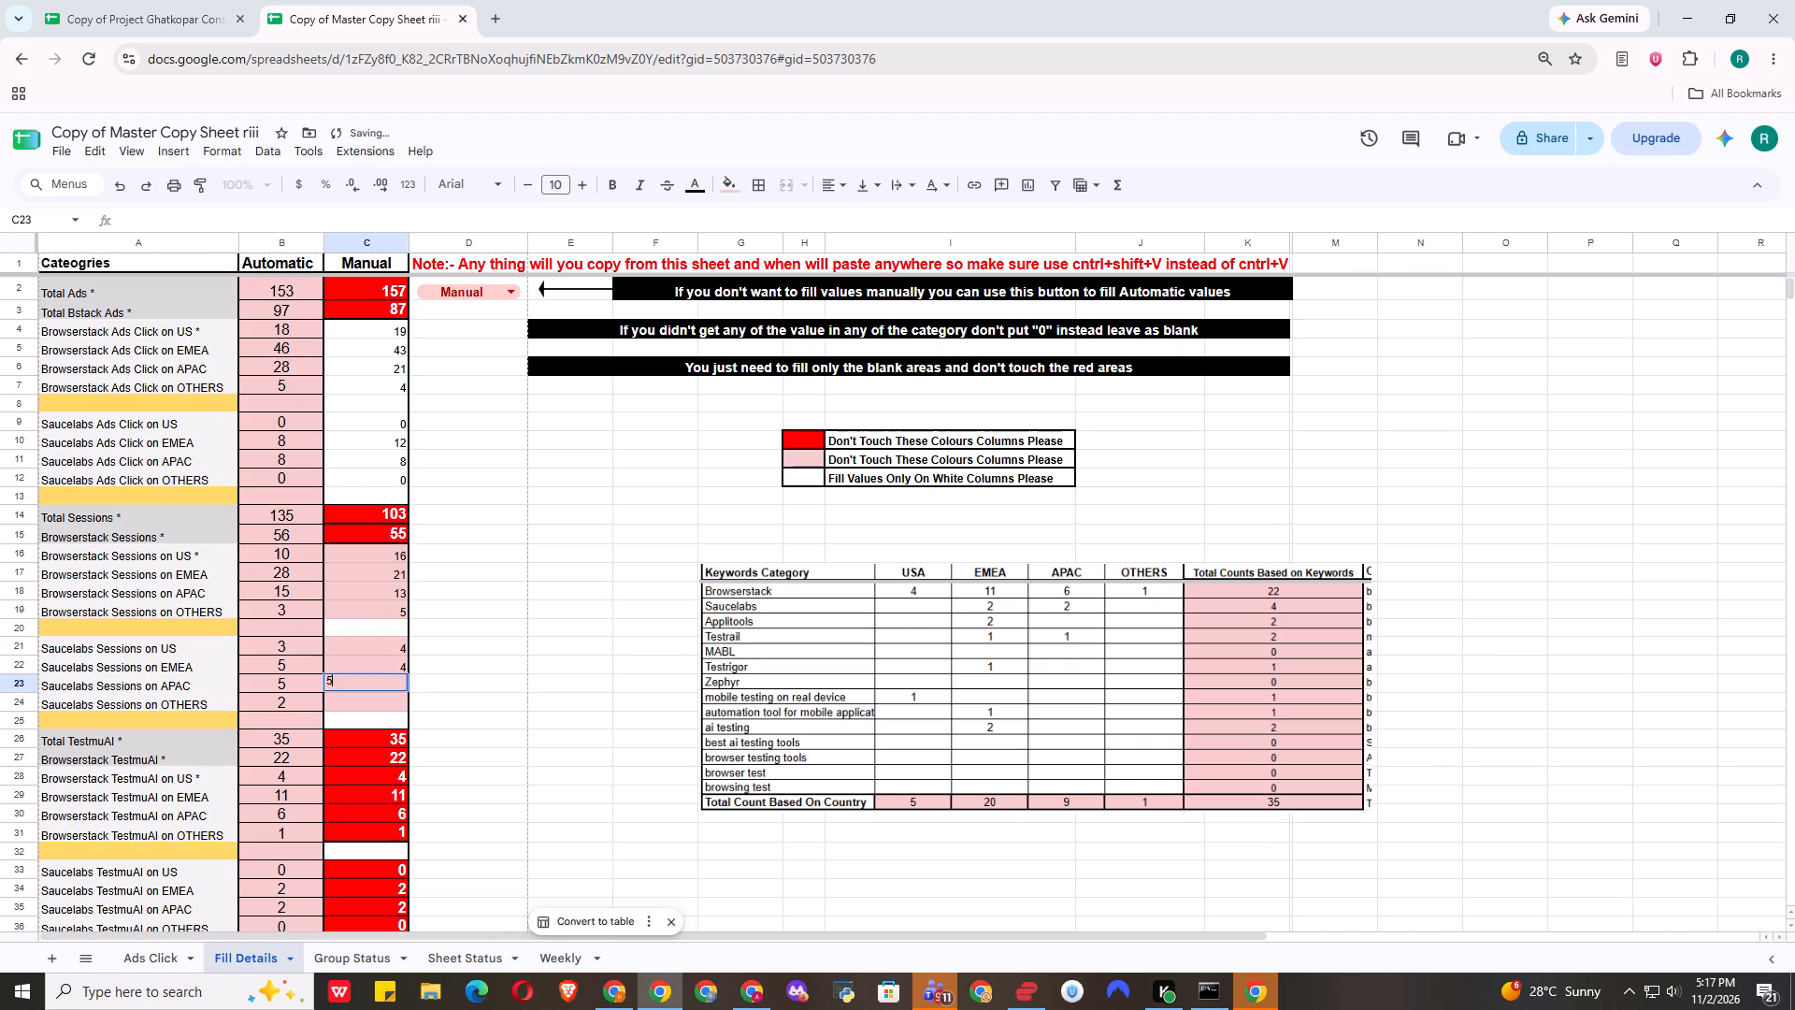
pyautogui.click(379, 700)
pyautogui.press('2')
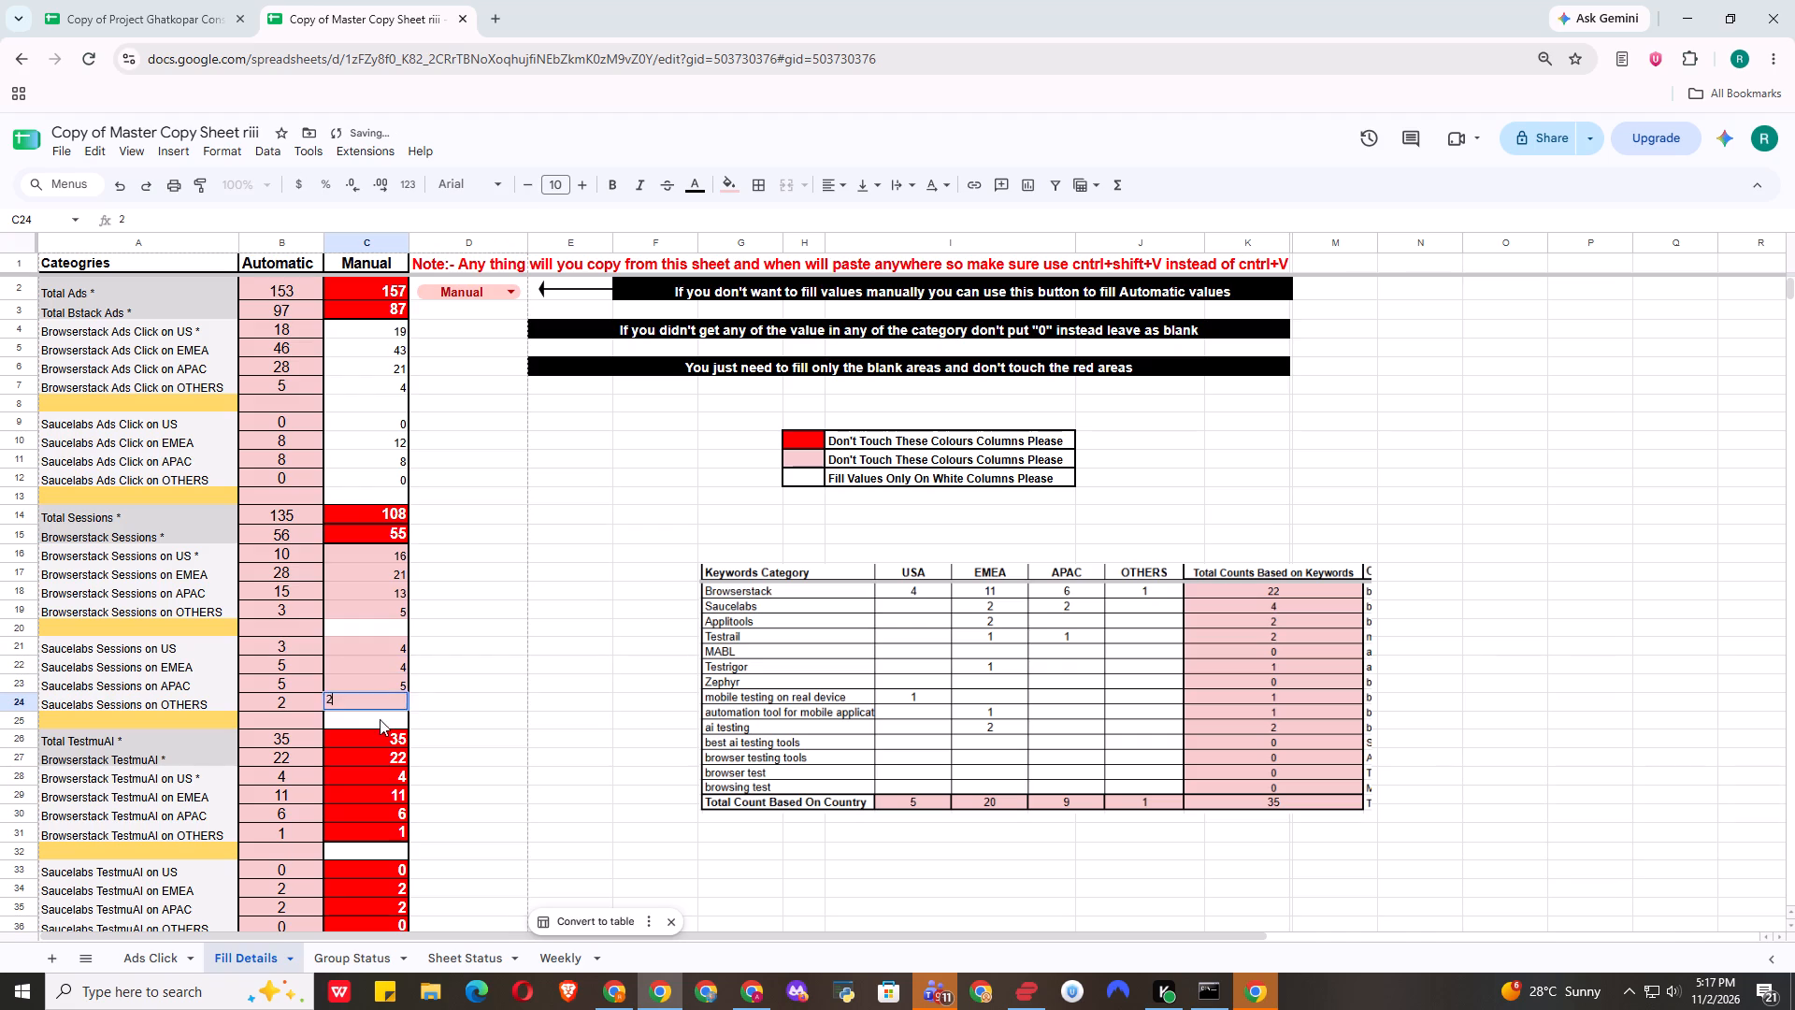
pyautogui.click(375, 721)
# Move the Keywords Category count table down the sheet so it sits beside the Applitools and Testrail rows.
pyautogui.scroll(-1, 388, 677)
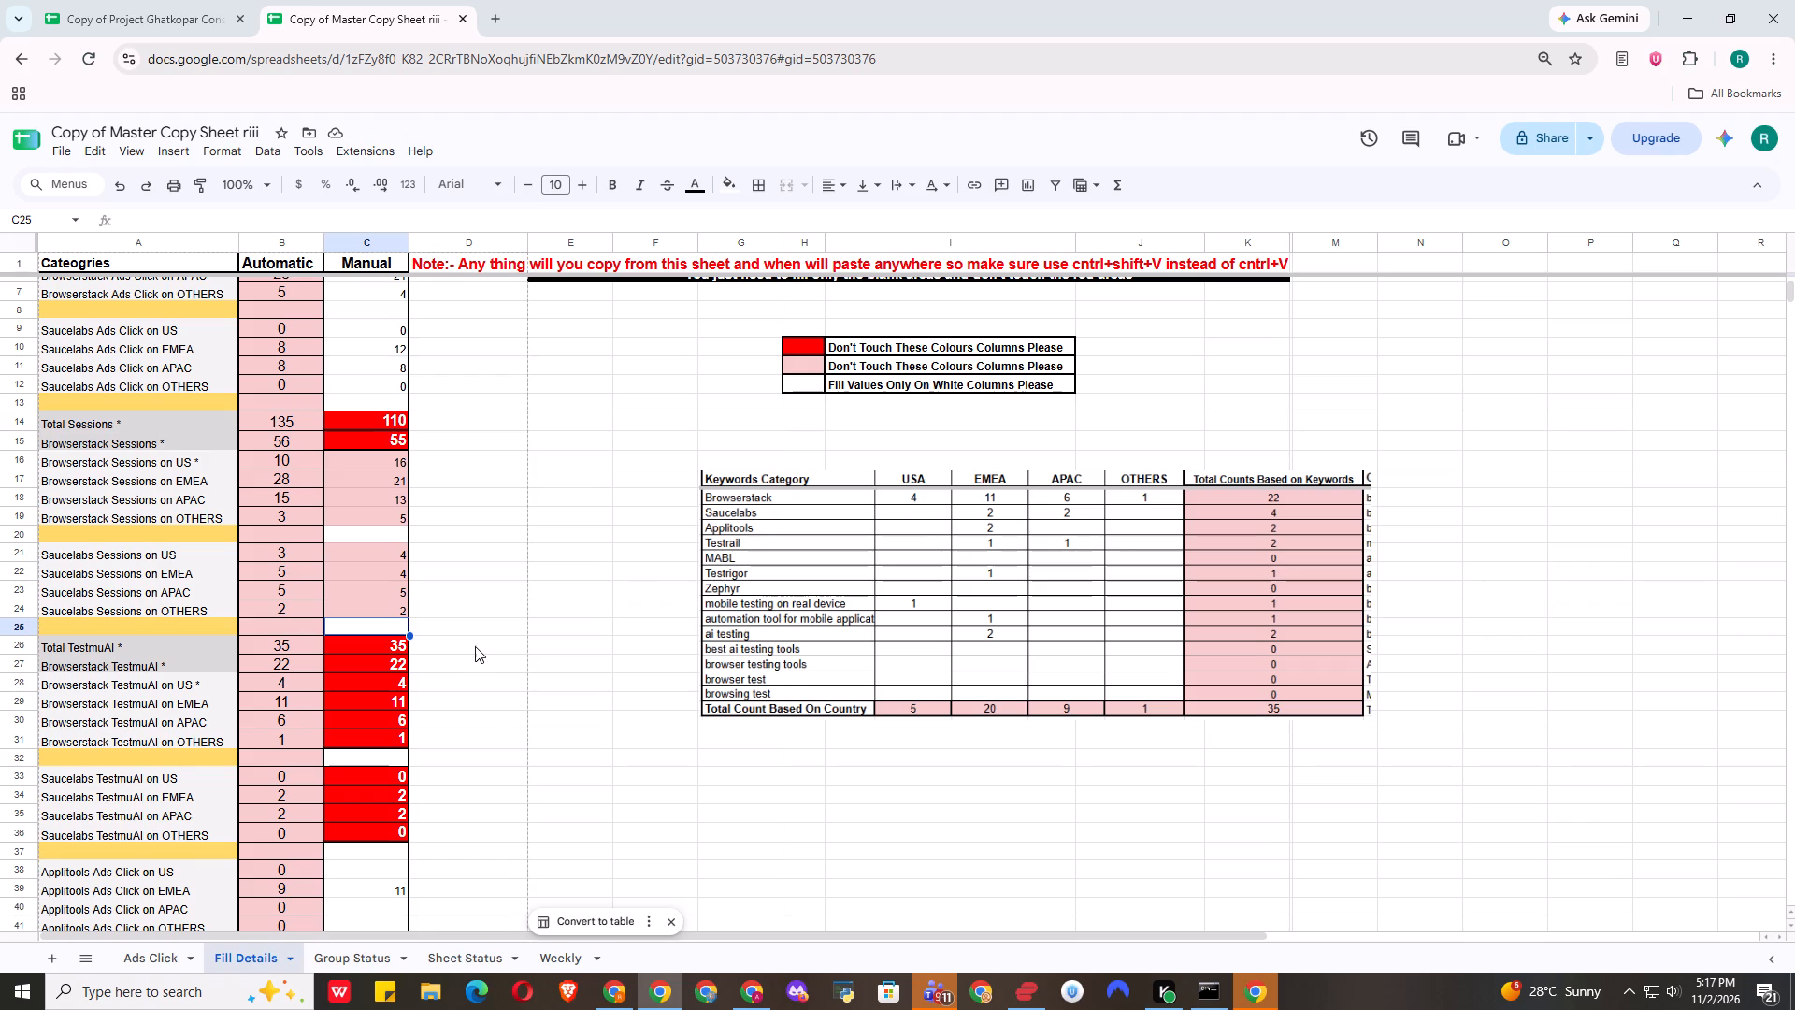
pyautogui.scroll(-1, 485, 741)
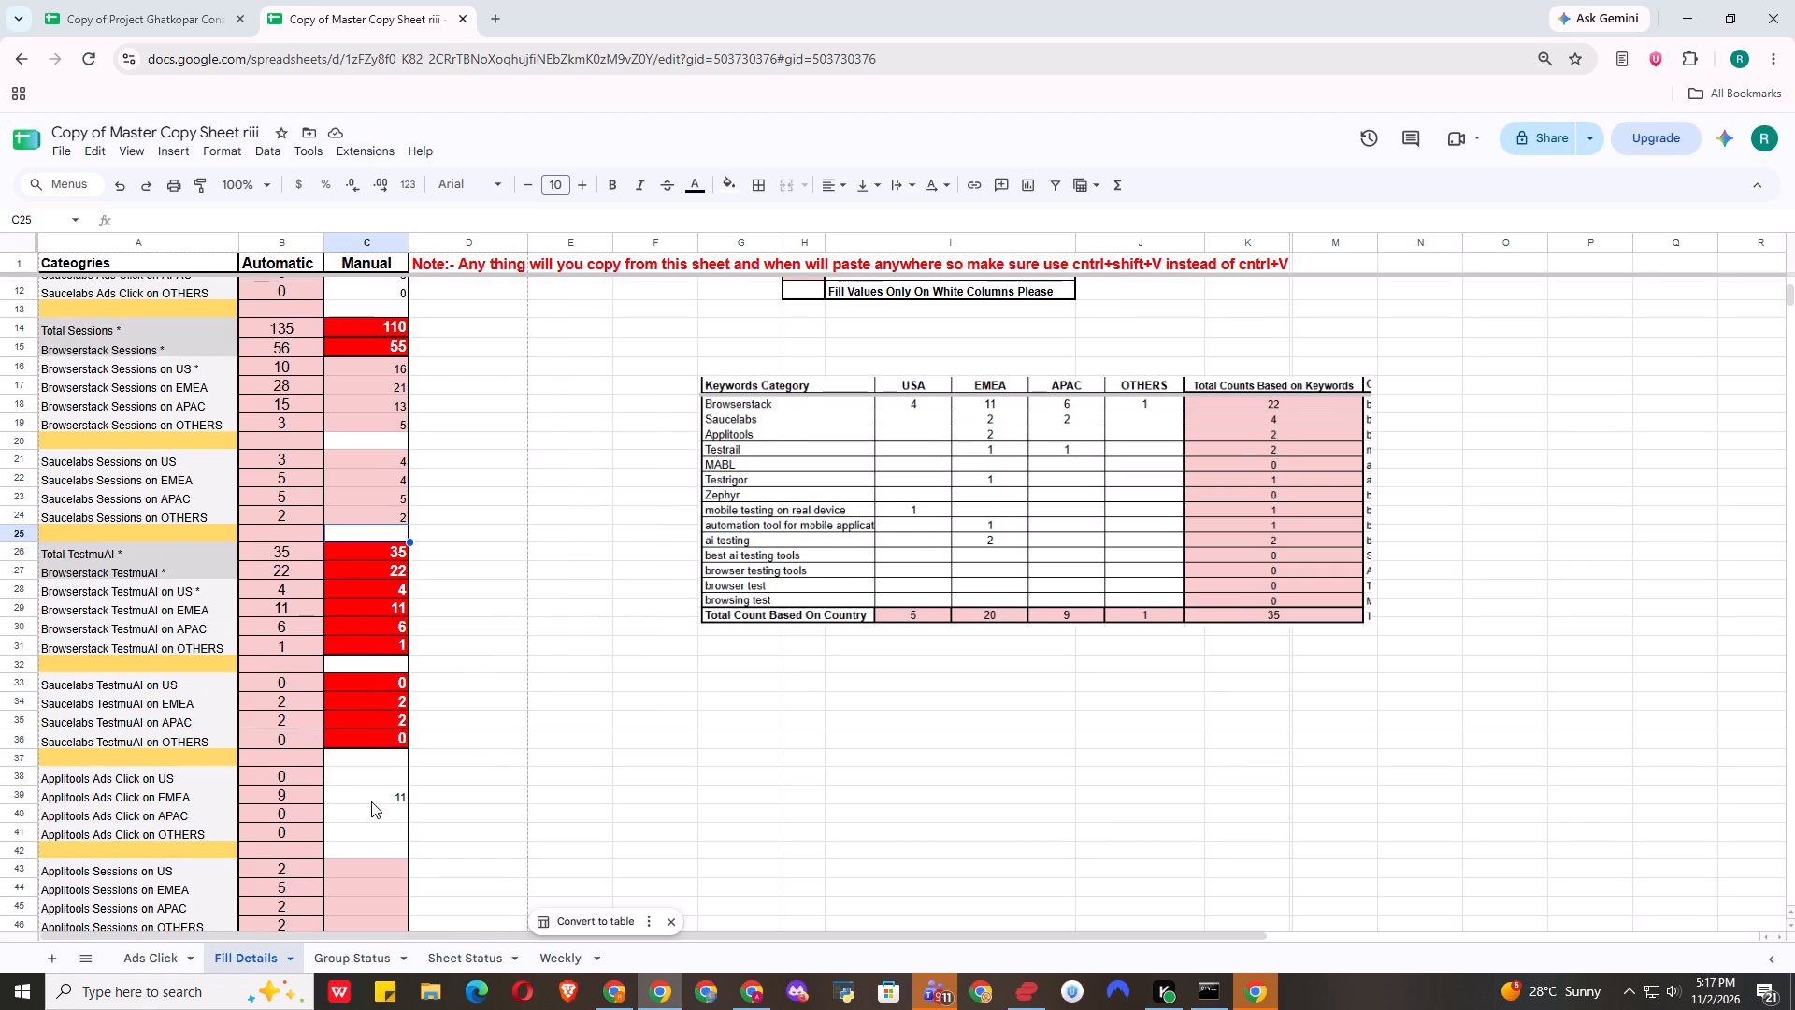
pyautogui.click(371, 801)
pyautogui.scroll(-1, 530, 723)
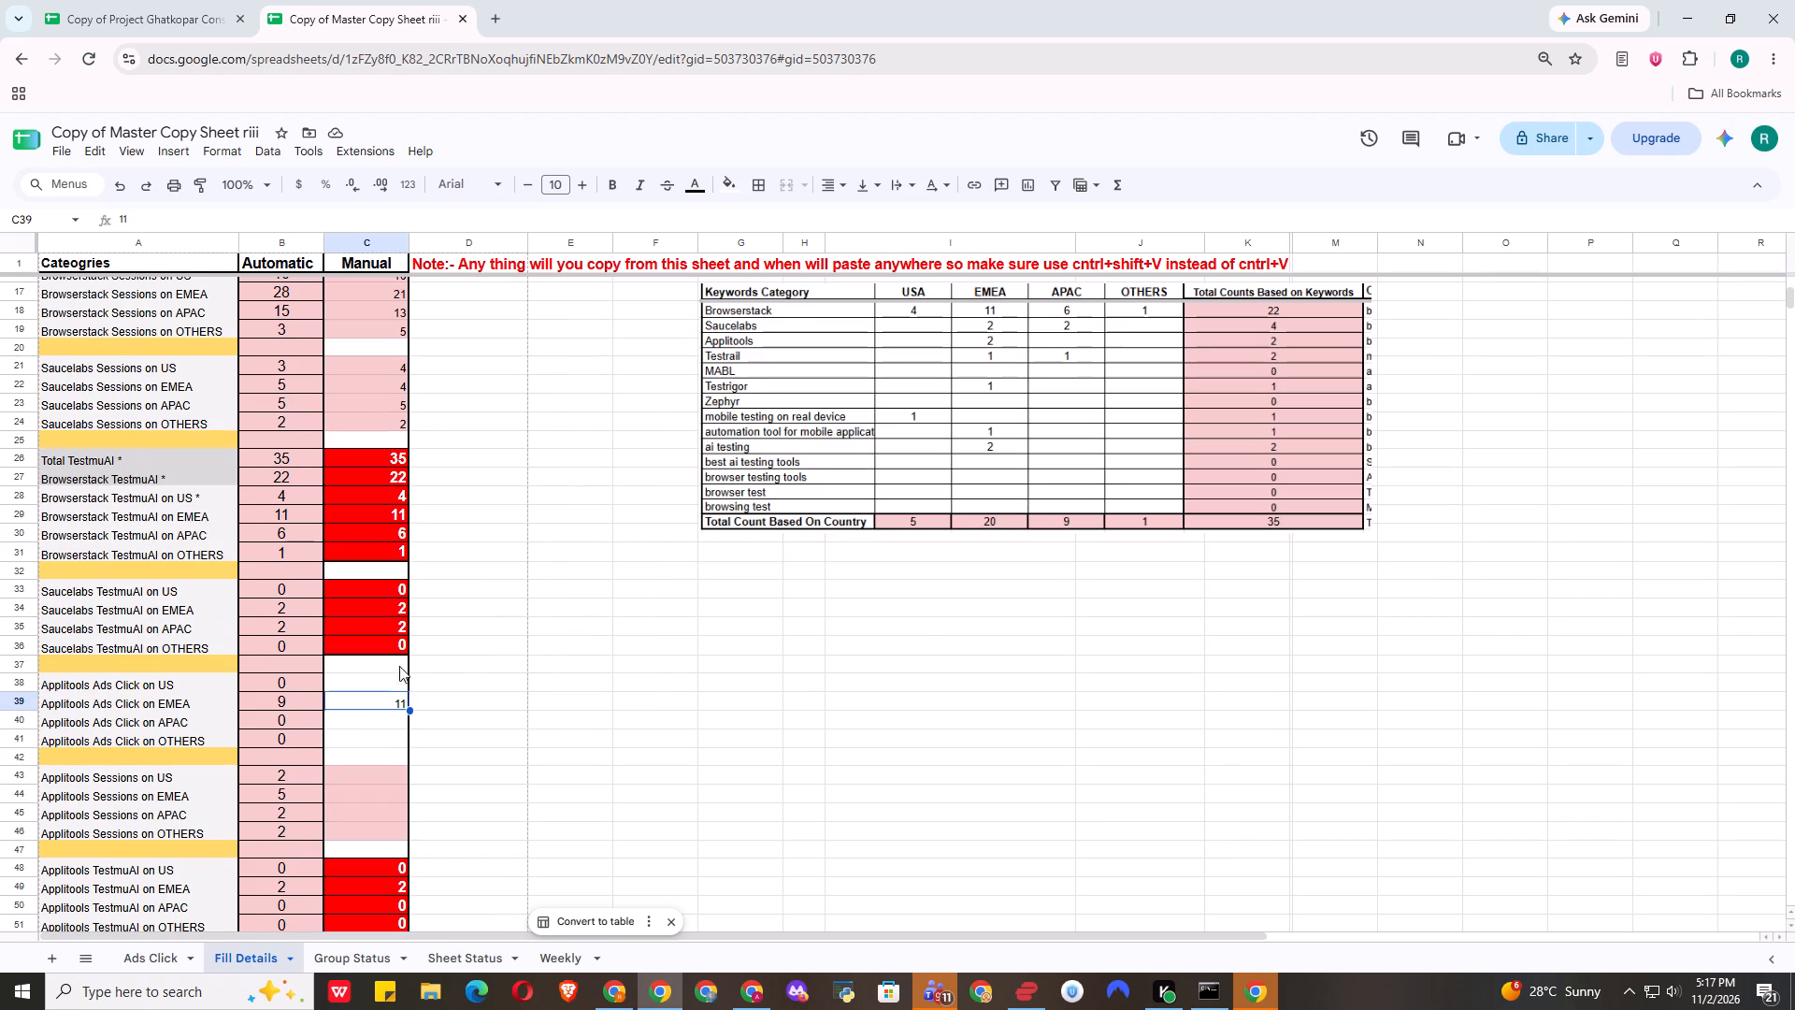
pyautogui.click(382, 688)
pyautogui.click(1128, 418)
pyautogui.moveTo(1130, 404); pyautogui.dragTo(1103, 927)
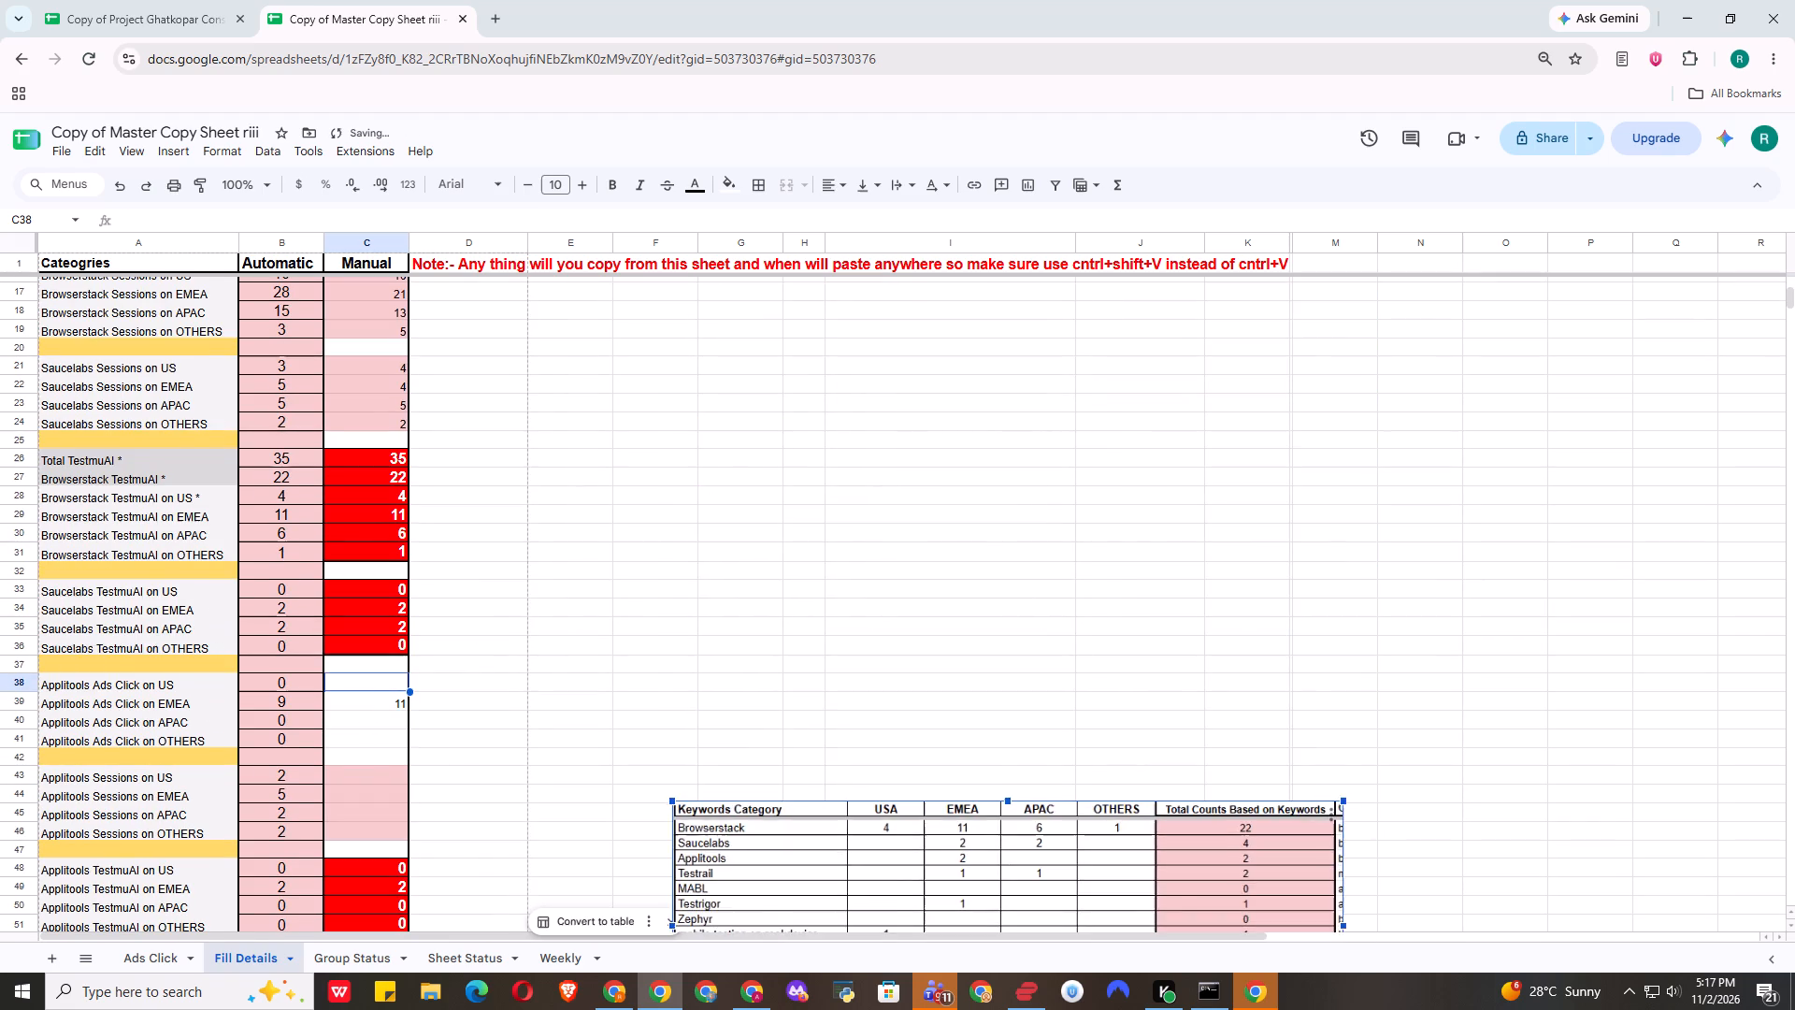
pyautogui.scroll(-3, 920, 482)
pyautogui.moveTo(925, 607); pyautogui.dragTo(934, 472)
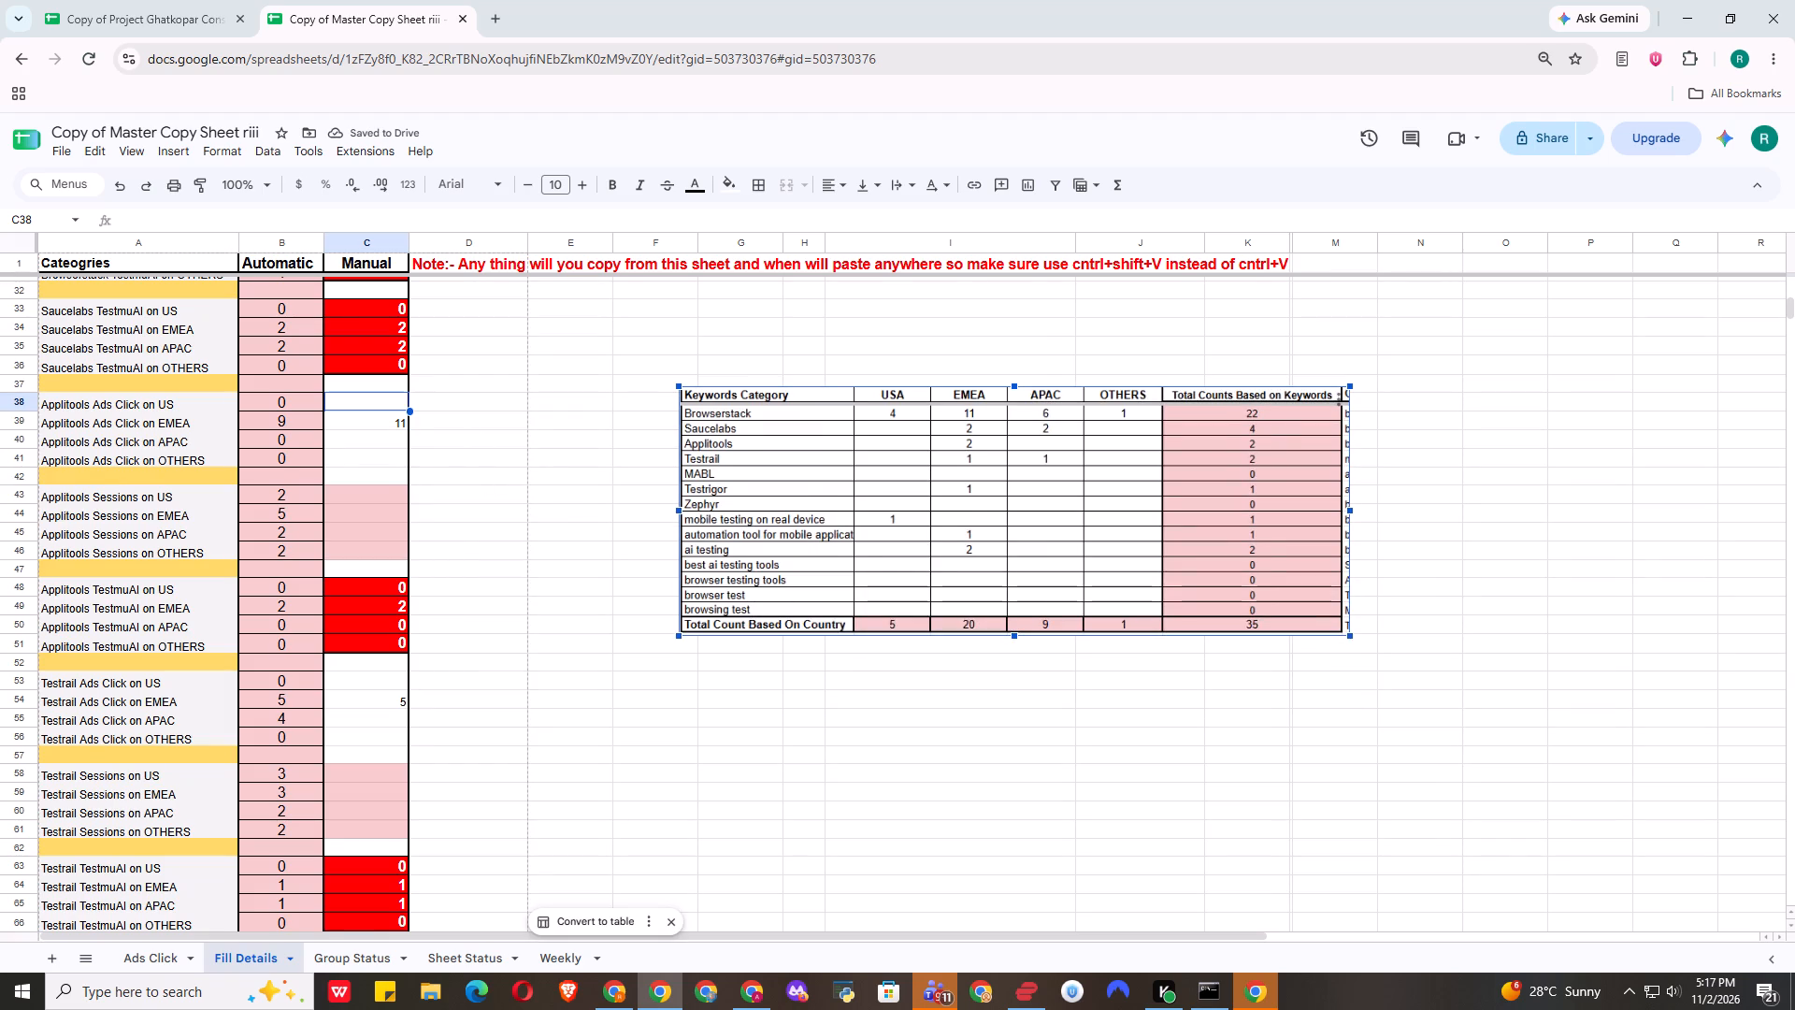
pyautogui.click(501, 417)
# Set the Manual values for Applitools Ads Click to 0 on US and 14 on EMEA.
pyautogui.click(360, 404)
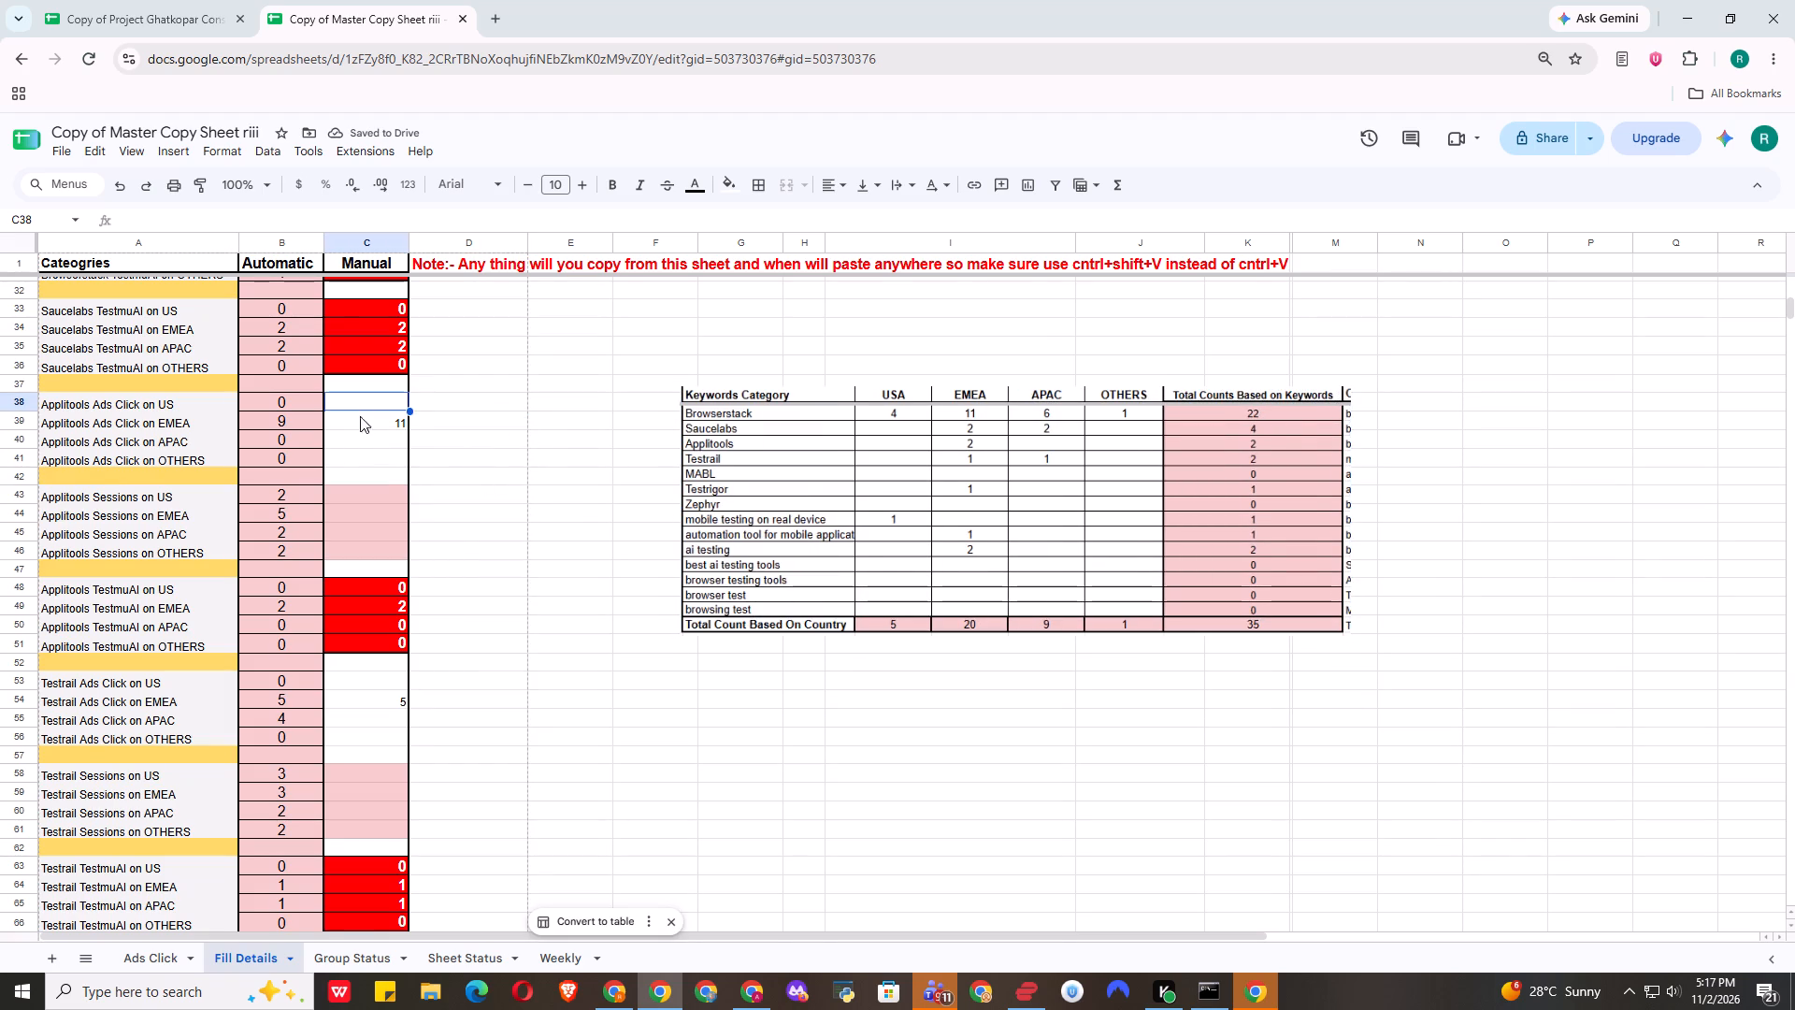
pyautogui.press('0')
pyautogui.click(381, 426)
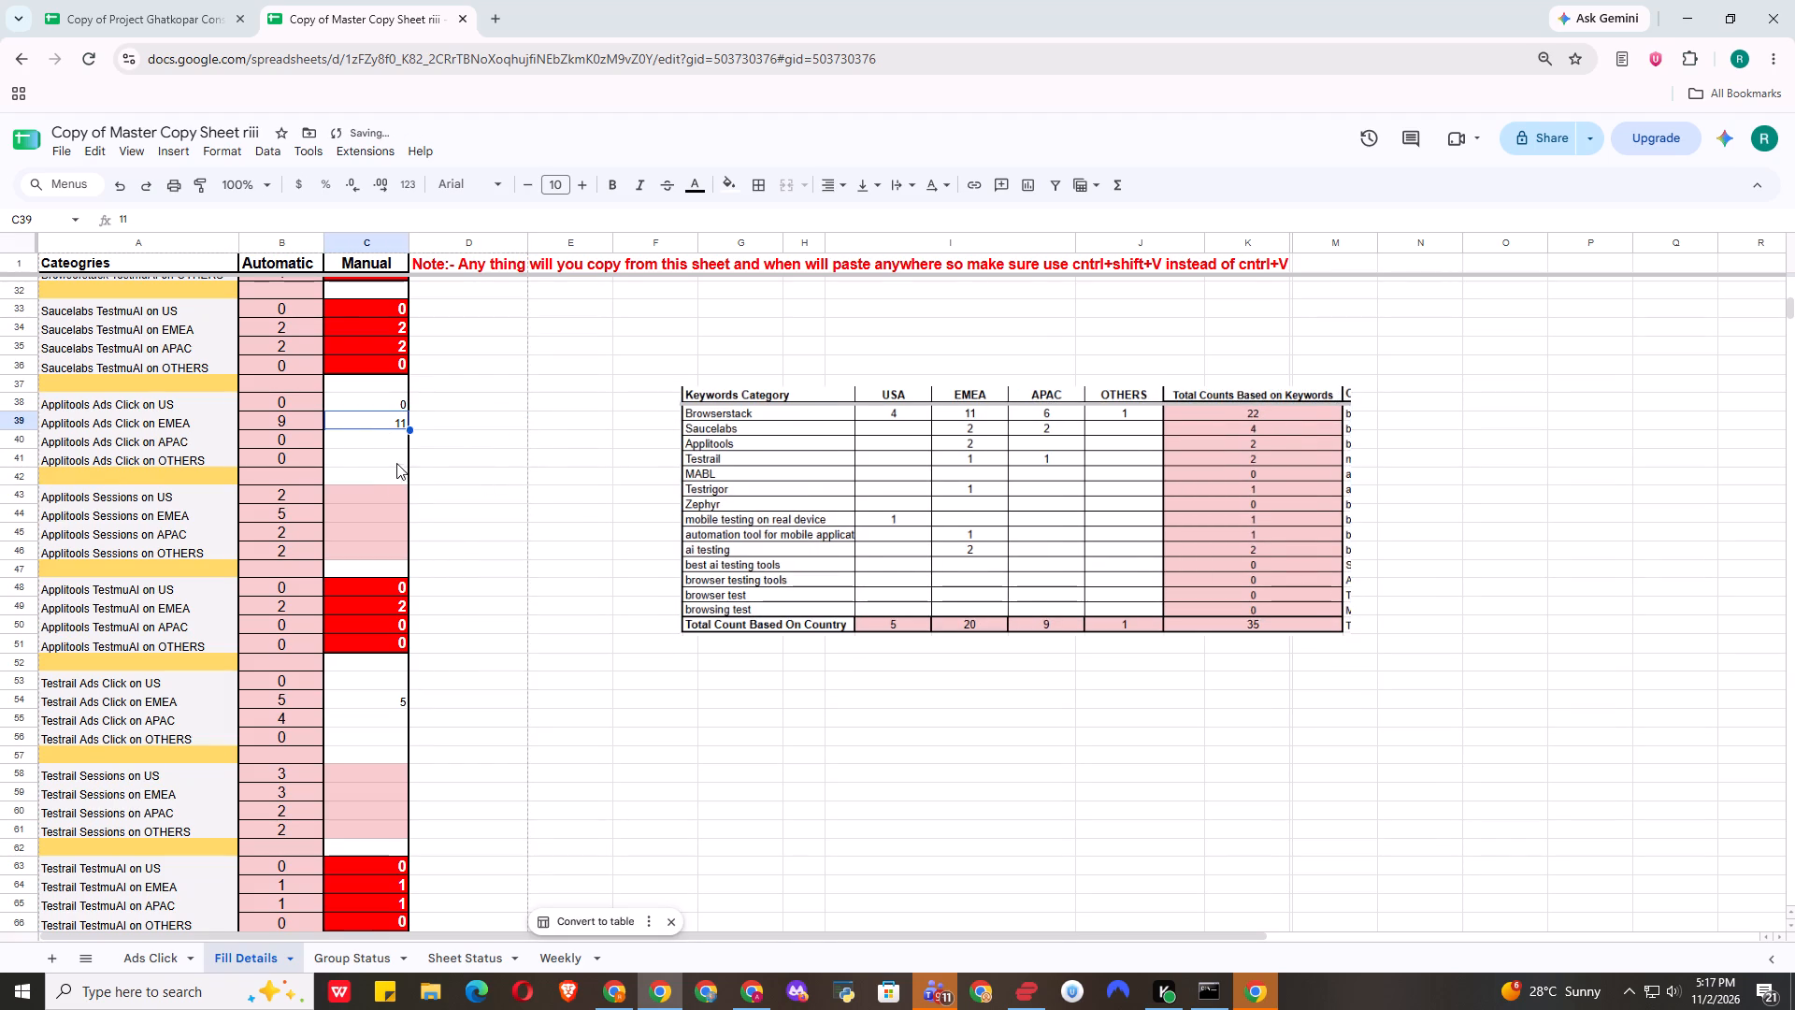
pyautogui.write('14')
pyautogui.click(364, 439)
pyautogui.click(365, 423)
pyautogui.click(370, 450)
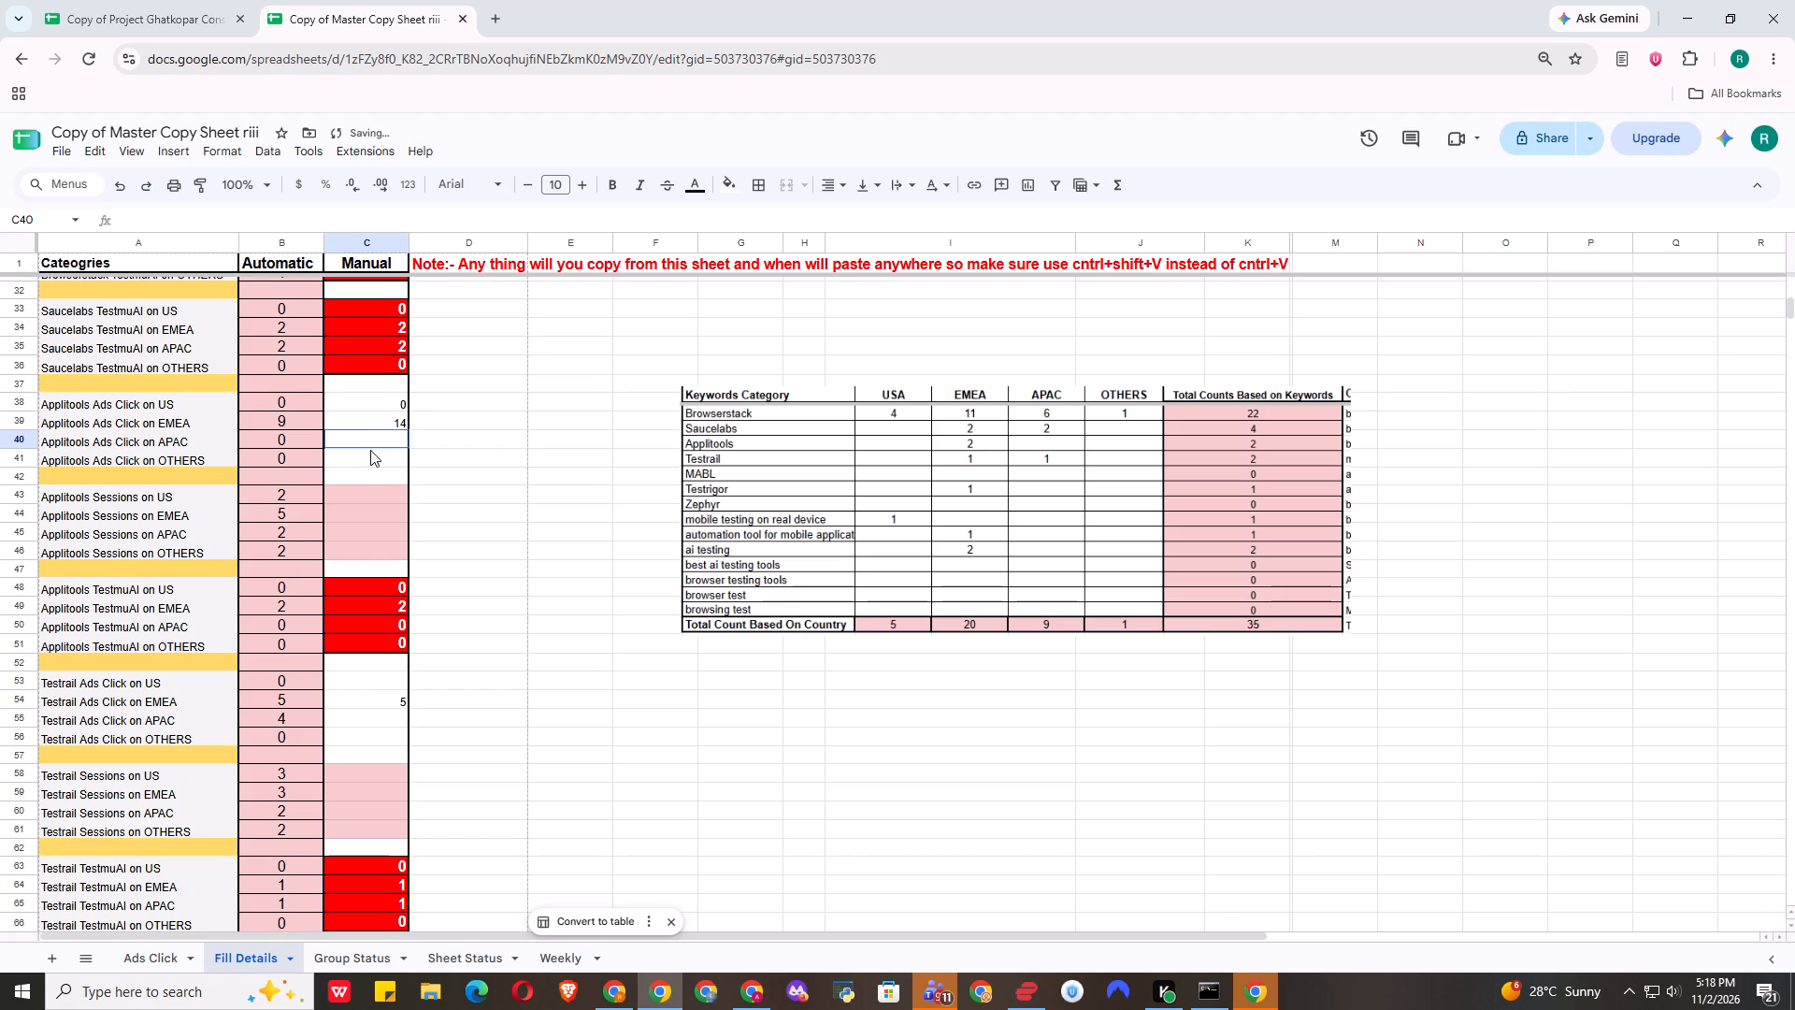
# Set the Manual values for Applitools Ads Click to 15 on EMEA, 0 on APAC and 0 on OTHERS.
pyautogui.click(370, 425)
pyautogui.click(375, 447)
pyautogui.click(375, 419)
pyautogui.press('1')
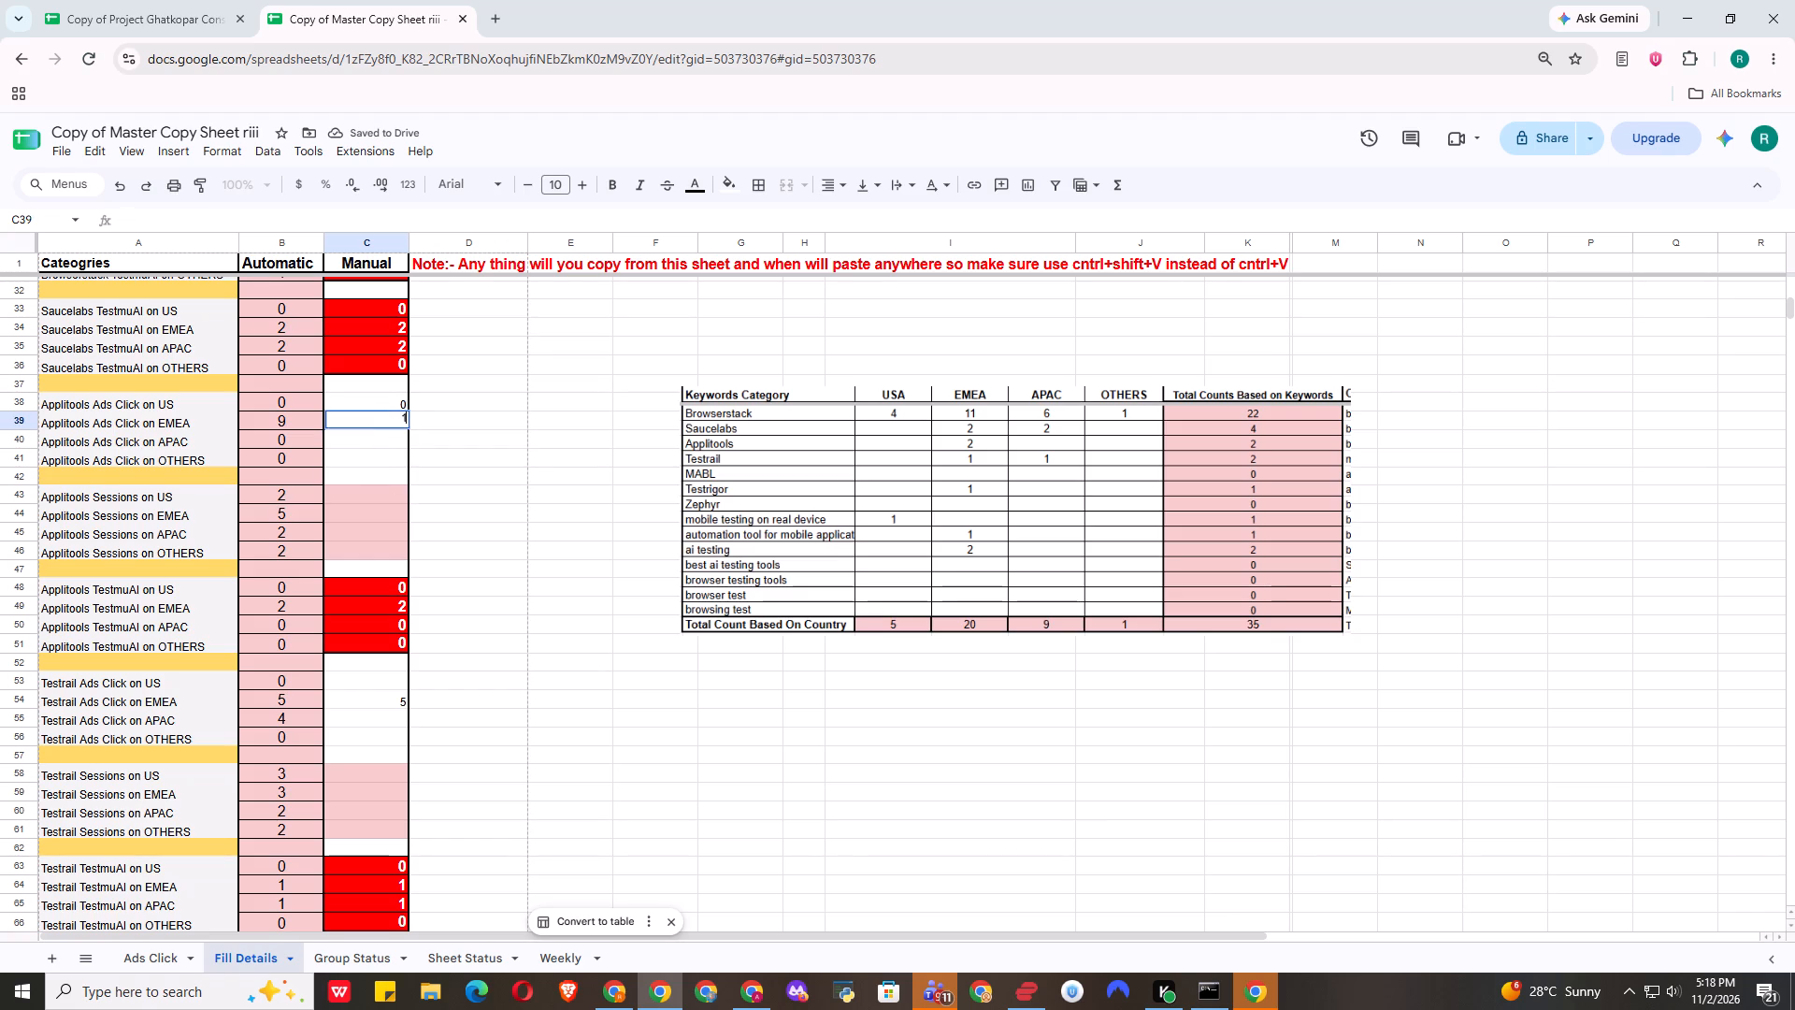
pyautogui.press('5')
pyautogui.click(375, 437)
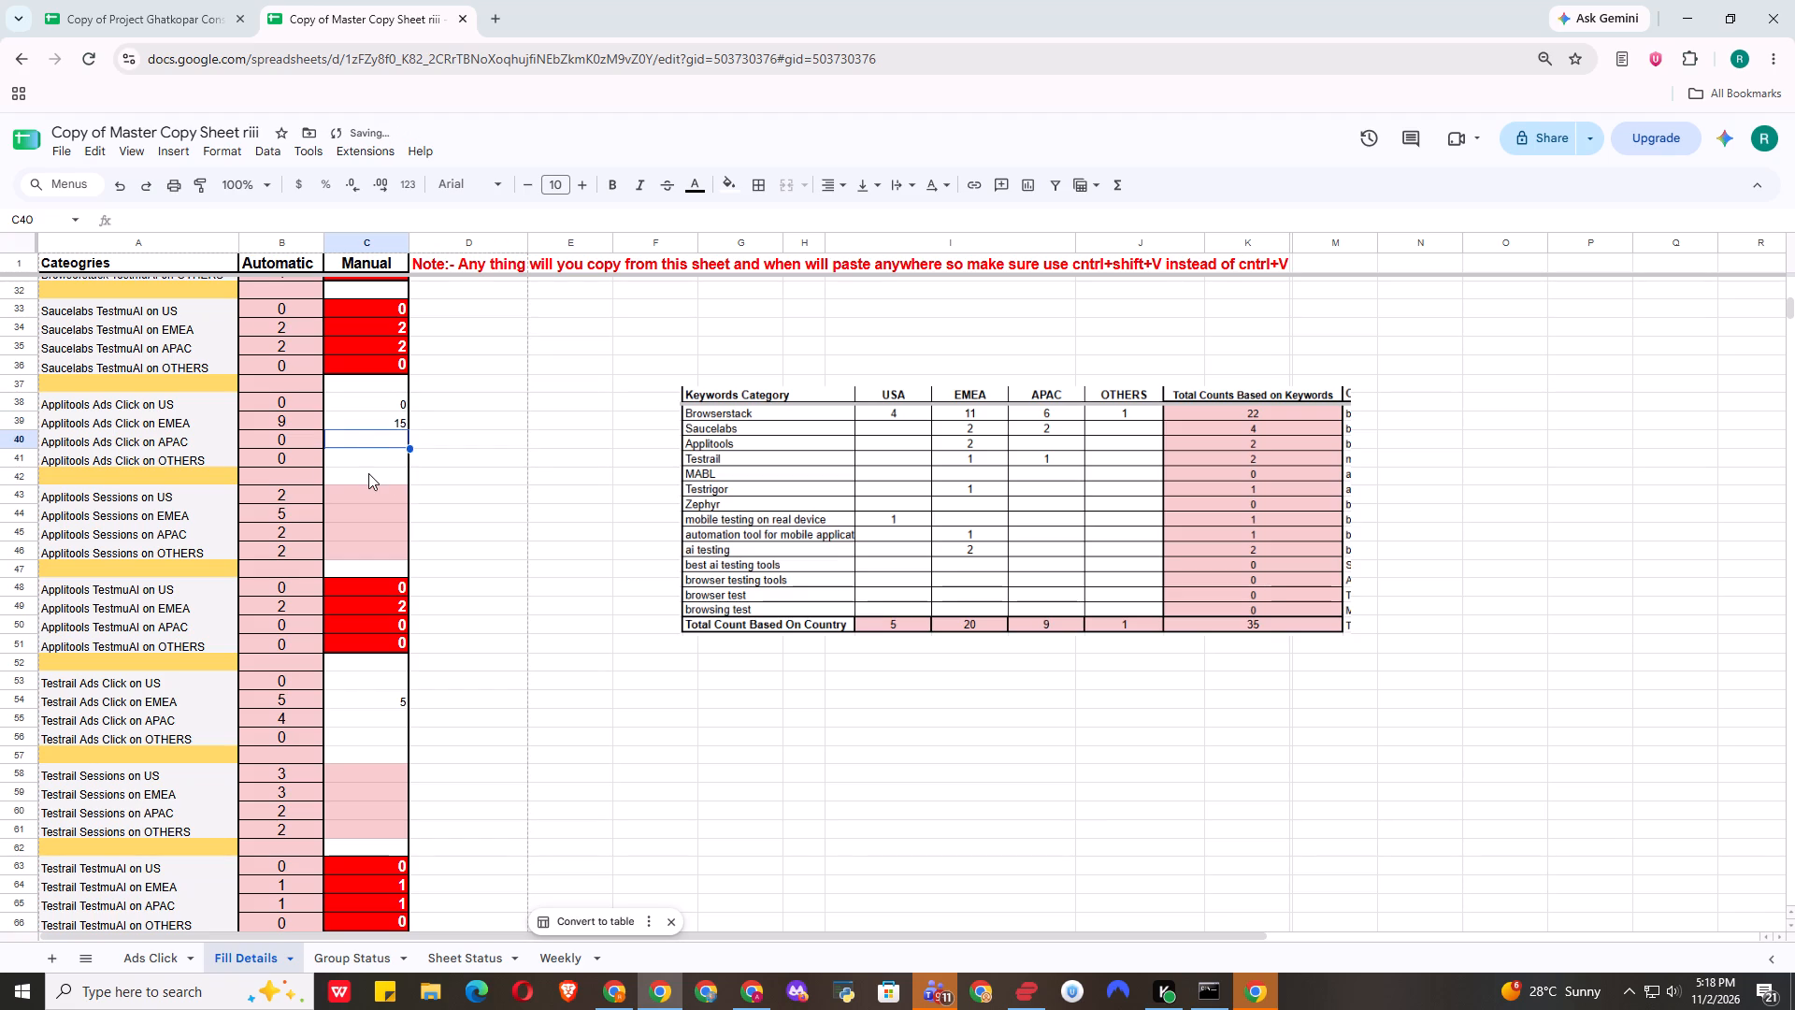
pyautogui.press('0')
pyautogui.click(366, 456)
pyautogui.press('0')
pyautogui.click(368, 479)
# Set the Manual values for Applitools Sessions to 3 on US, 7 on EMEA, 3 on APAC and 1 on OTHERS.
pyautogui.click(371, 497)
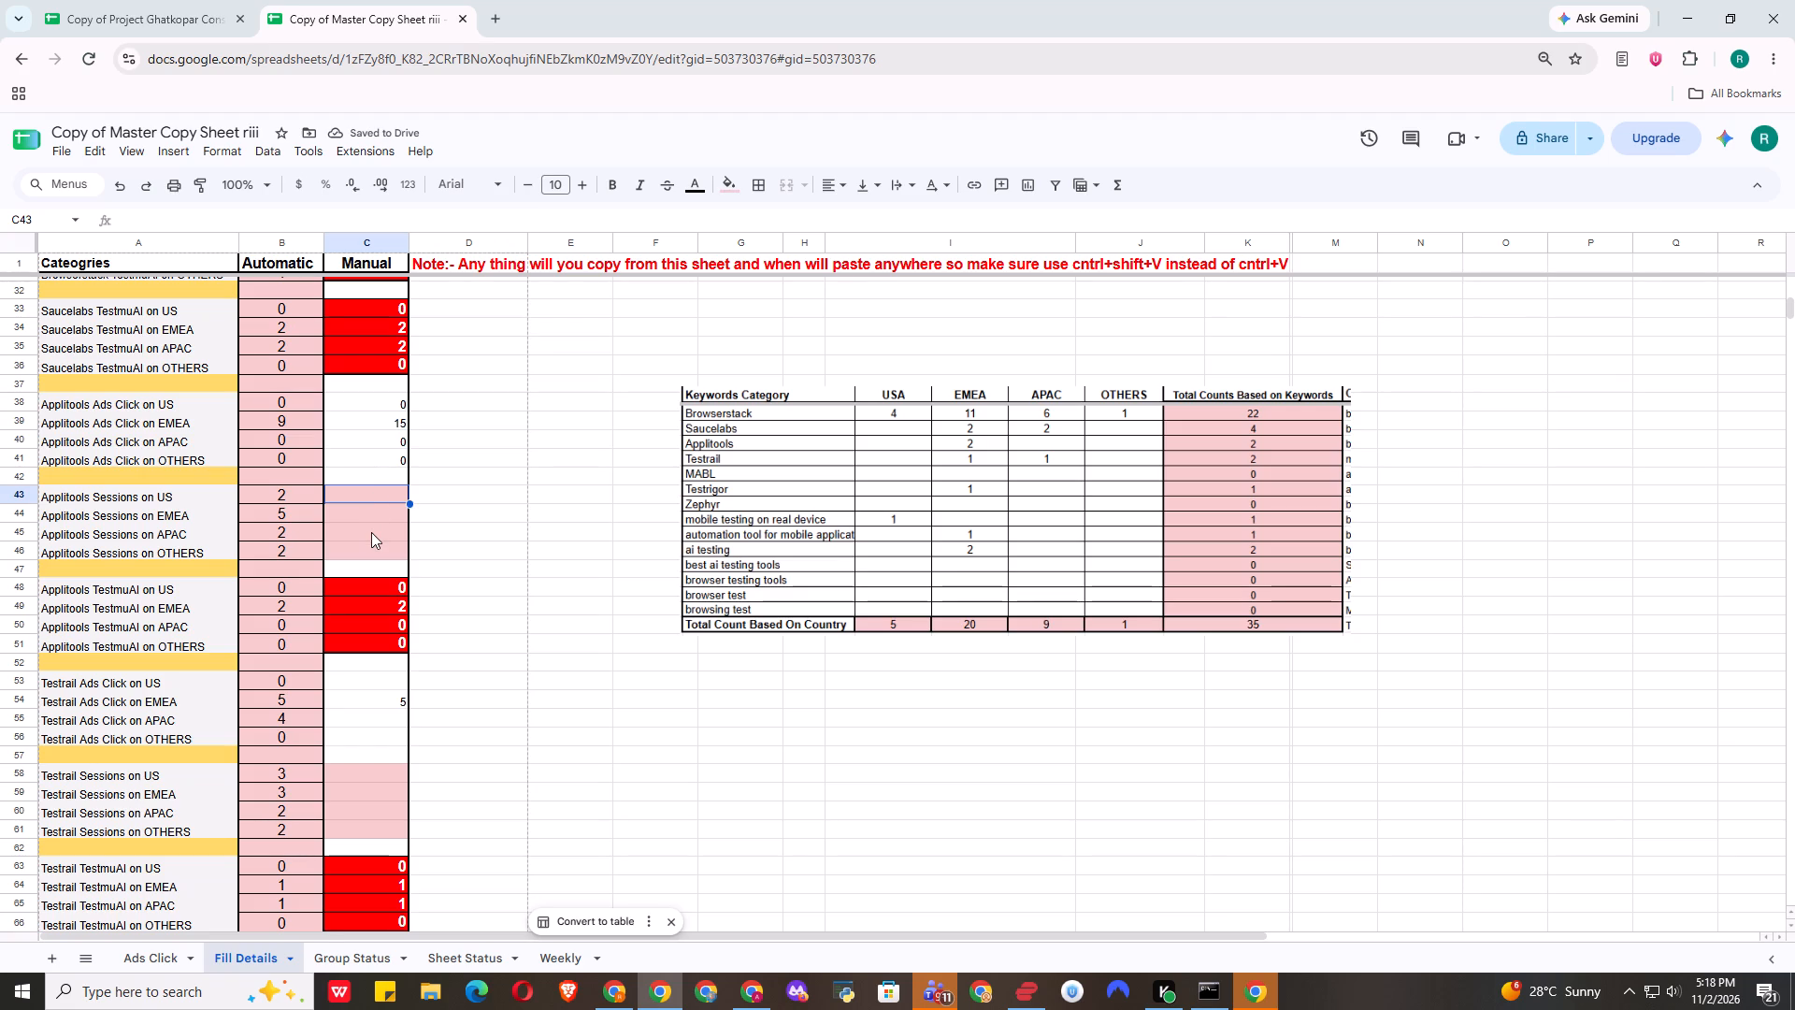
pyautogui.press('3')
pyautogui.click(373, 505)
pyautogui.click(377, 518)
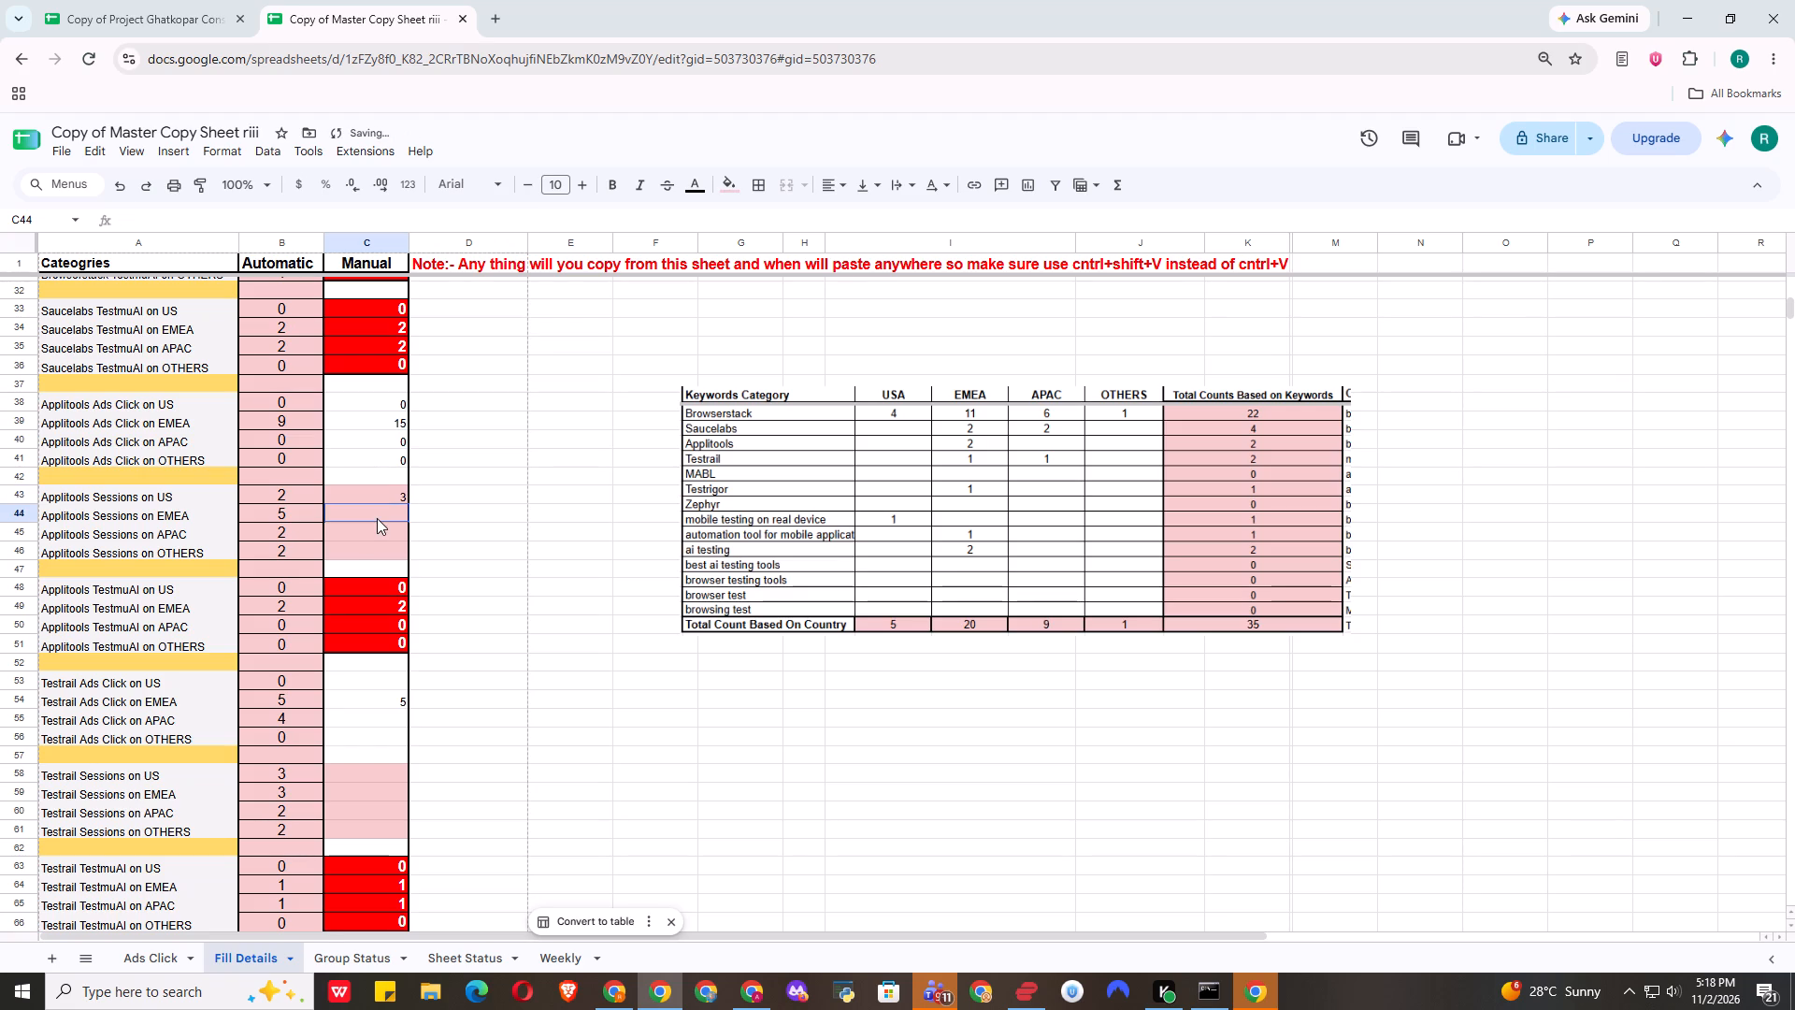
pyautogui.press('7')
pyautogui.click(385, 541)
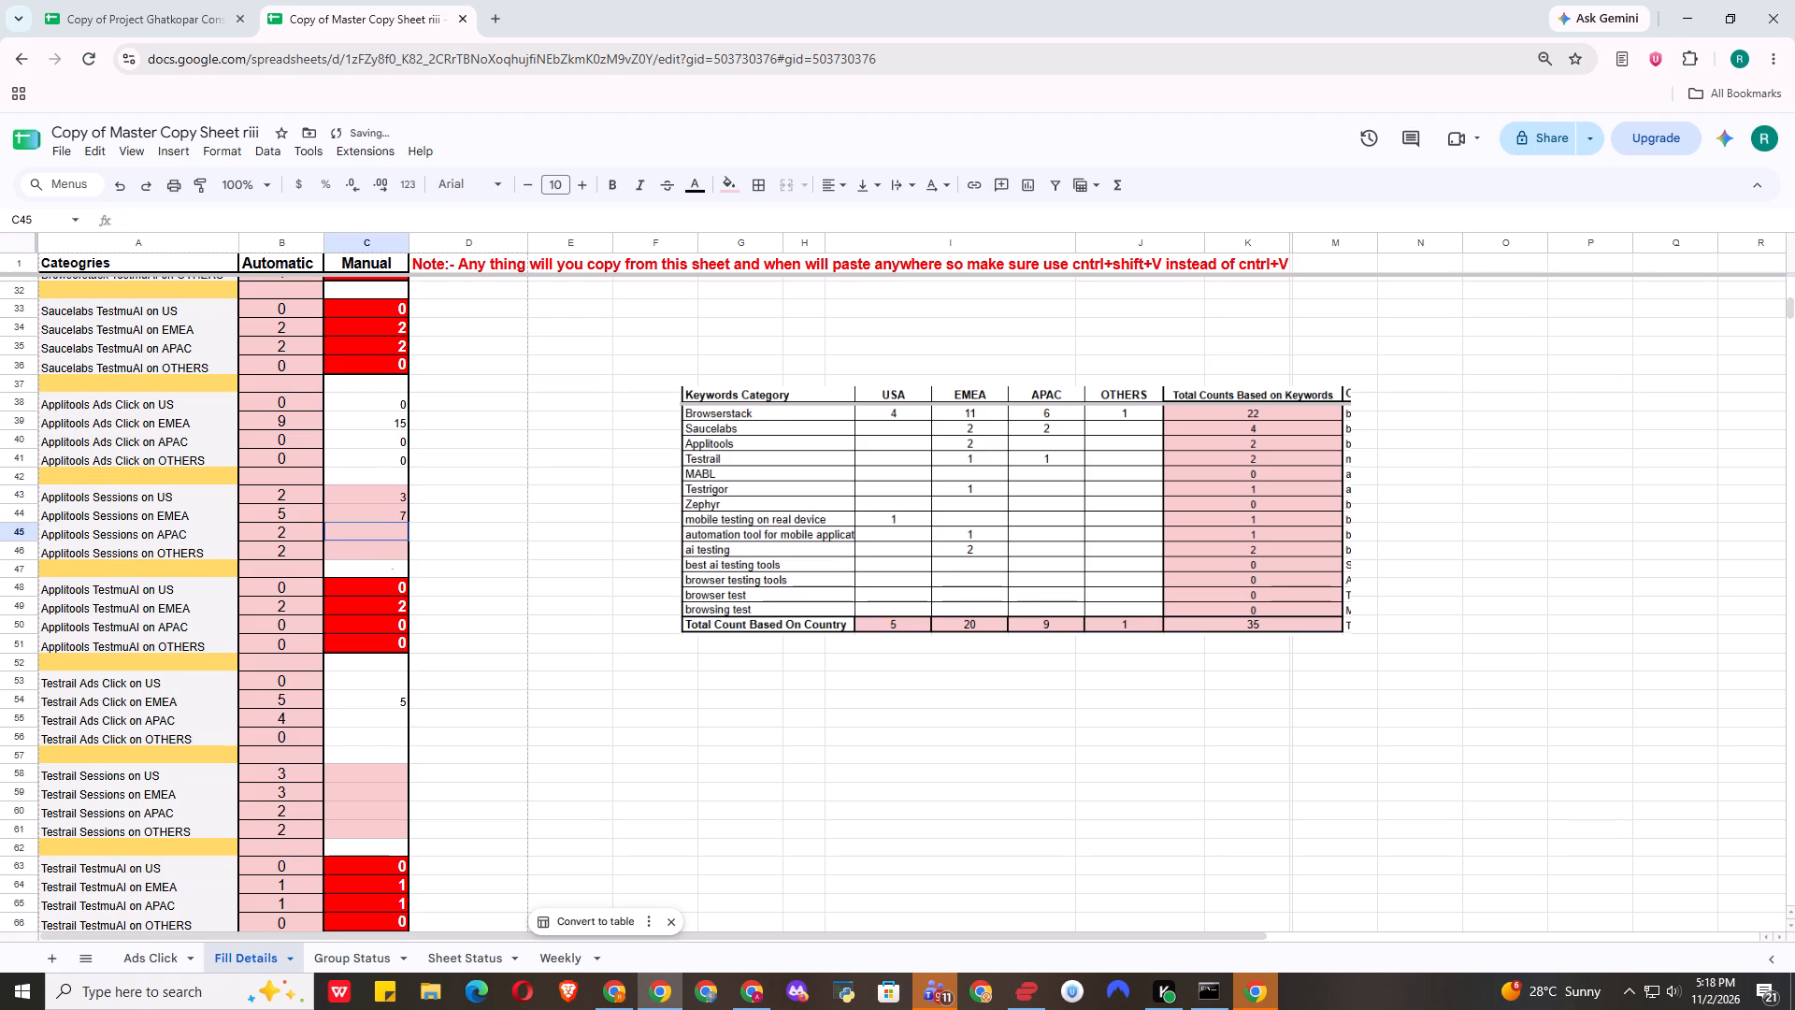
pyautogui.press('3')
pyautogui.click(386, 557)
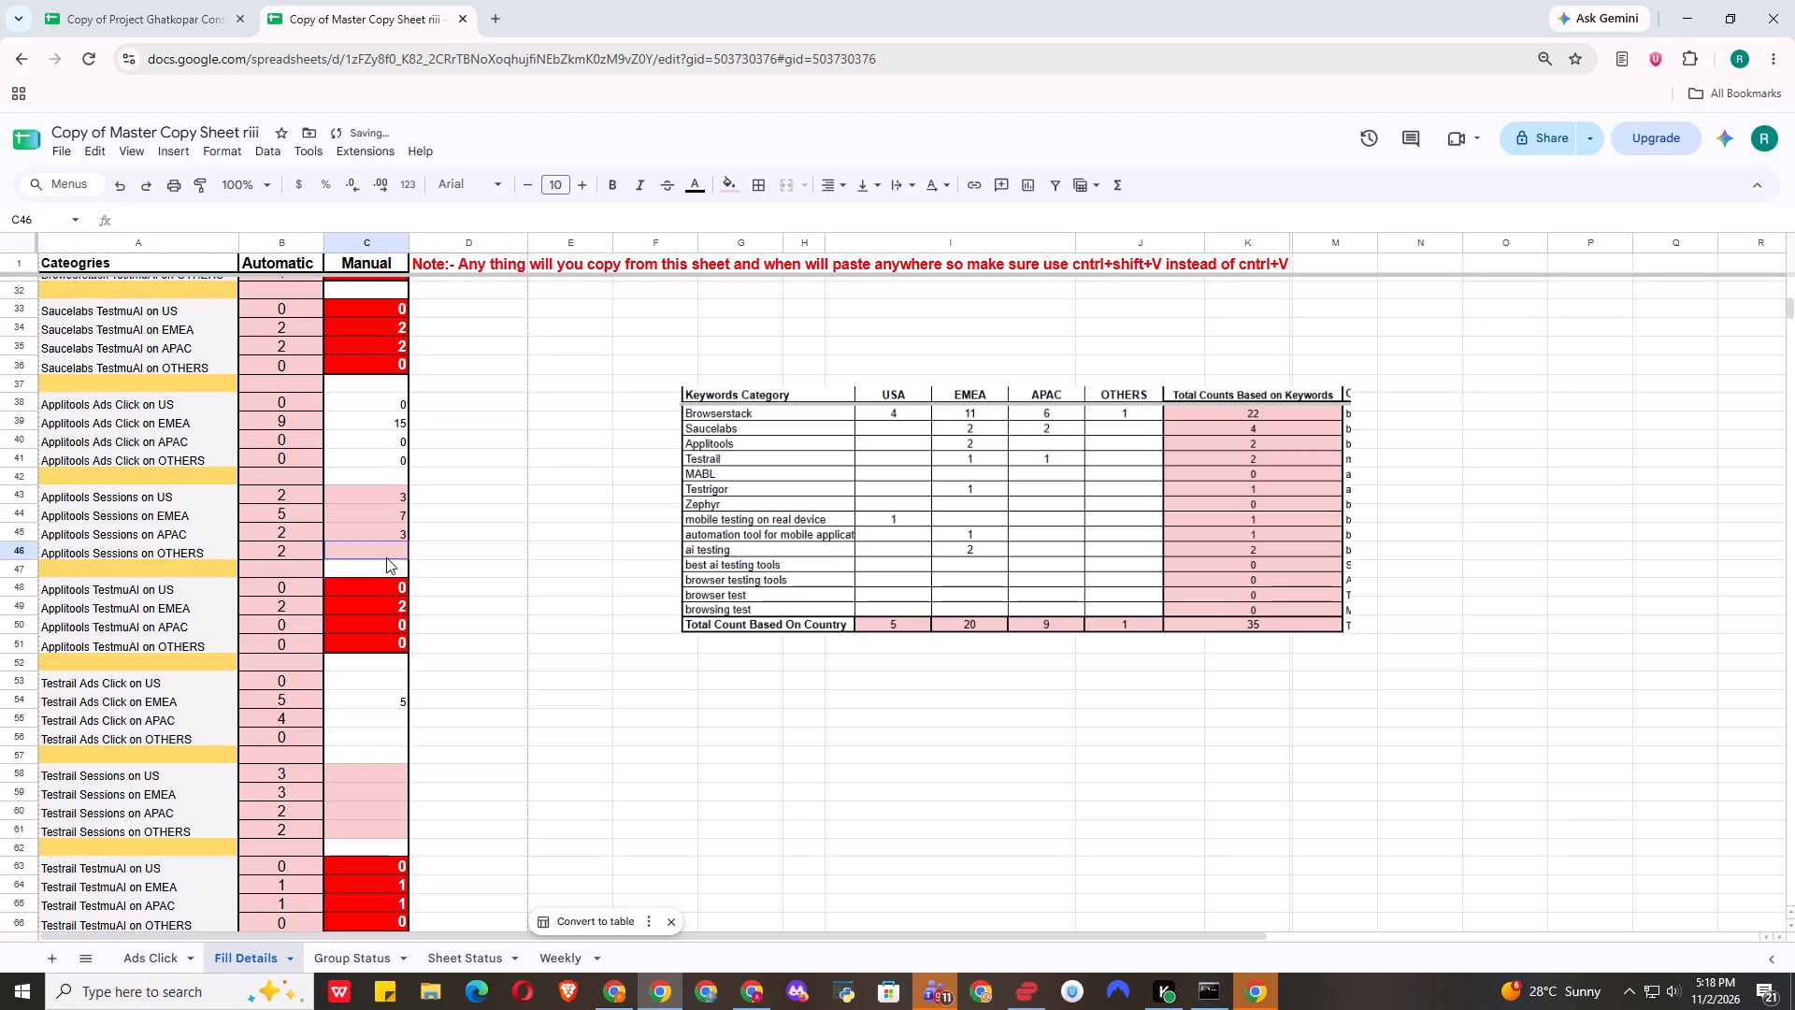
pyautogui.press('1')
pyautogui.click(386, 568)
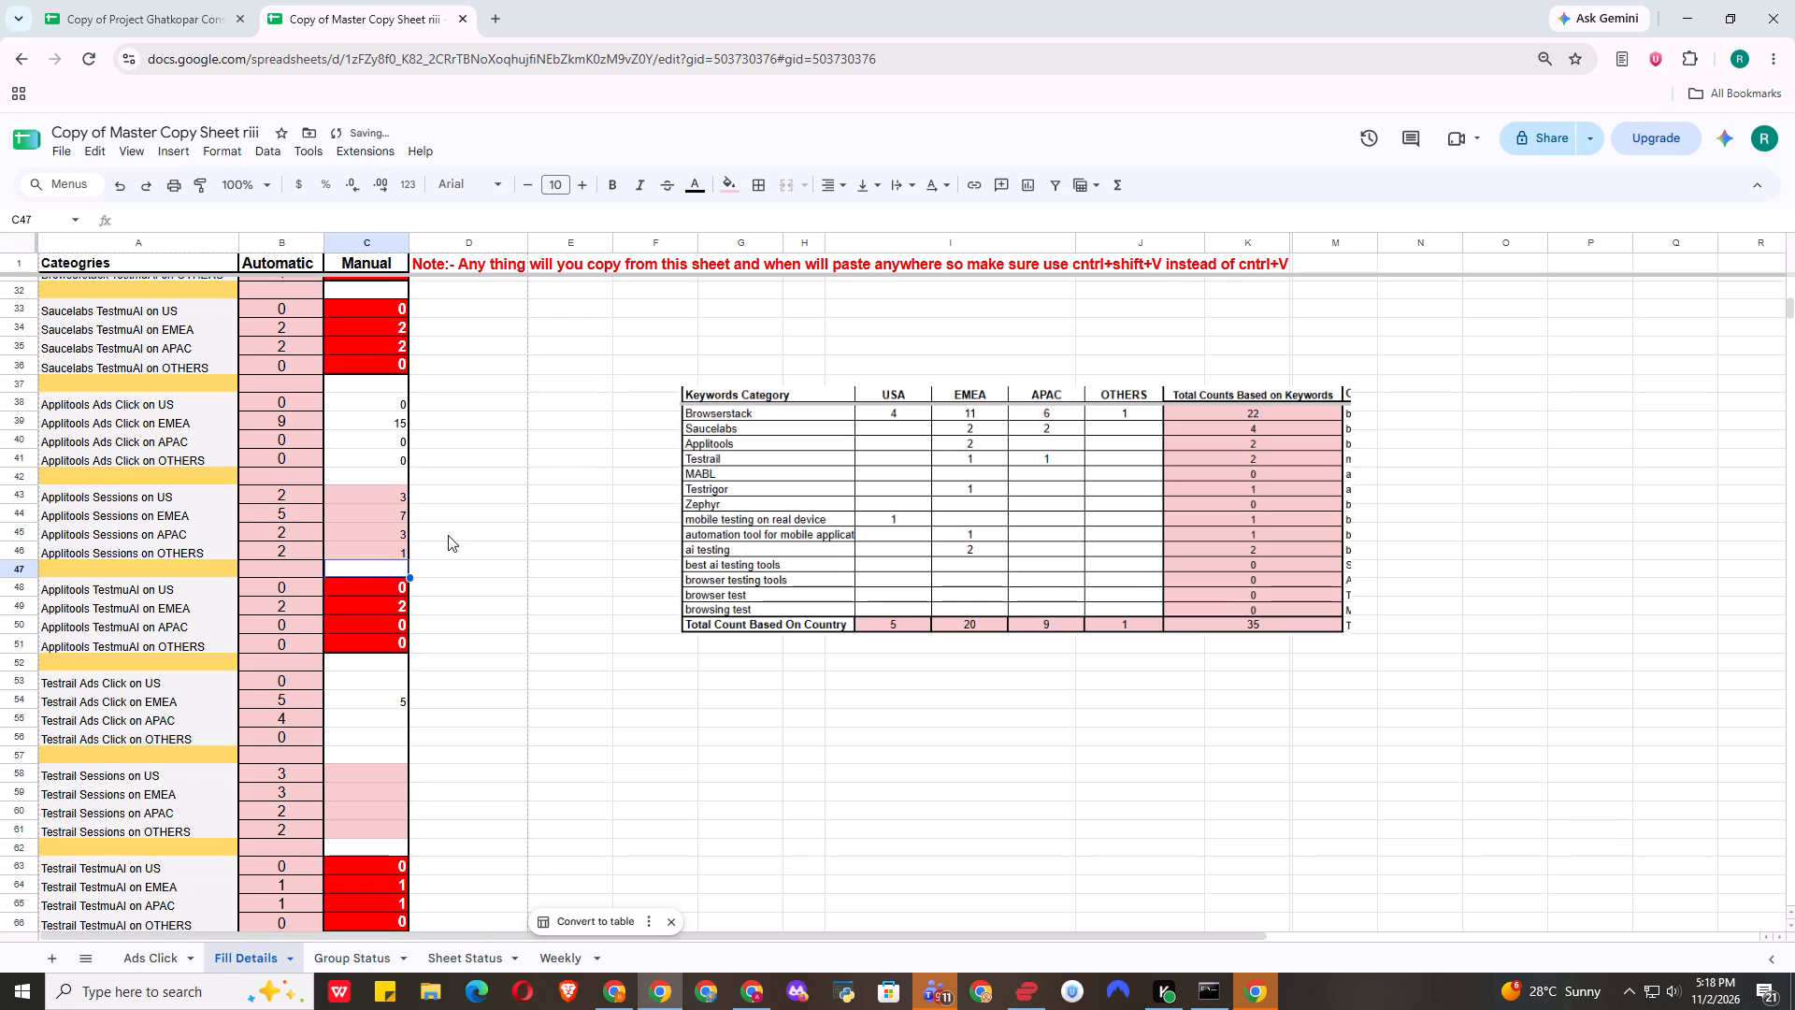
# Change the Manual values for Applitools Sessions to 2 on US, 5 on EMEA and 2 on APAC.
pyautogui.click(387, 518)
pyautogui.click(376, 507)
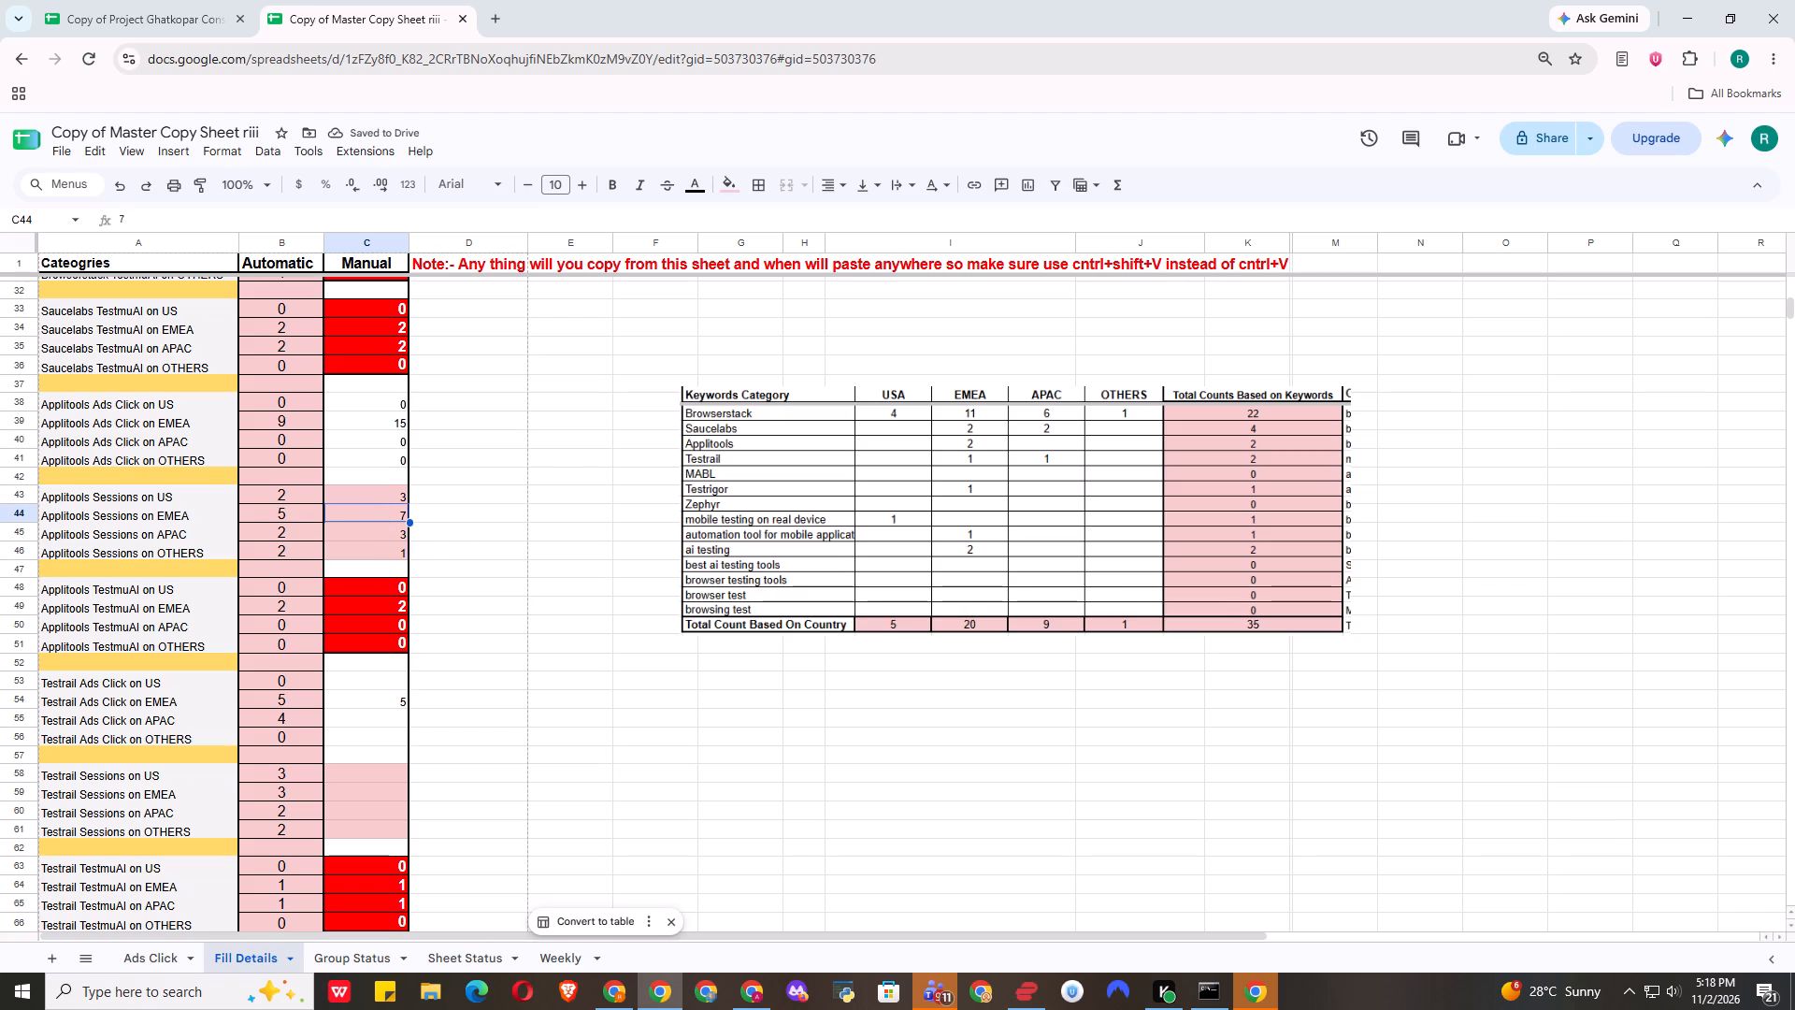
pyautogui.click(389, 500)
pyautogui.press('2')
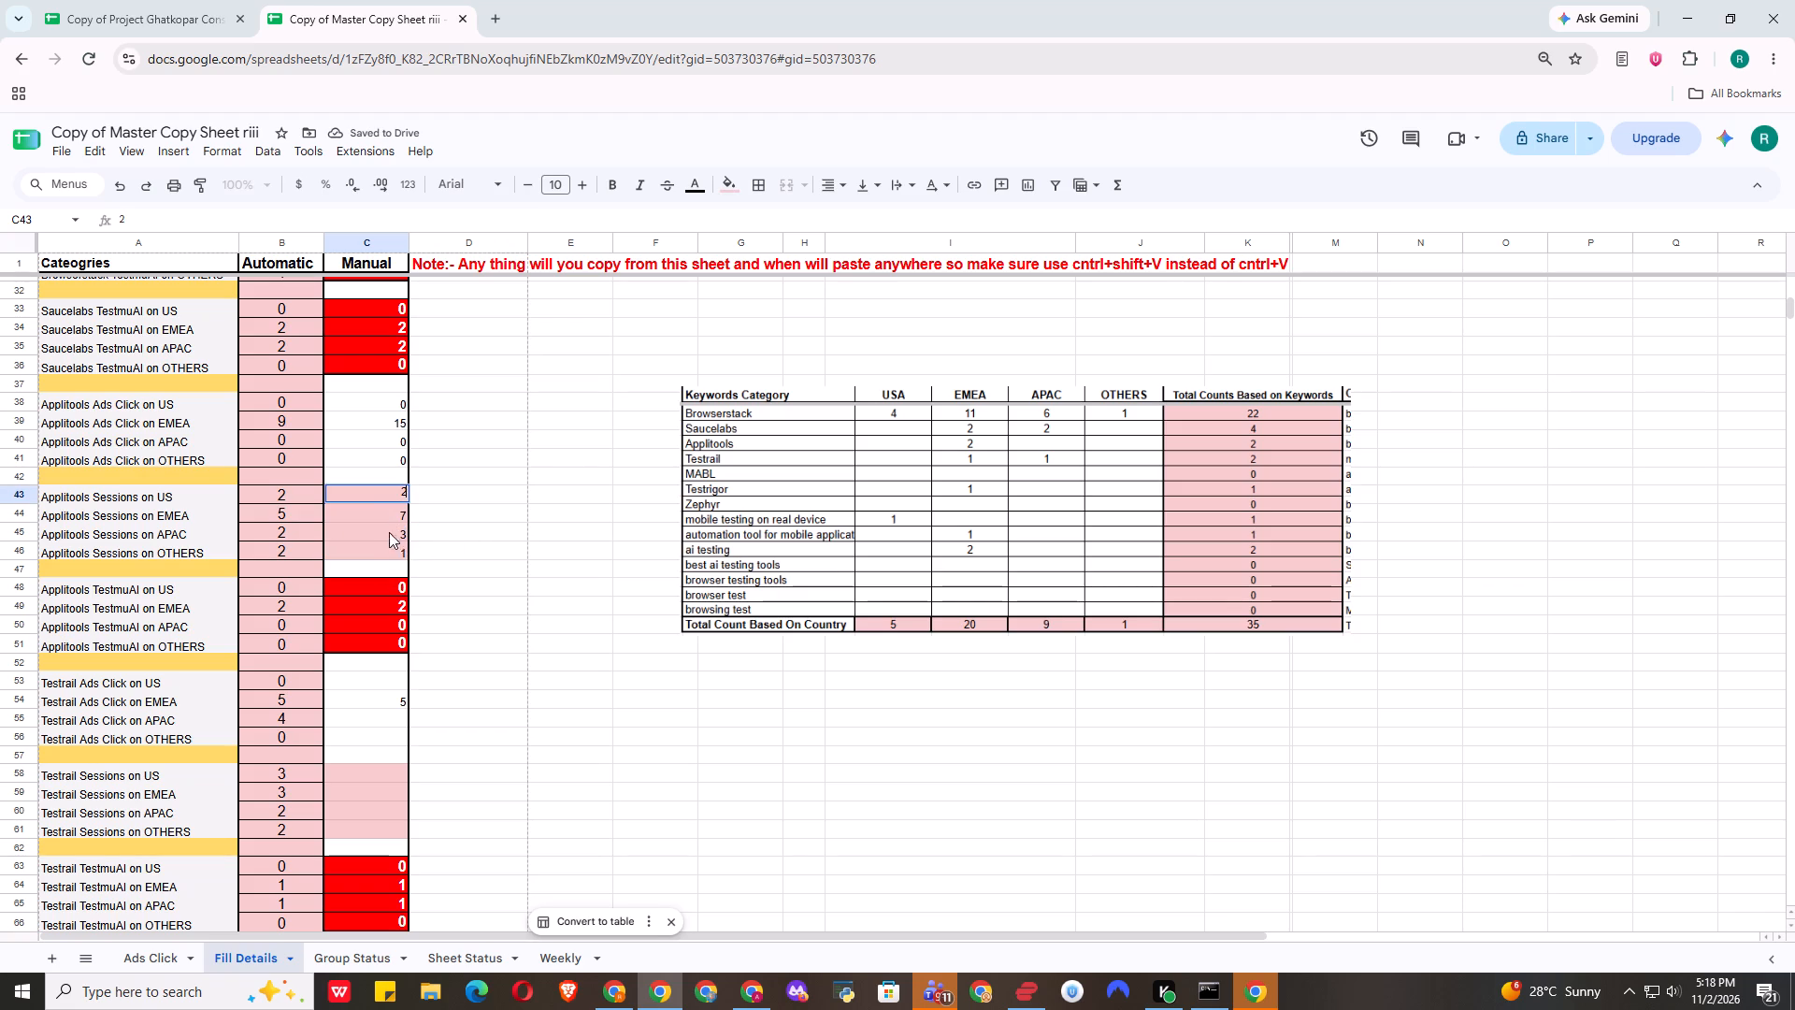
pyautogui.click(382, 513)
pyautogui.press('5')
pyautogui.click(382, 523)
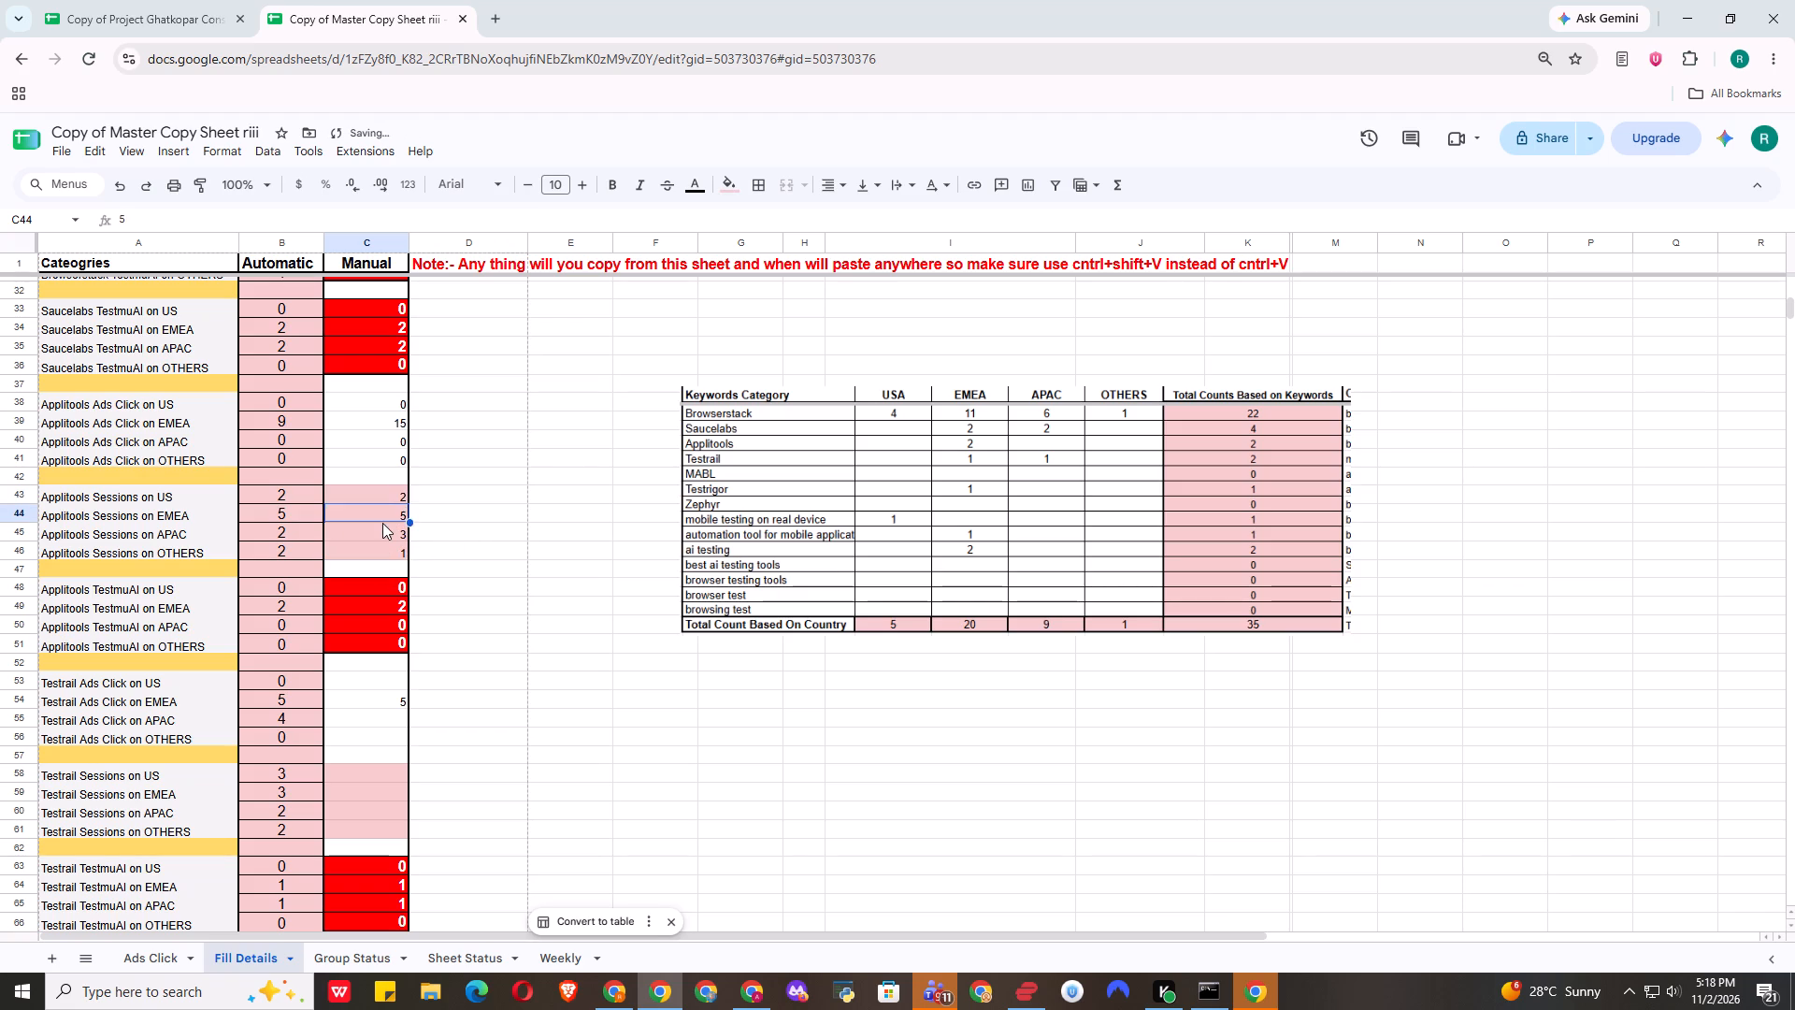
pyautogui.click(383, 532)
pyautogui.press('2')
pyautogui.click(383, 555)
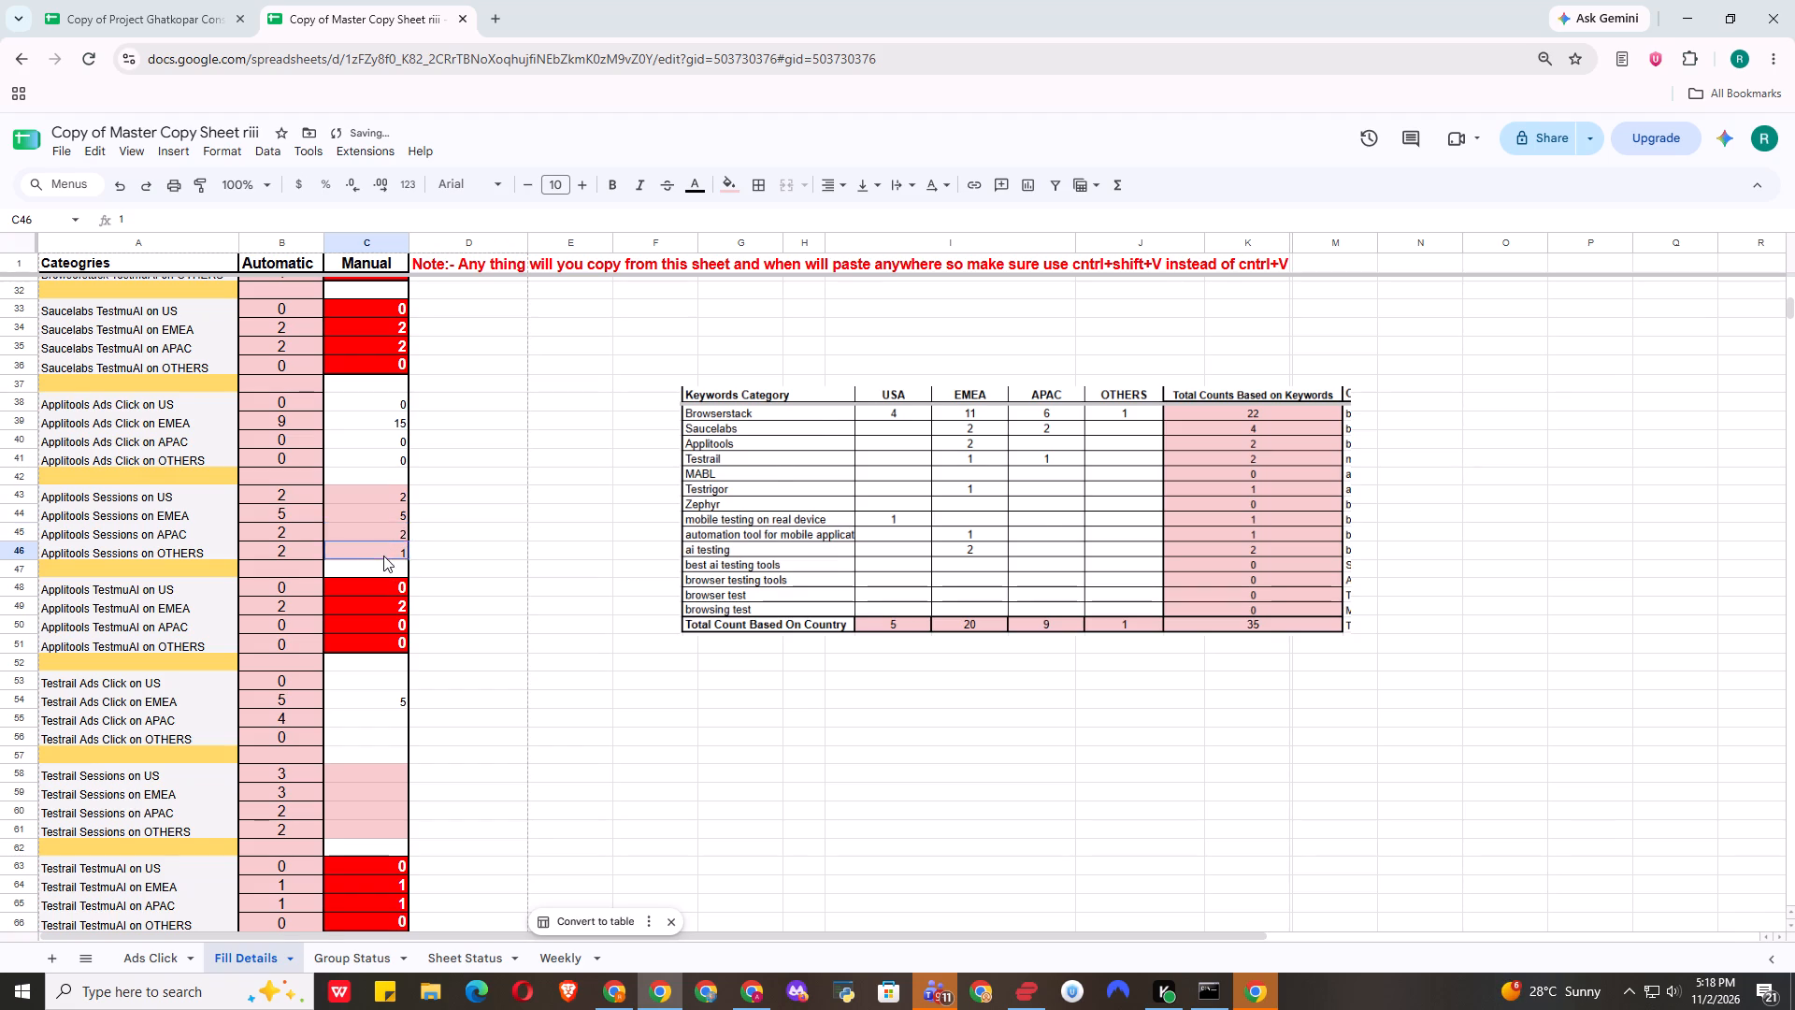
# Set the Manual values for Testrail Ads Click to 0 on US, 4 on EMEA, 5 on APAC and 0 on OTHERS.
pyautogui.scroll(-1, 470, 538)
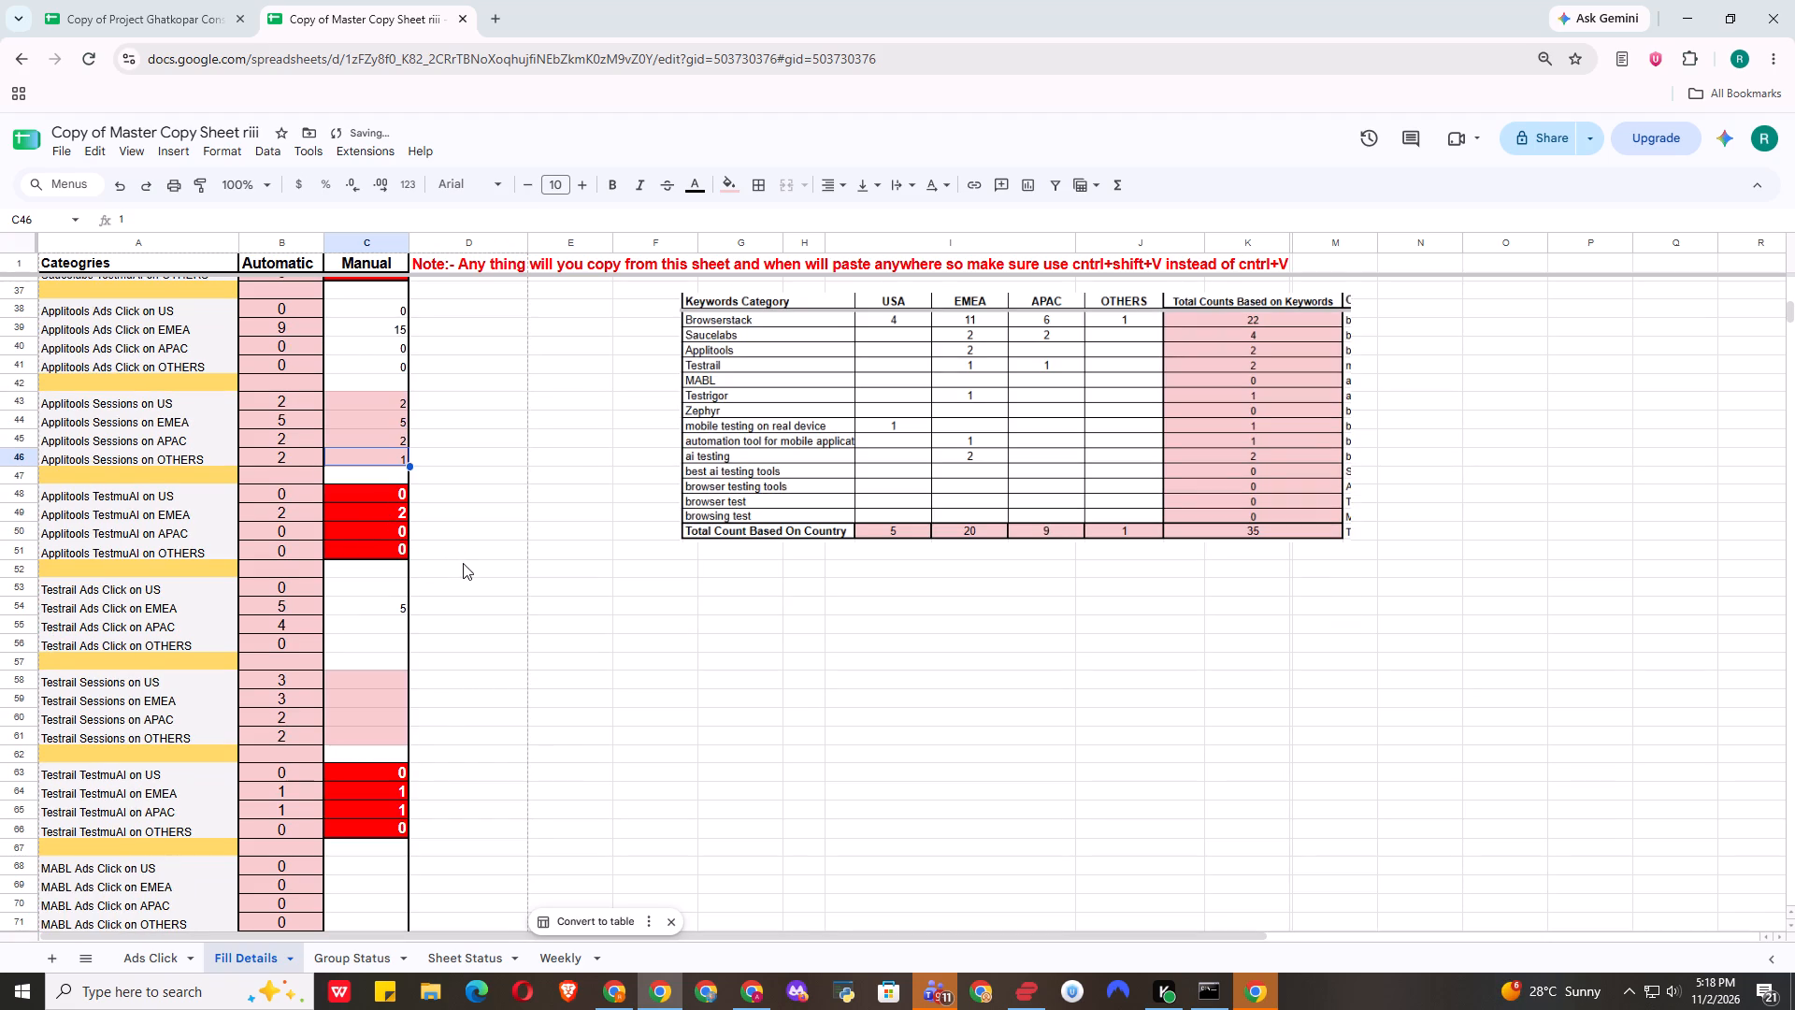
pyautogui.click(381, 588)
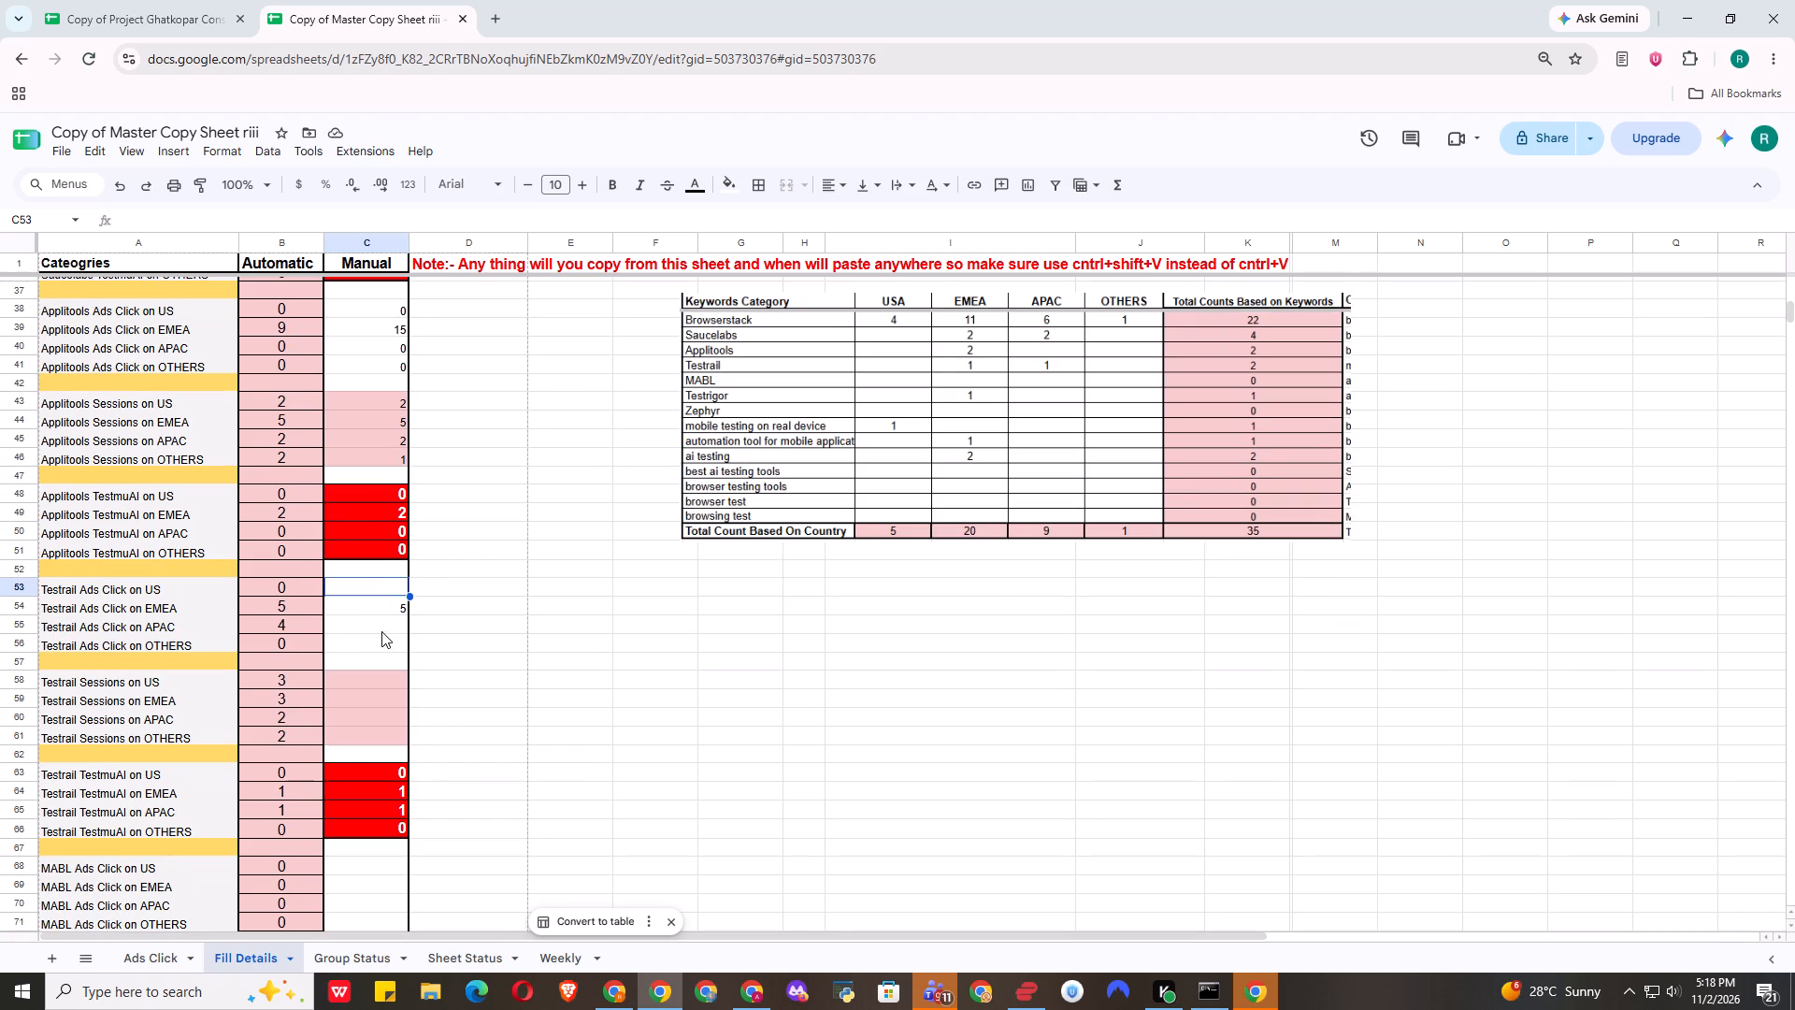
pyautogui.click(383, 634)
pyautogui.click(374, 599)
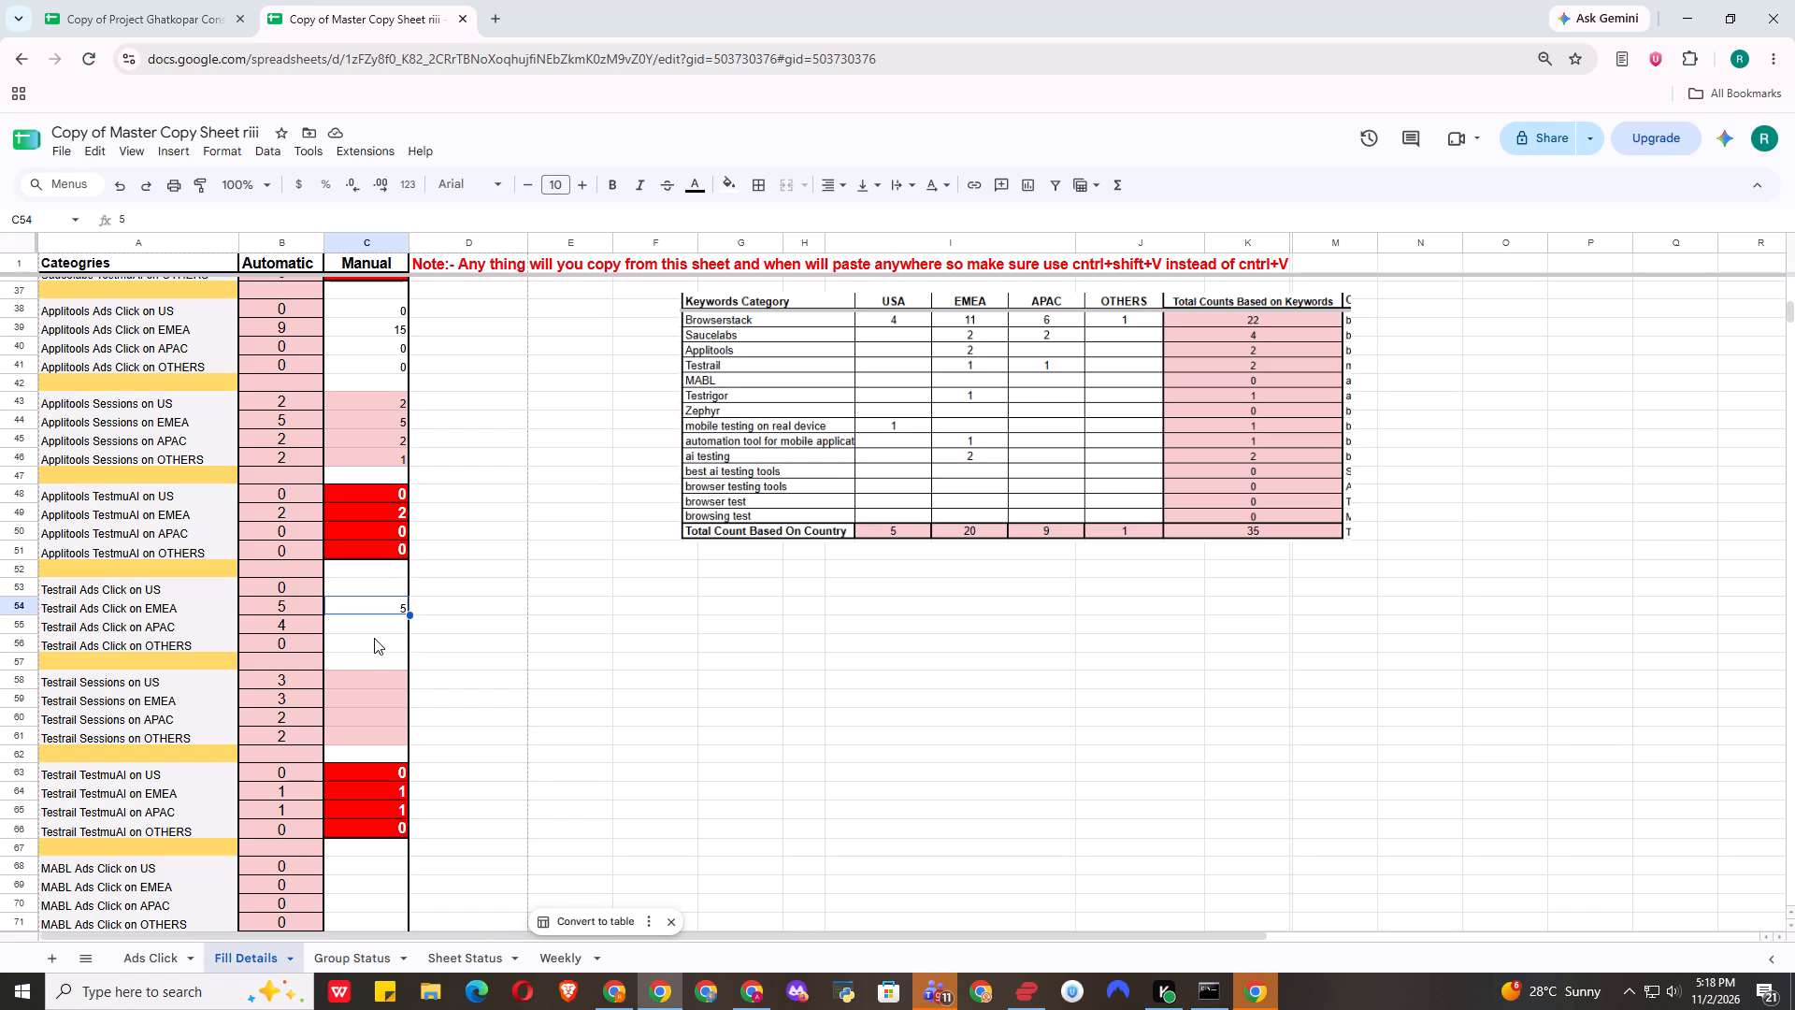
pyautogui.click(374, 638)
pyautogui.click(370, 587)
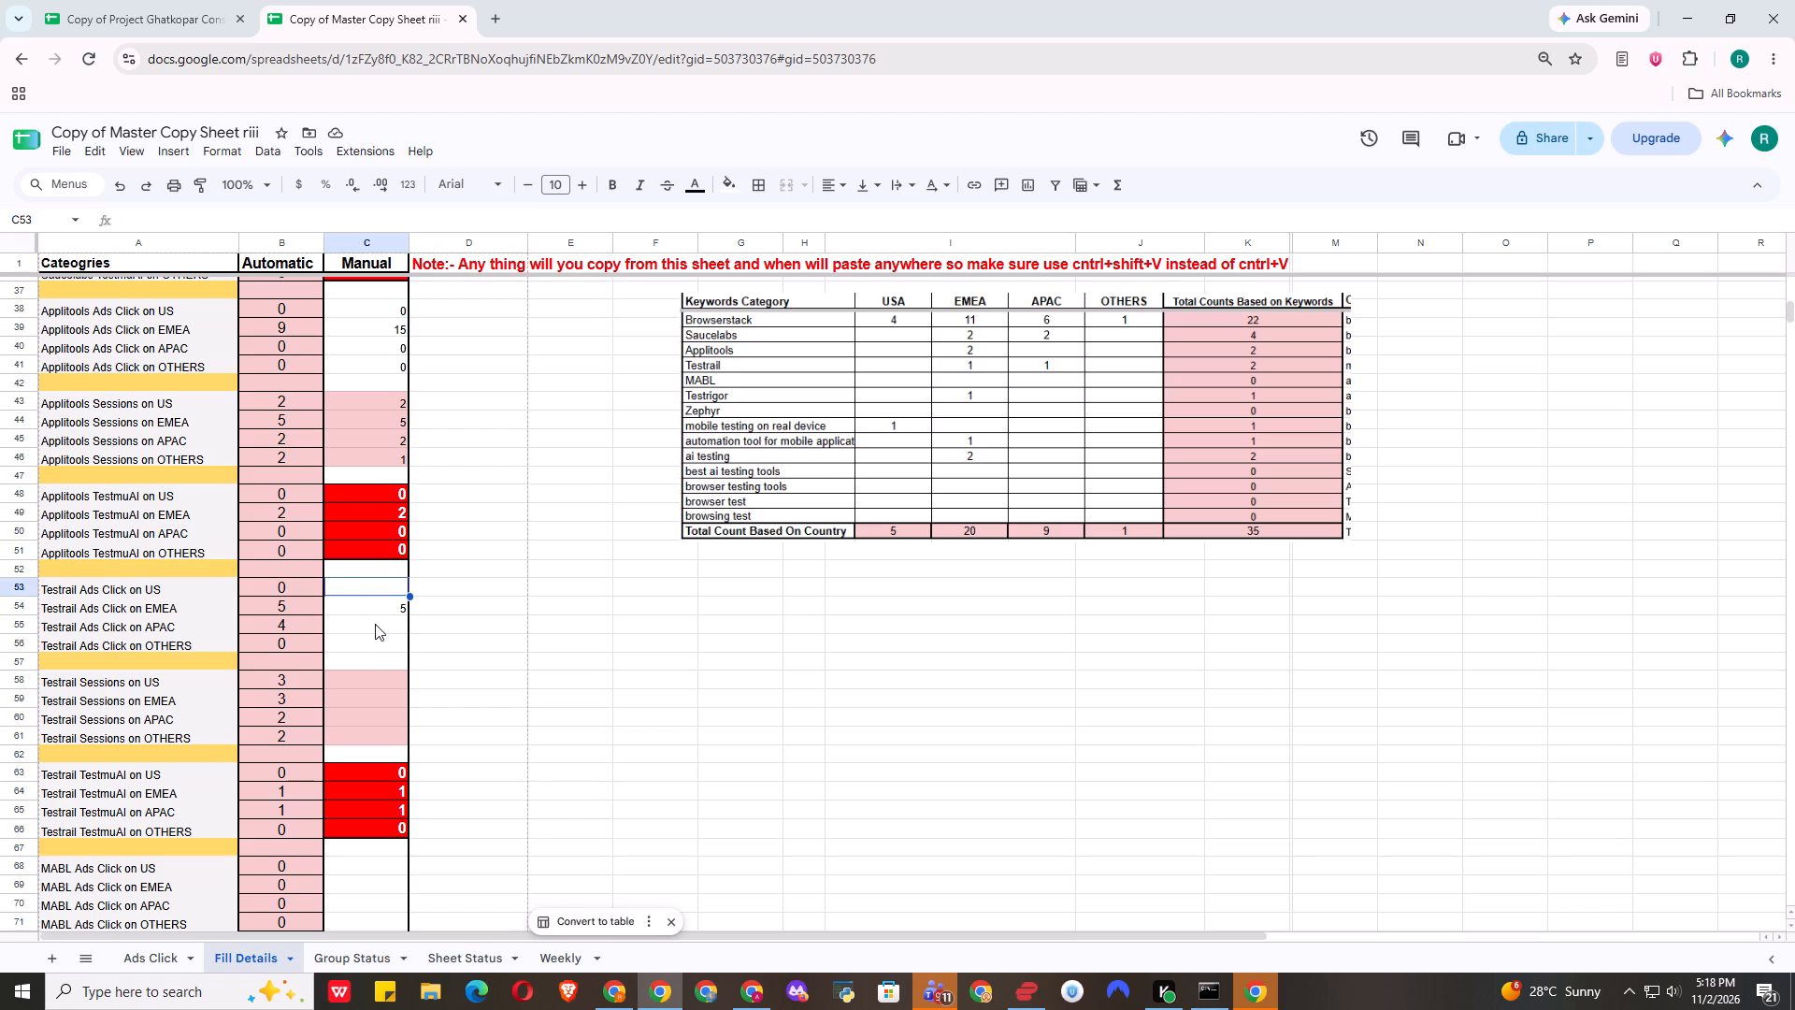
pyautogui.press('0')
pyautogui.click(381, 638)
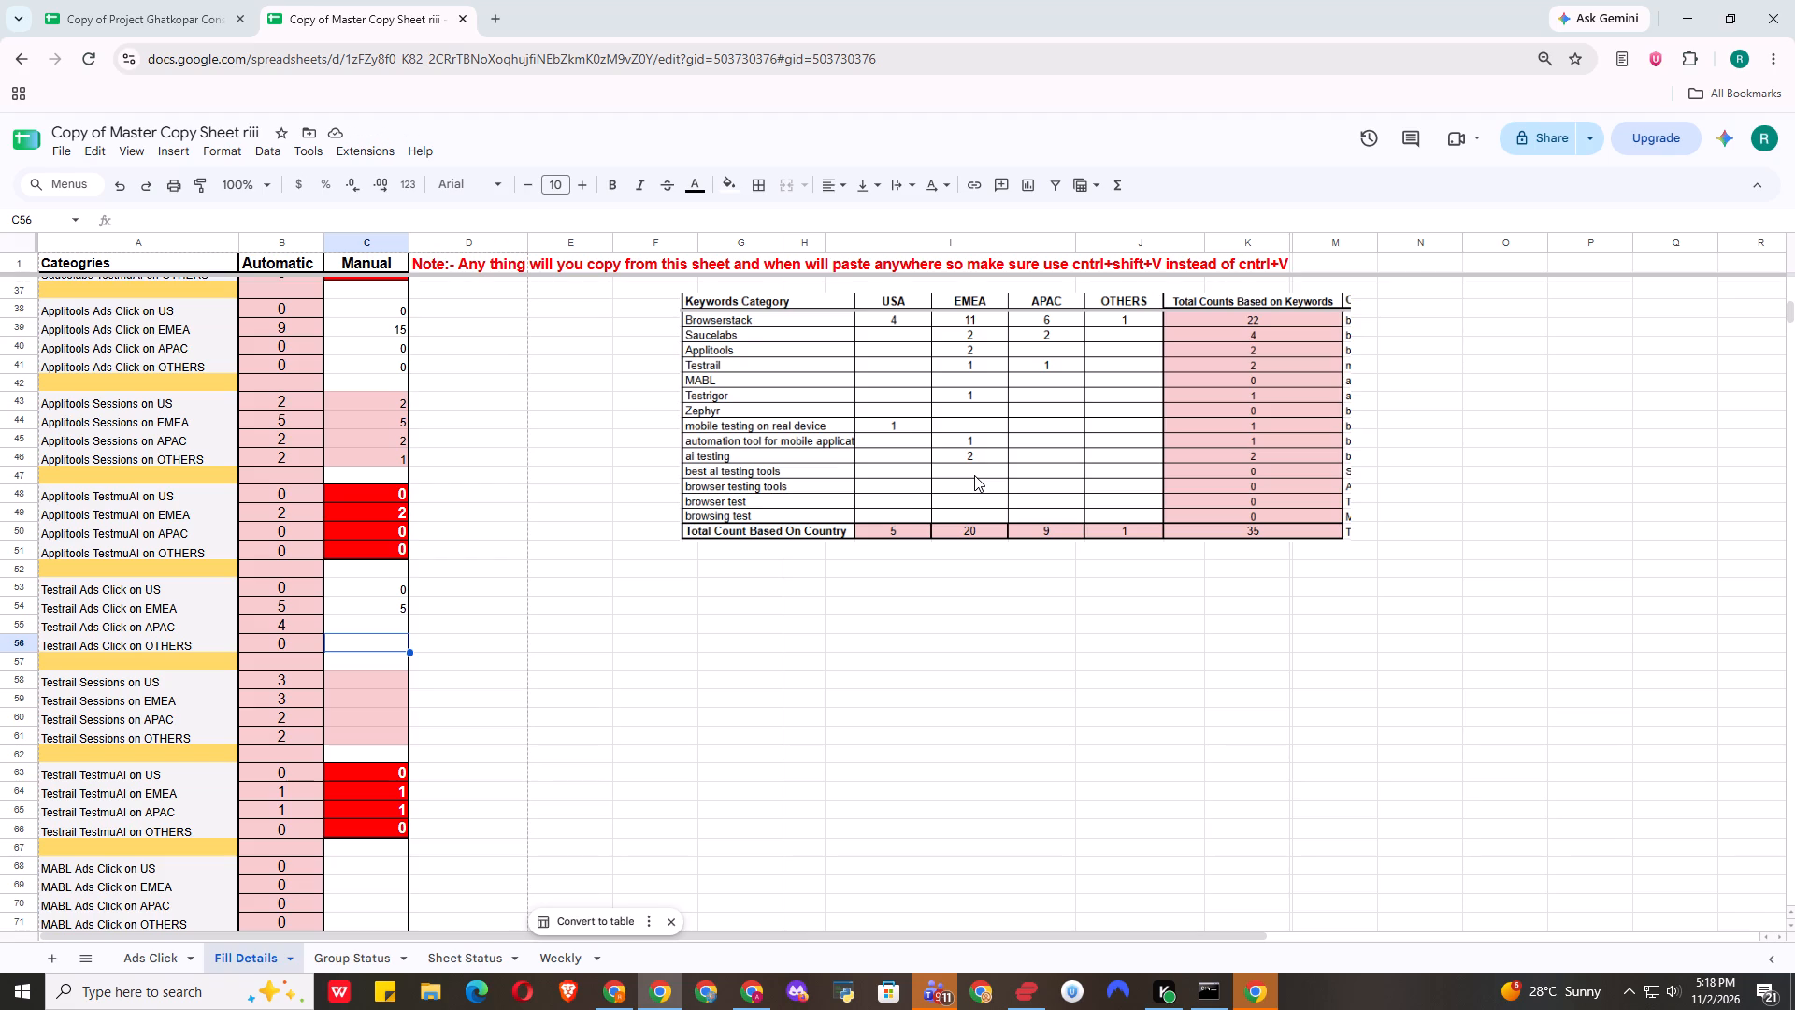
pyautogui.click(388, 633)
pyautogui.click(381, 622)
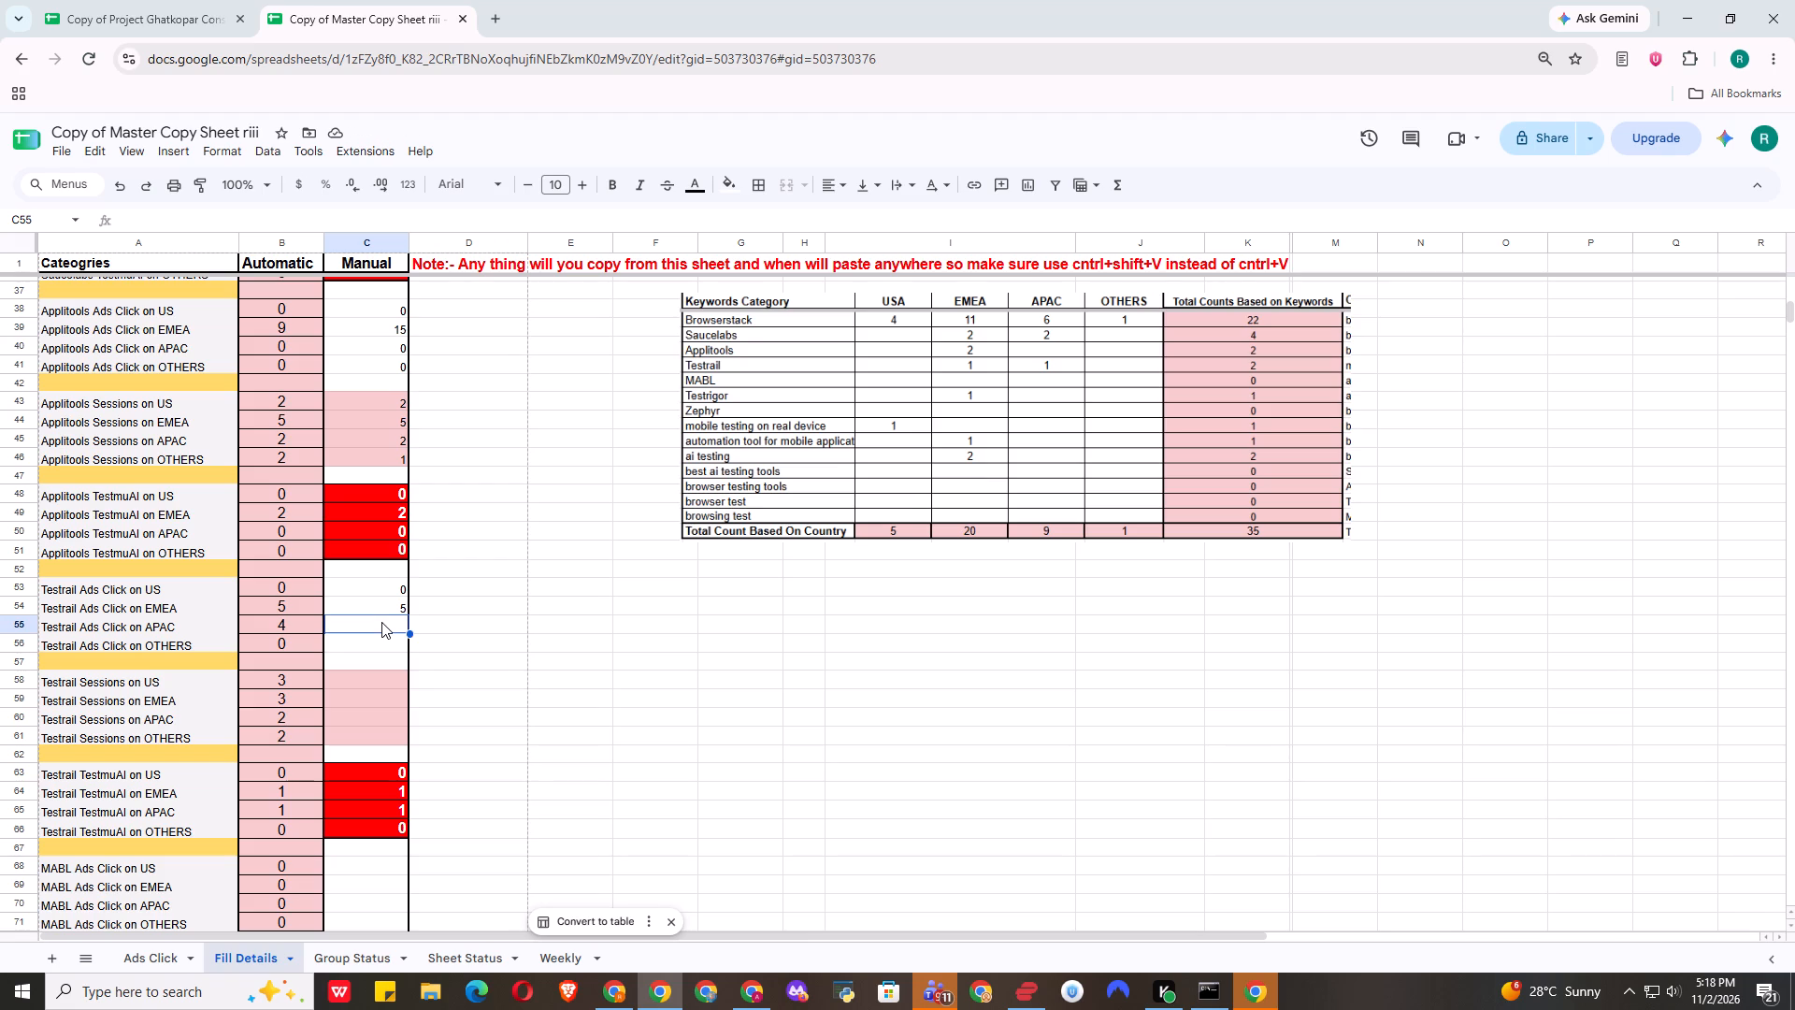
pyautogui.click(353, 600)
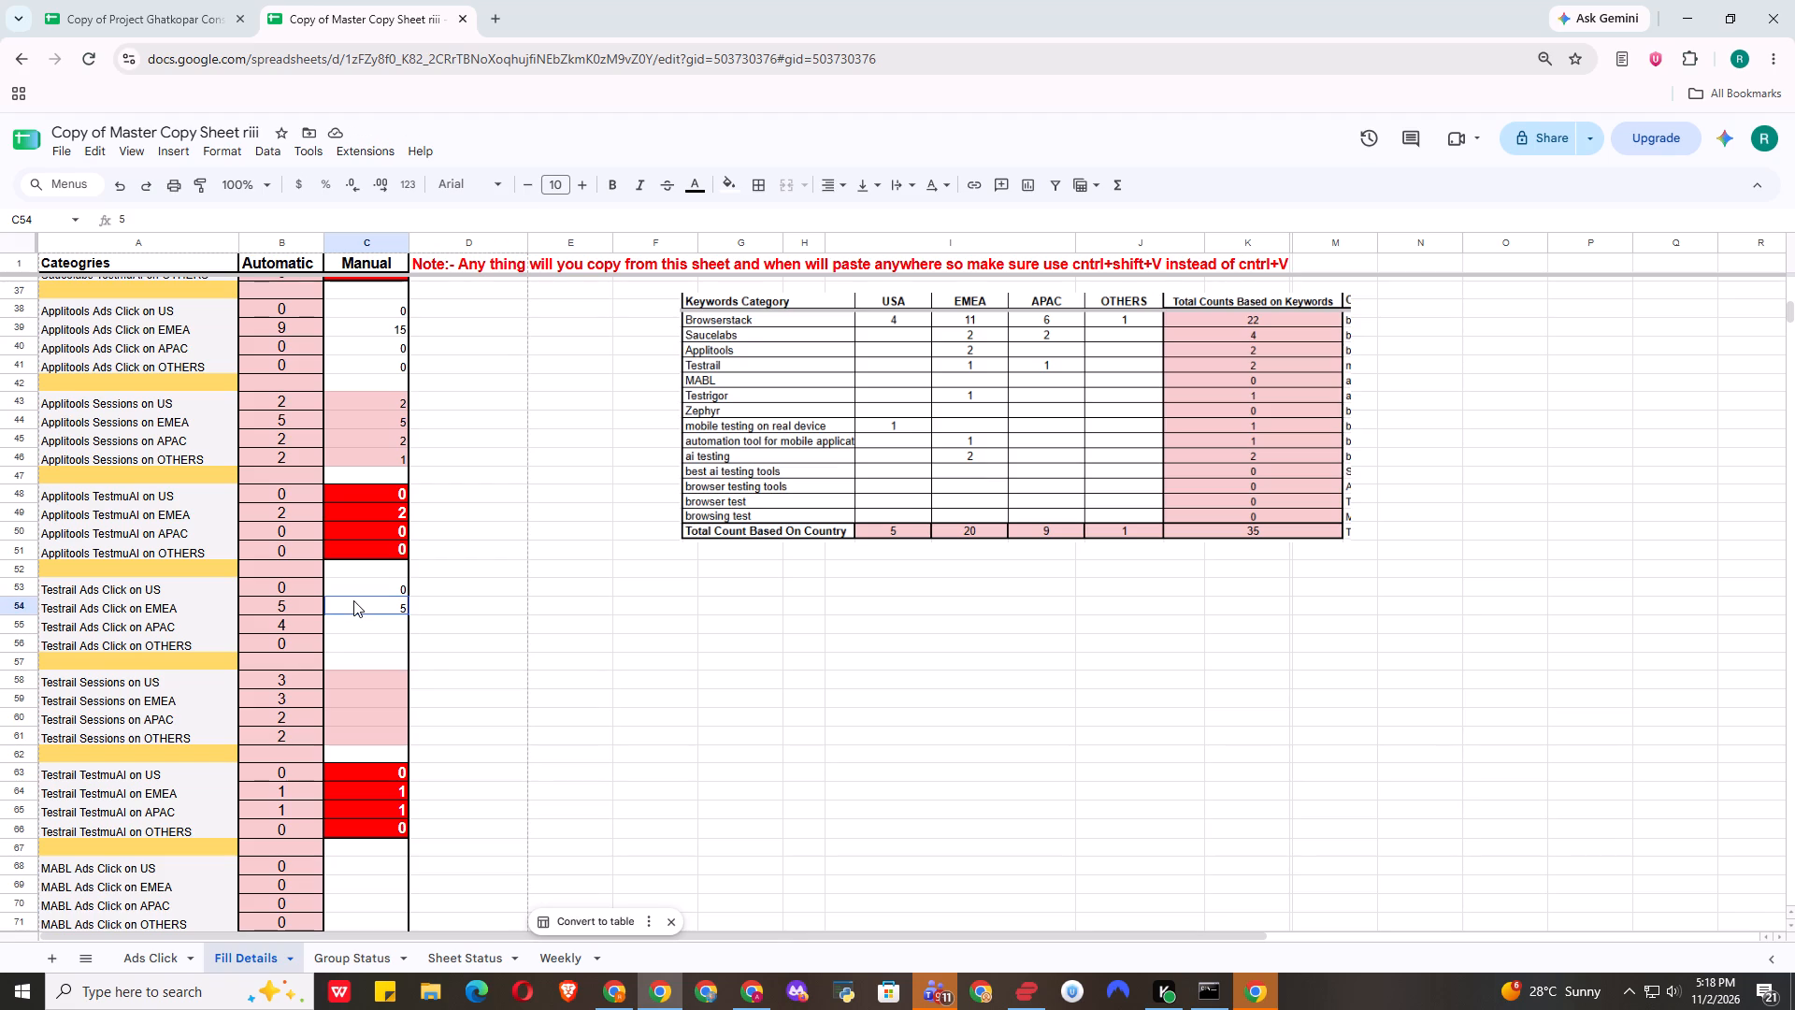
pyautogui.press('4')
pyautogui.click(362, 623)
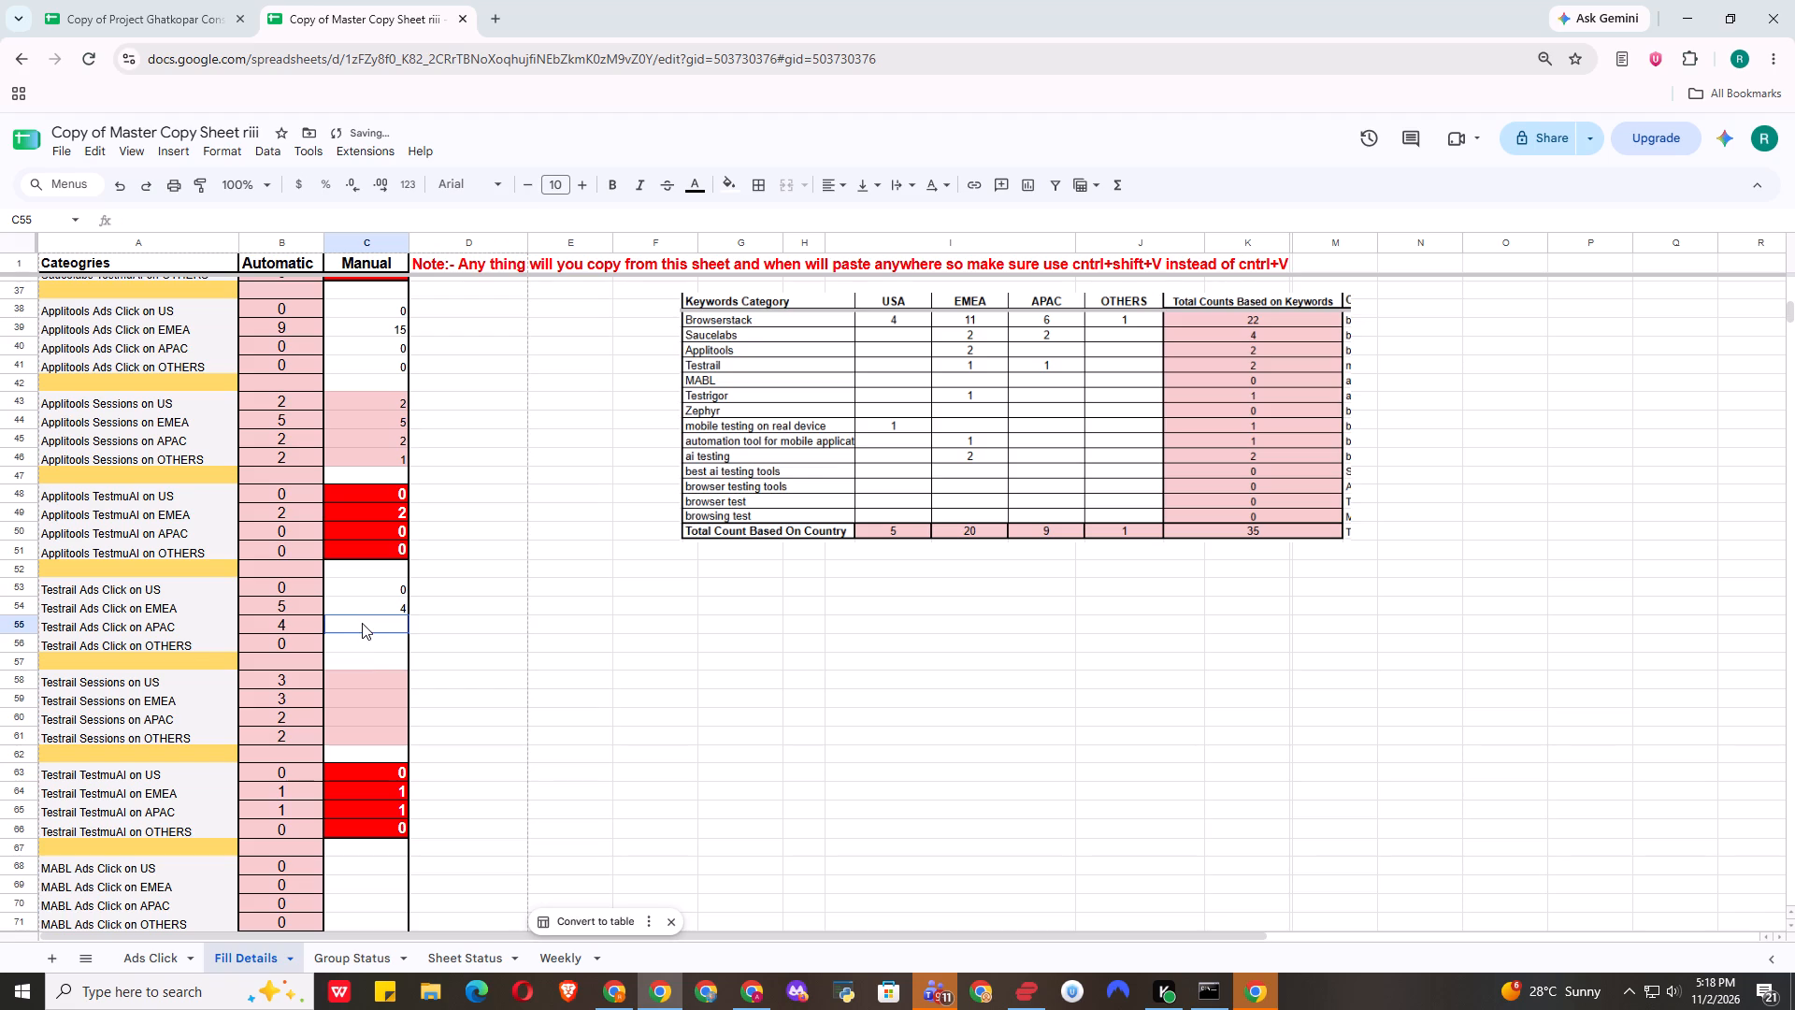
pyautogui.press('5')
pyautogui.click(368, 629)
pyautogui.click(375, 640)
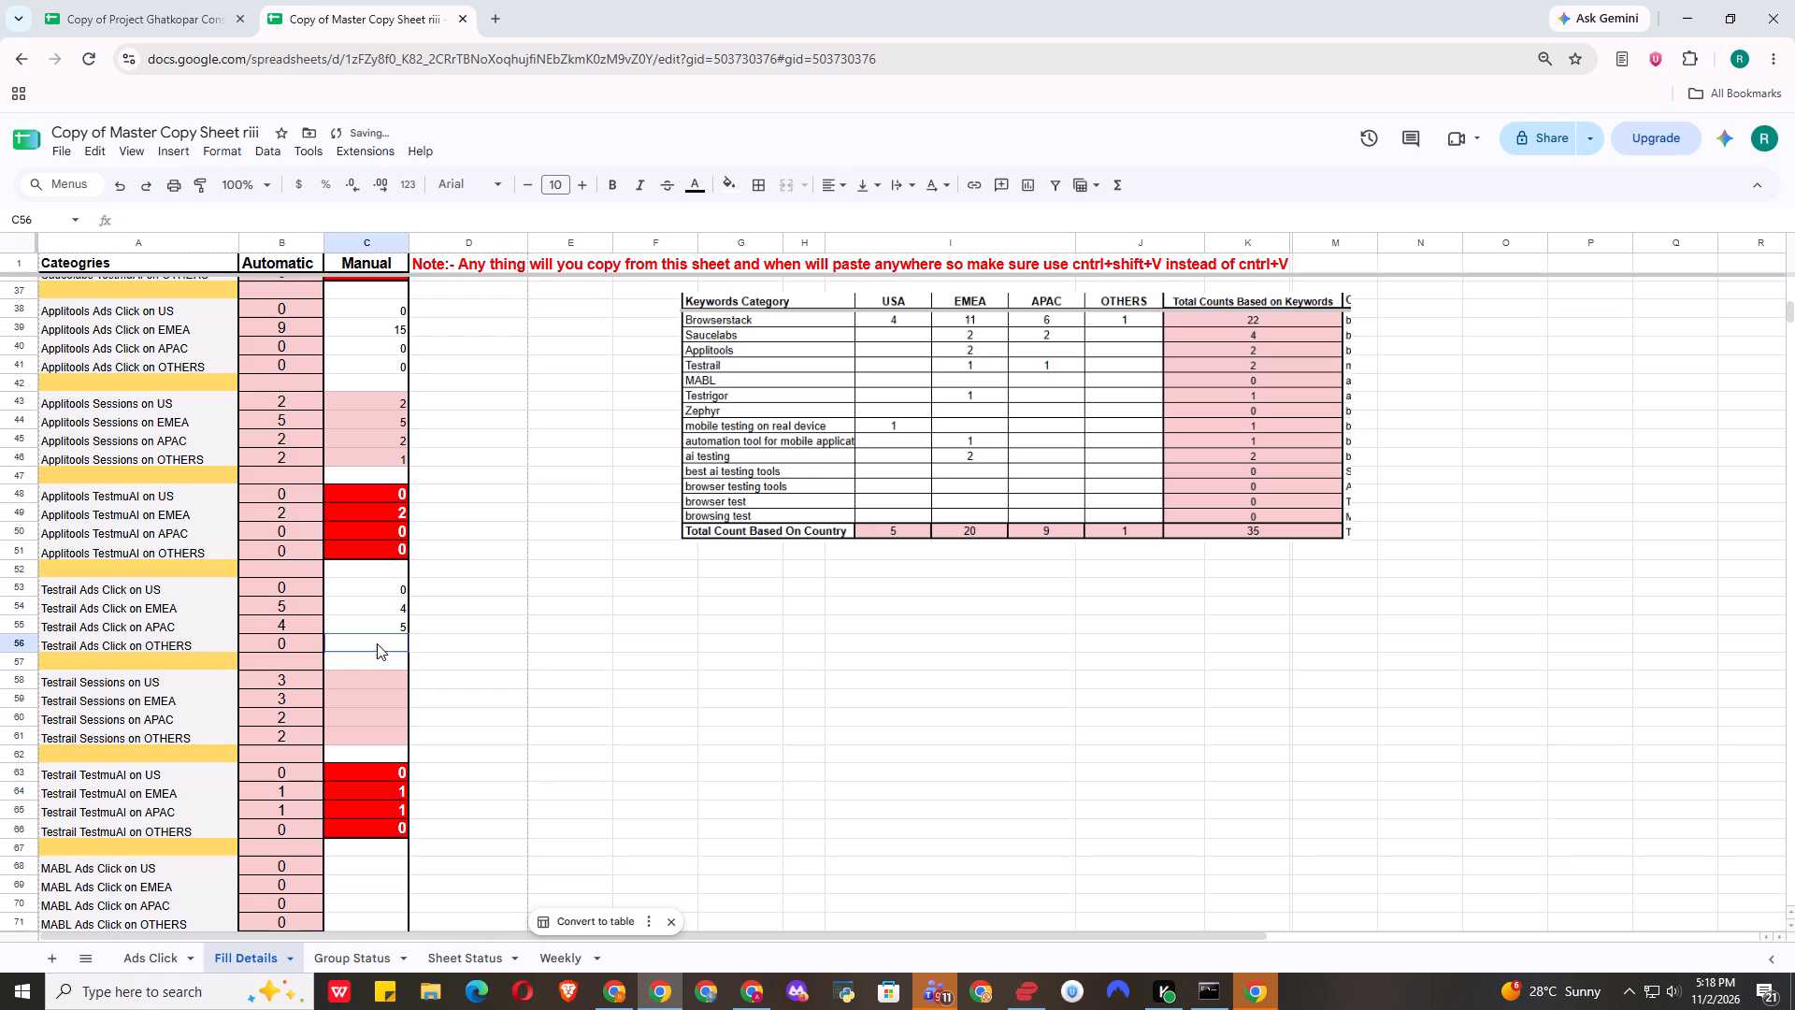
pyautogui.press('0')
pyautogui.click(386, 685)
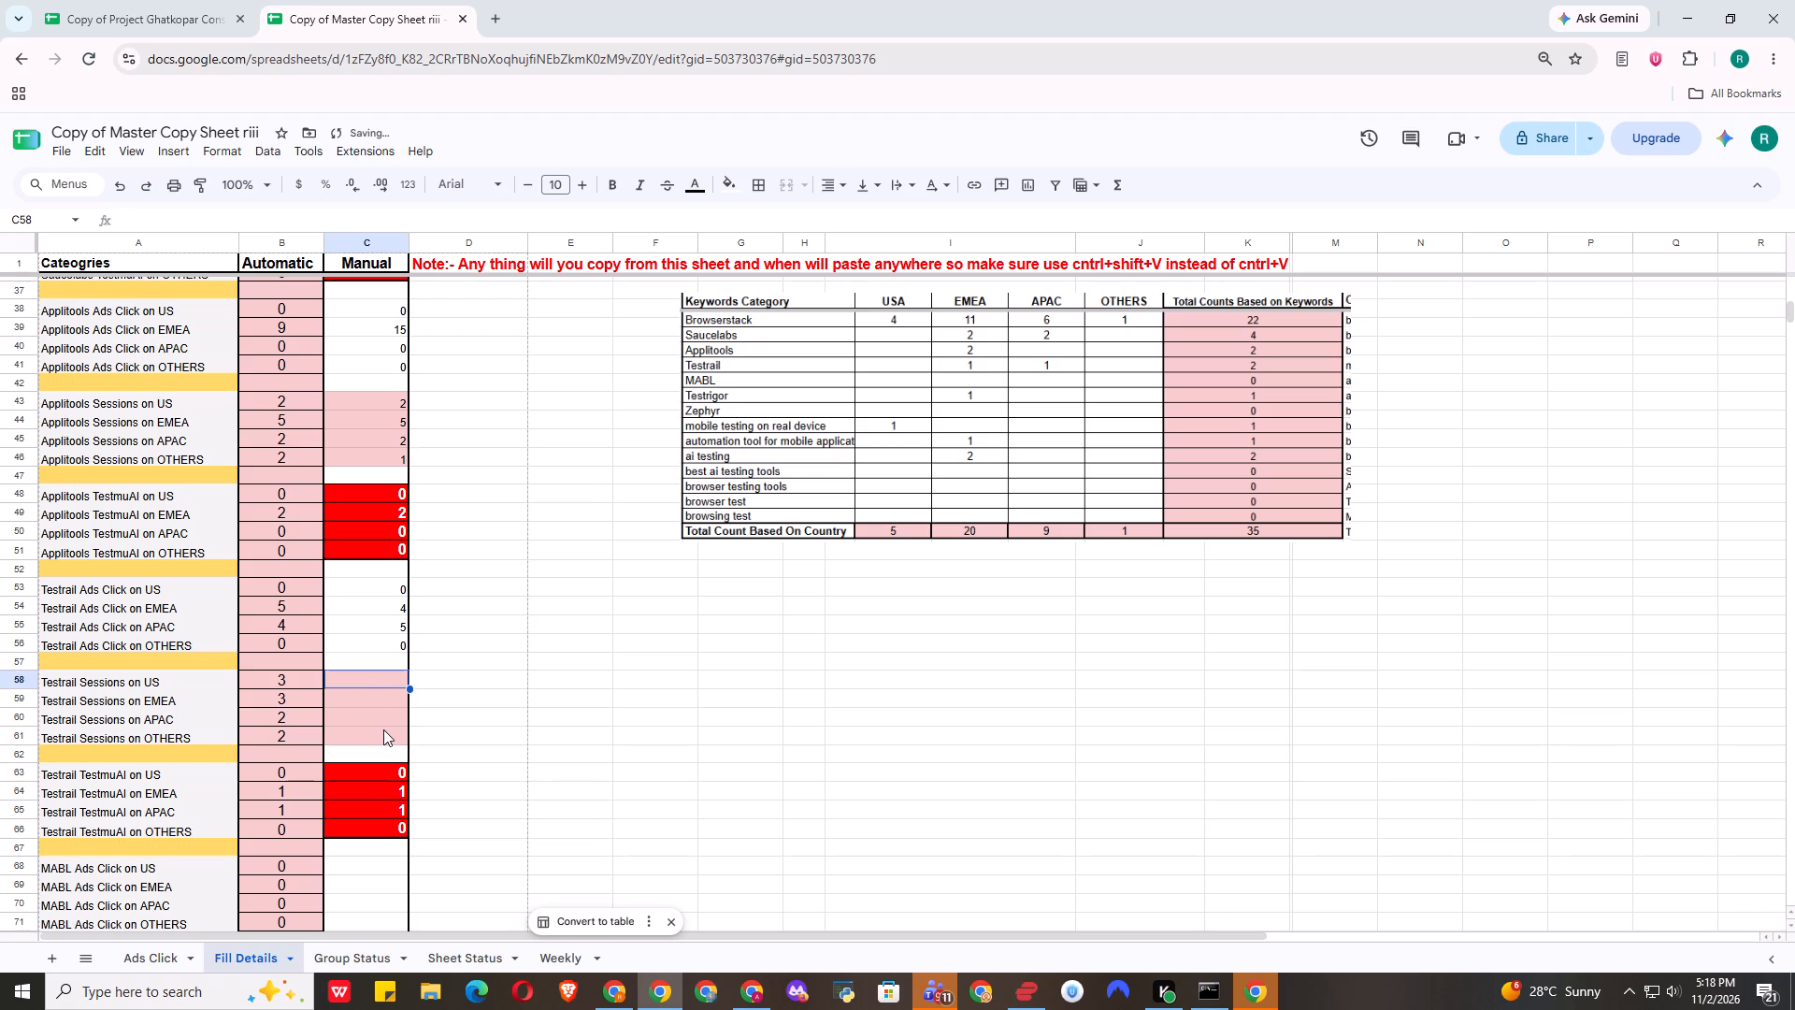
# Set the Manual values for Testrail Sessions to 2 on US, 3 on EMEA, 3 on APAC and 1 on OTHERS.
pyautogui.press('2')
pyautogui.click(373, 705)
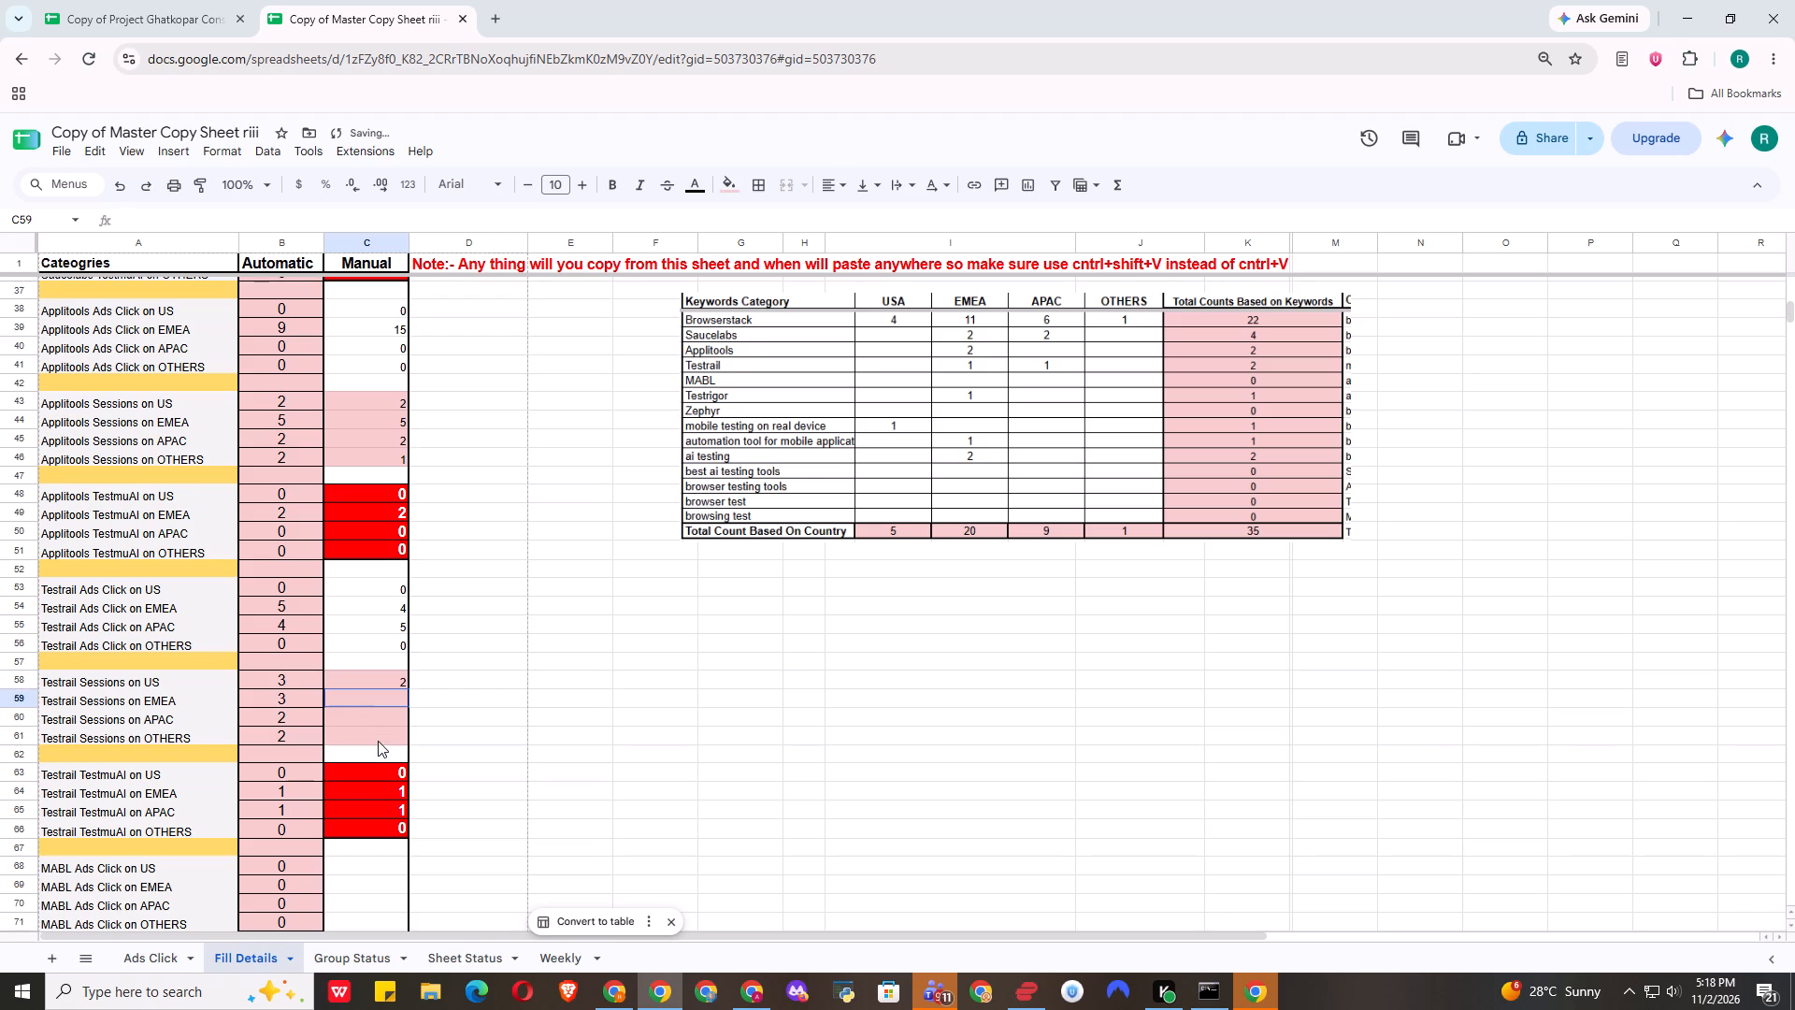
pyautogui.press('3')
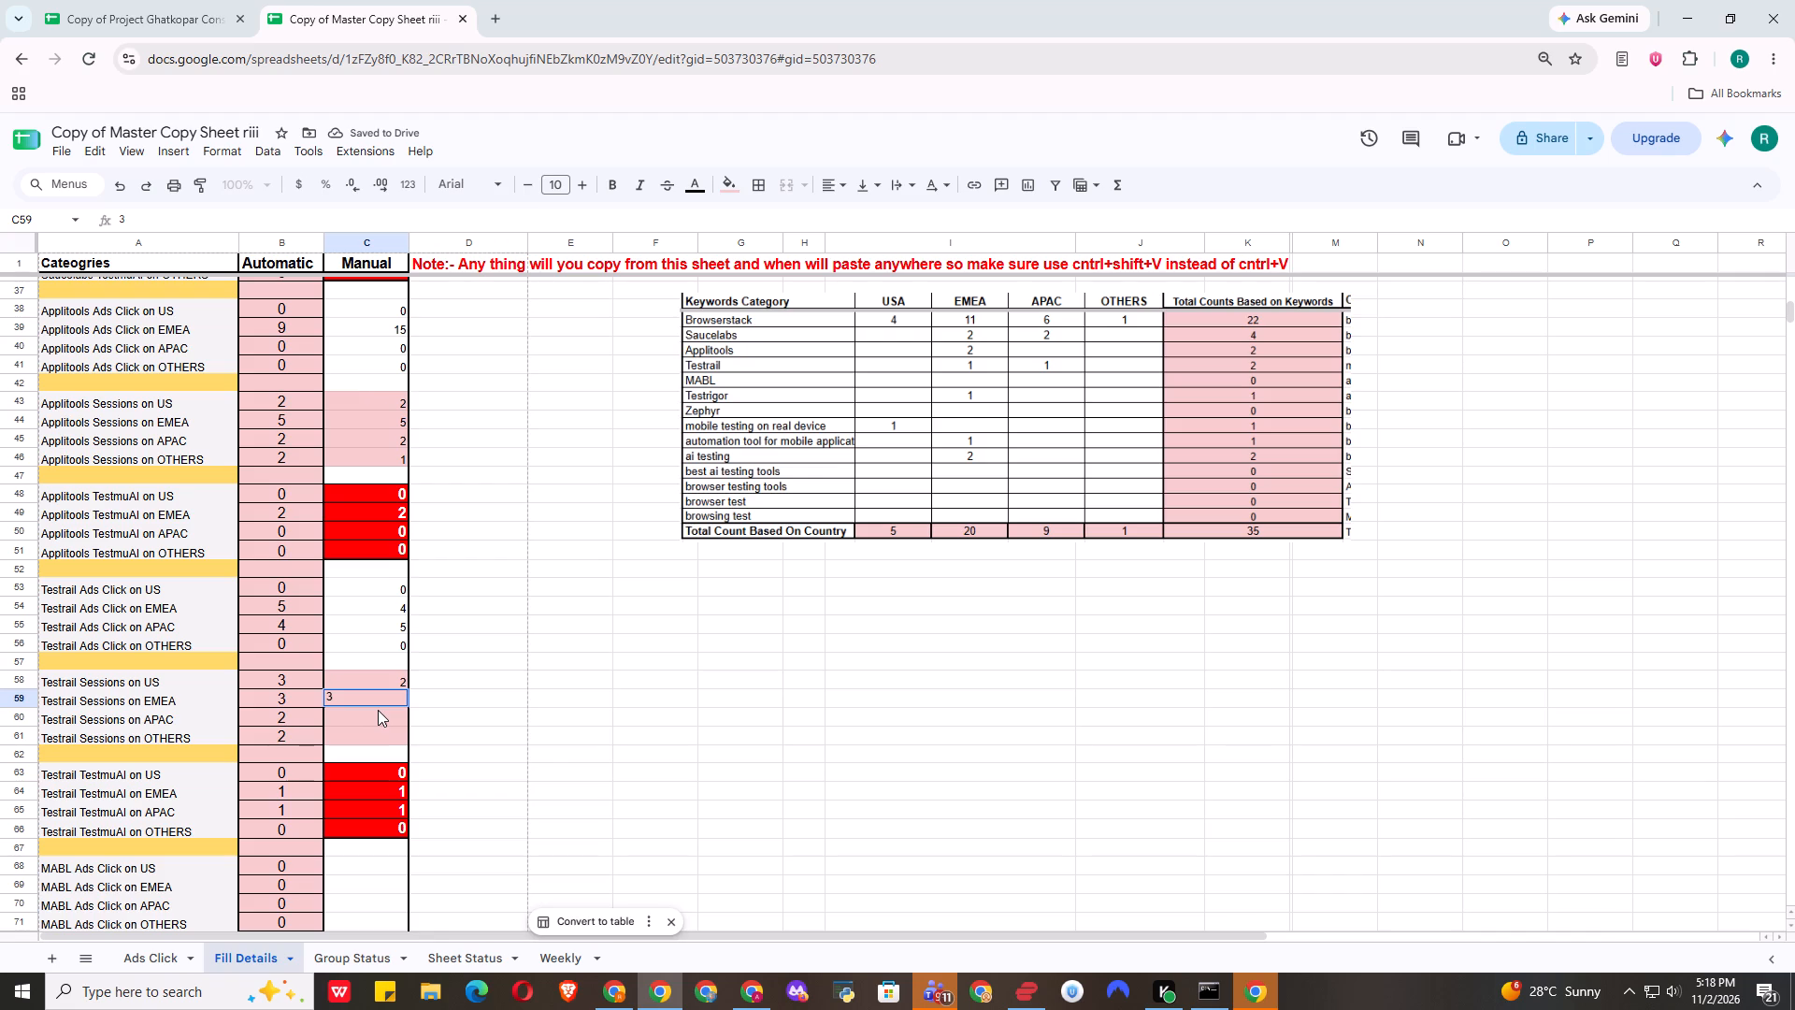
pyautogui.click(379, 720)
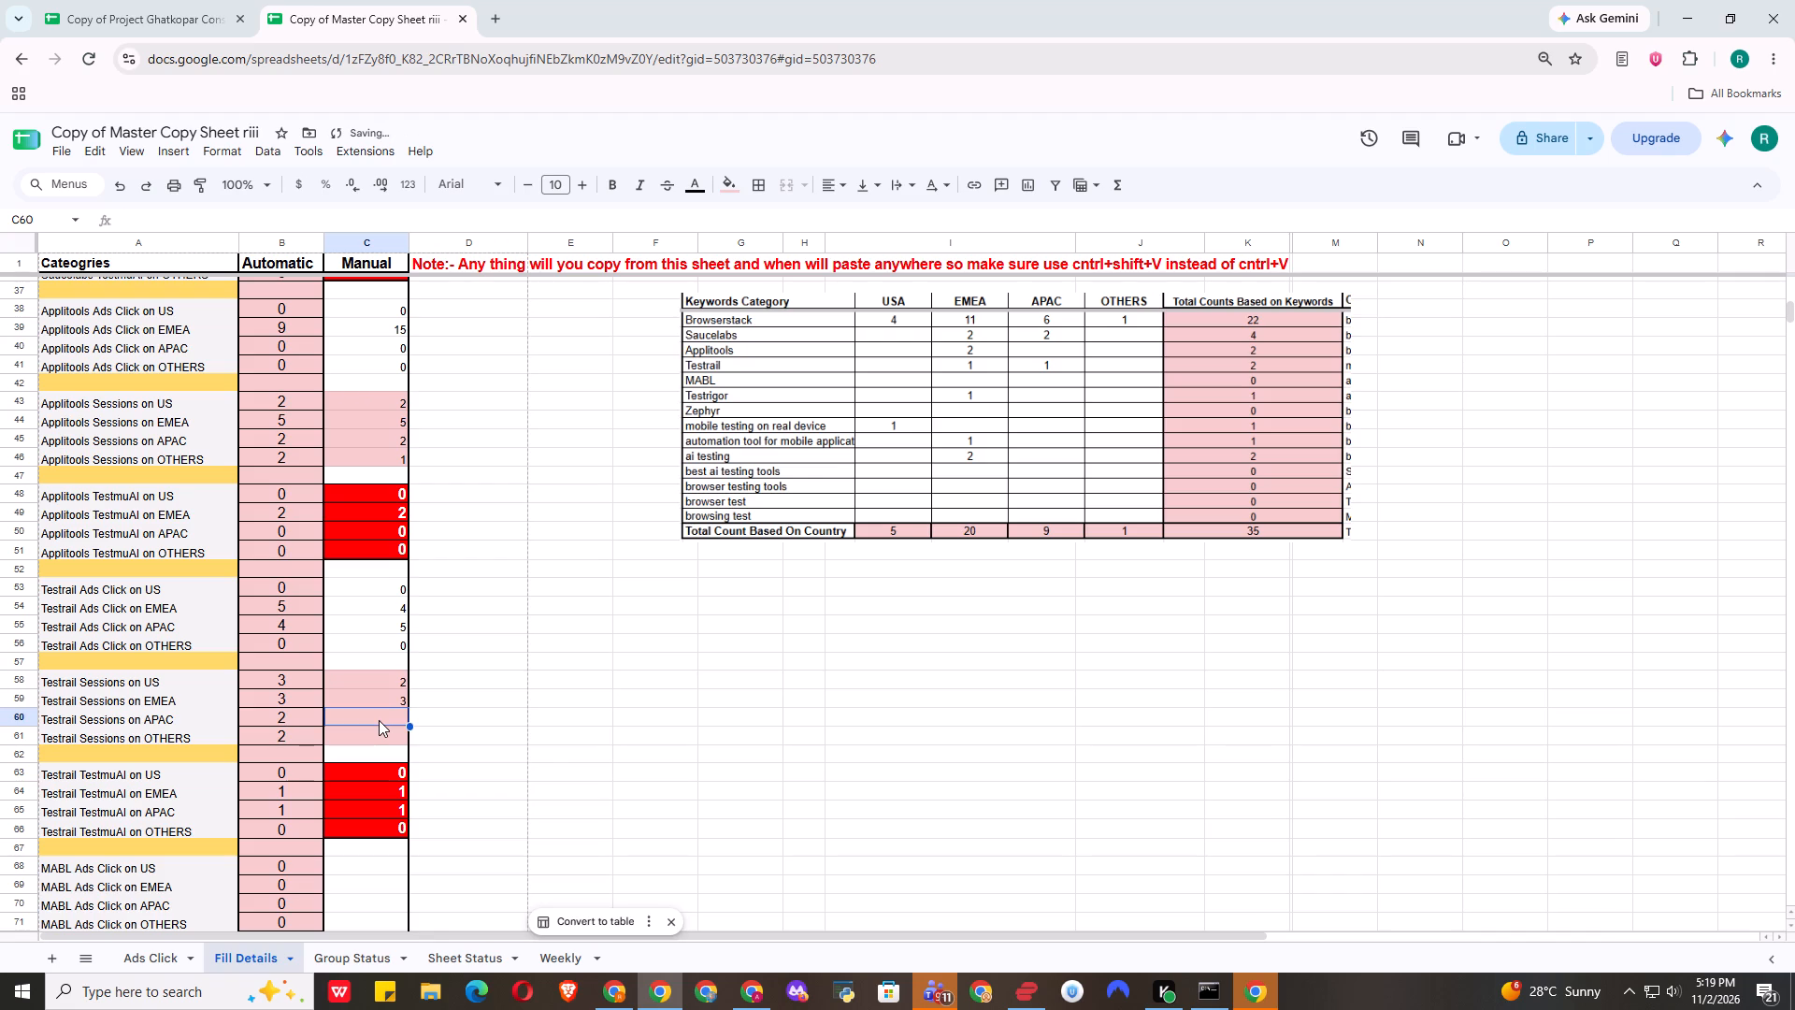
pyautogui.press('3')
pyautogui.click(381, 737)
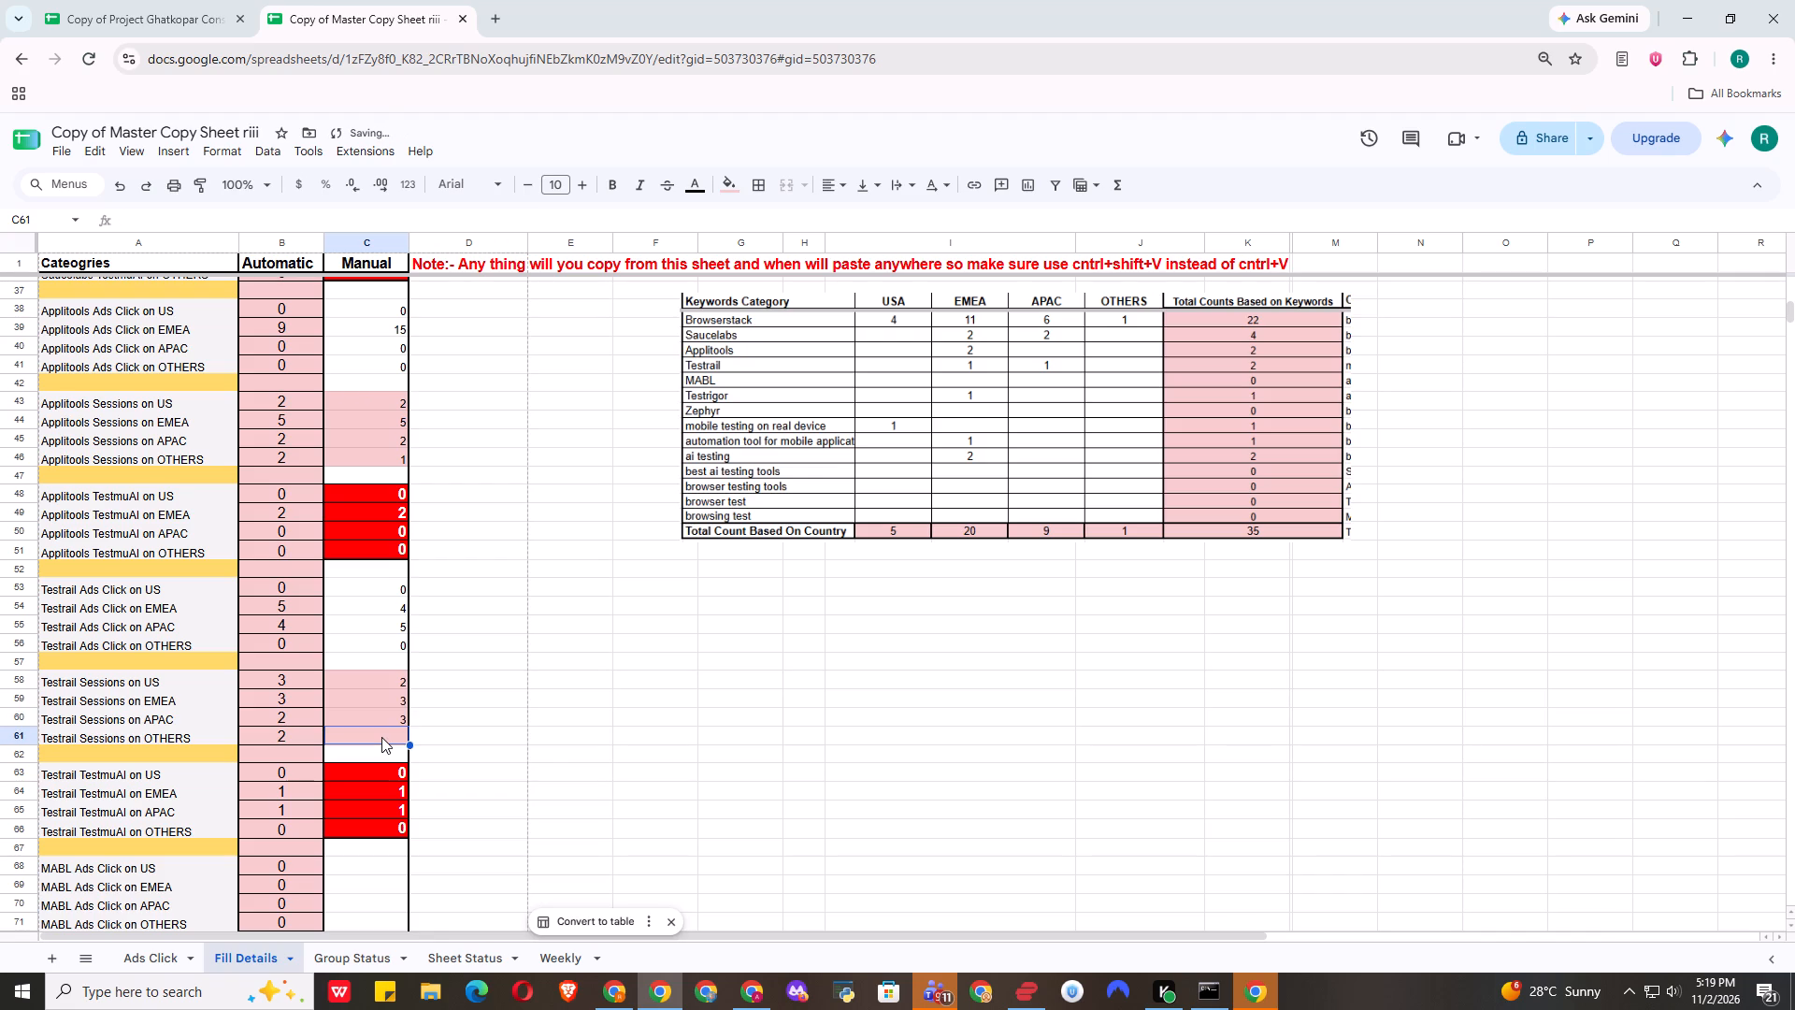
pyautogui.press('1')
pyautogui.click(400, 689)
# Move the floating keywords category count table down beside the MABL rows.
pyautogui.scroll(-2, 463, 685)
pyautogui.click(1025, 280)
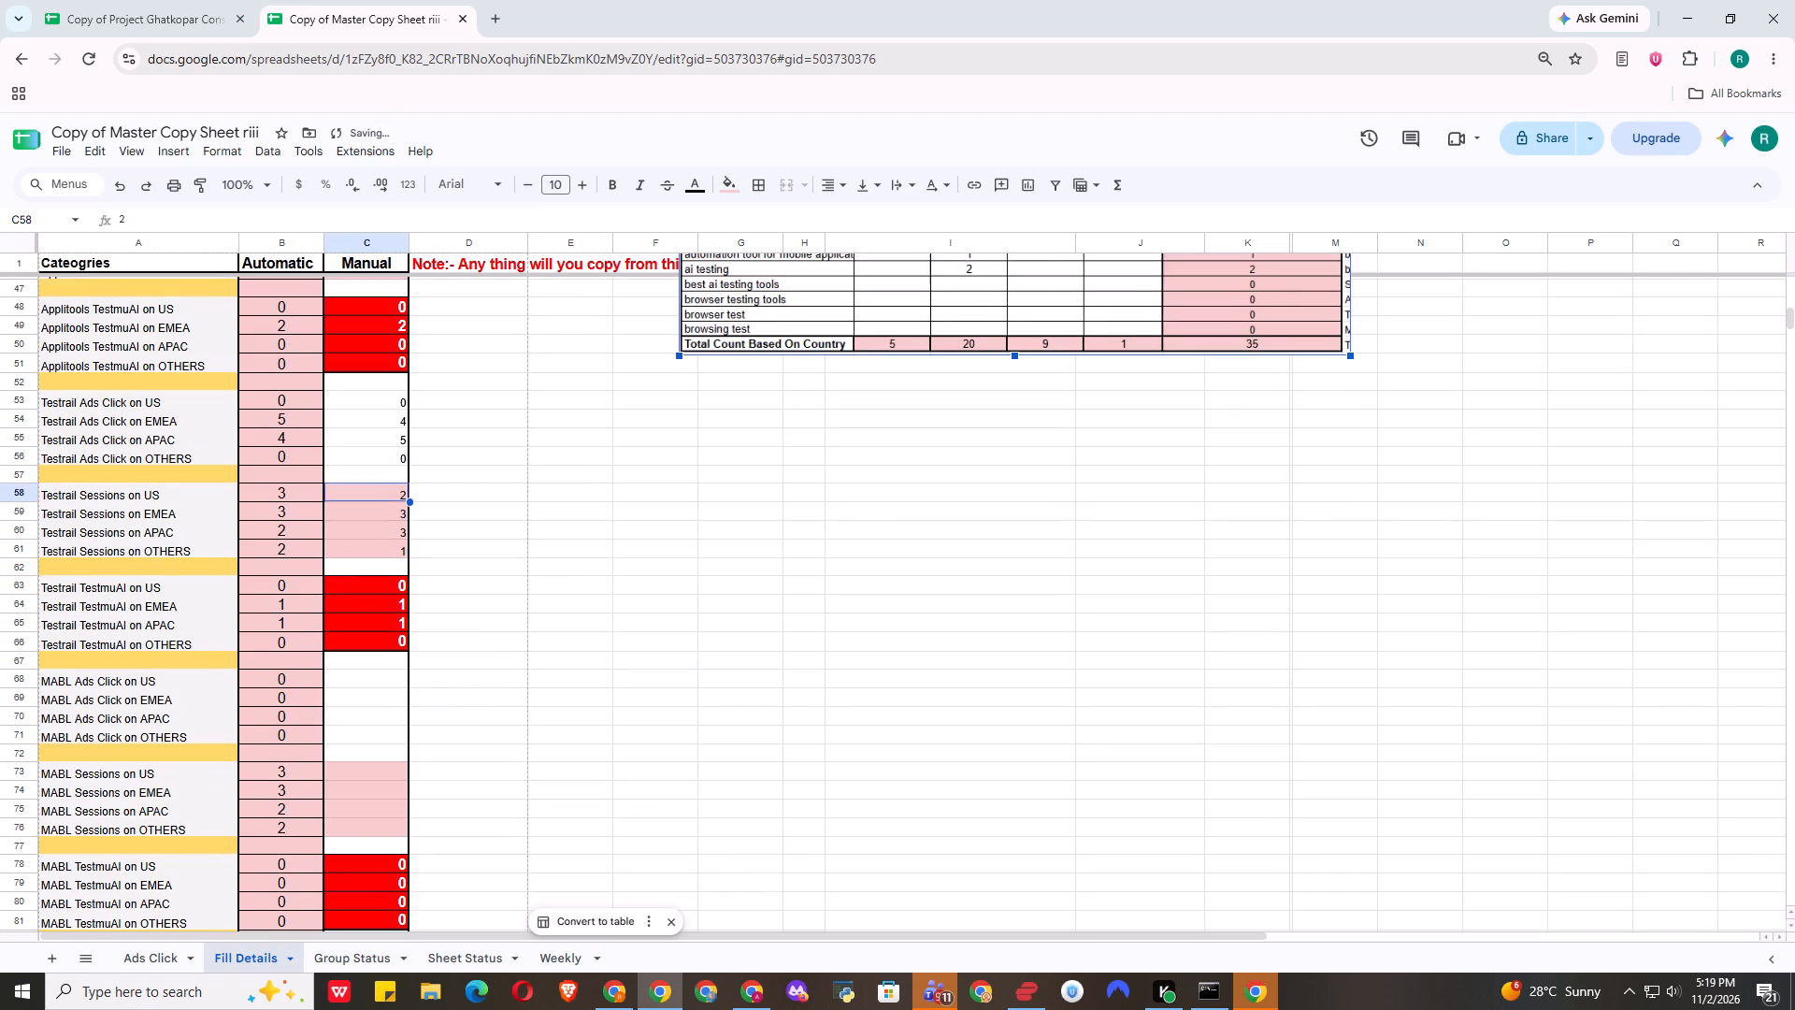
pyautogui.moveTo(1028, 298); pyautogui.dragTo(1020, 757)
pyautogui.scroll(-1, 688, 501)
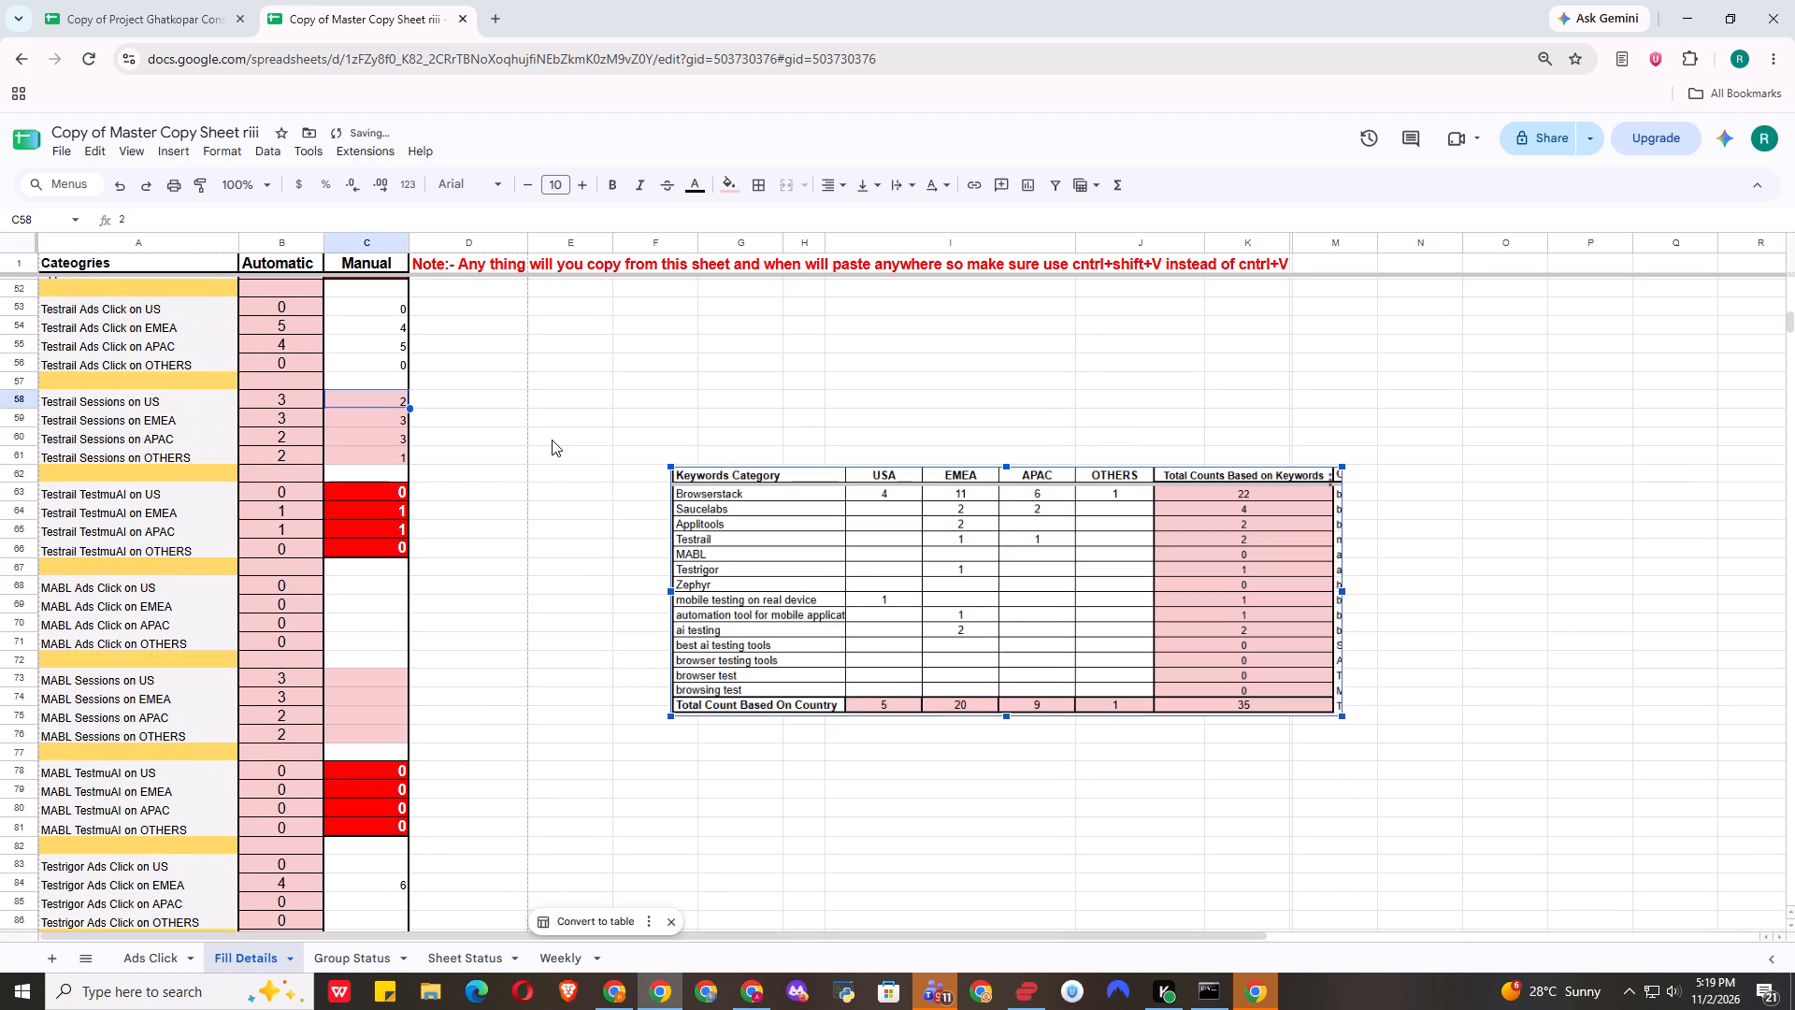
# Set the Manual values for MABL Ads Click to 0 on US, EMEA, APAC and OTHERS.
pyautogui.click(369, 590)
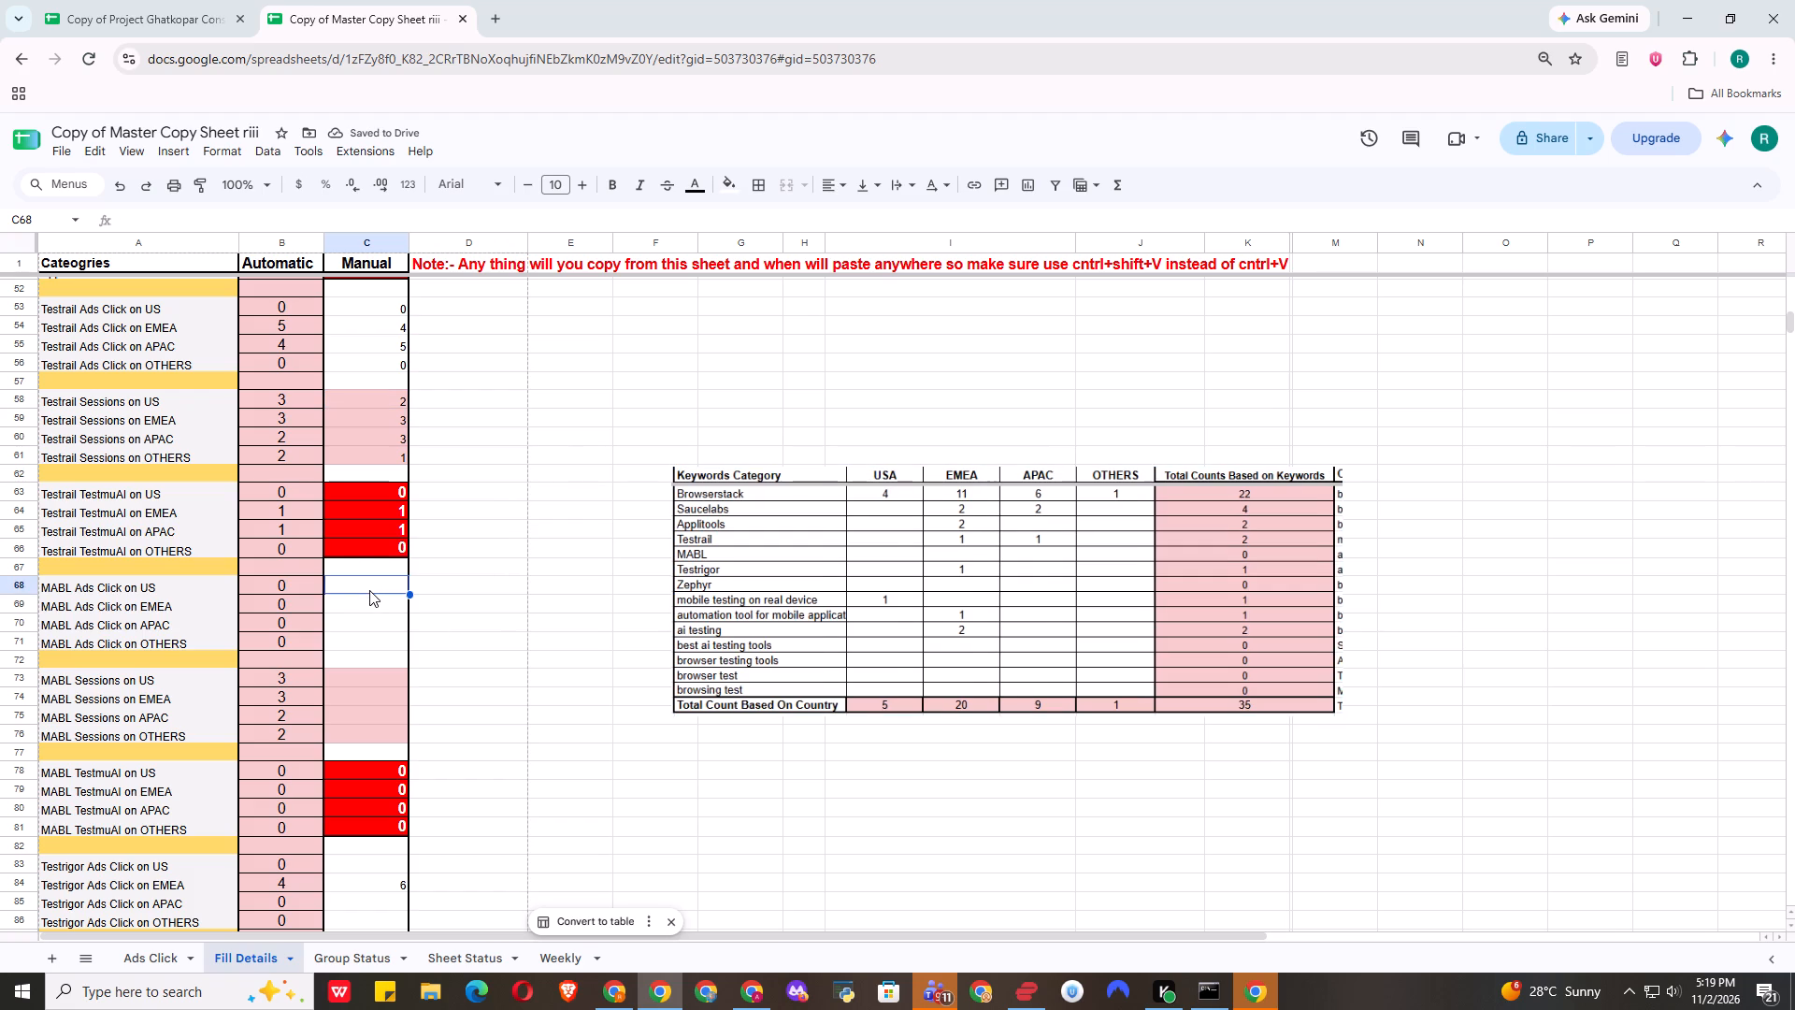
pyautogui.press('0')
pyautogui.click(375, 602)
pyautogui.press('0')
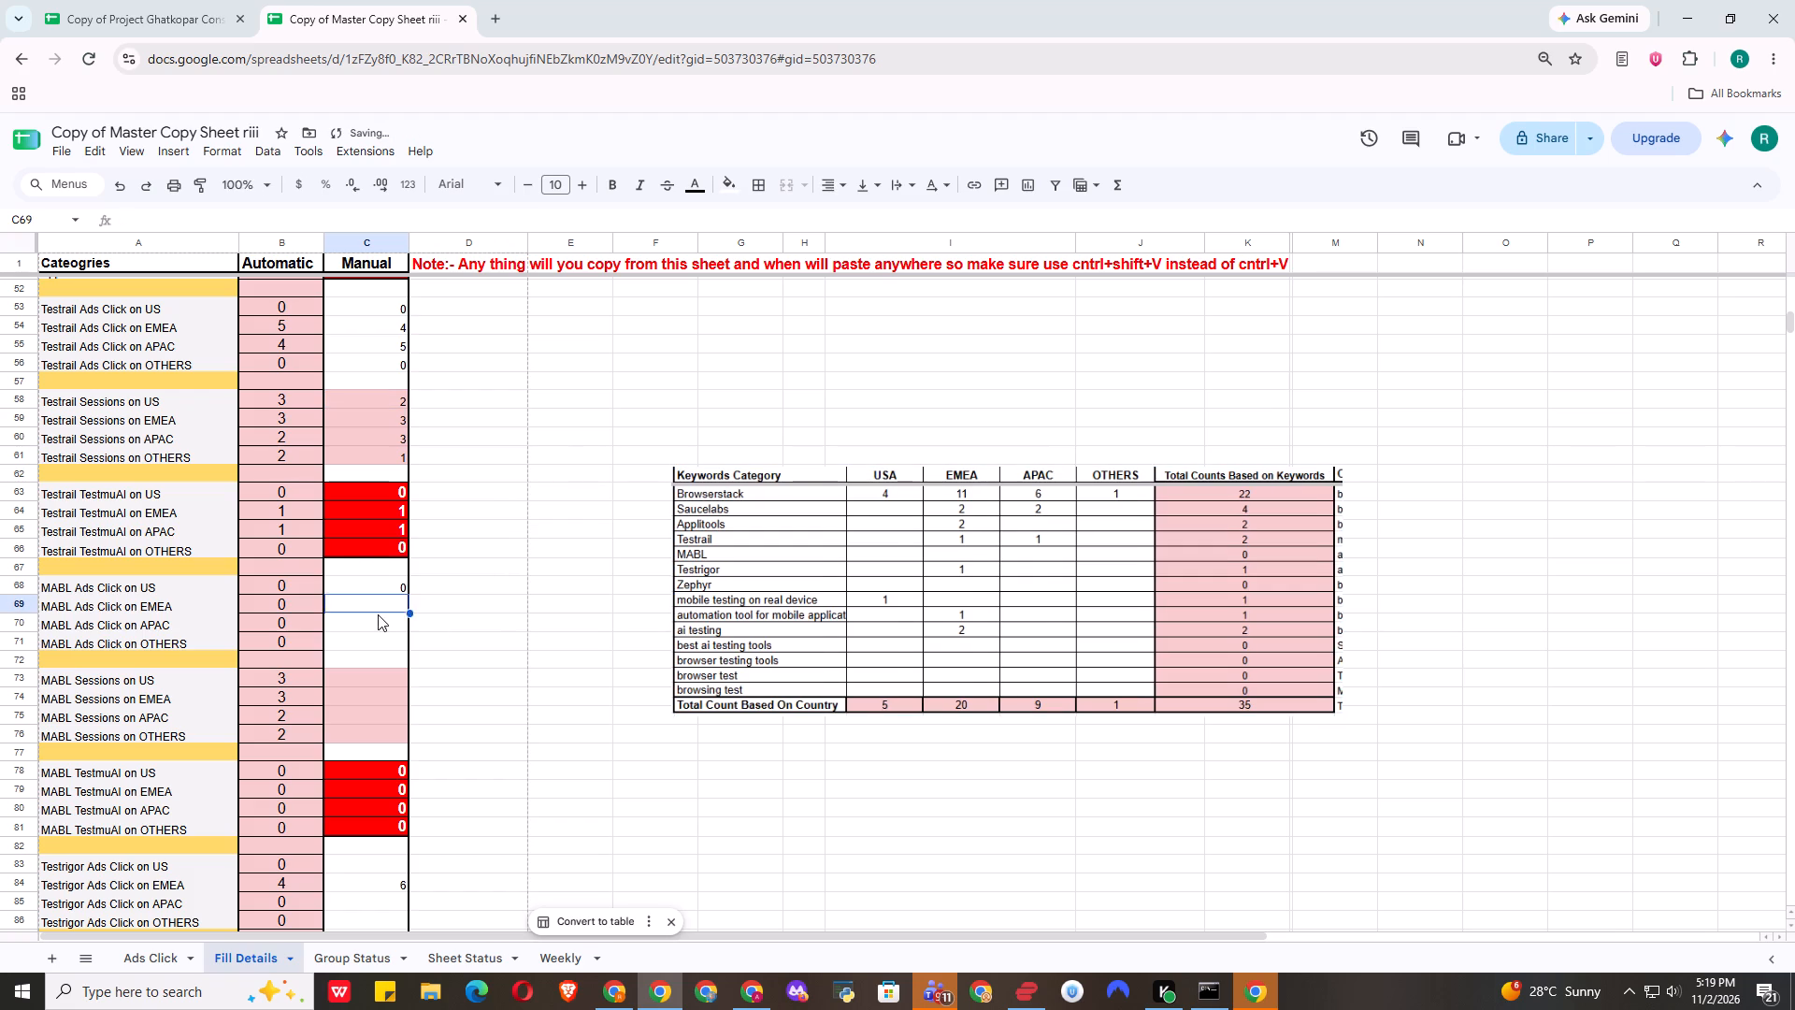
pyautogui.click(377, 619)
pyautogui.press('0')
pyautogui.click(380, 640)
pyautogui.press('0')
pyautogui.click(450, 618)
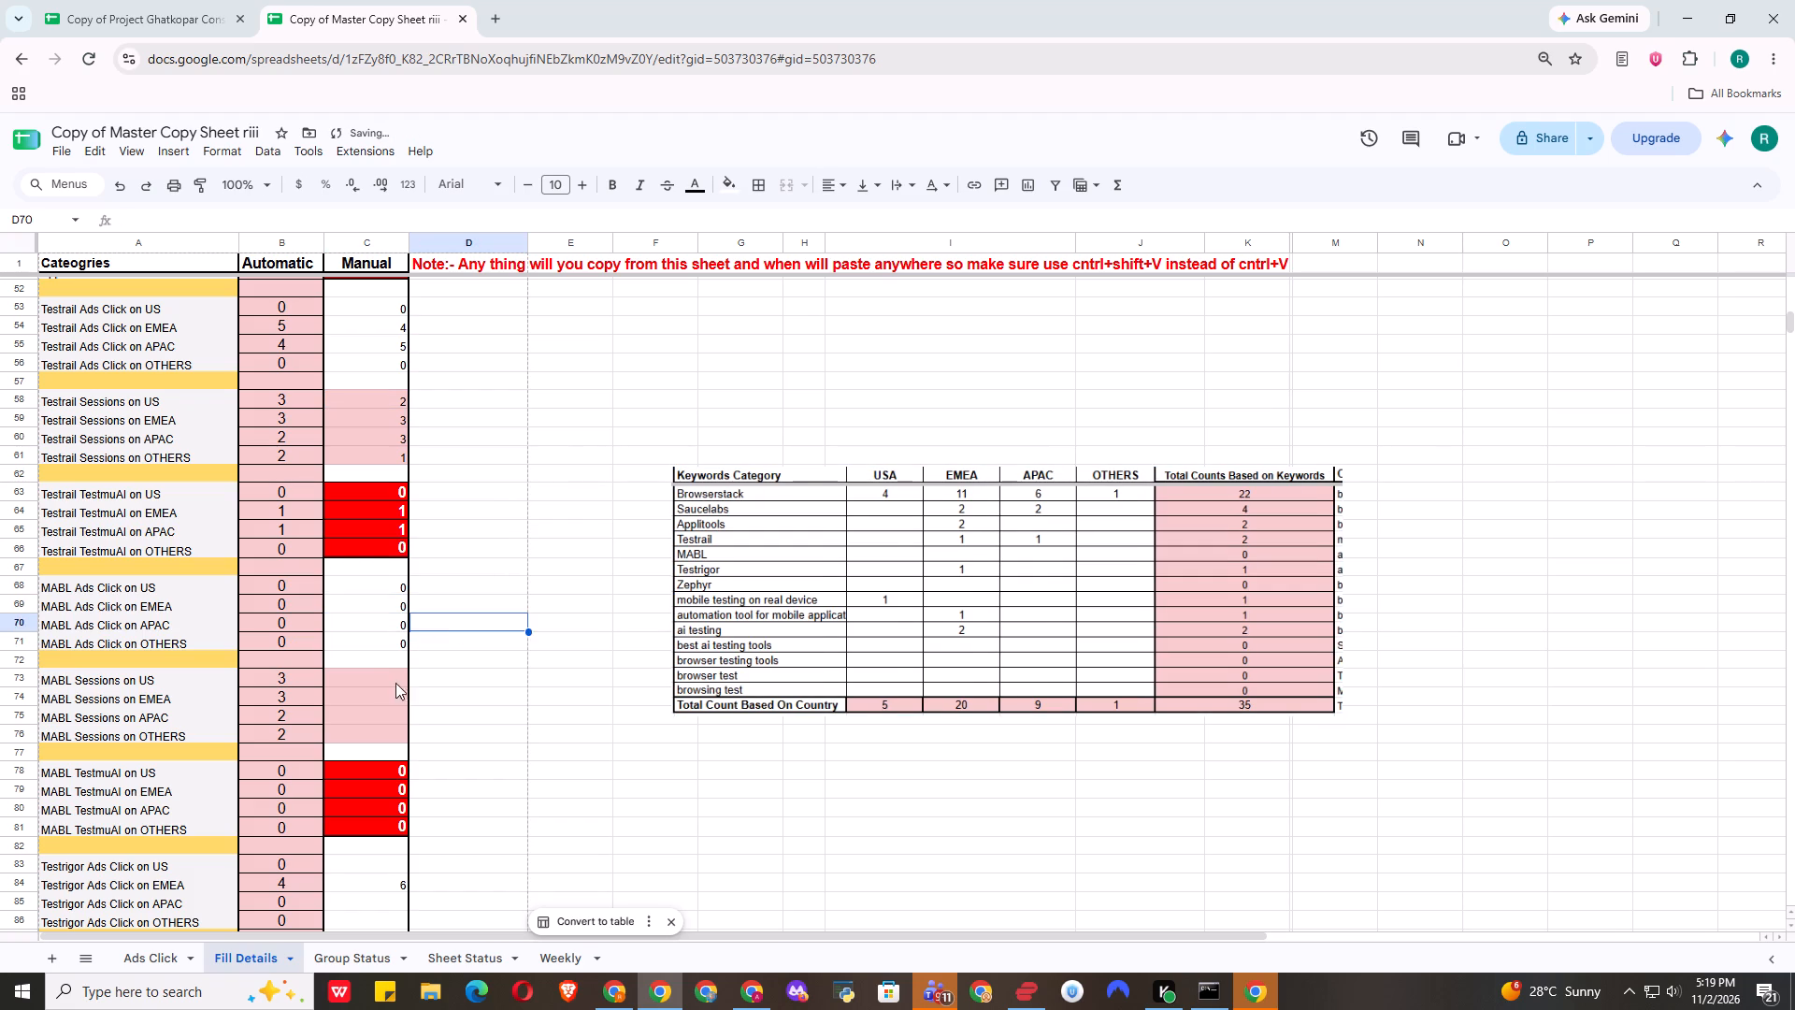
# Set the Manual values for MABL Sessions to 2 on US, 2 on EMEA, 2 on APAC and 3 on OTHERS.
pyautogui.click(382, 678)
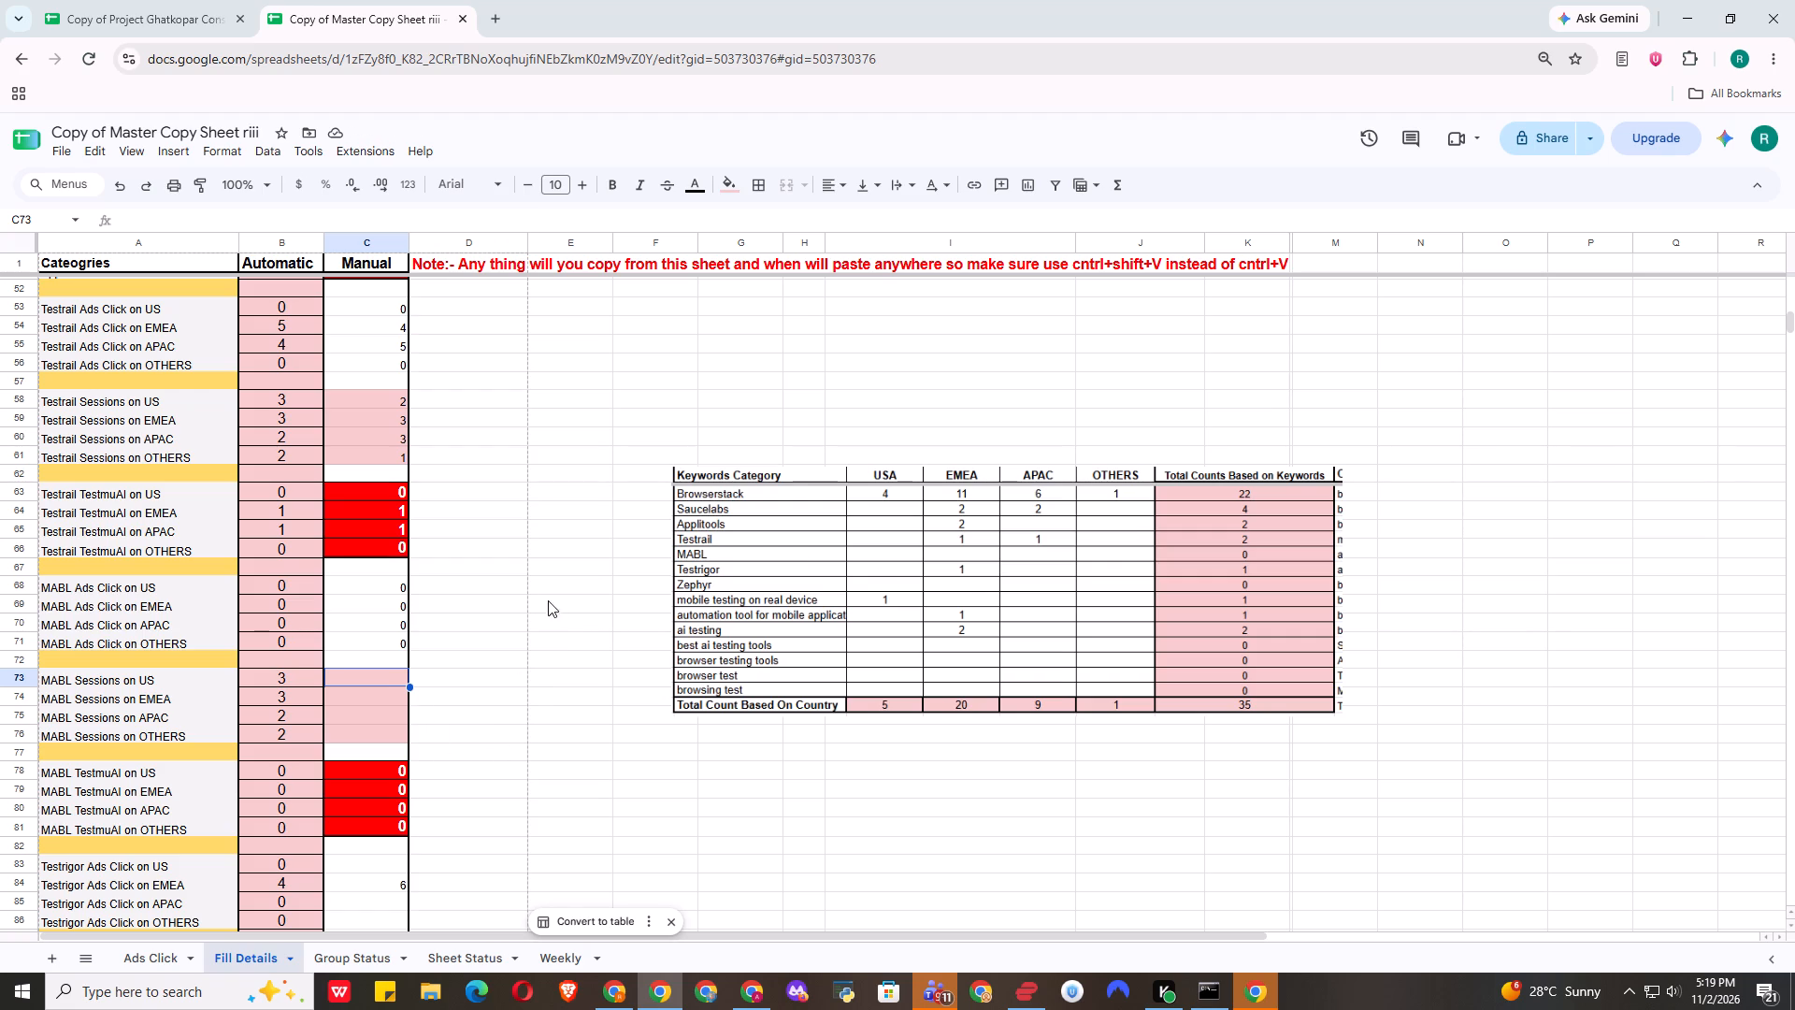
pyautogui.press('2')
pyautogui.click(366, 695)
pyautogui.press('2')
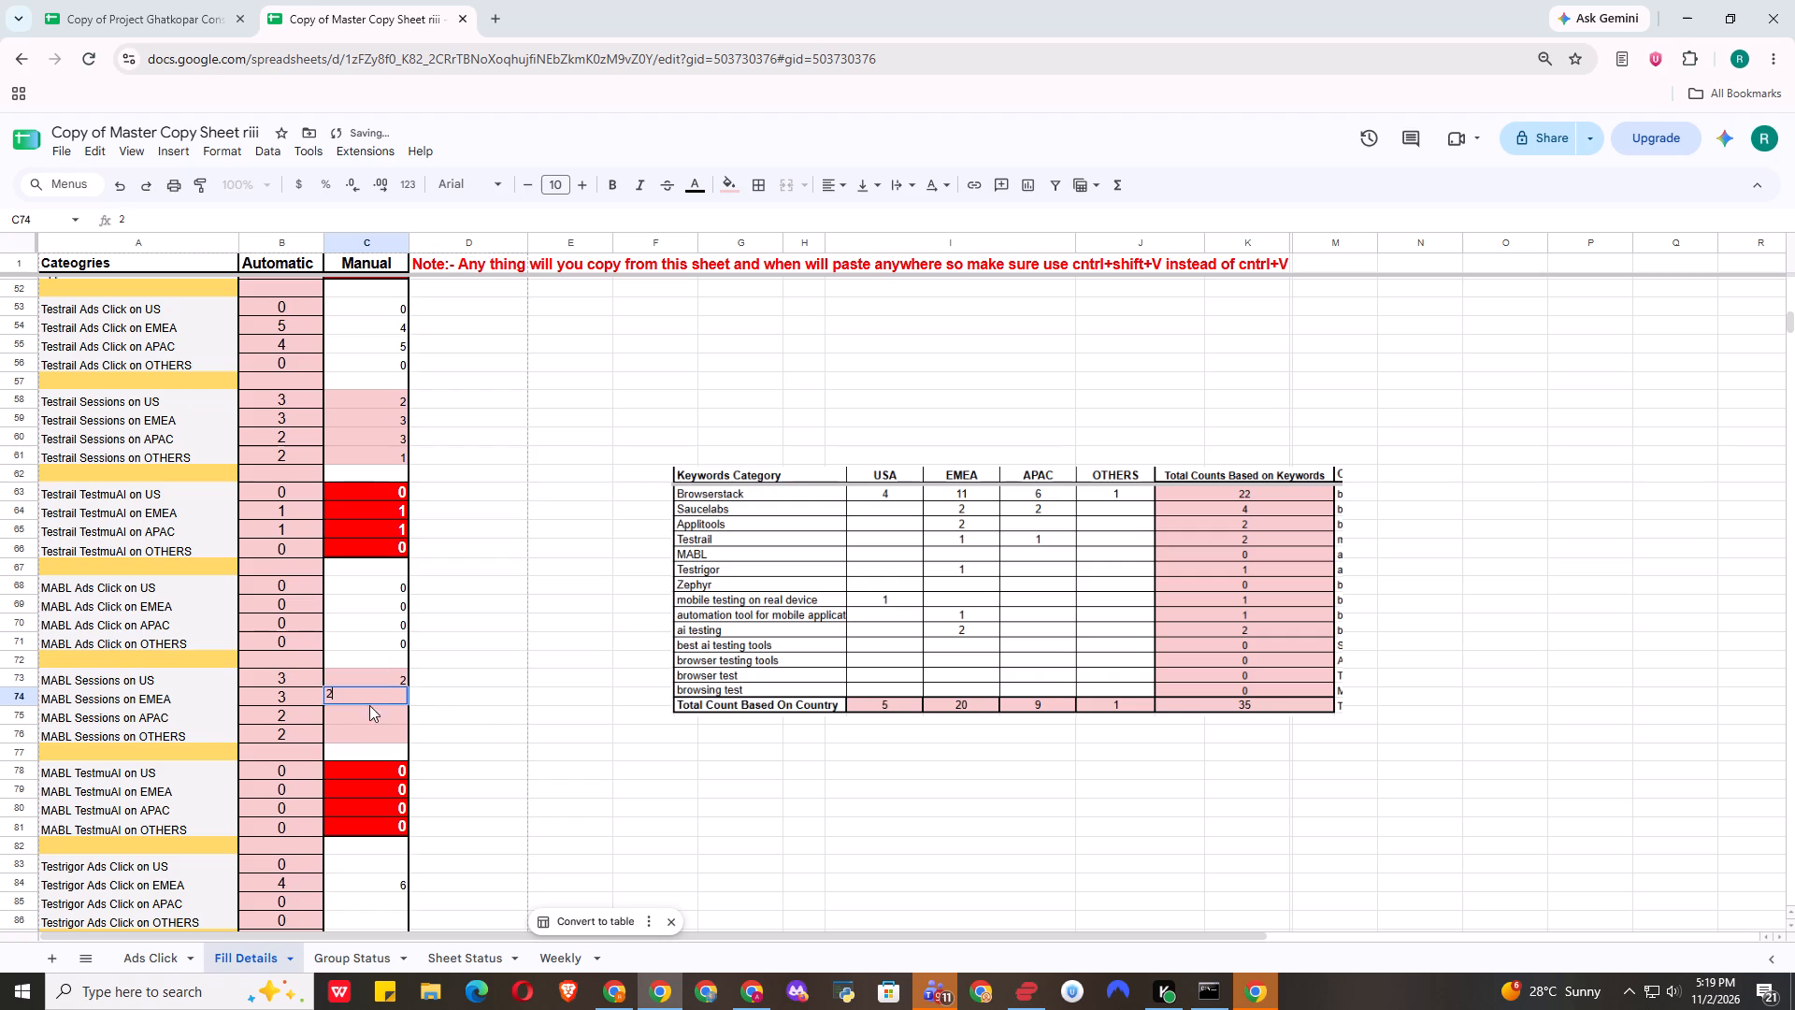
pyautogui.click(377, 710)
pyautogui.press('2')
pyautogui.click(373, 734)
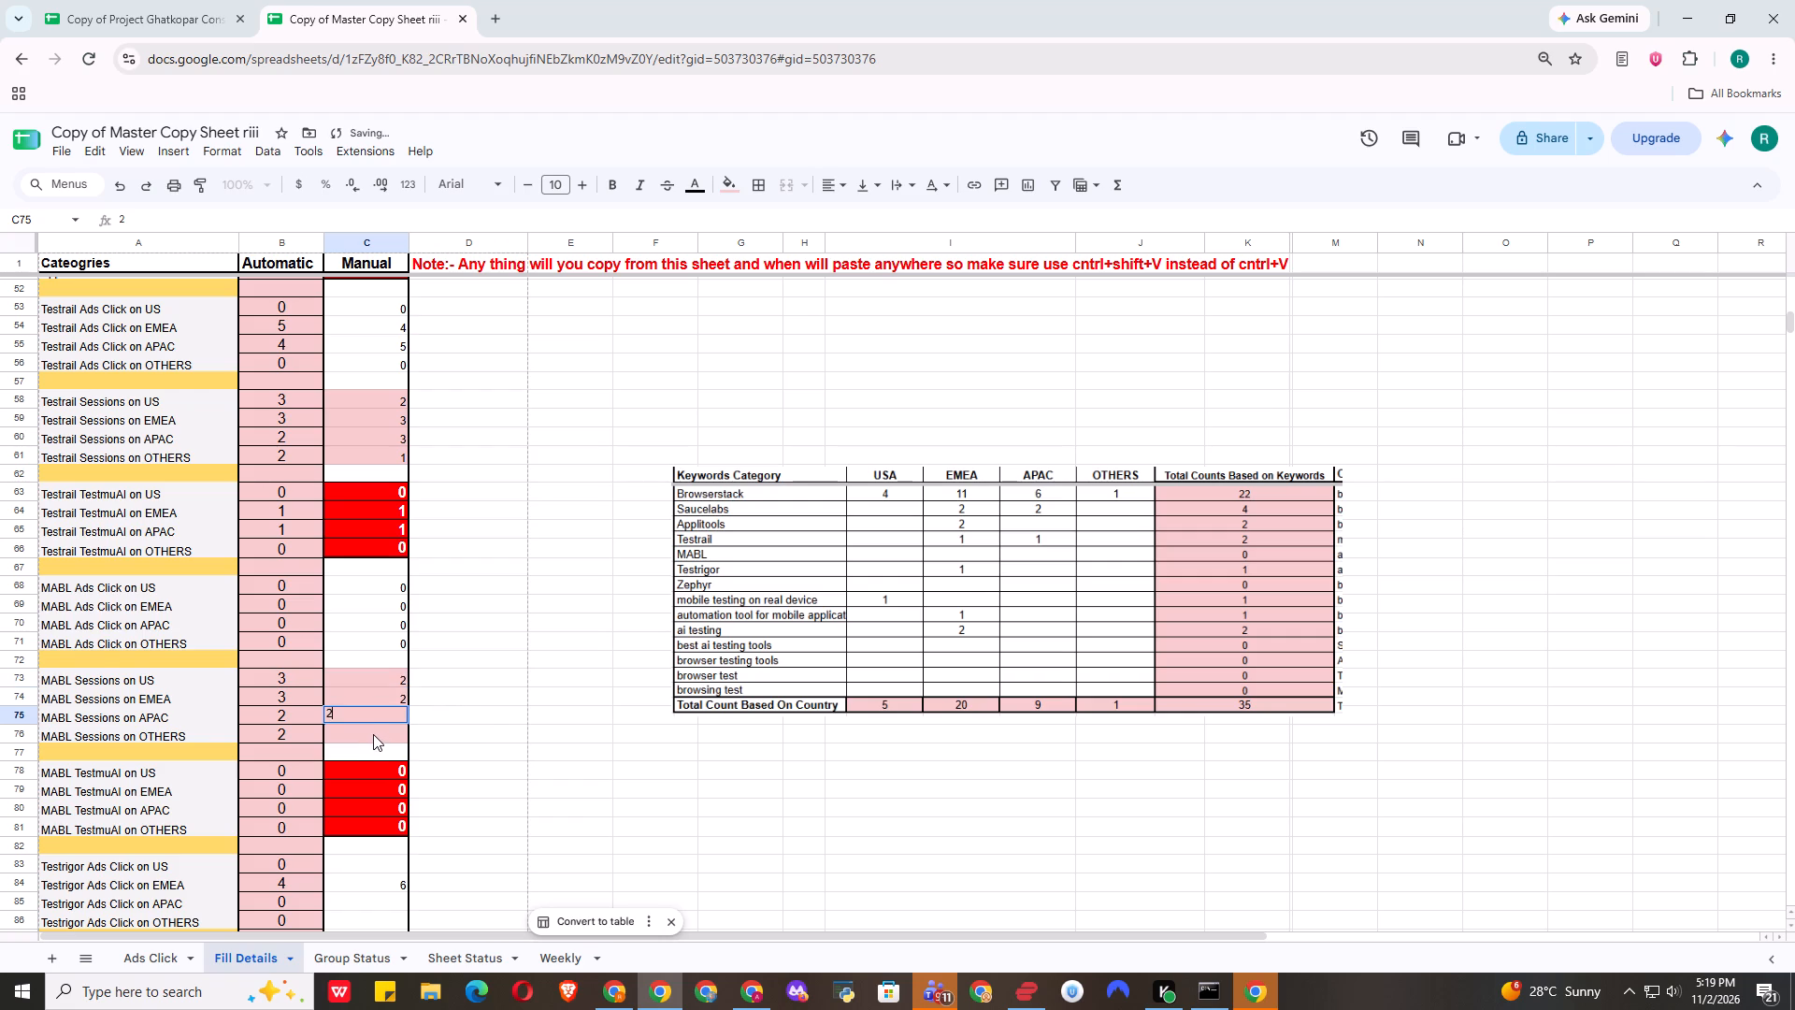
pyautogui.press('3')
pyautogui.click(374, 736)
pyautogui.scroll(-2, 544, 671)
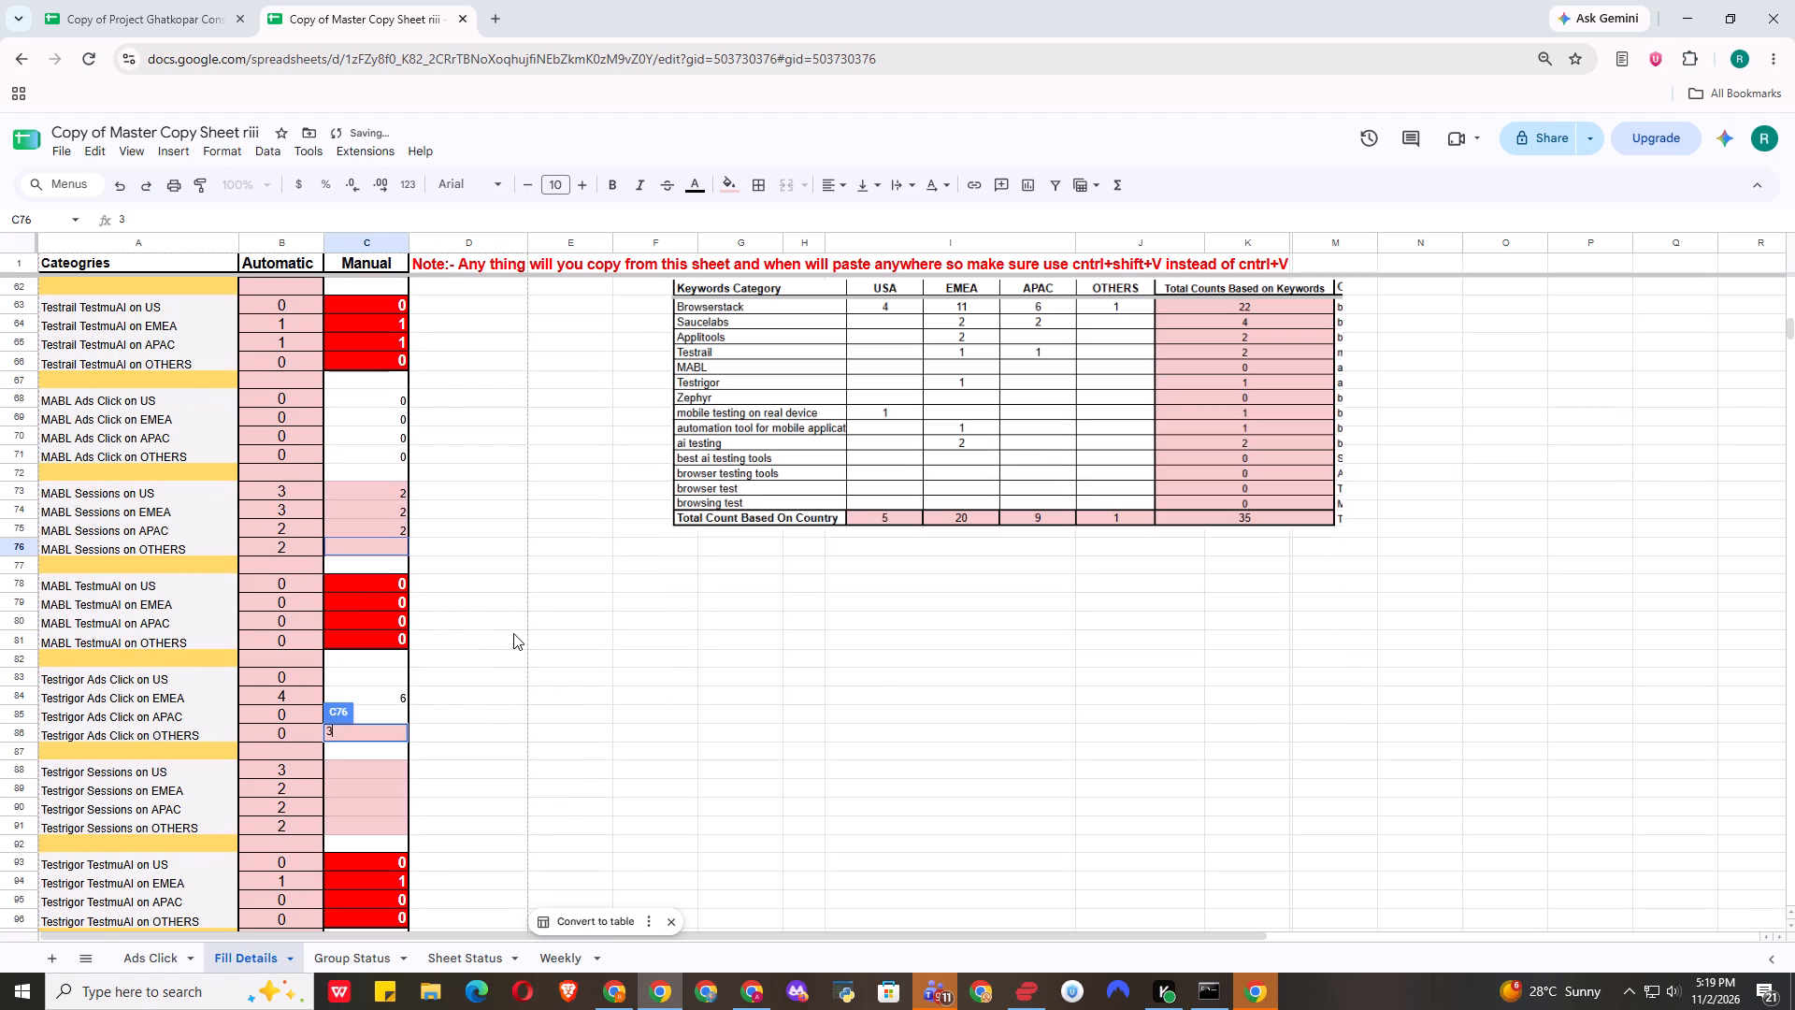
pyautogui.click(513, 633)
# Move the floating keywords category count table down beside the Testrigor rows.
pyautogui.moveTo(912, 341); pyautogui.dragTo(938, 531)
pyautogui.click(926, 427)
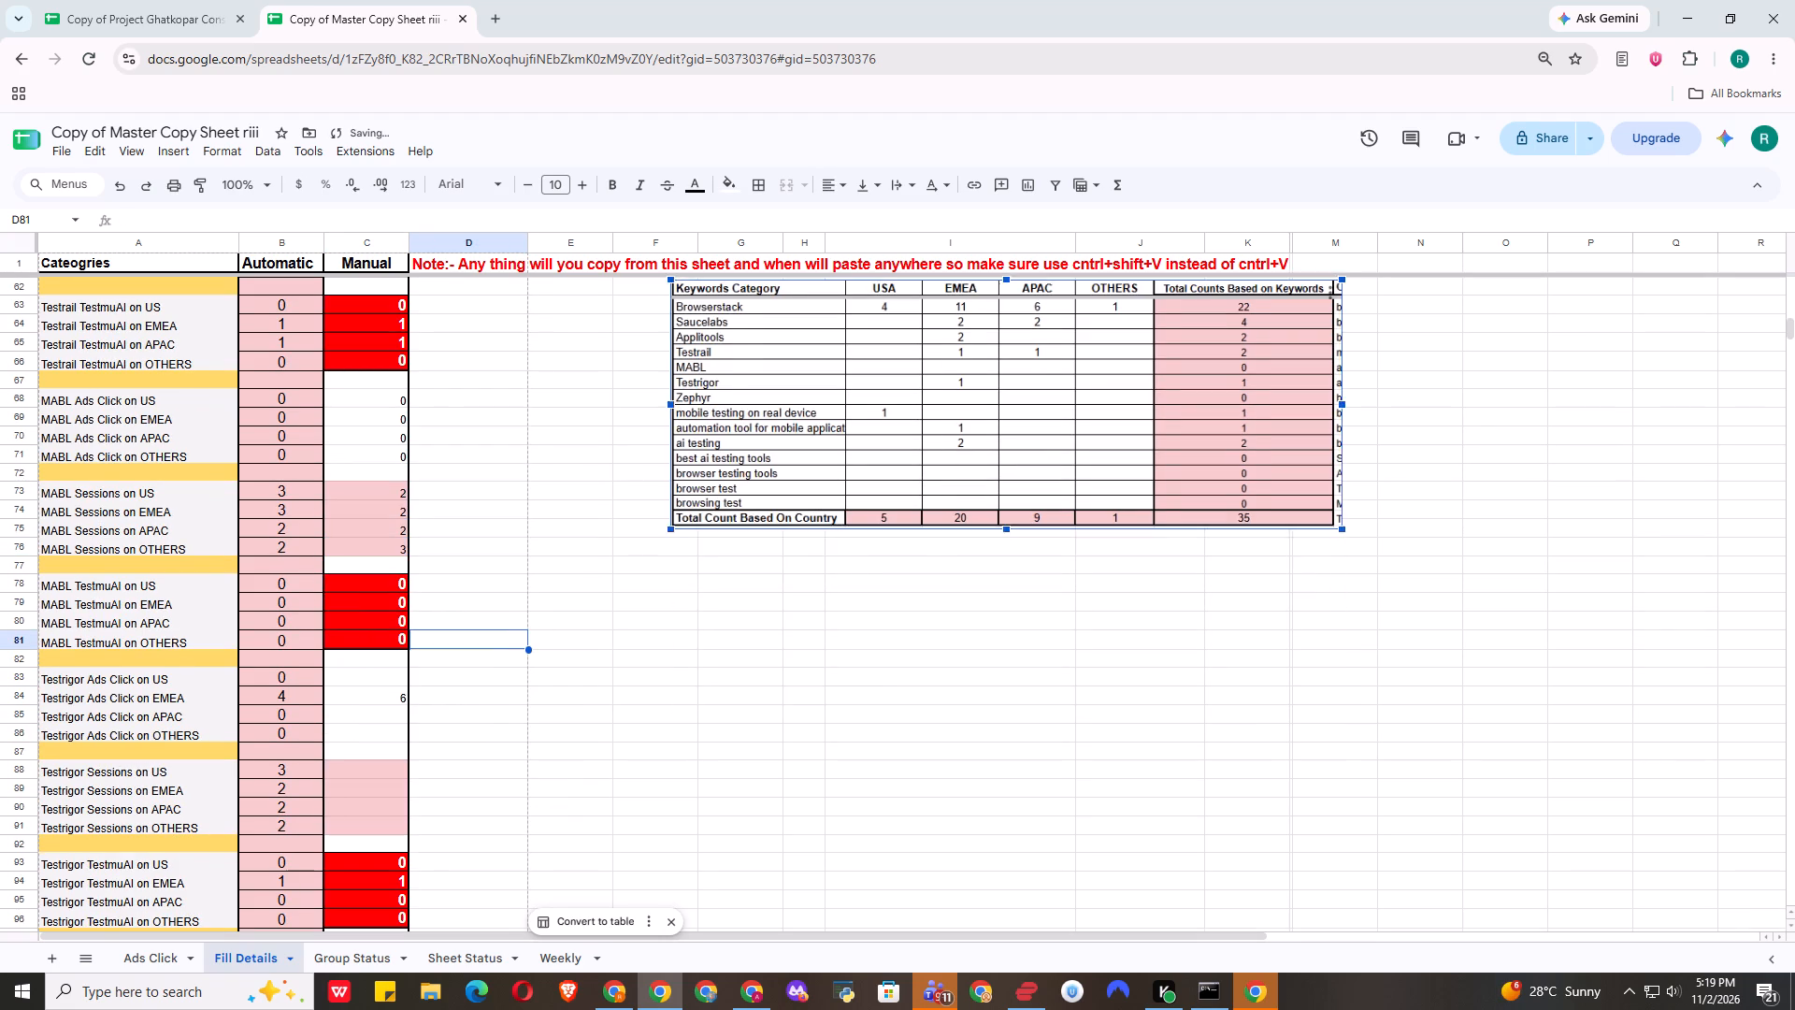
pyautogui.moveTo(951, 434); pyautogui.dragTo(960, 737)
pyautogui.scroll(-2, 595, 490)
pyautogui.click(485, 478)
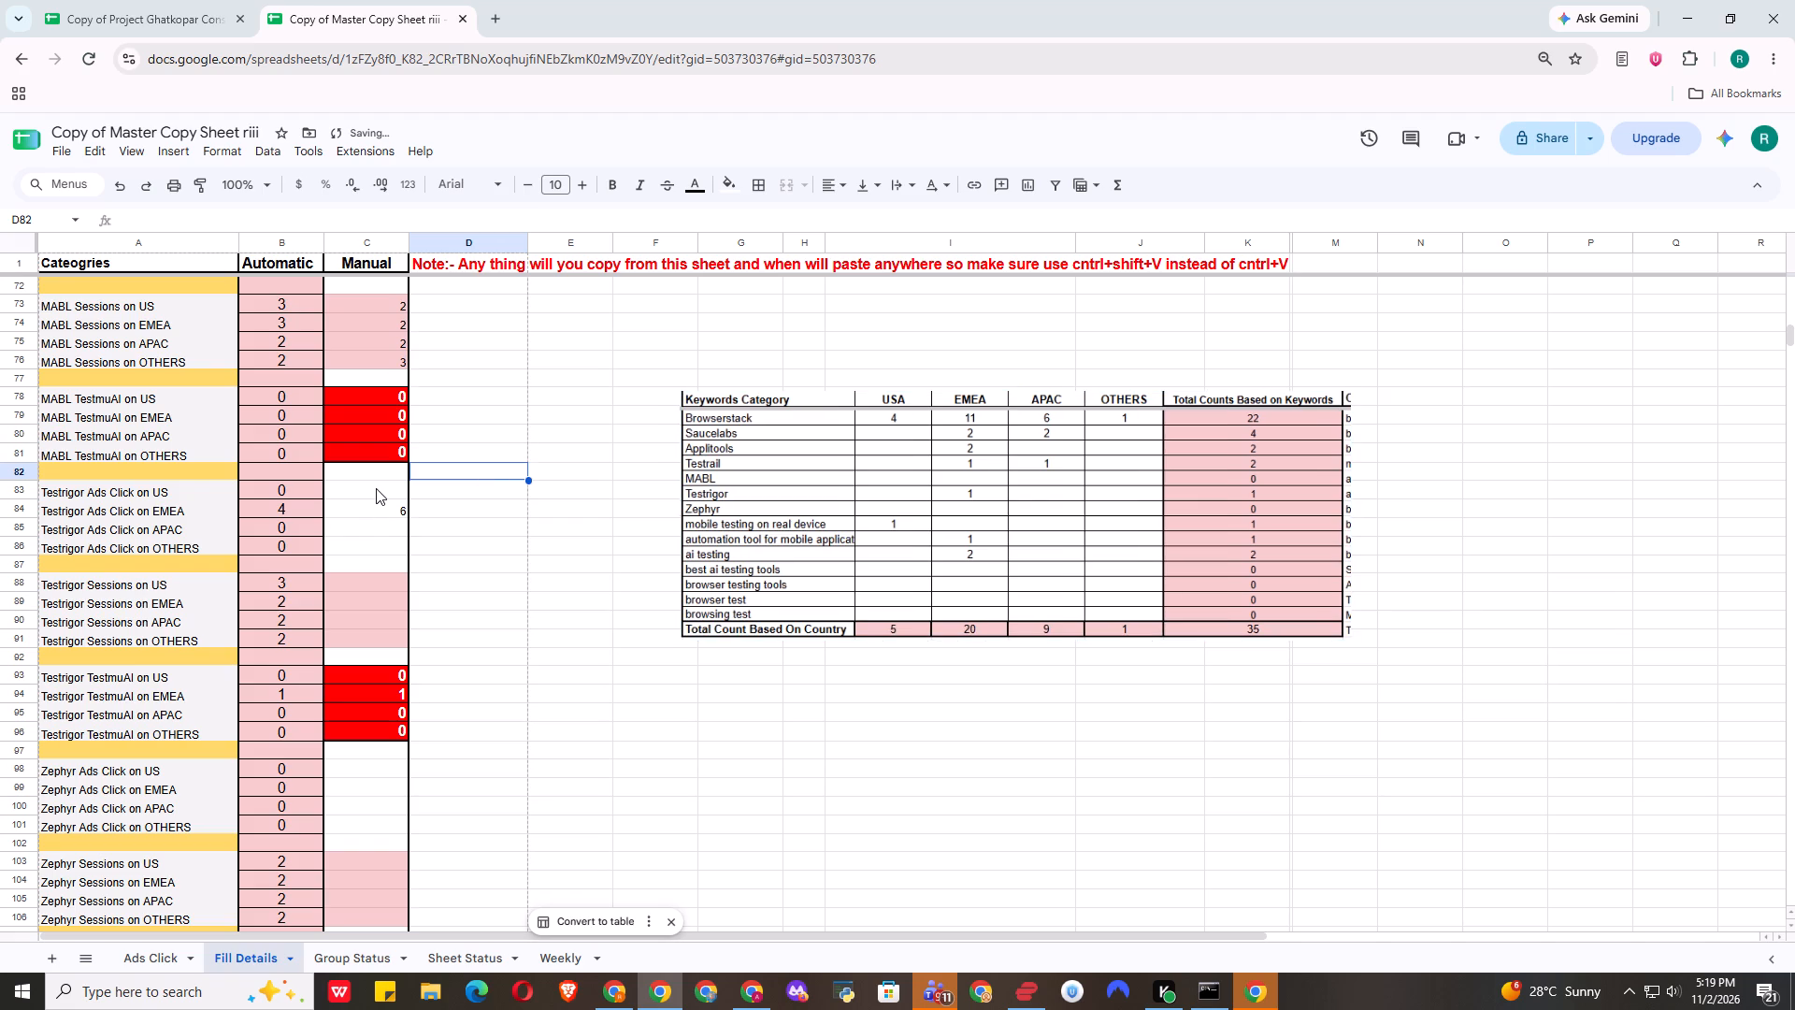
# Set the Manual values for Testrigor Ads Click to 0 on US, 4 on EMEA, 0 on APAC and 0 on OTHERS.
pyautogui.click(376, 488)
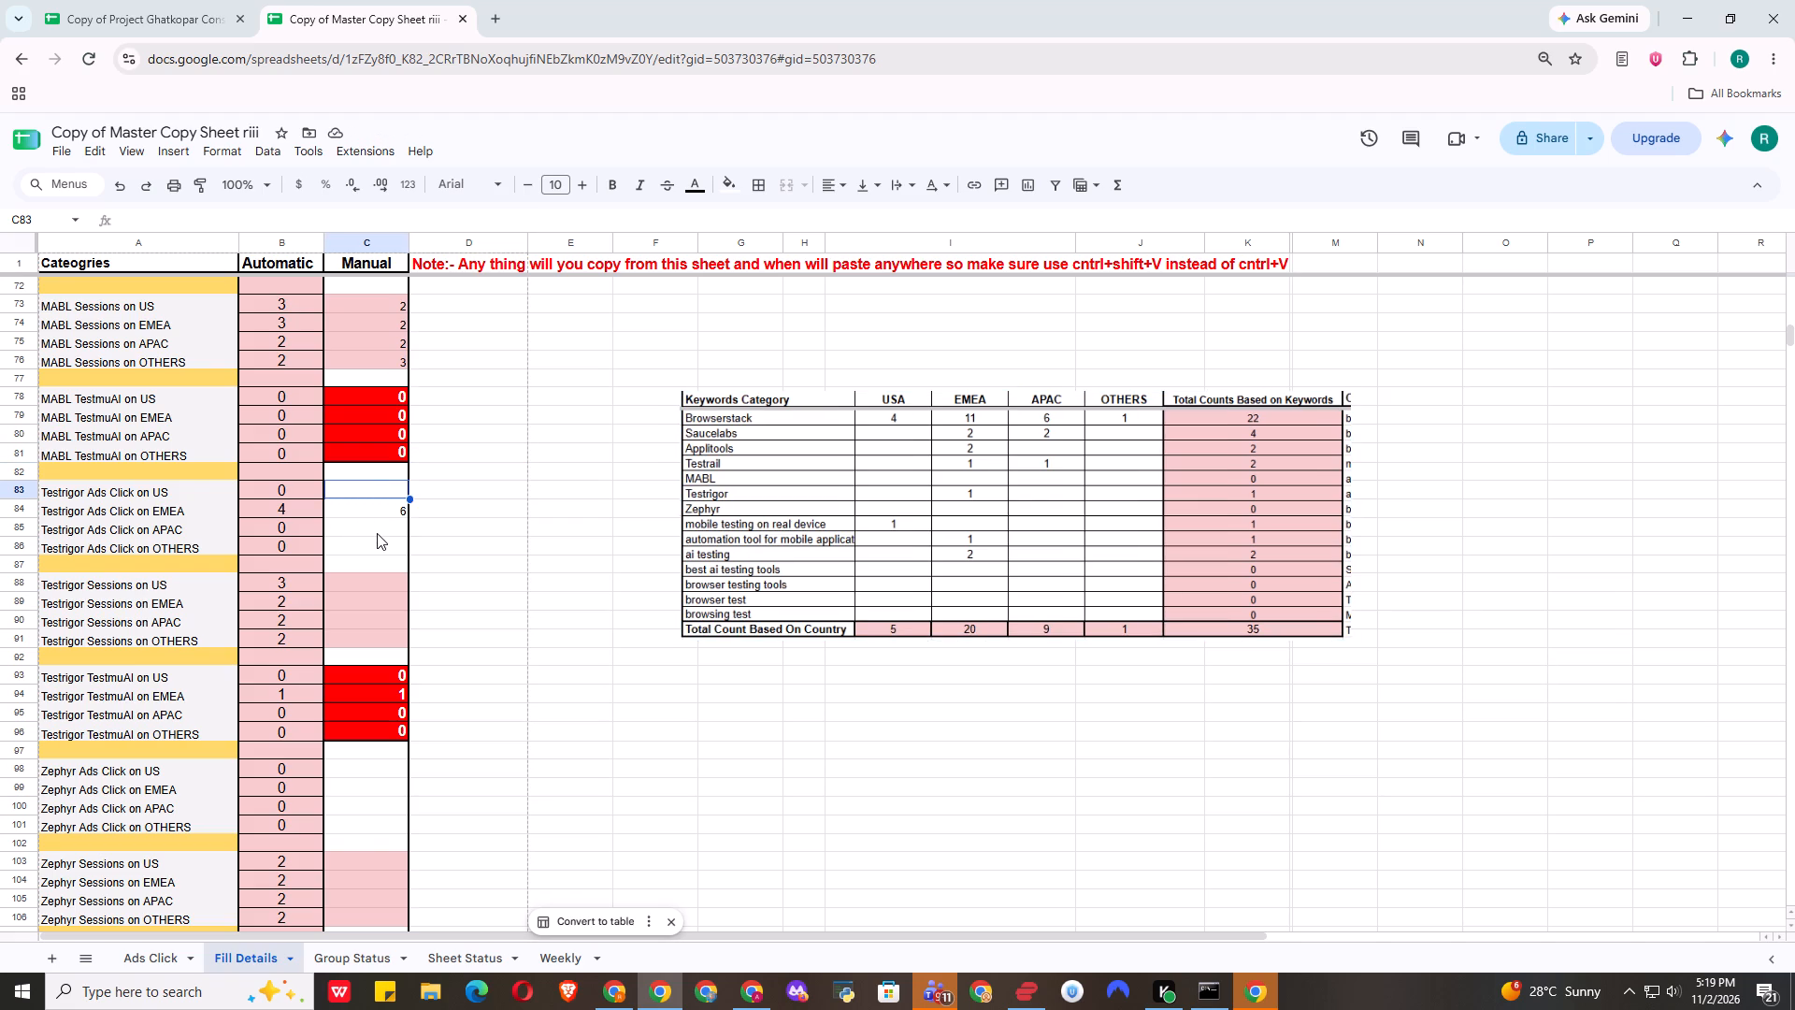
pyautogui.click(377, 533)
pyautogui.click(363, 497)
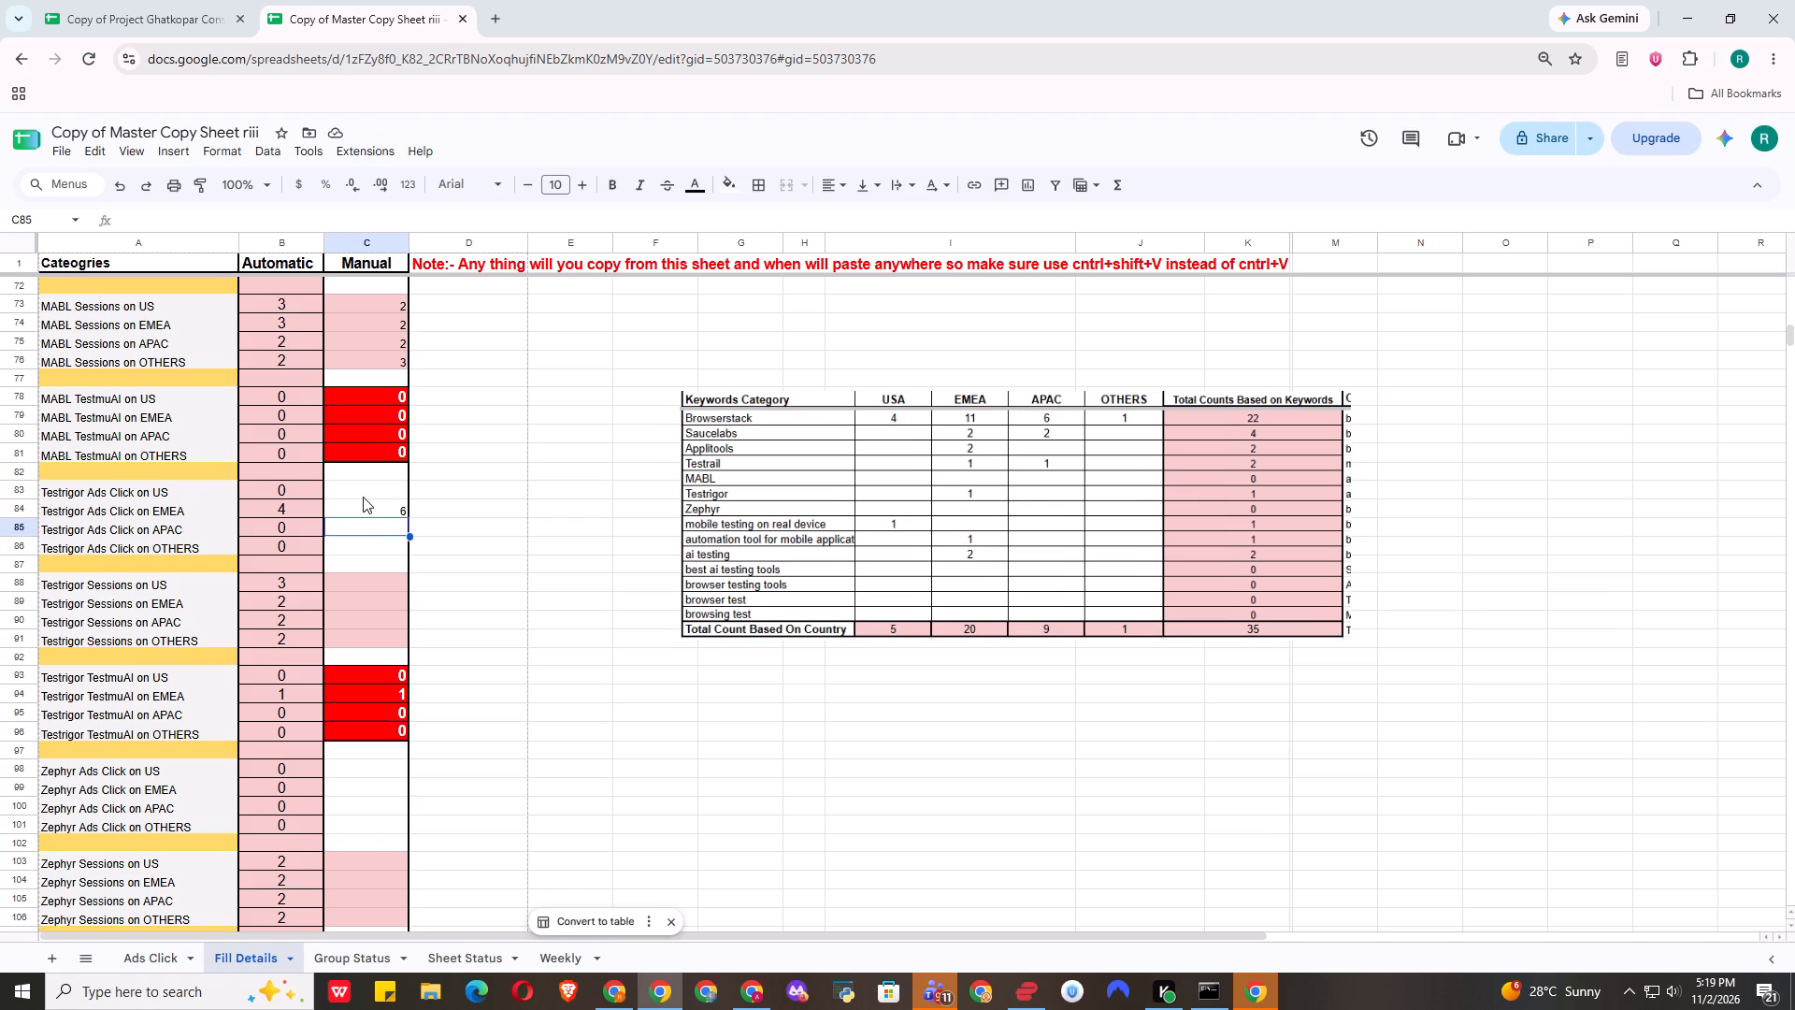
pyautogui.press('0')
pyautogui.click(370, 507)
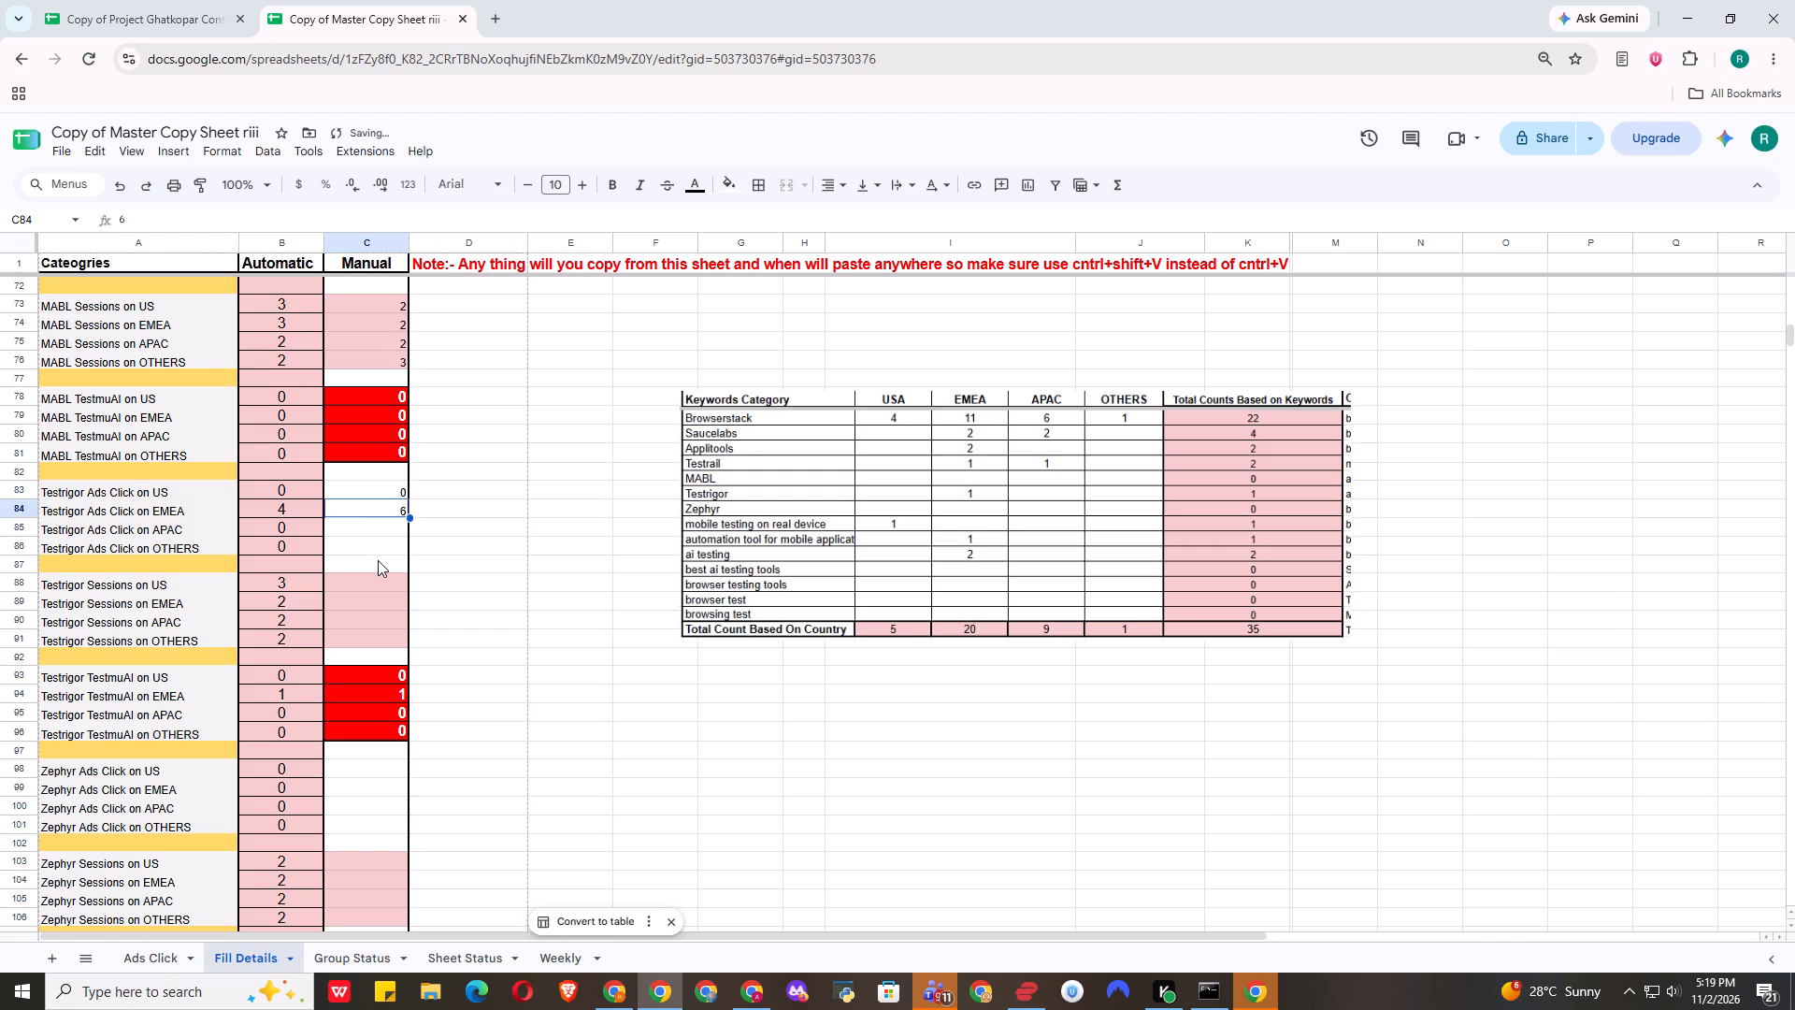
pyautogui.press('4')
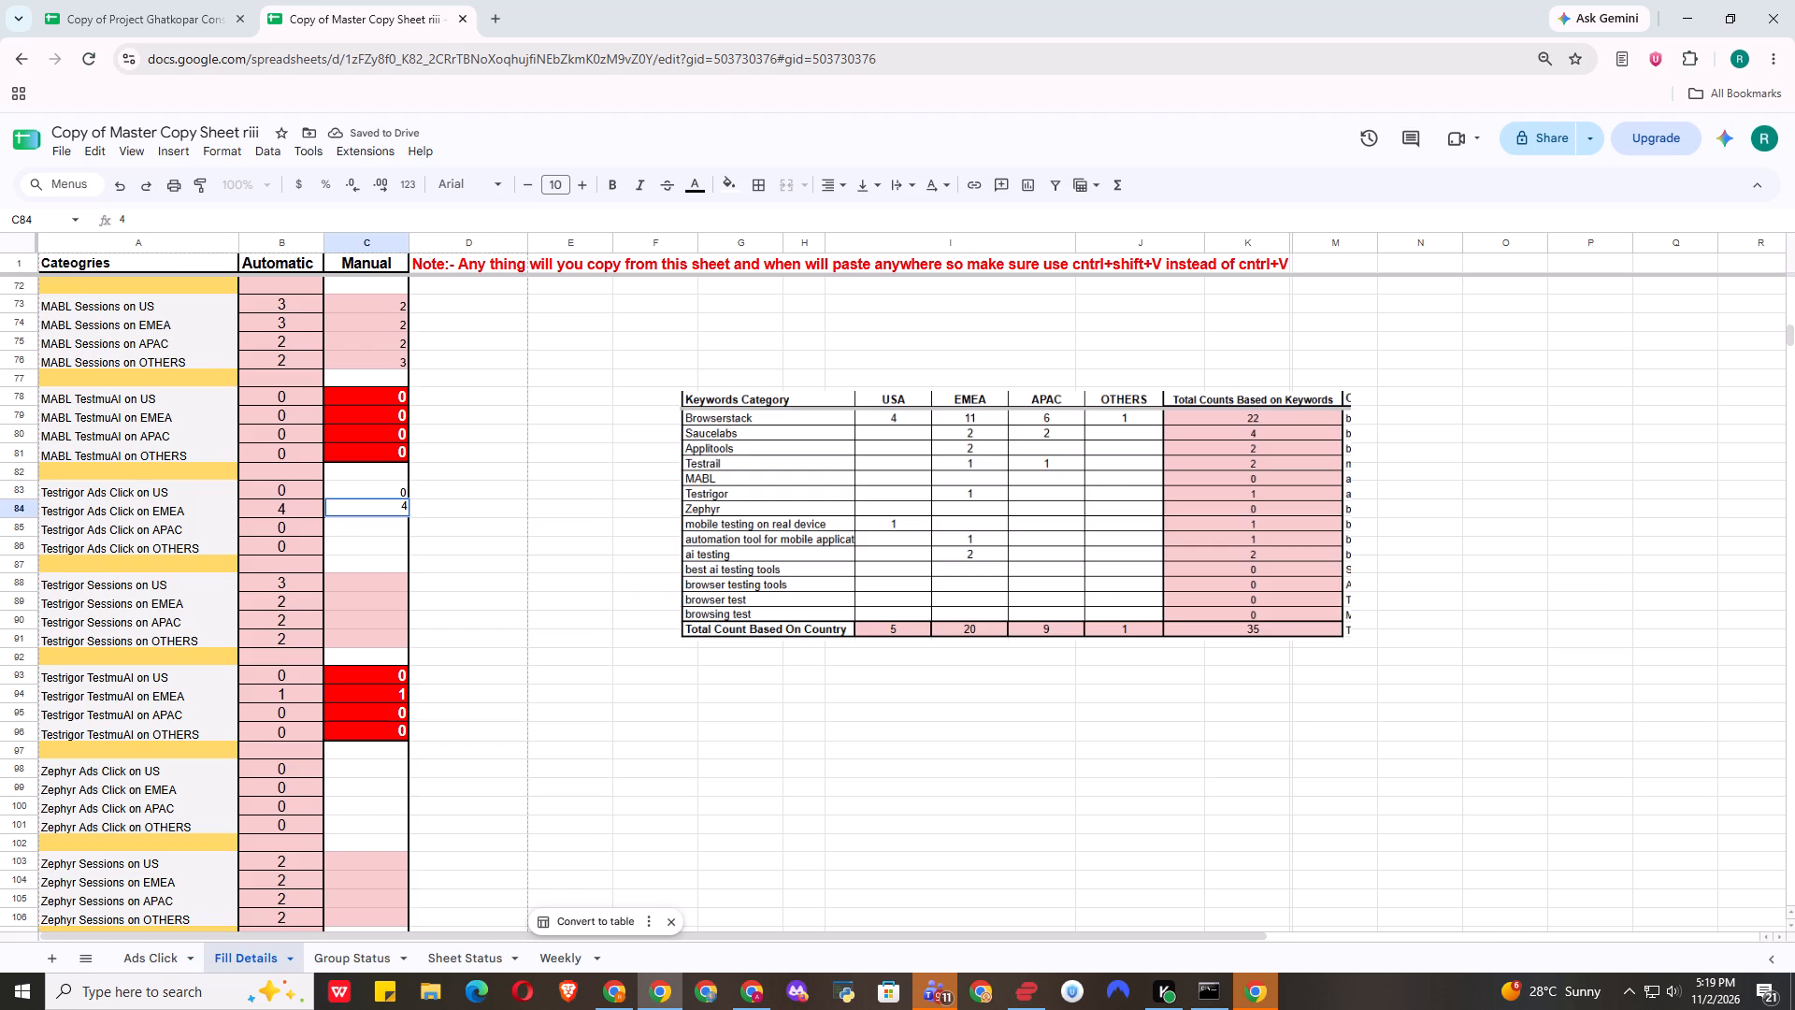
pyautogui.click(383, 526)
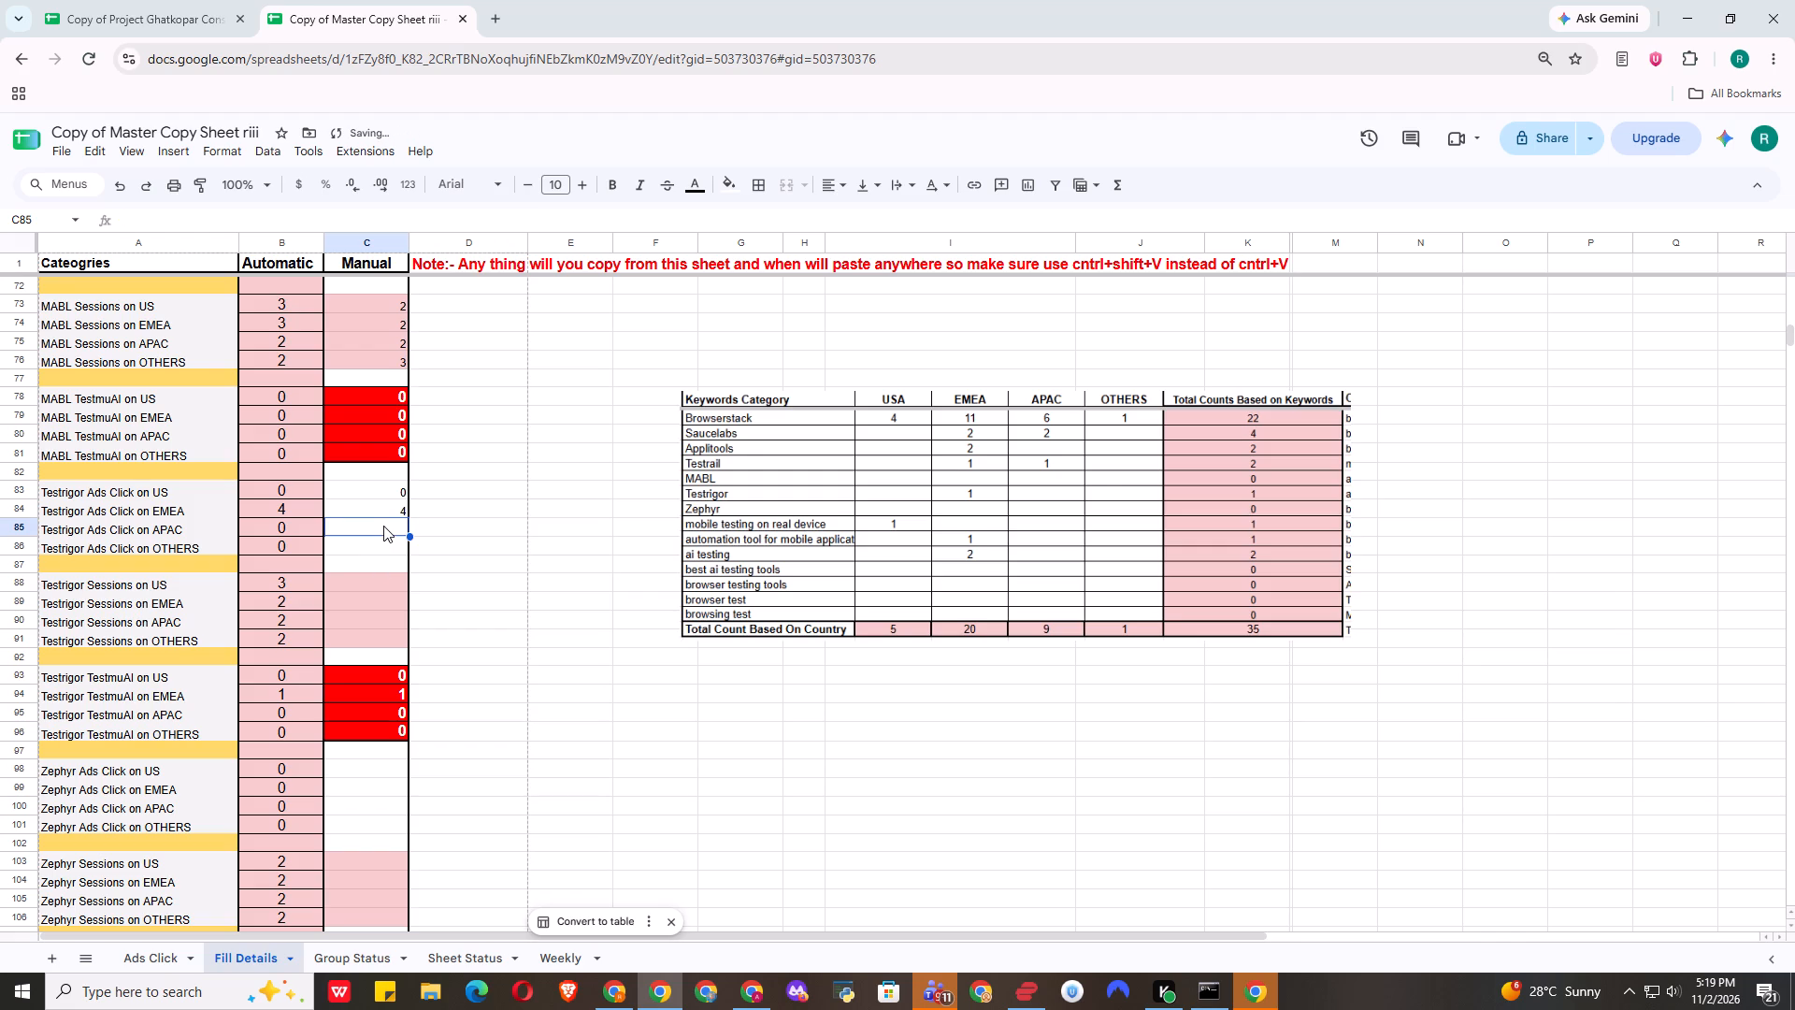
pyautogui.press('0')
pyautogui.click(385, 549)
pyautogui.press('0')
pyautogui.click(372, 573)
# Set the Manual values for Testrigor Sessions to 2 on US, 3 on EMEA, 2 on APAC and 2 on OTHERS.
pyautogui.click(358, 588)
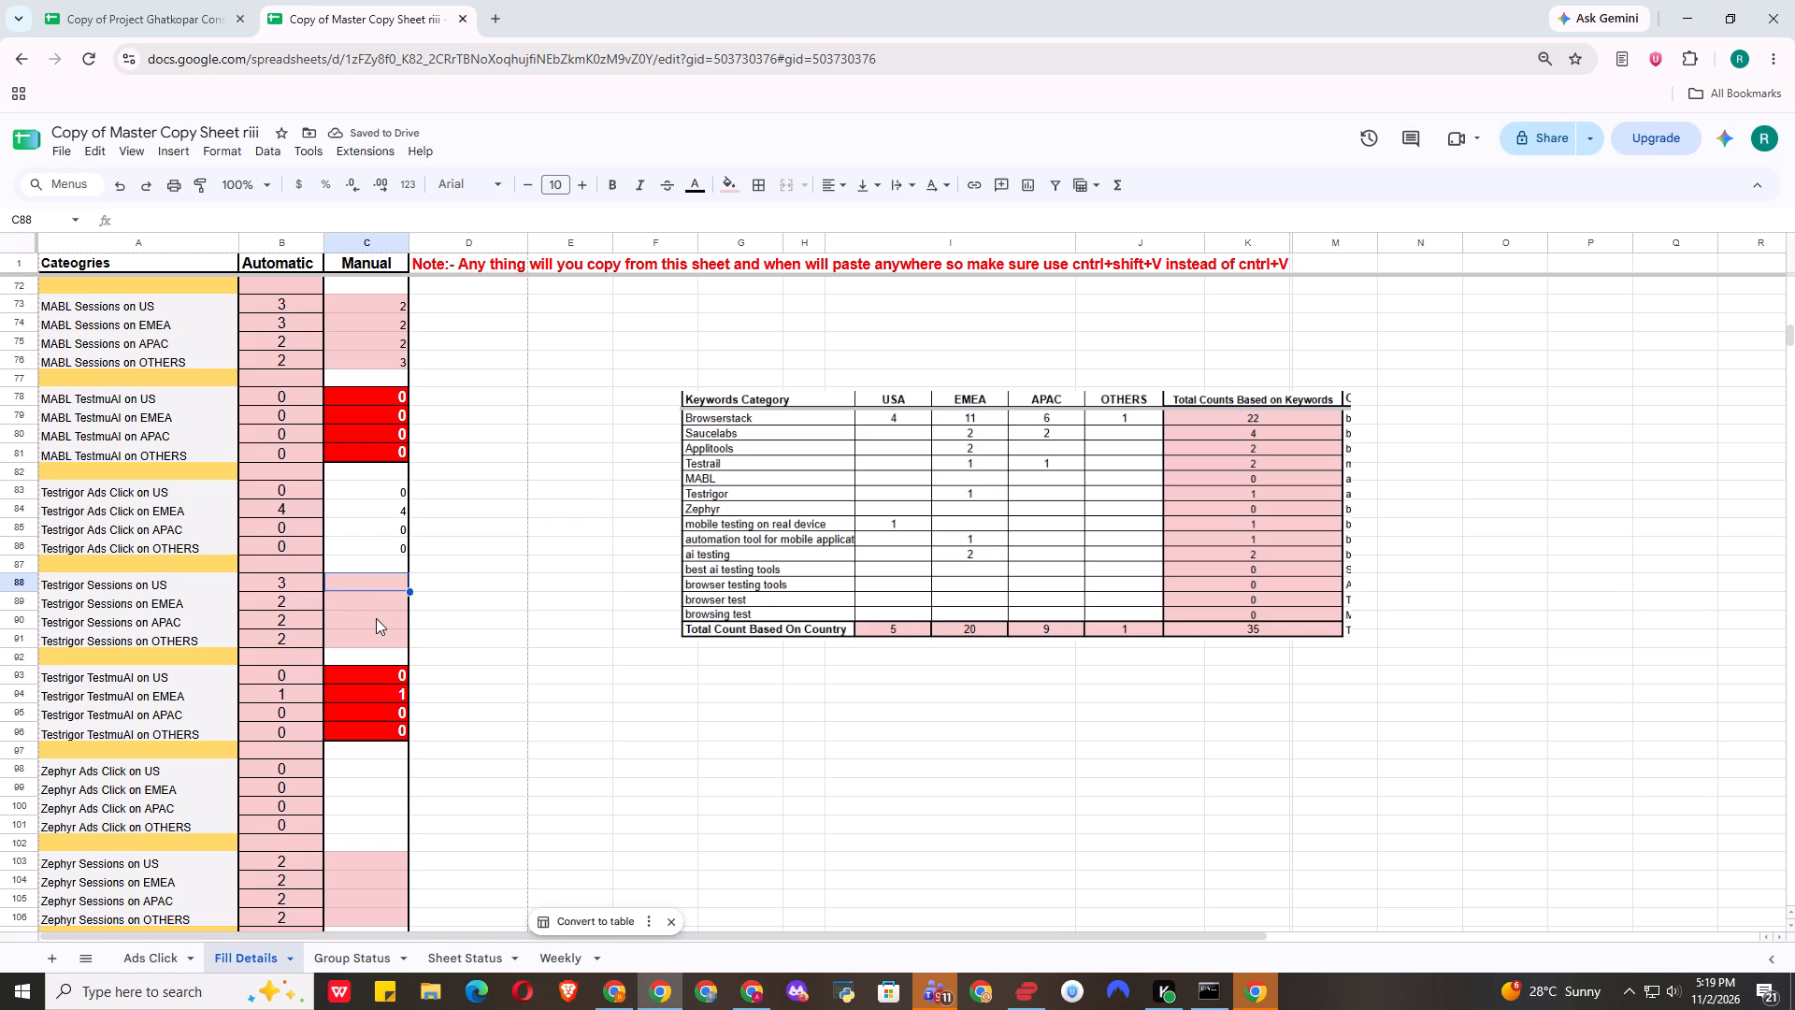
pyautogui.press('2')
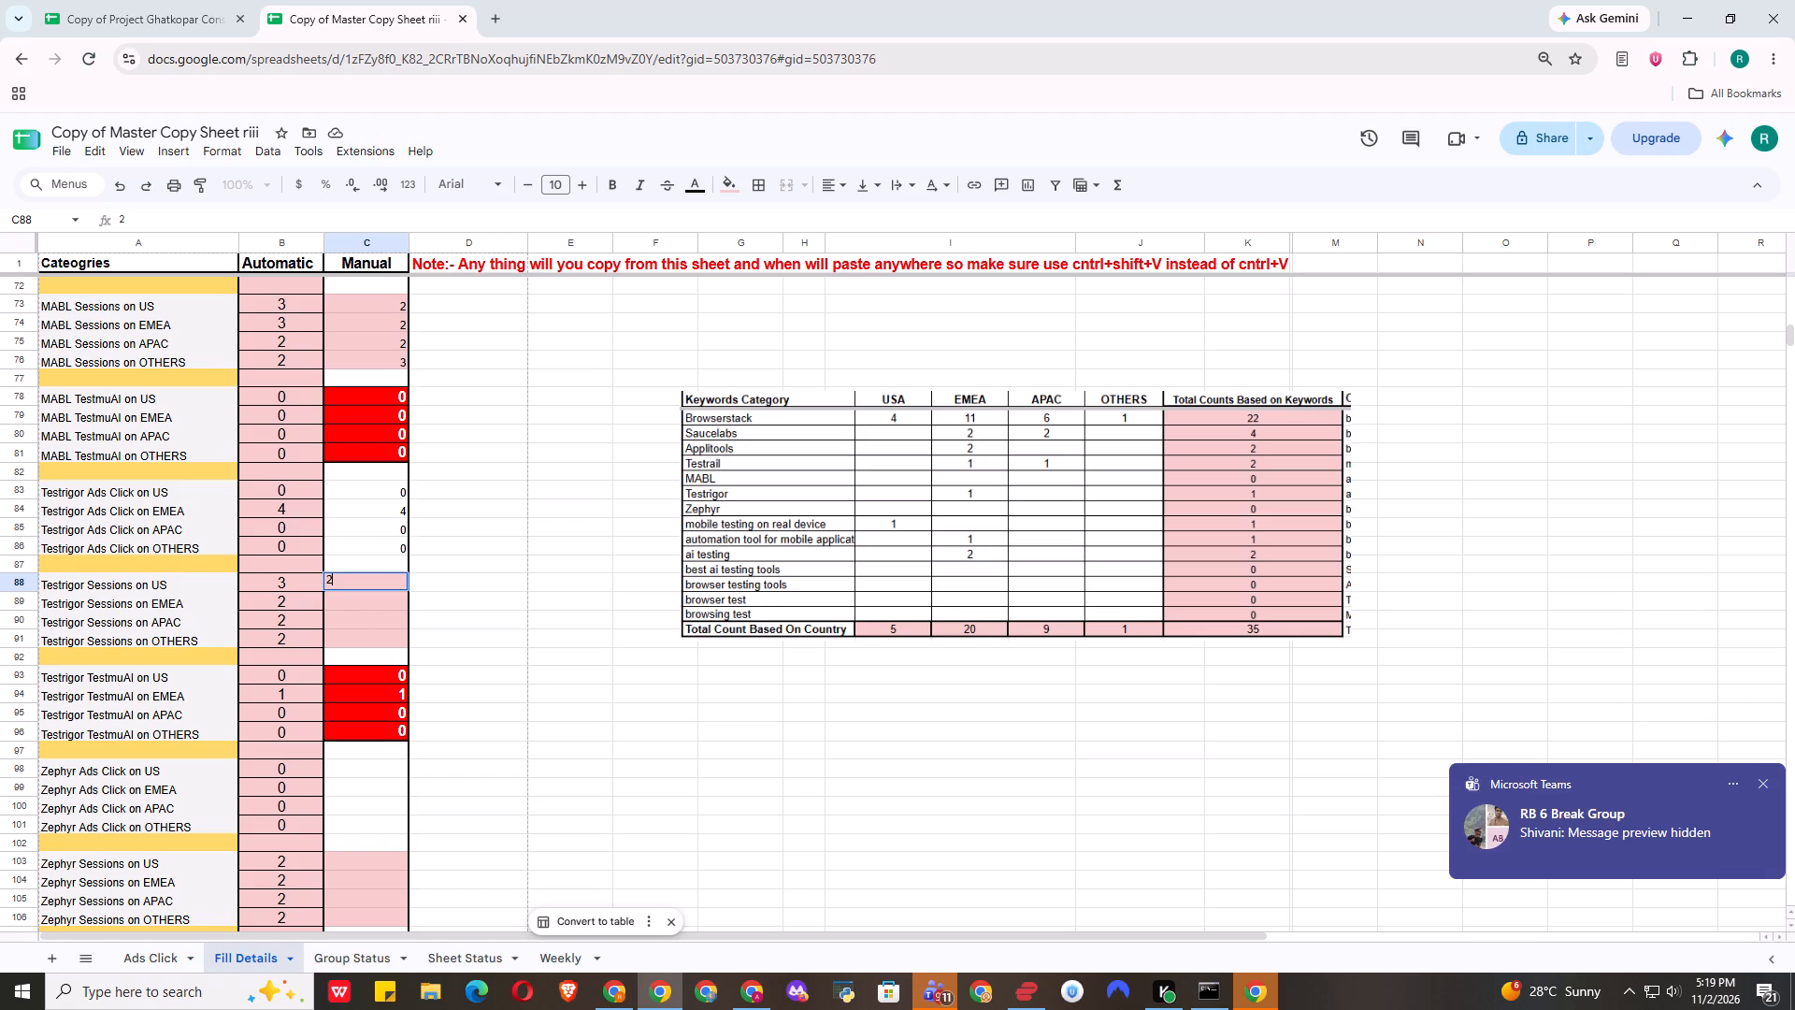
pyautogui.click(370, 606)
pyautogui.press('3')
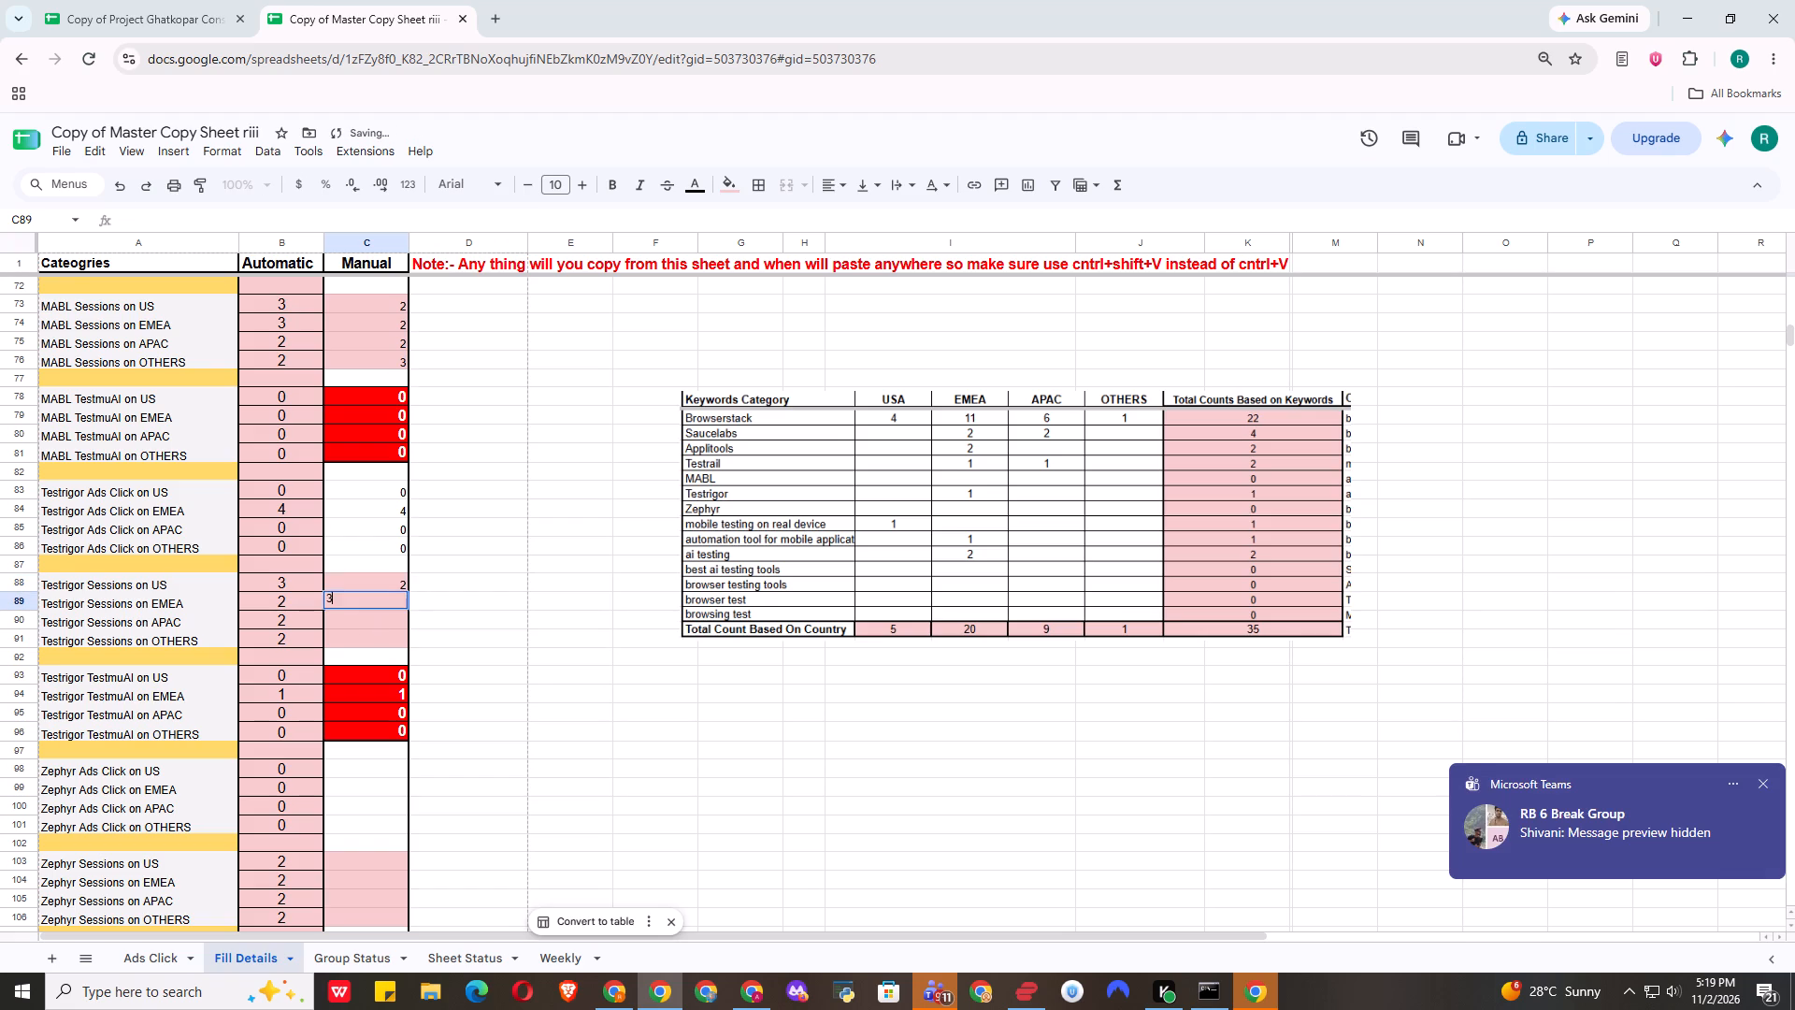
pyautogui.click(374, 612)
pyautogui.click(377, 613)
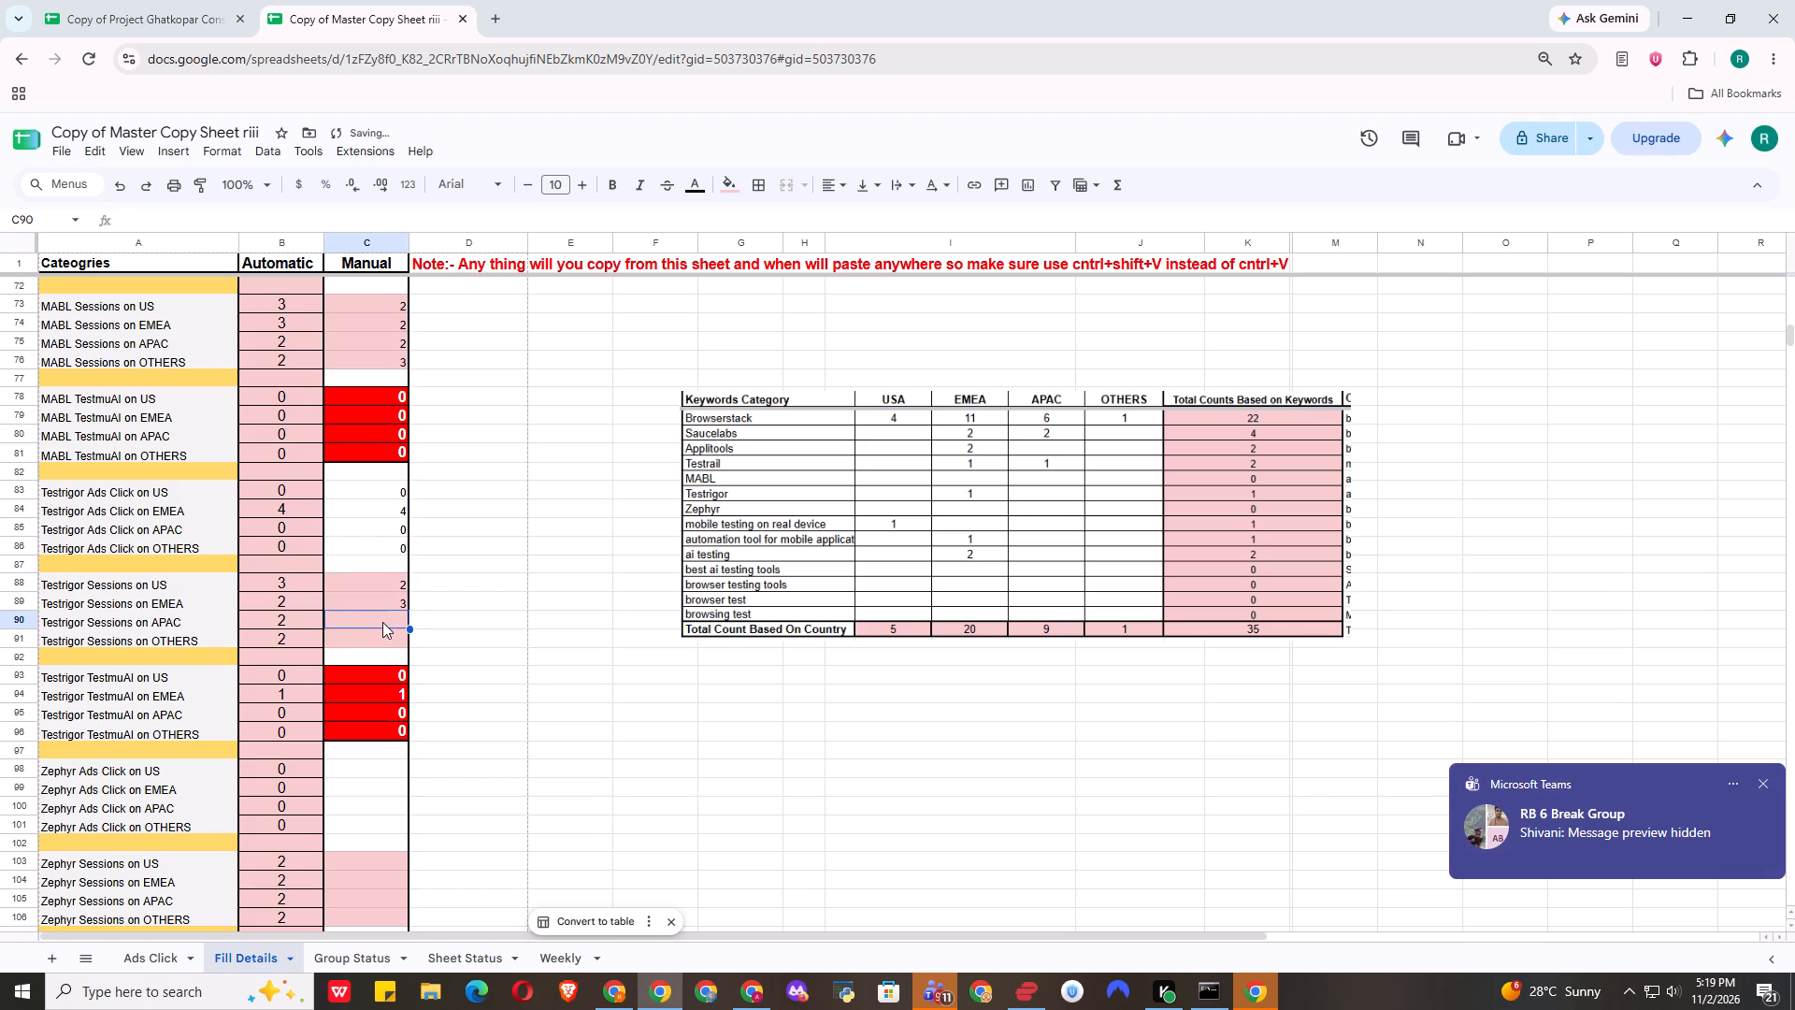
pyautogui.press('2')
pyautogui.click(387, 644)
pyautogui.press('2')
pyautogui.click(387, 666)
# Move the floating keywords category count table down beside the Zephyr rows.
pyautogui.scroll(-2, 514, 620)
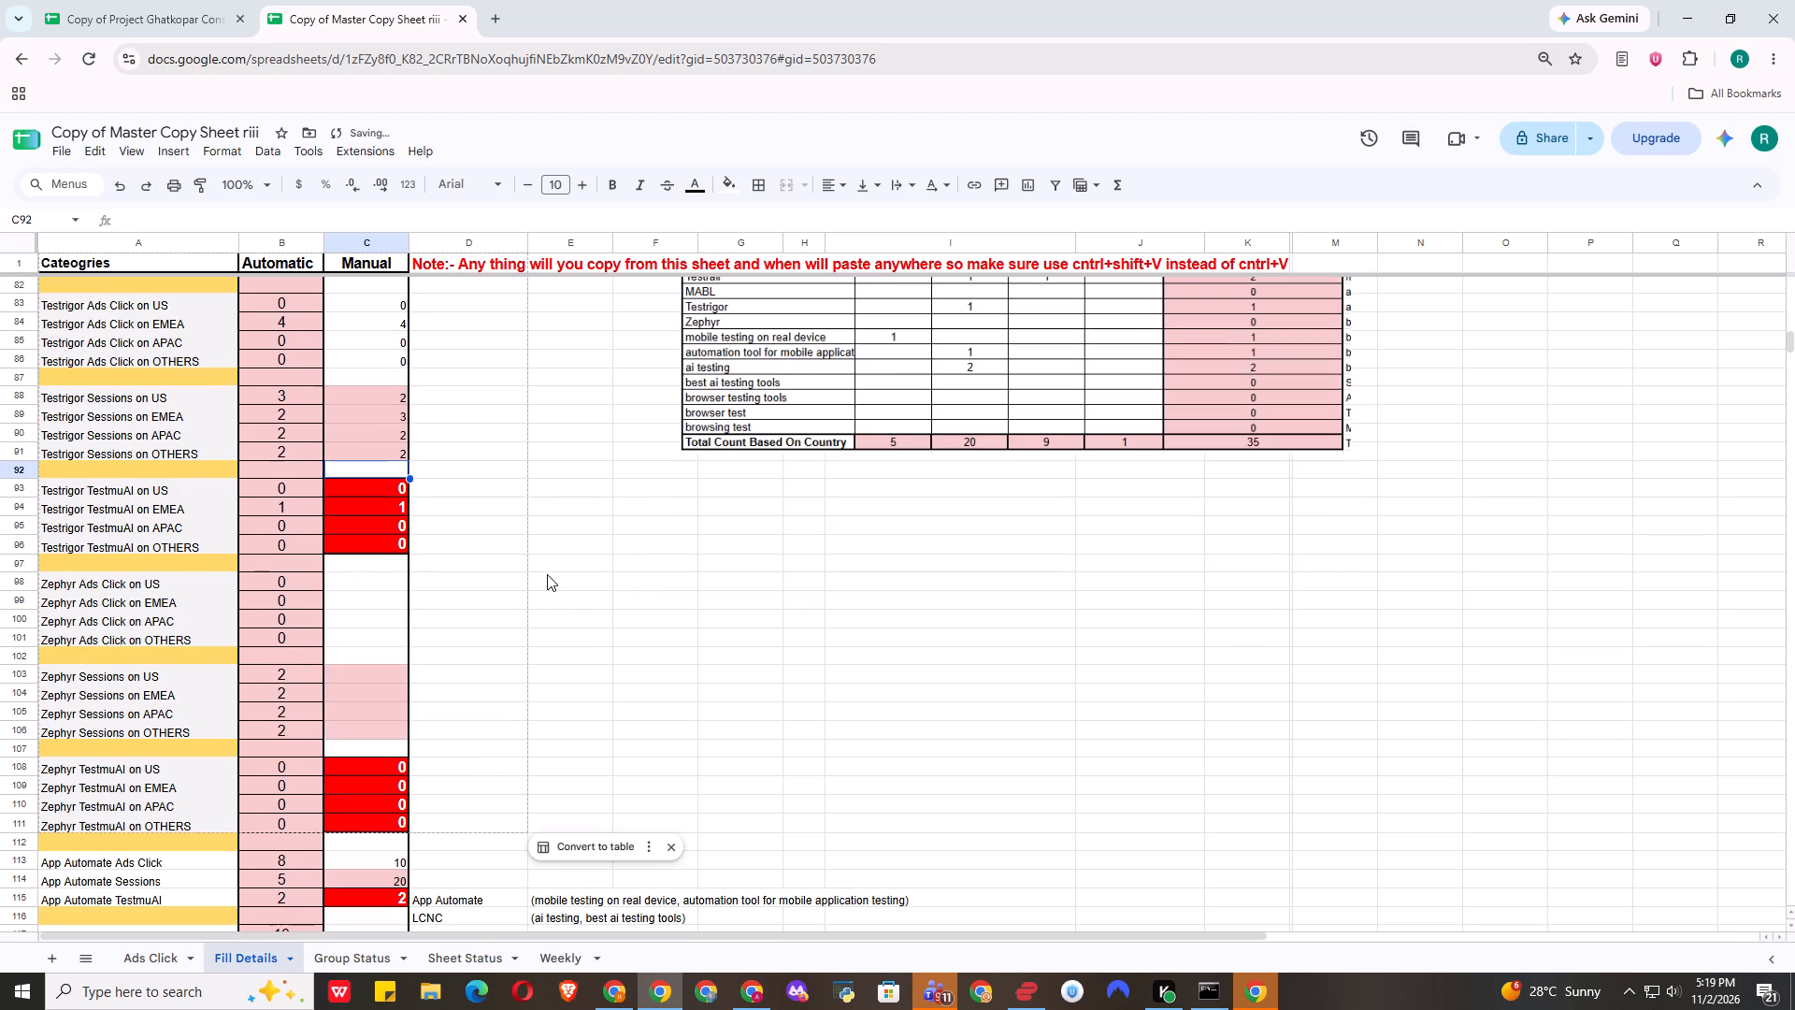
pyautogui.click(891, 353)
pyautogui.moveTo(918, 385); pyautogui.dragTo(941, 793)
pyautogui.click(558, 594)
pyautogui.scroll(-2, 540, 575)
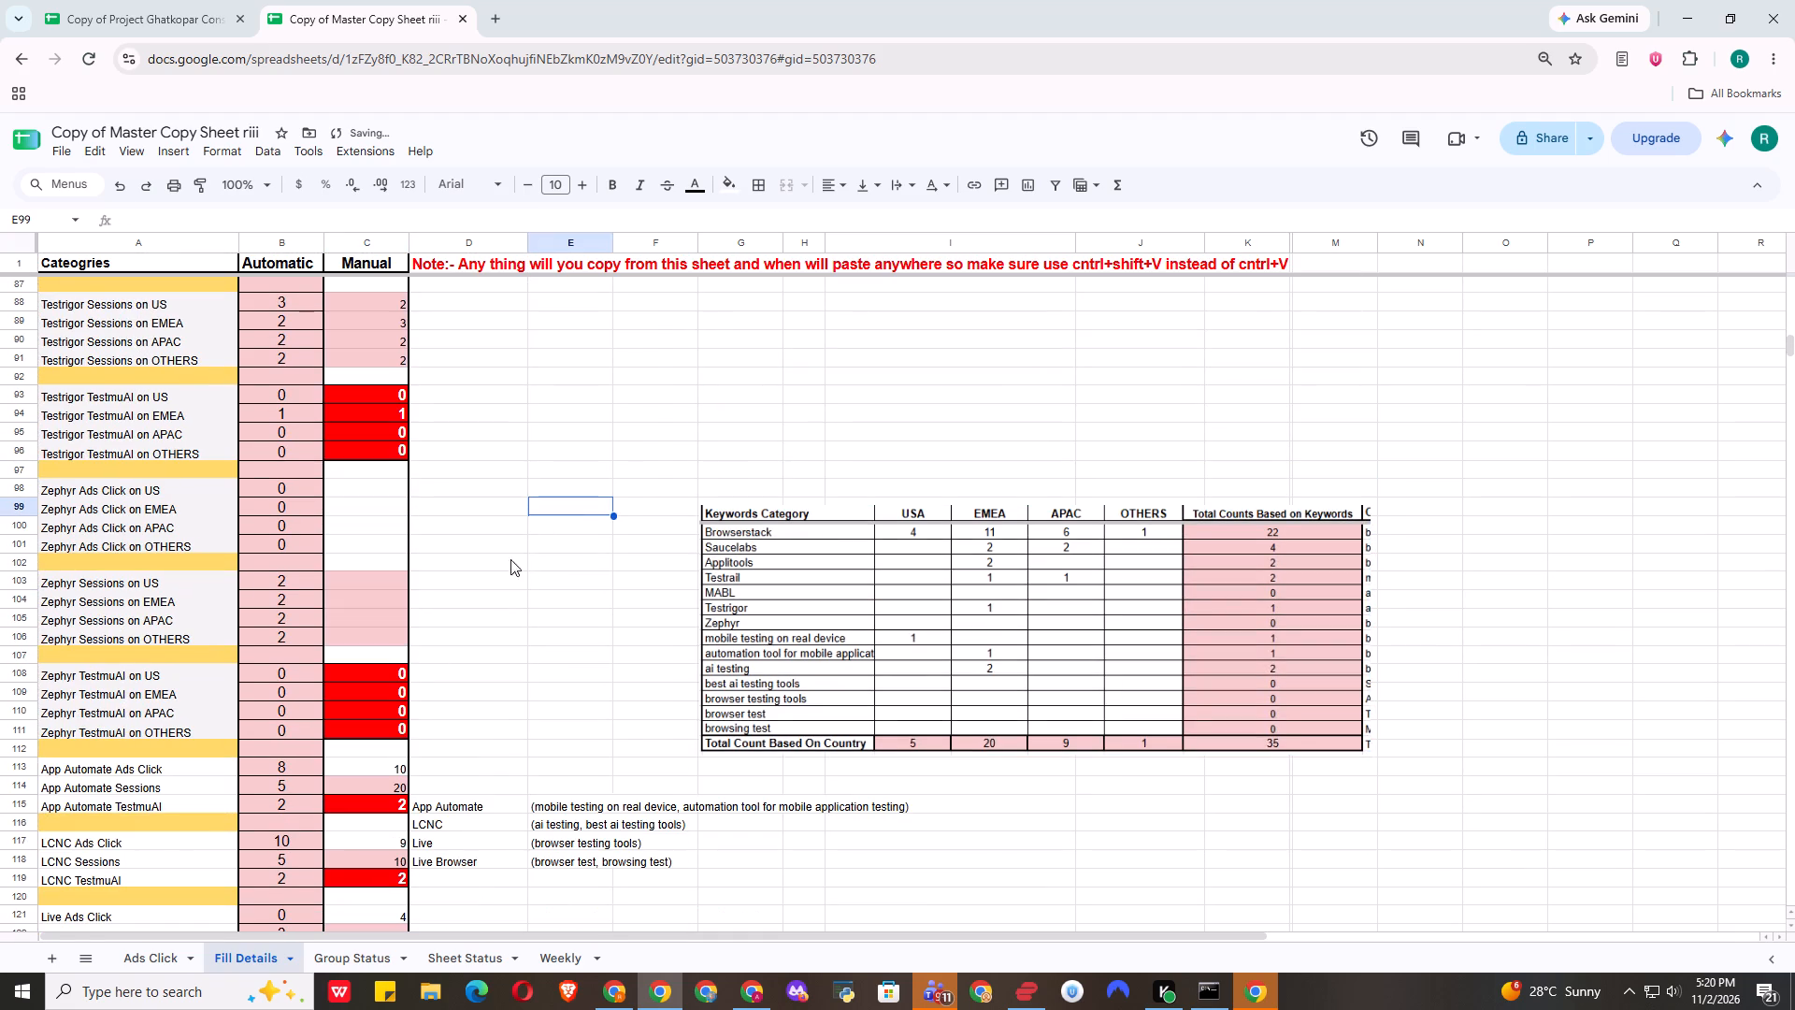
pyautogui.scroll(1, 490, 540)
# Set the Manual values for Zephyr Ads Click to 0 on US, EMEA, APAC and OTHERS.
pyautogui.click(352, 502)
pyautogui.click(358, 480)
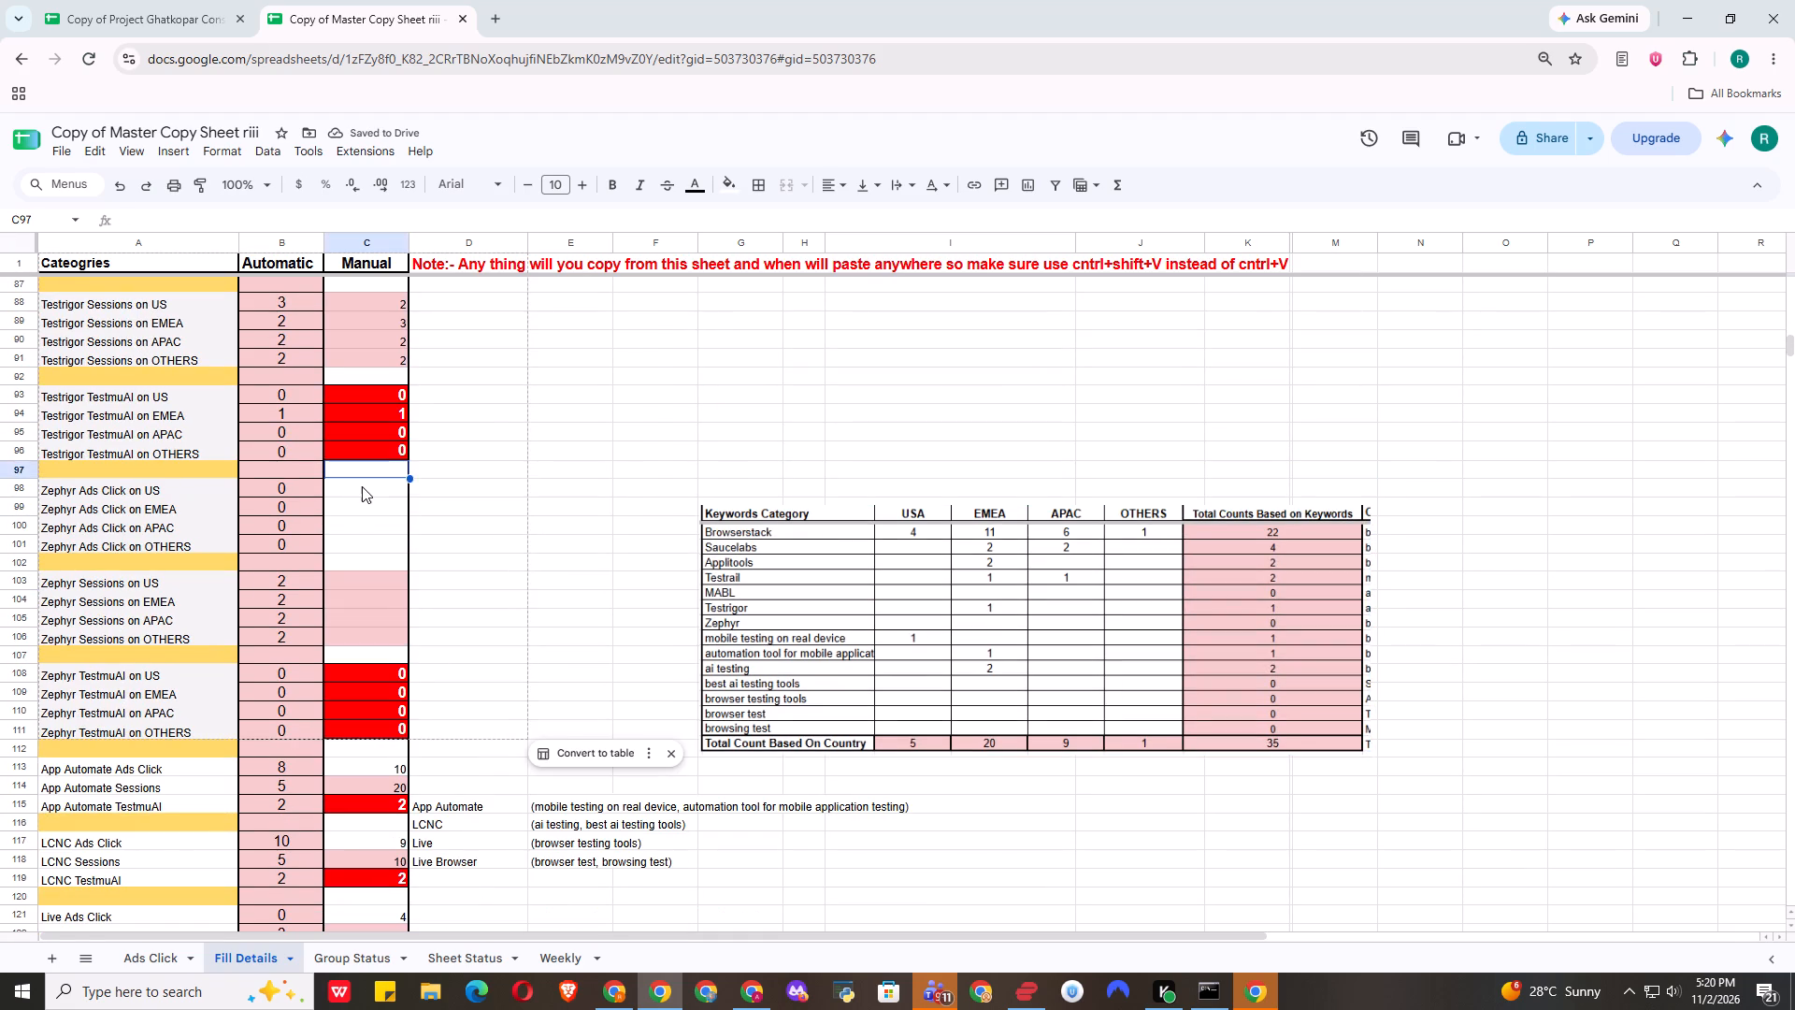
pyautogui.click(362, 486)
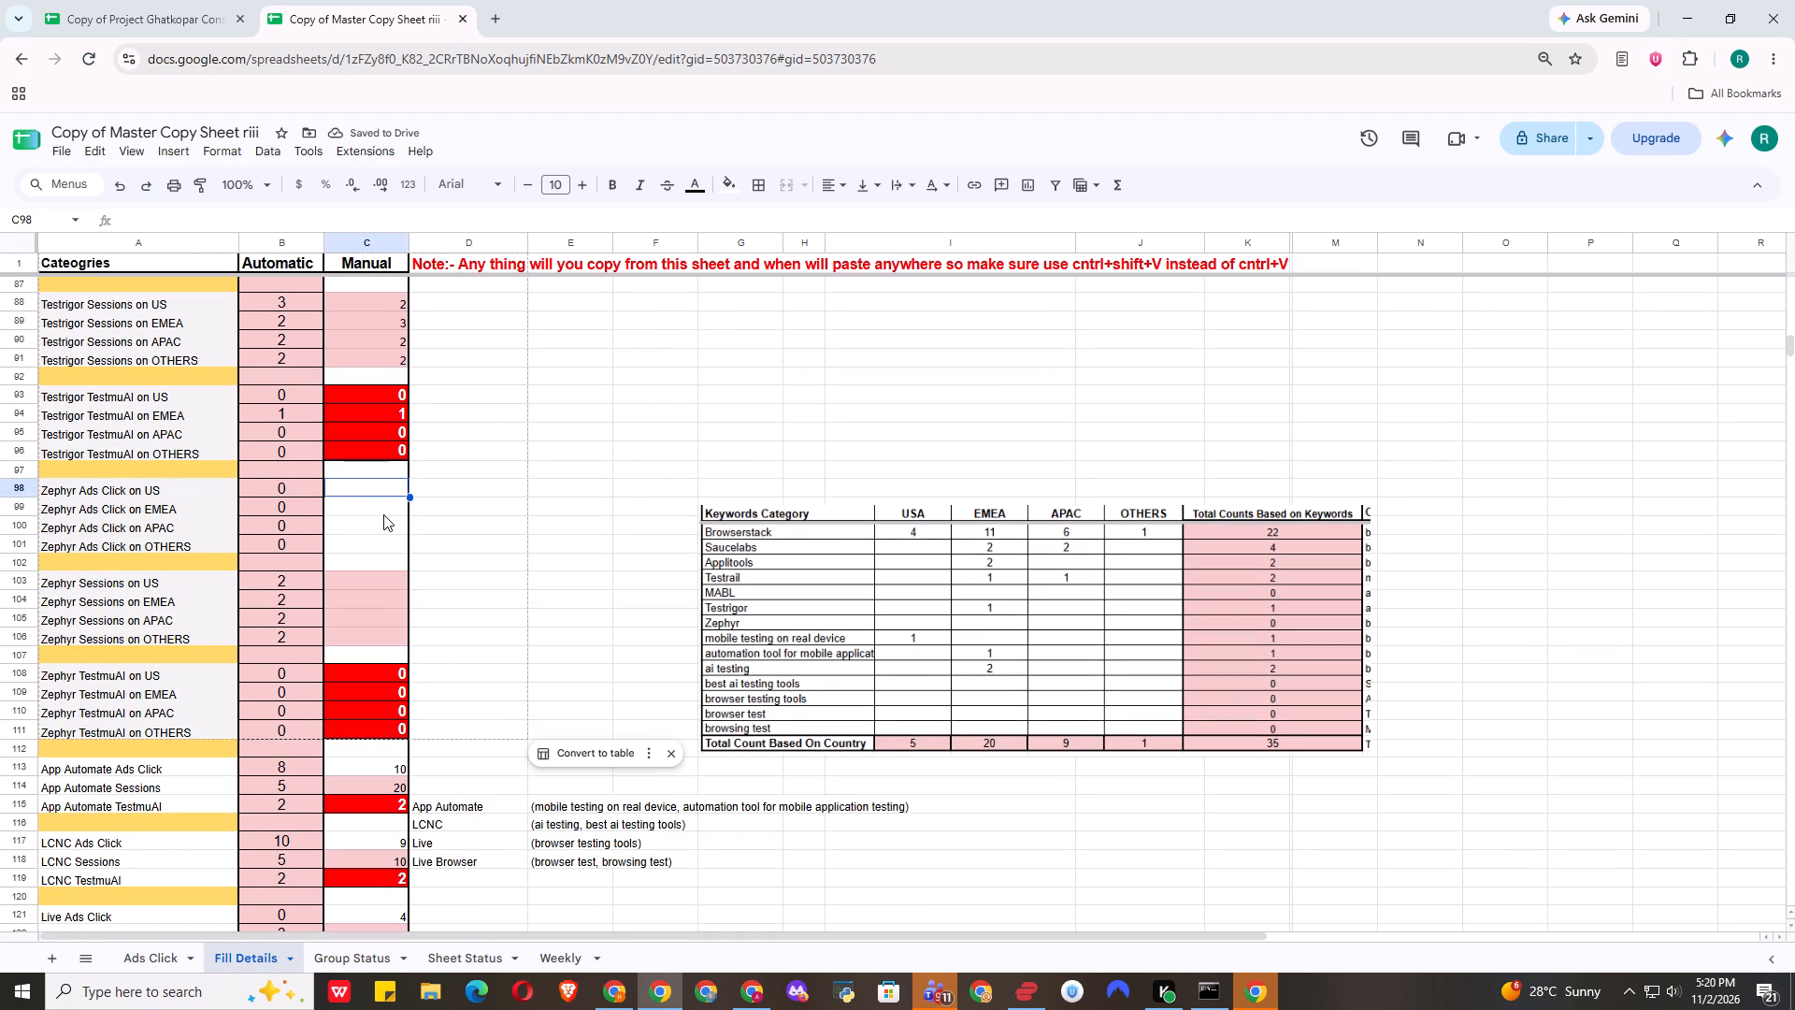
pyautogui.press('0')
pyautogui.click(371, 516)
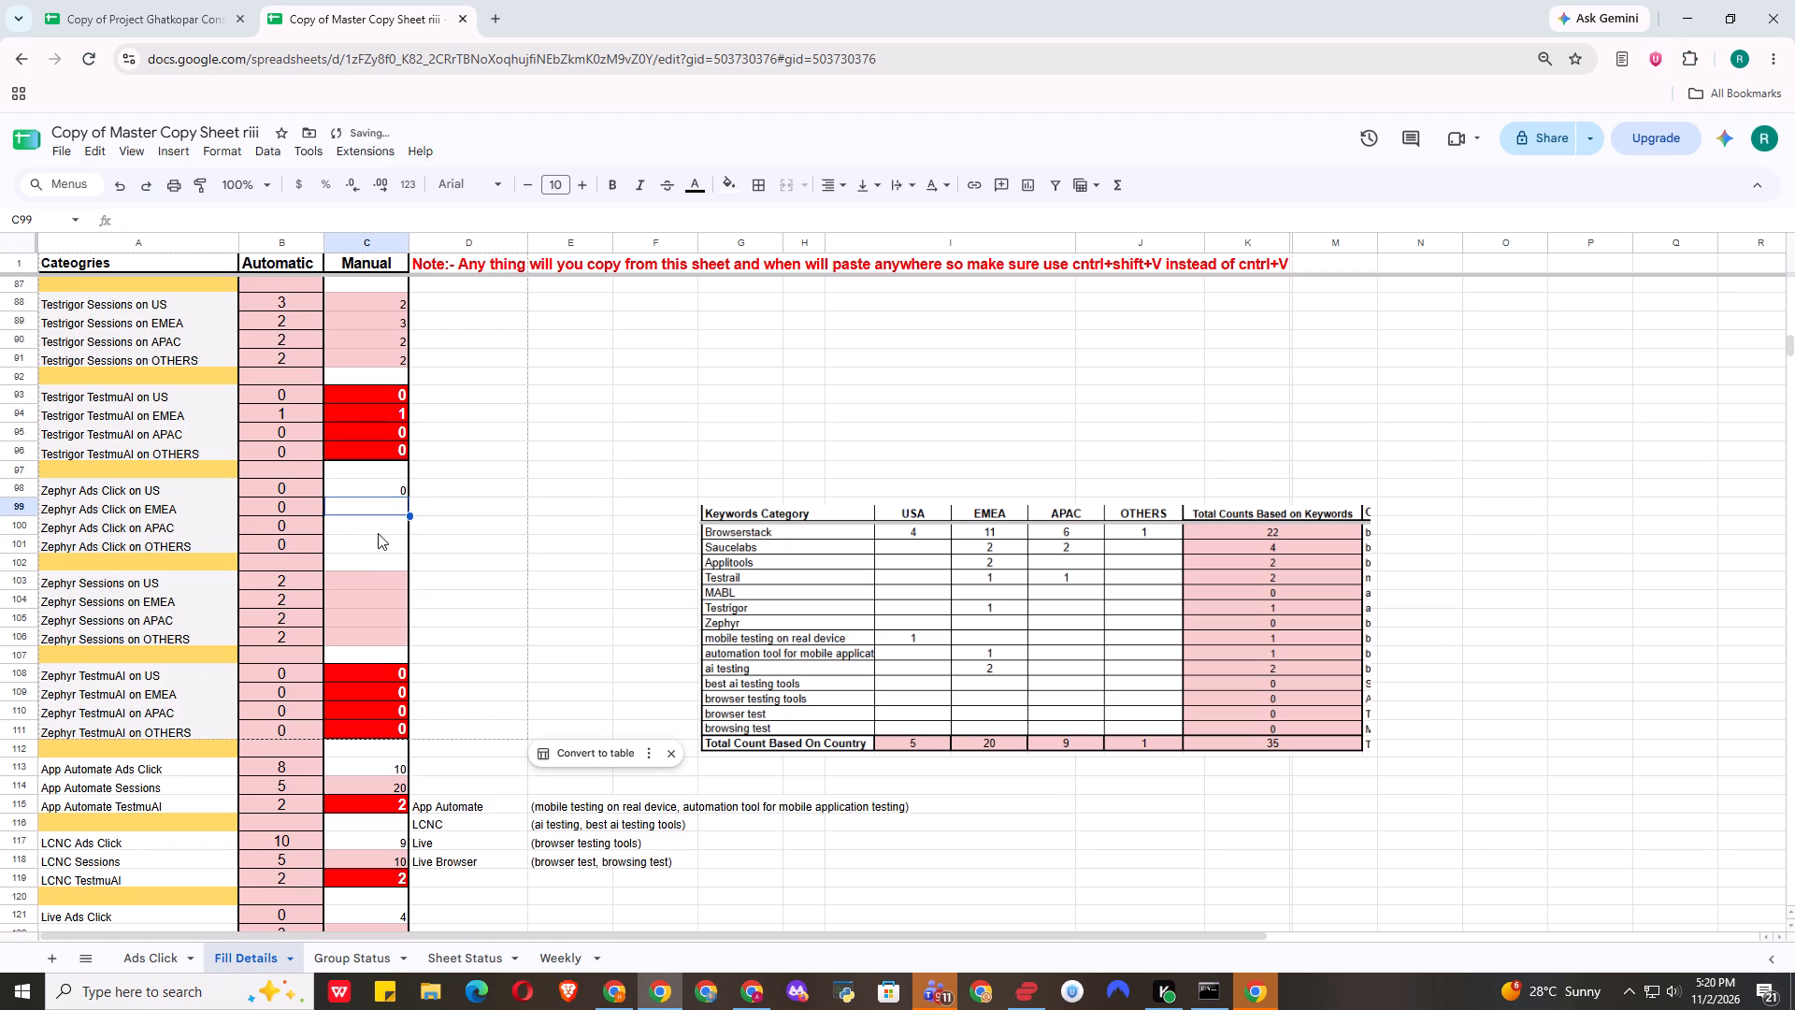
pyautogui.press('0')
pyautogui.click(380, 527)
pyautogui.press('0')
pyautogui.click(384, 547)
pyautogui.press('0')
pyautogui.click(382, 558)
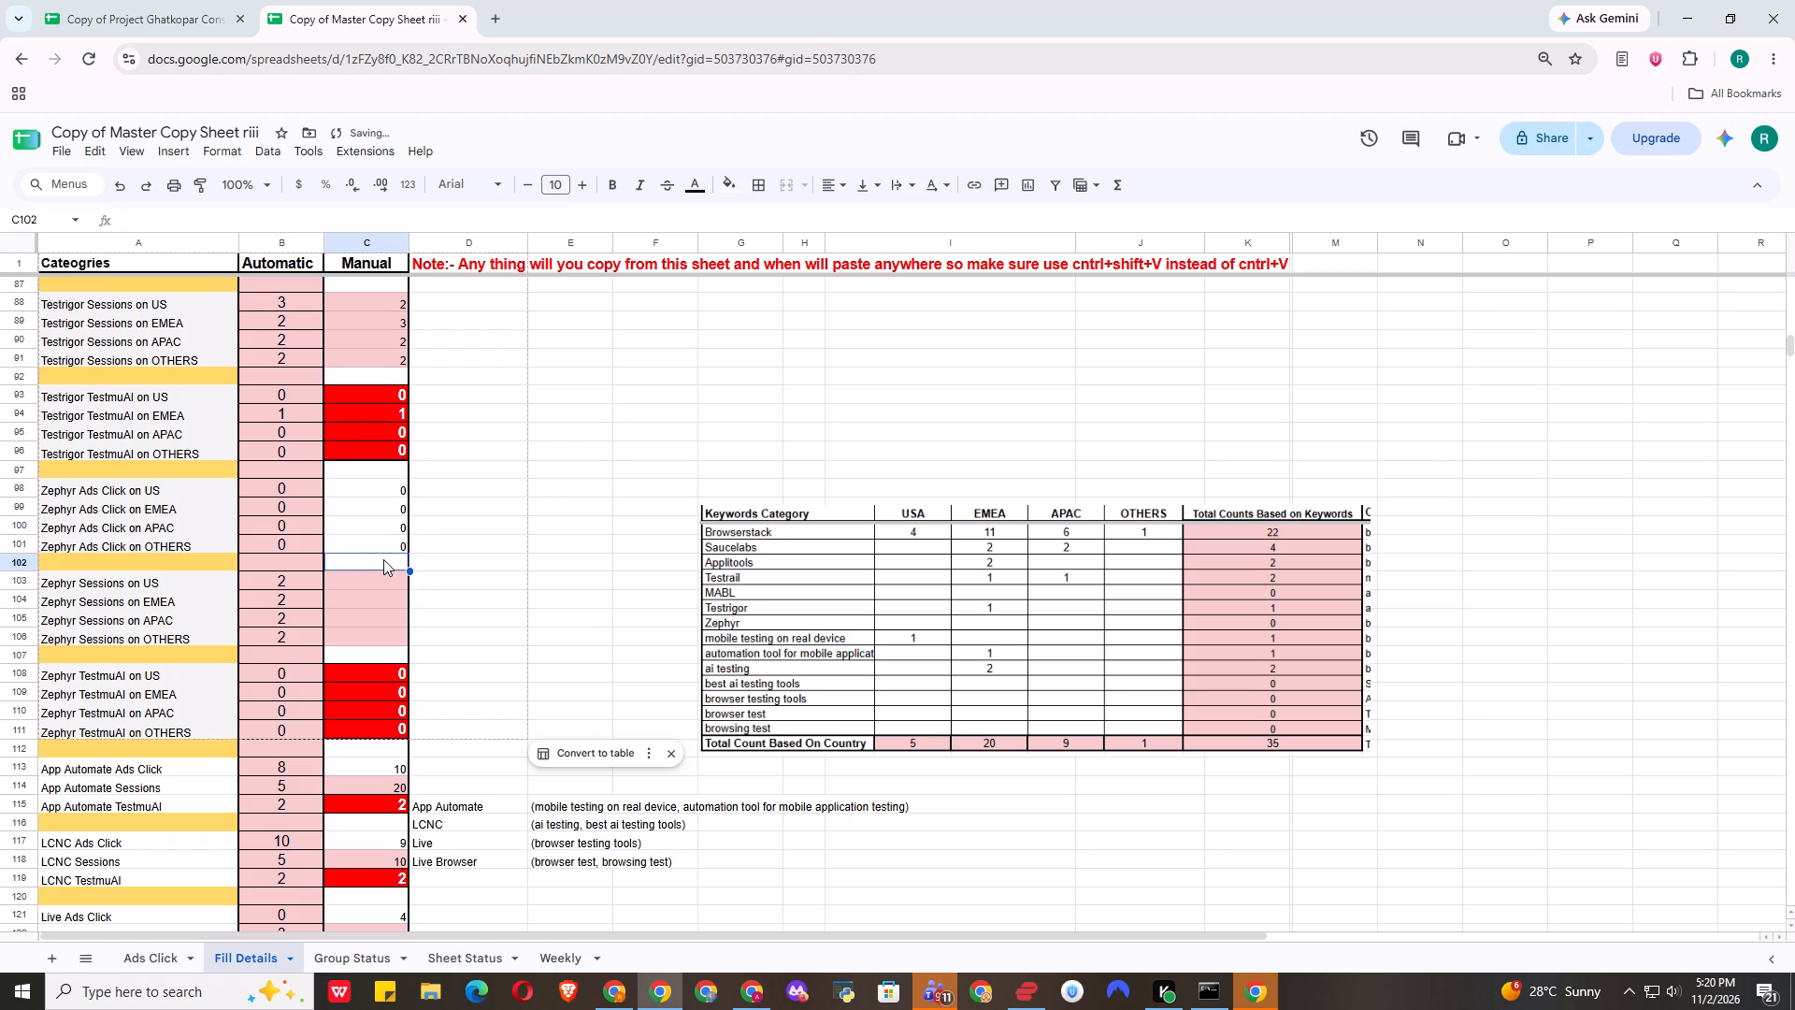
# Set the Manual values for Zephyr Sessions to 2 on US, 3 on EMEA, 2 on APAC and 1 on OTHERS.
pyautogui.click(367, 586)
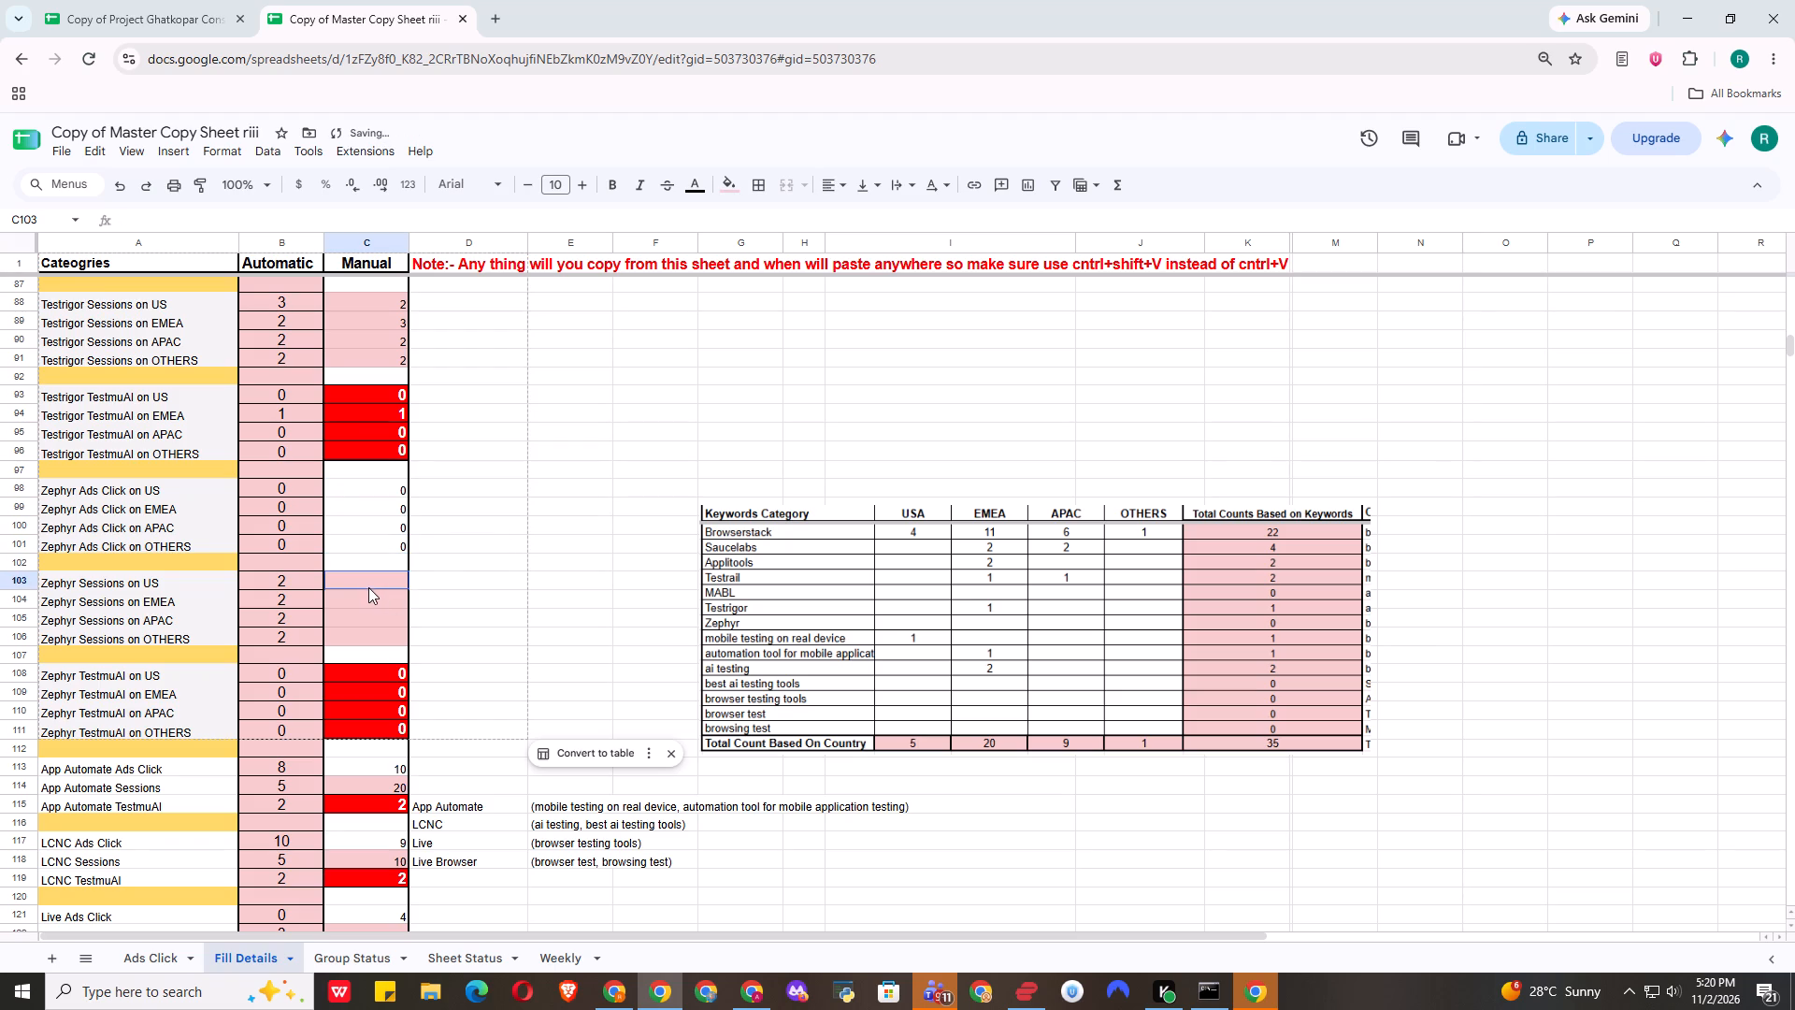
pyautogui.press('2')
pyautogui.click(369, 596)
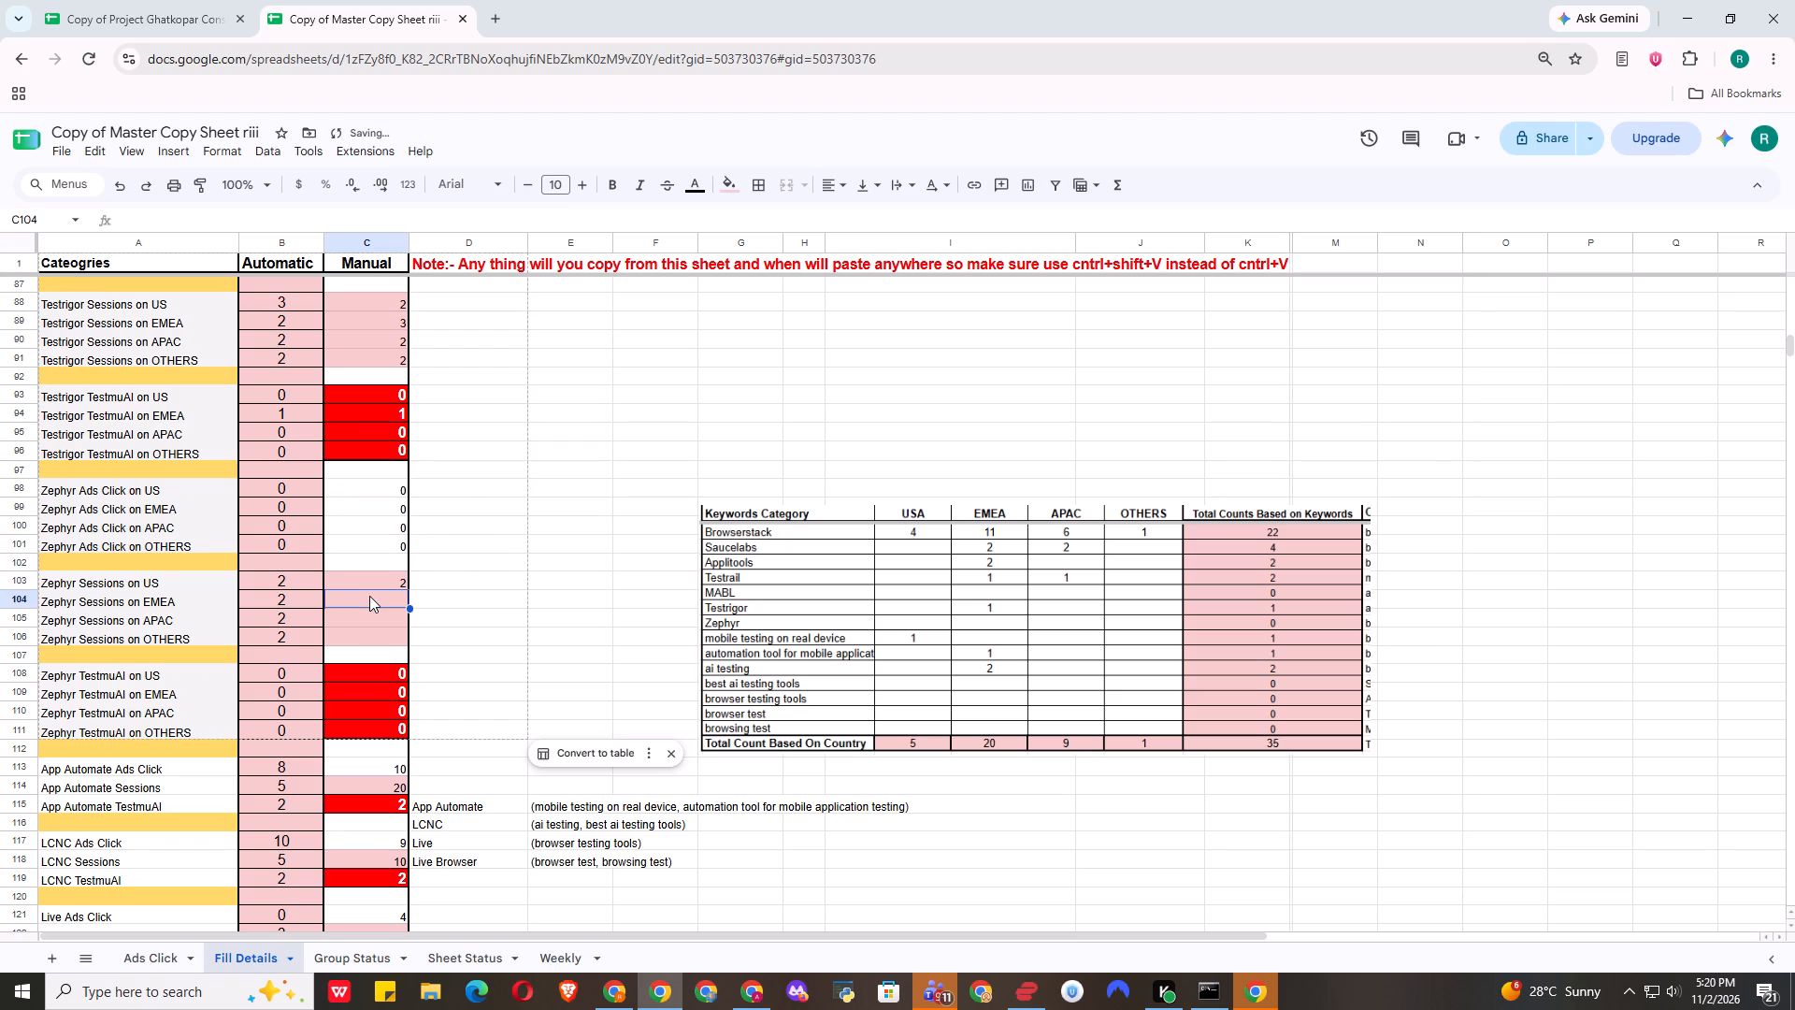
pyautogui.press('3')
pyautogui.click(369, 615)
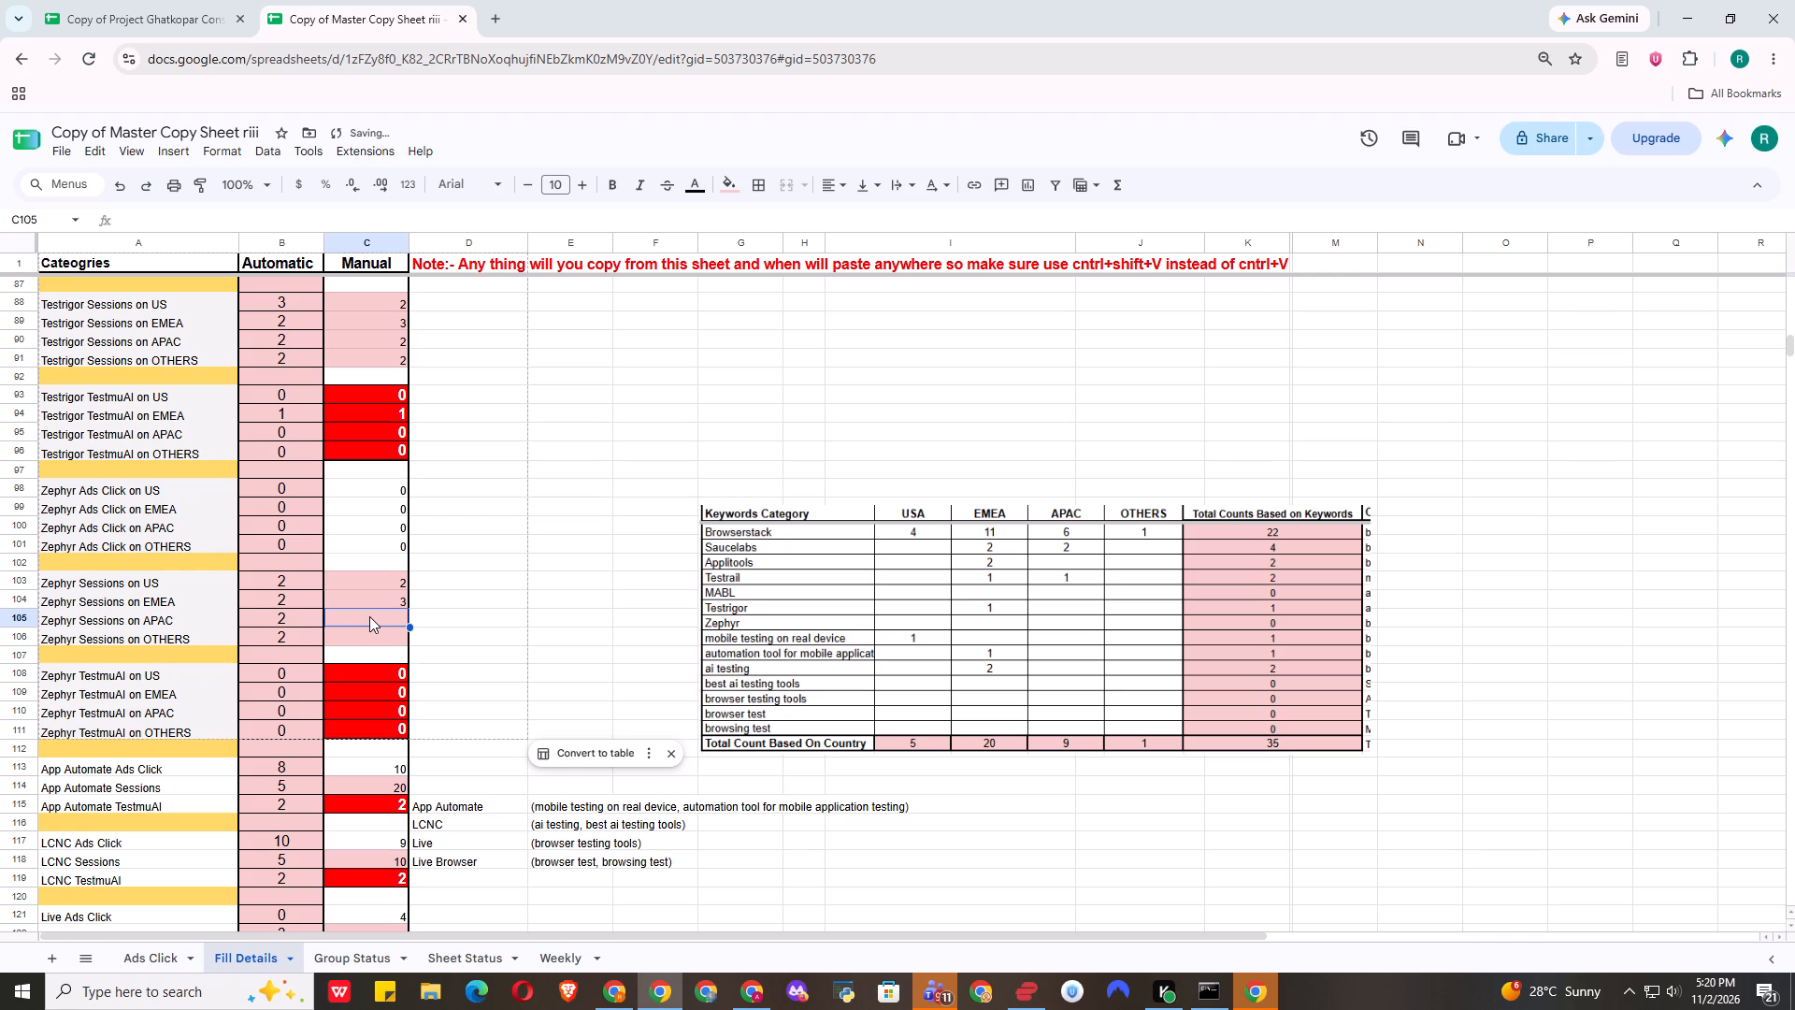
pyautogui.press('2')
pyautogui.click(365, 637)
pyautogui.press('1')
pyautogui.click(386, 652)
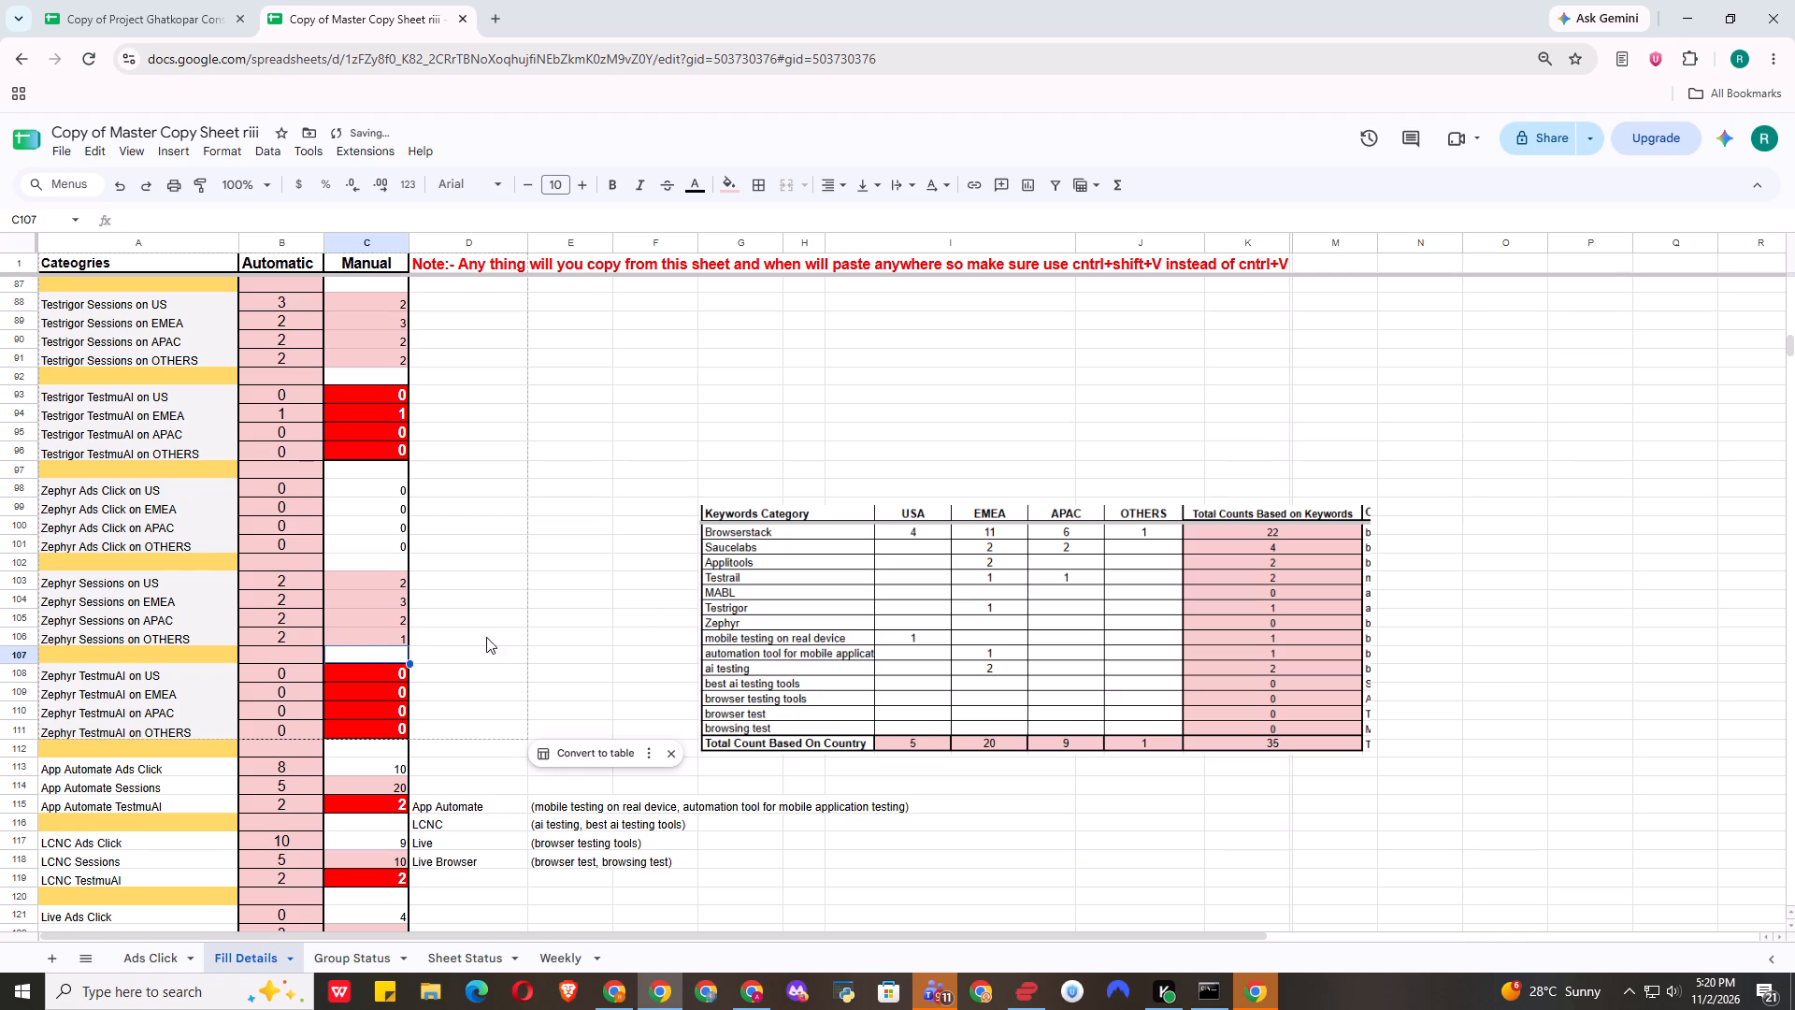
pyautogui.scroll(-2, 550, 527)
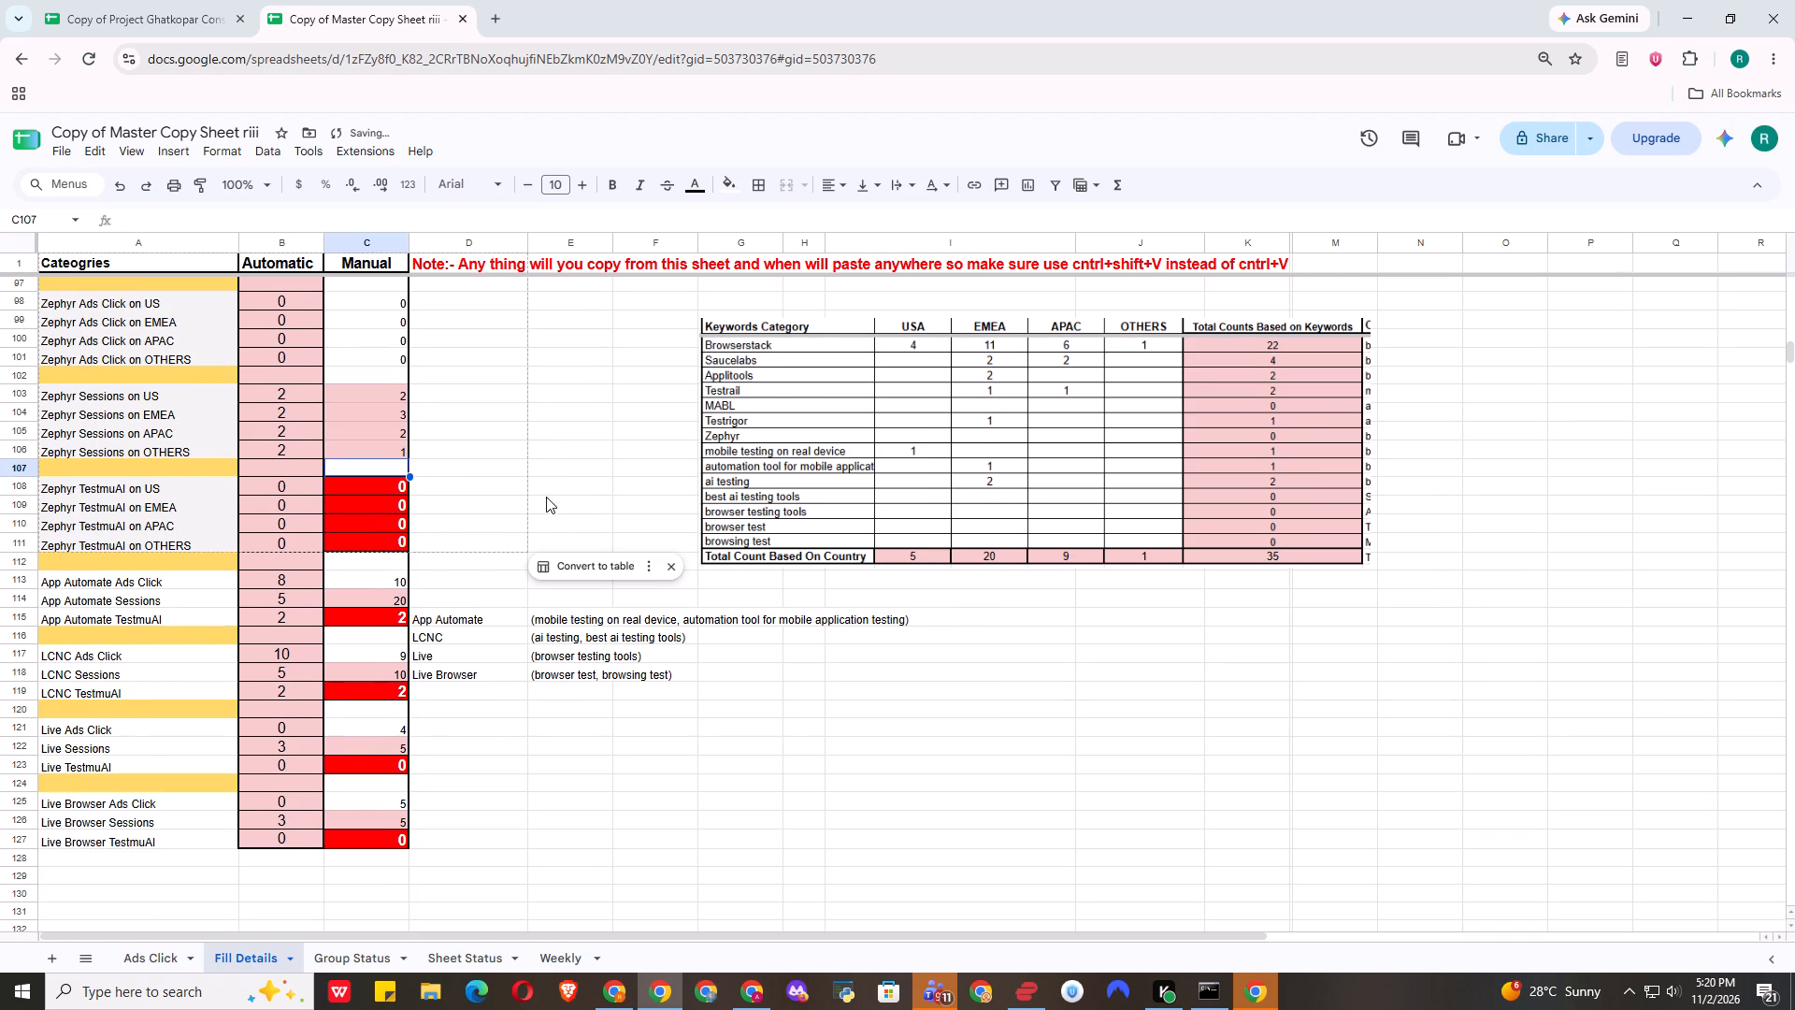
# Set the Manual values for App Automate to 12 for Ads Click and 4 for Sessions.
pyautogui.click(385, 584)
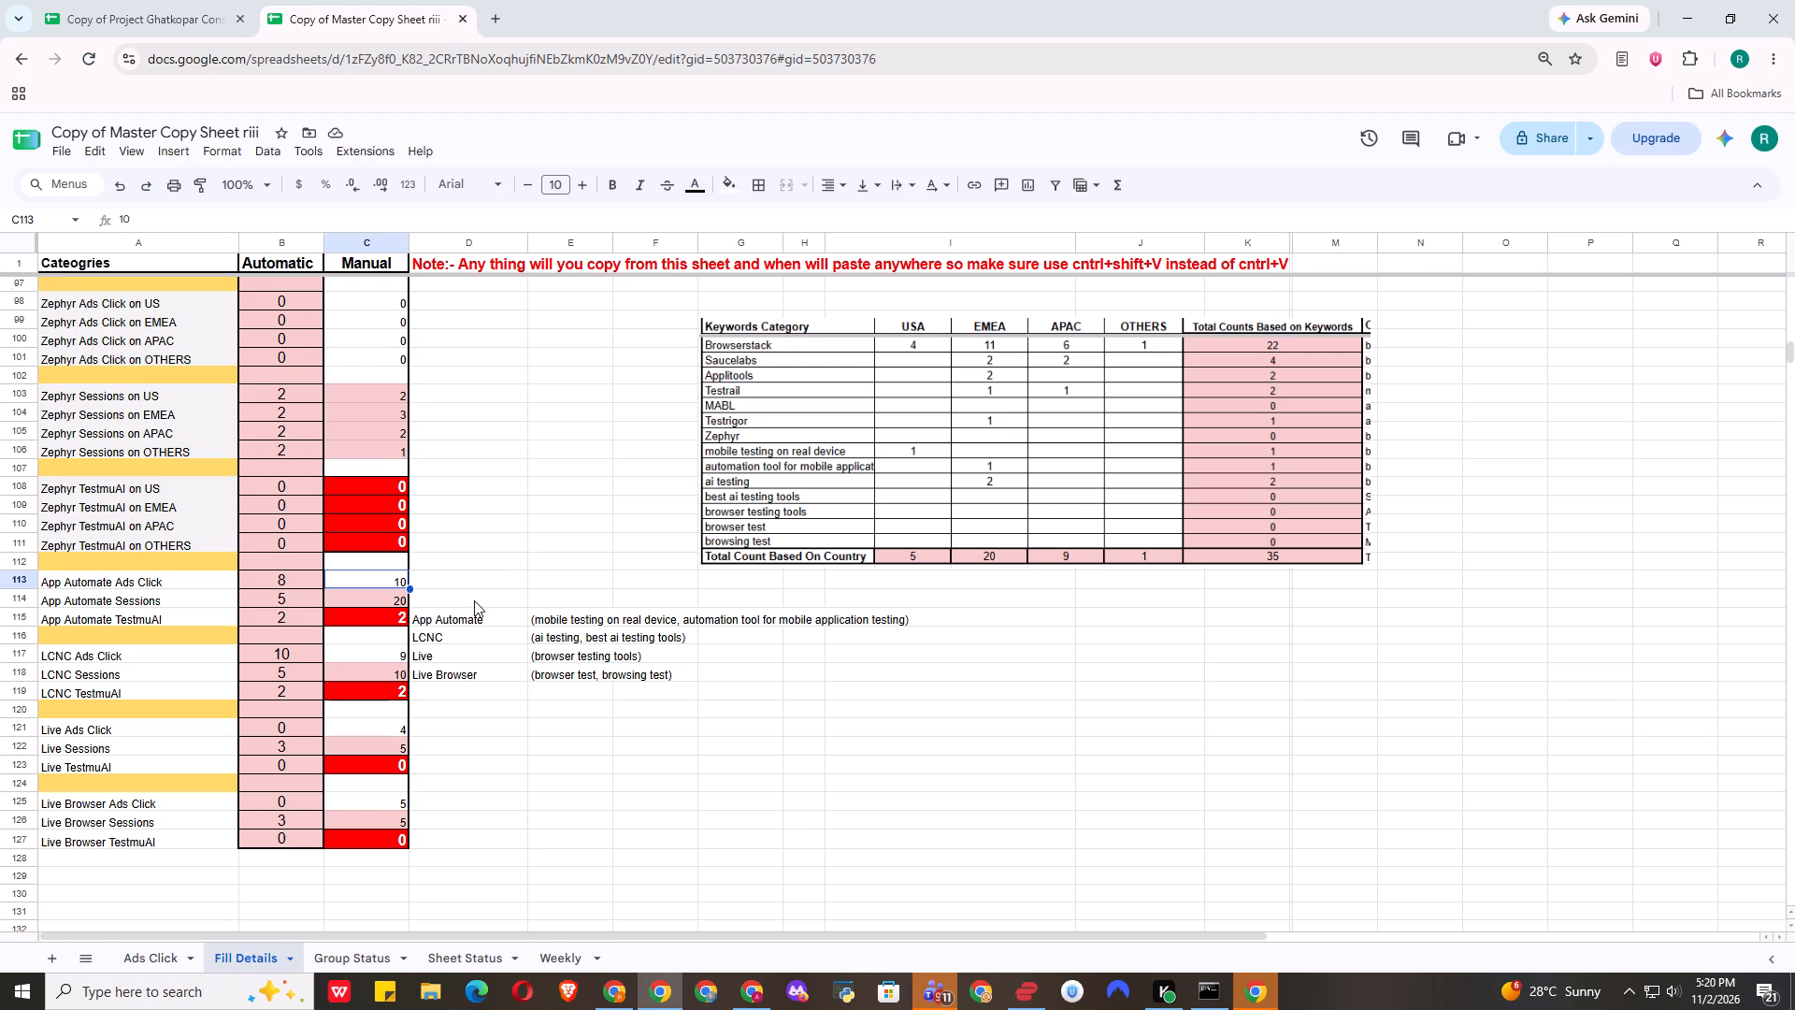
pyautogui.click(474, 600)
pyautogui.click(363, 583)
pyautogui.write('12')
pyautogui.click(481, 584)
pyautogui.click(386, 599)
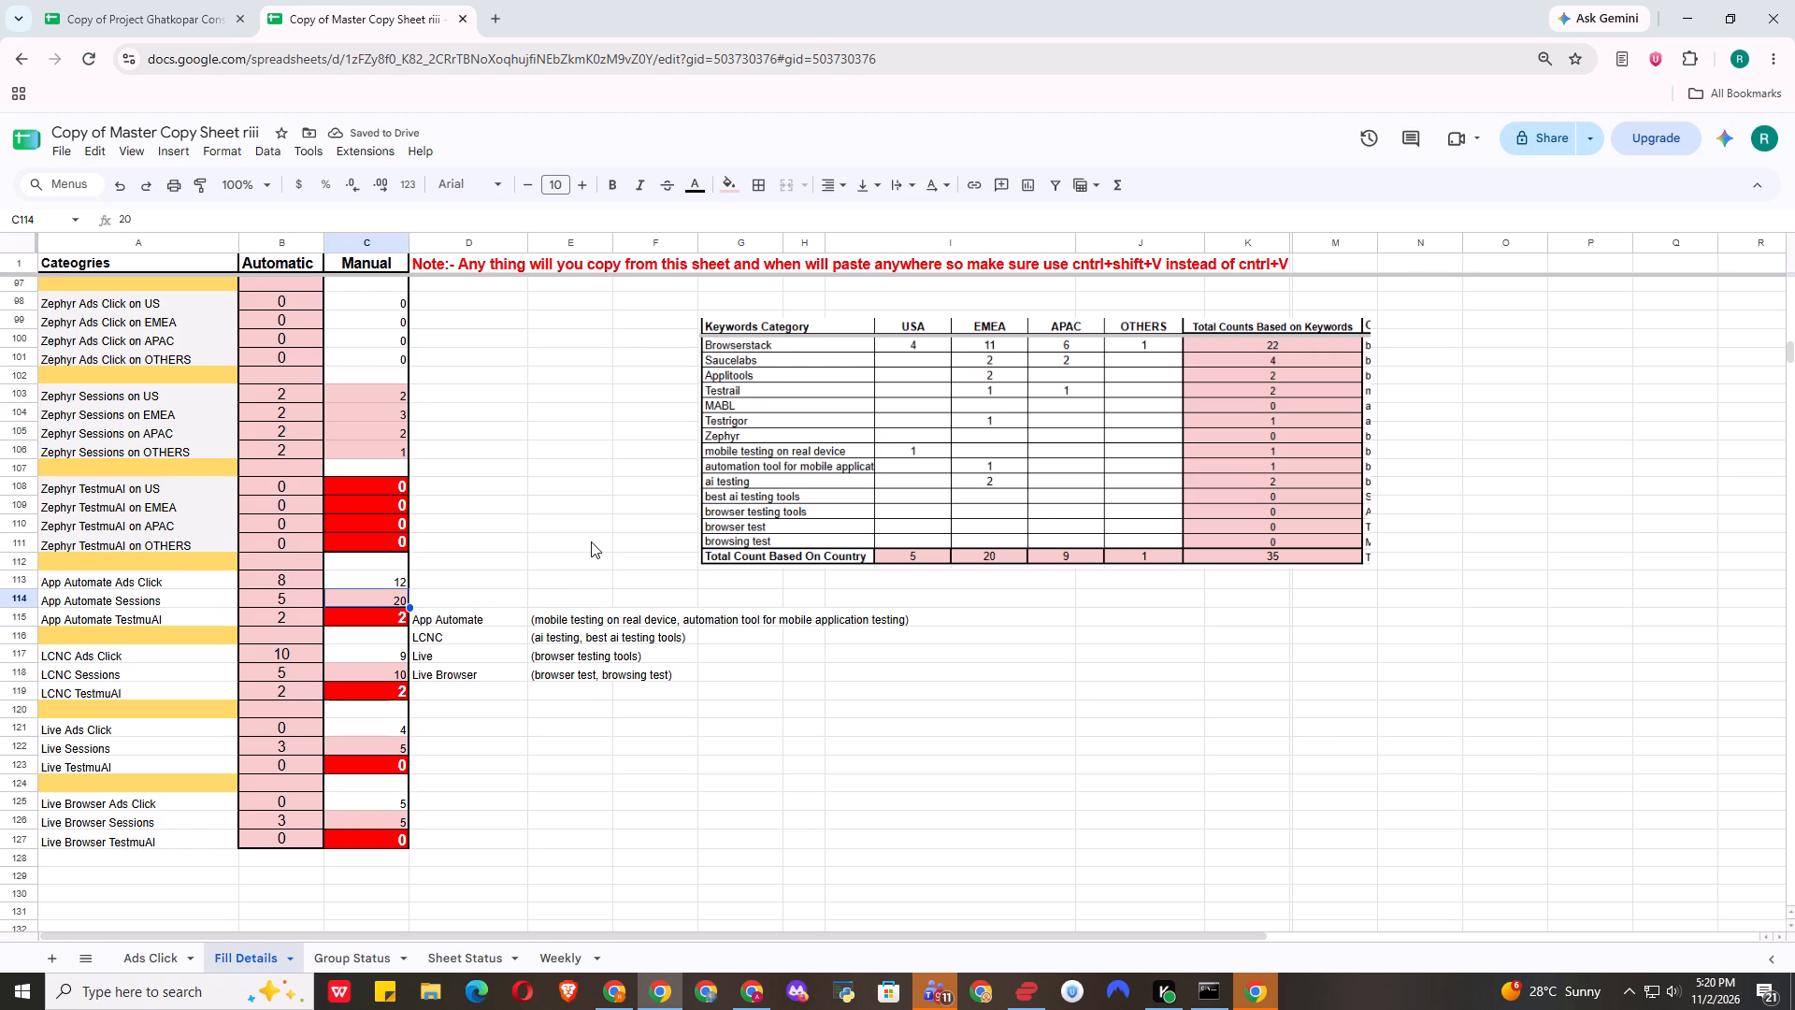
pyautogui.press('6')
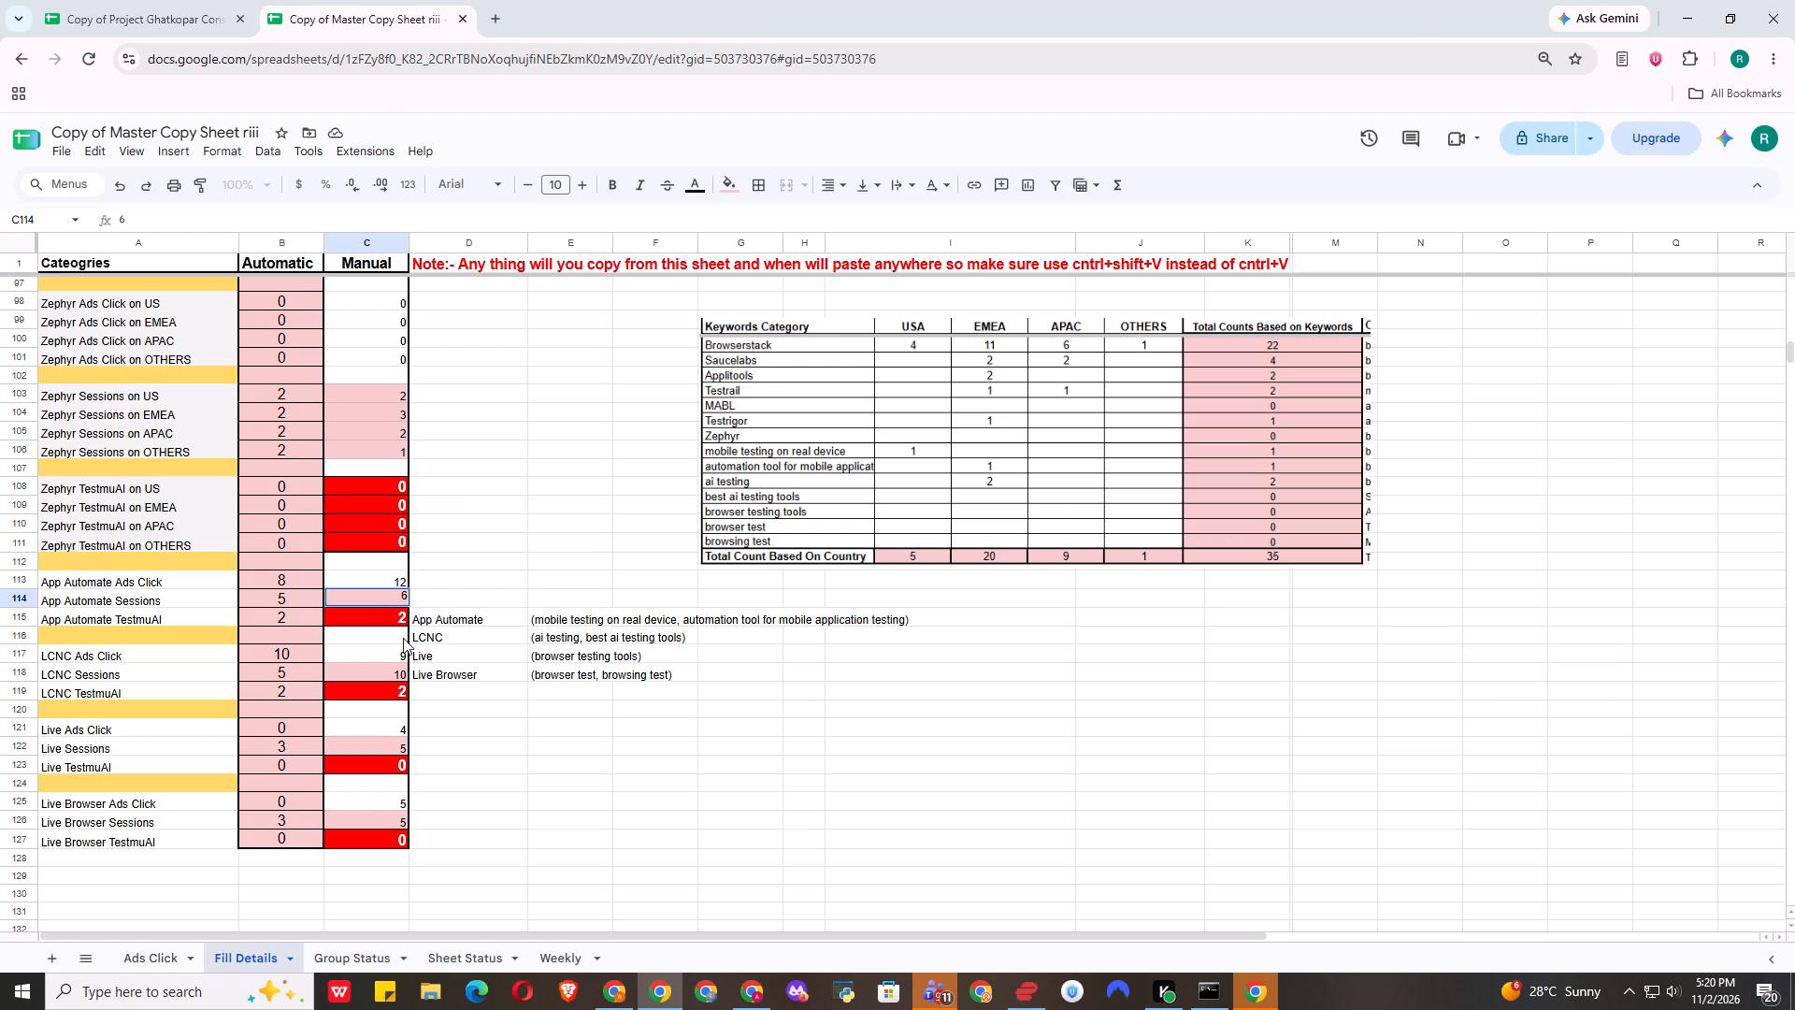
pyautogui.press('BackSpace')
pyautogui.press('4')
pyautogui.click(439, 662)
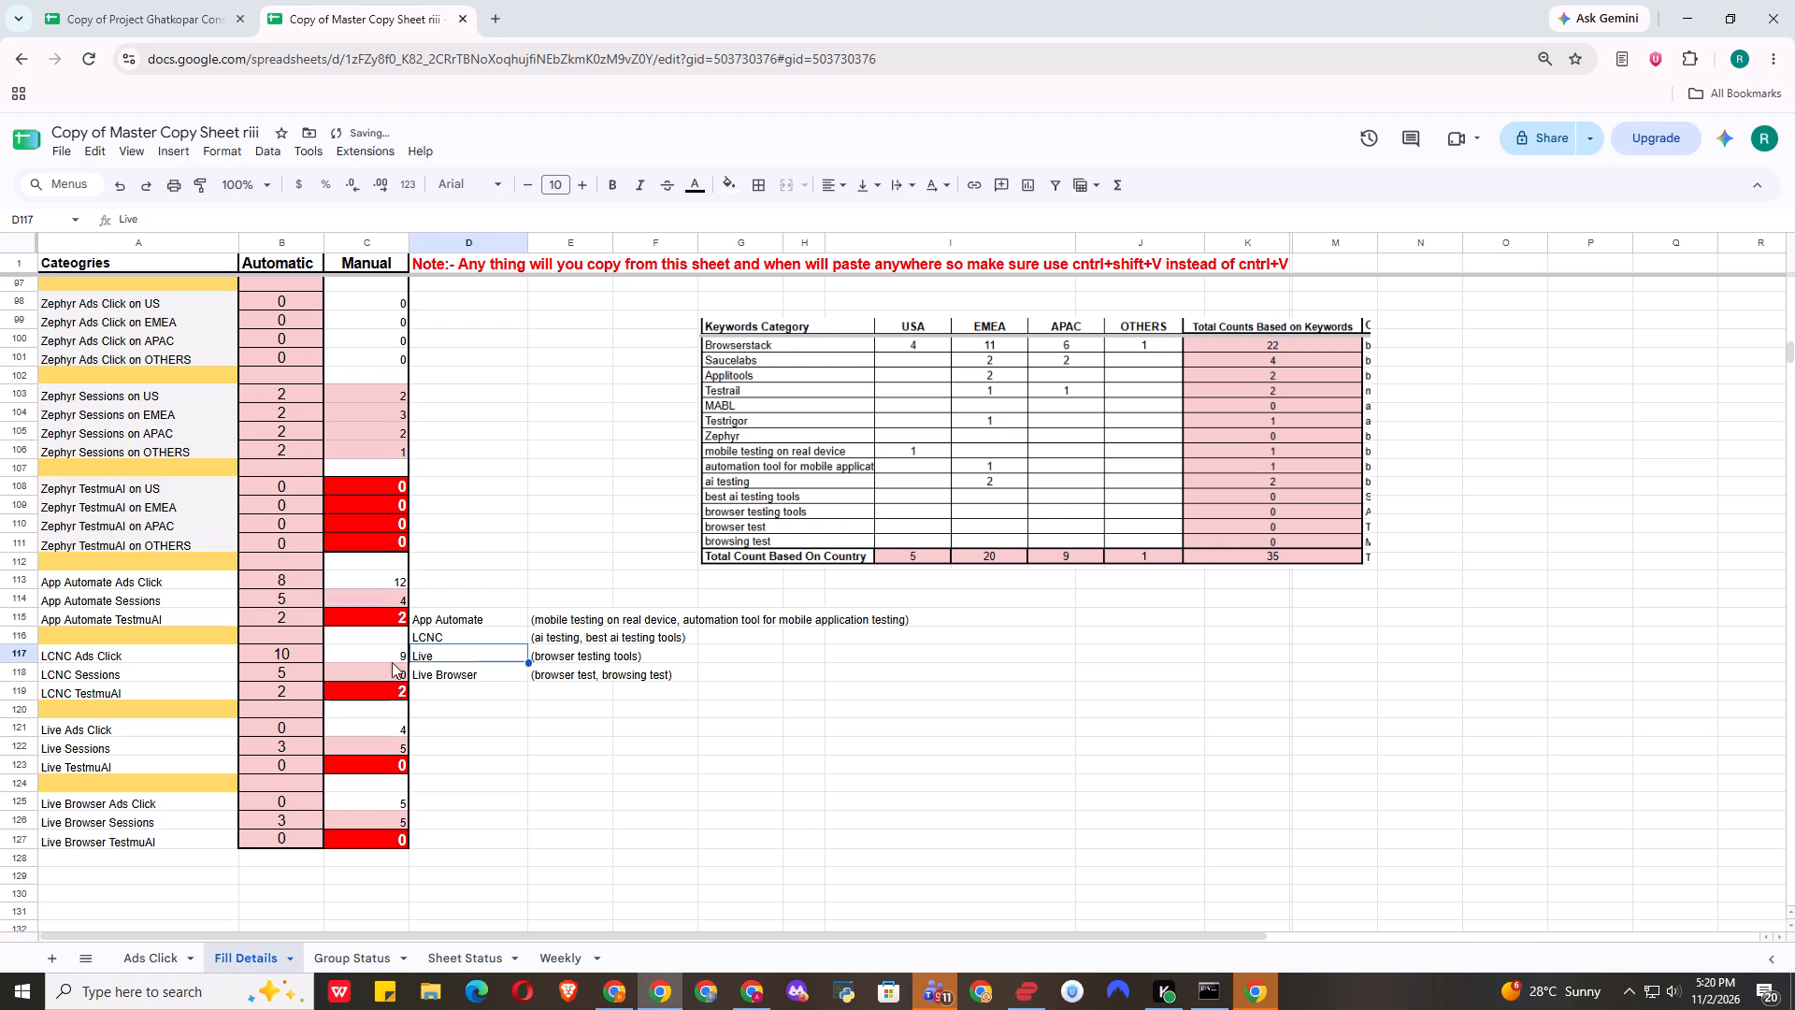
# Set the Manual values for LCNC to 10 for Ads Click and 5 for Sessions.
pyautogui.click(370, 657)
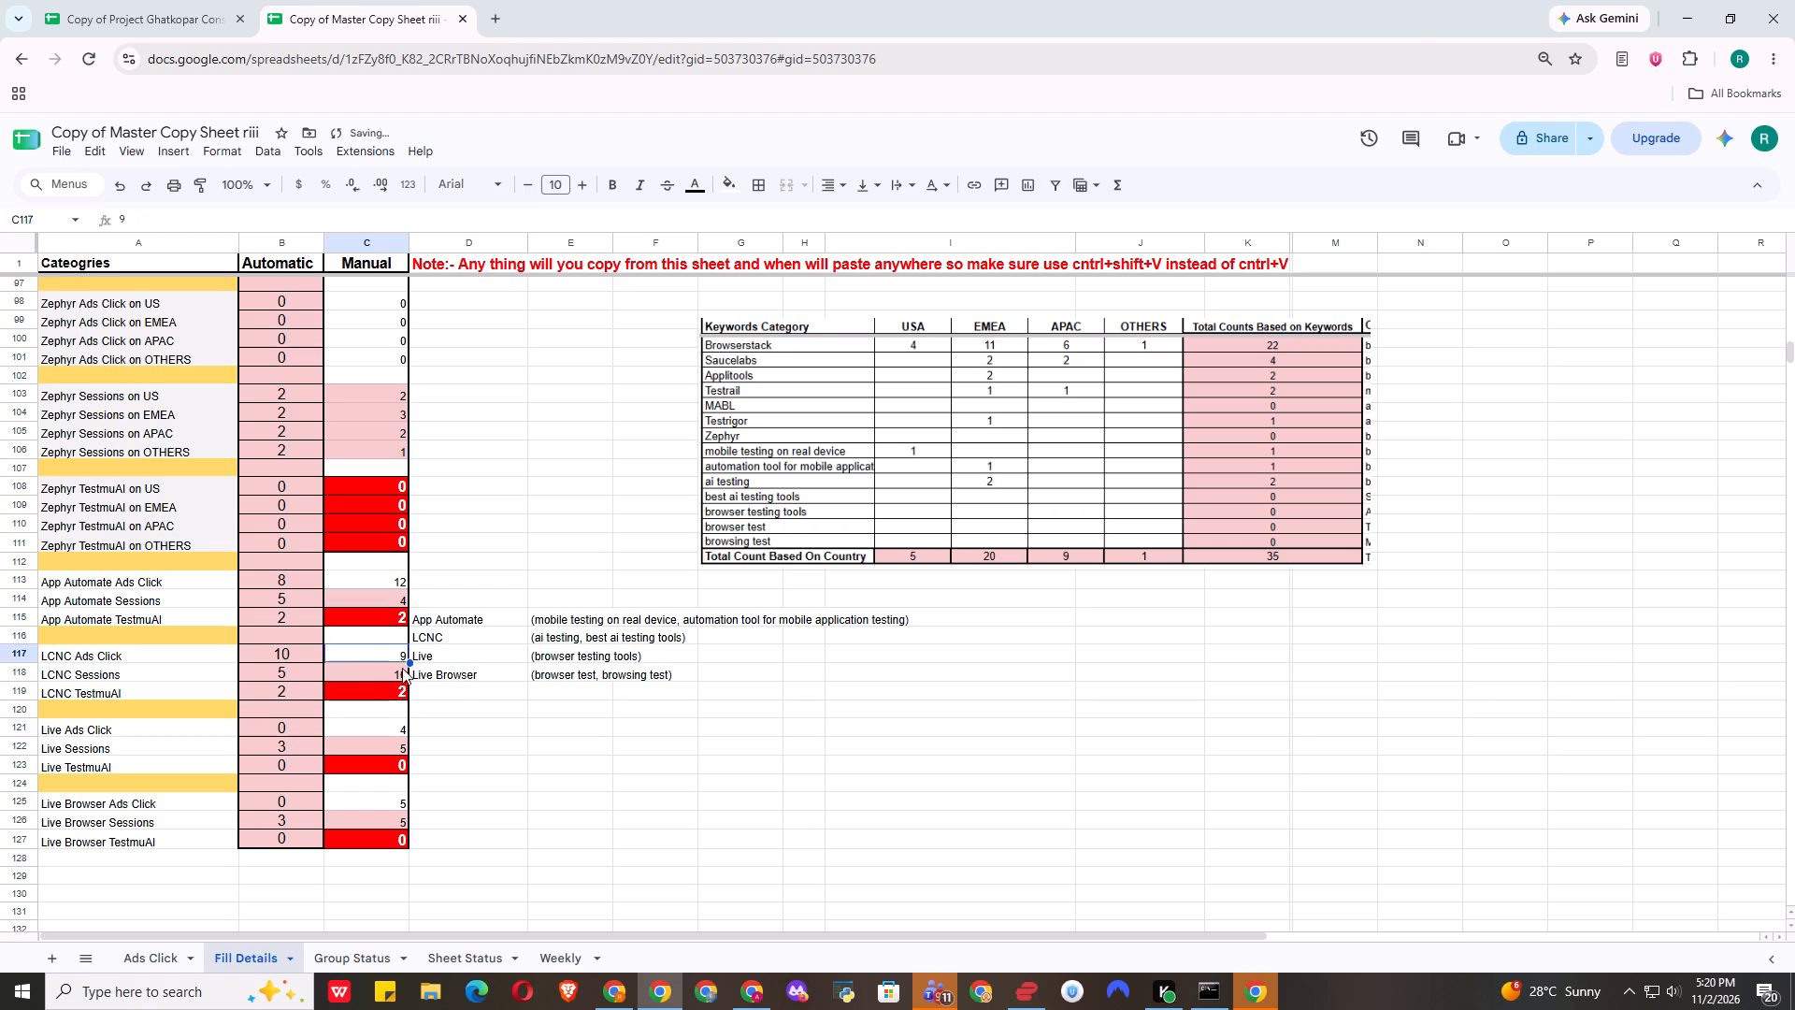
pyautogui.click(528, 679)
pyautogui.click(388, 655)
pyautogui.press('1')
pyautogui.press('2')
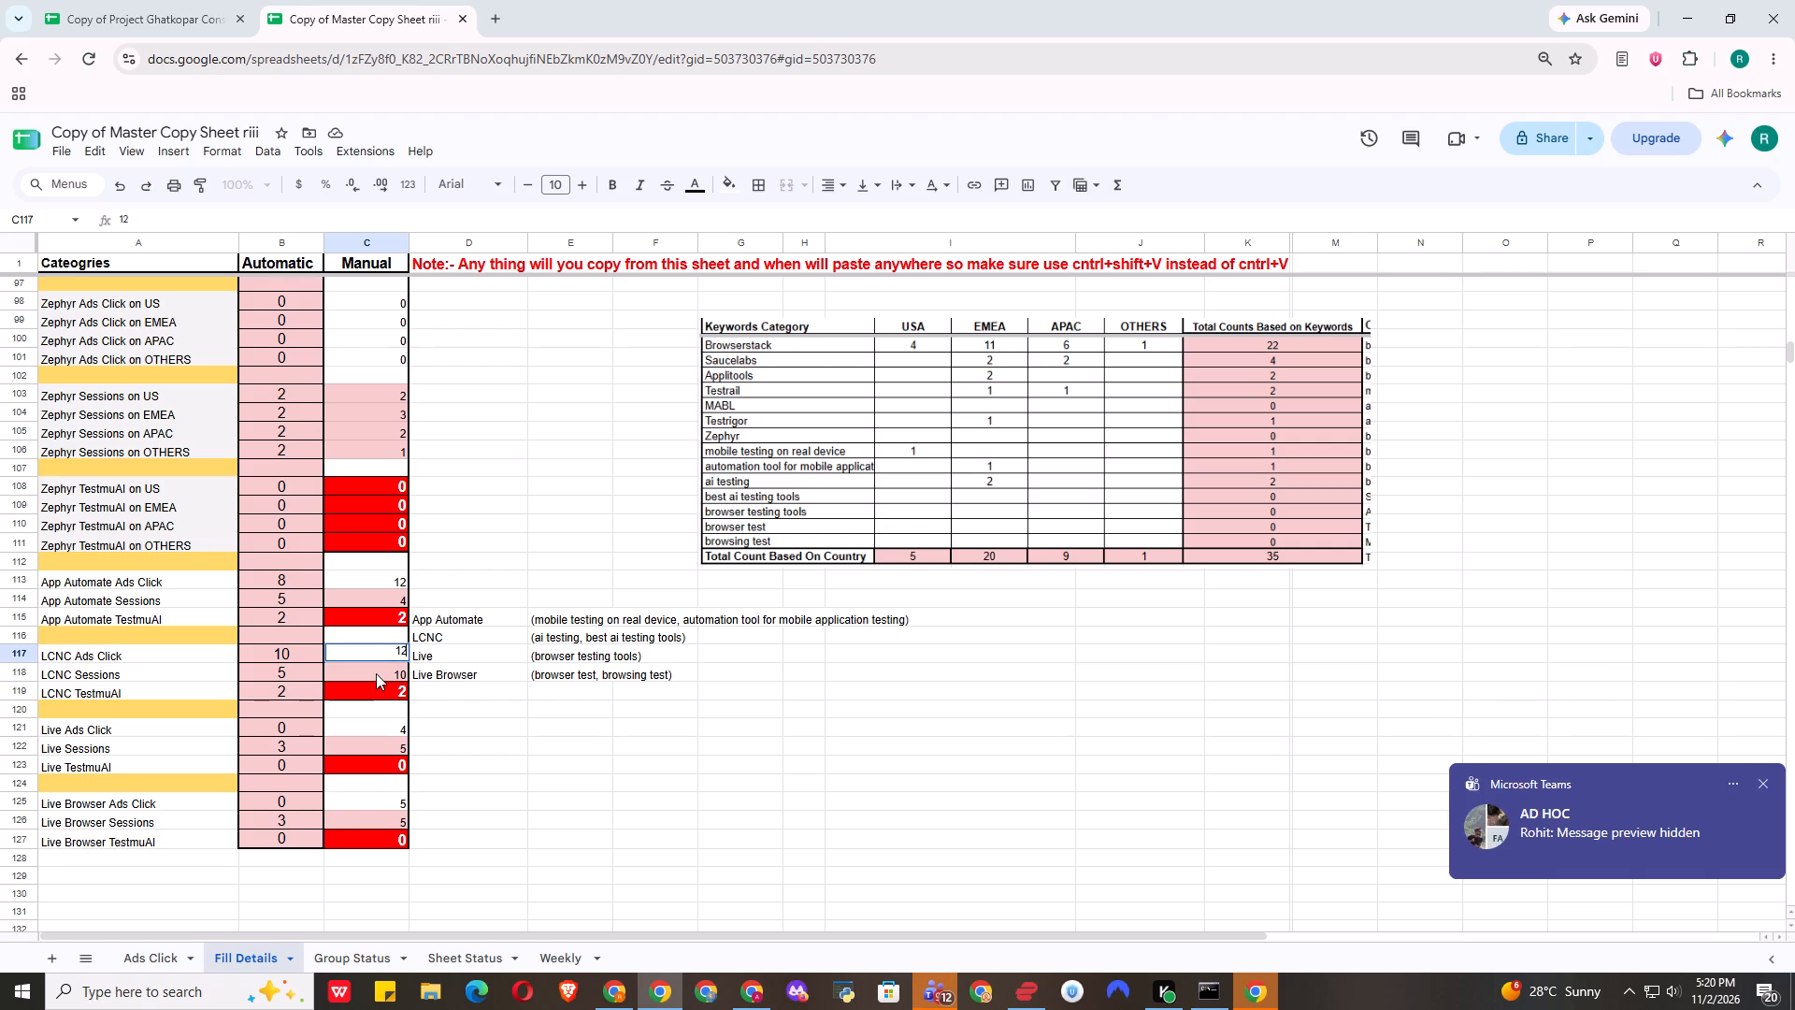
pyautogui.press('BackSpace')
pyautogui.press('0')
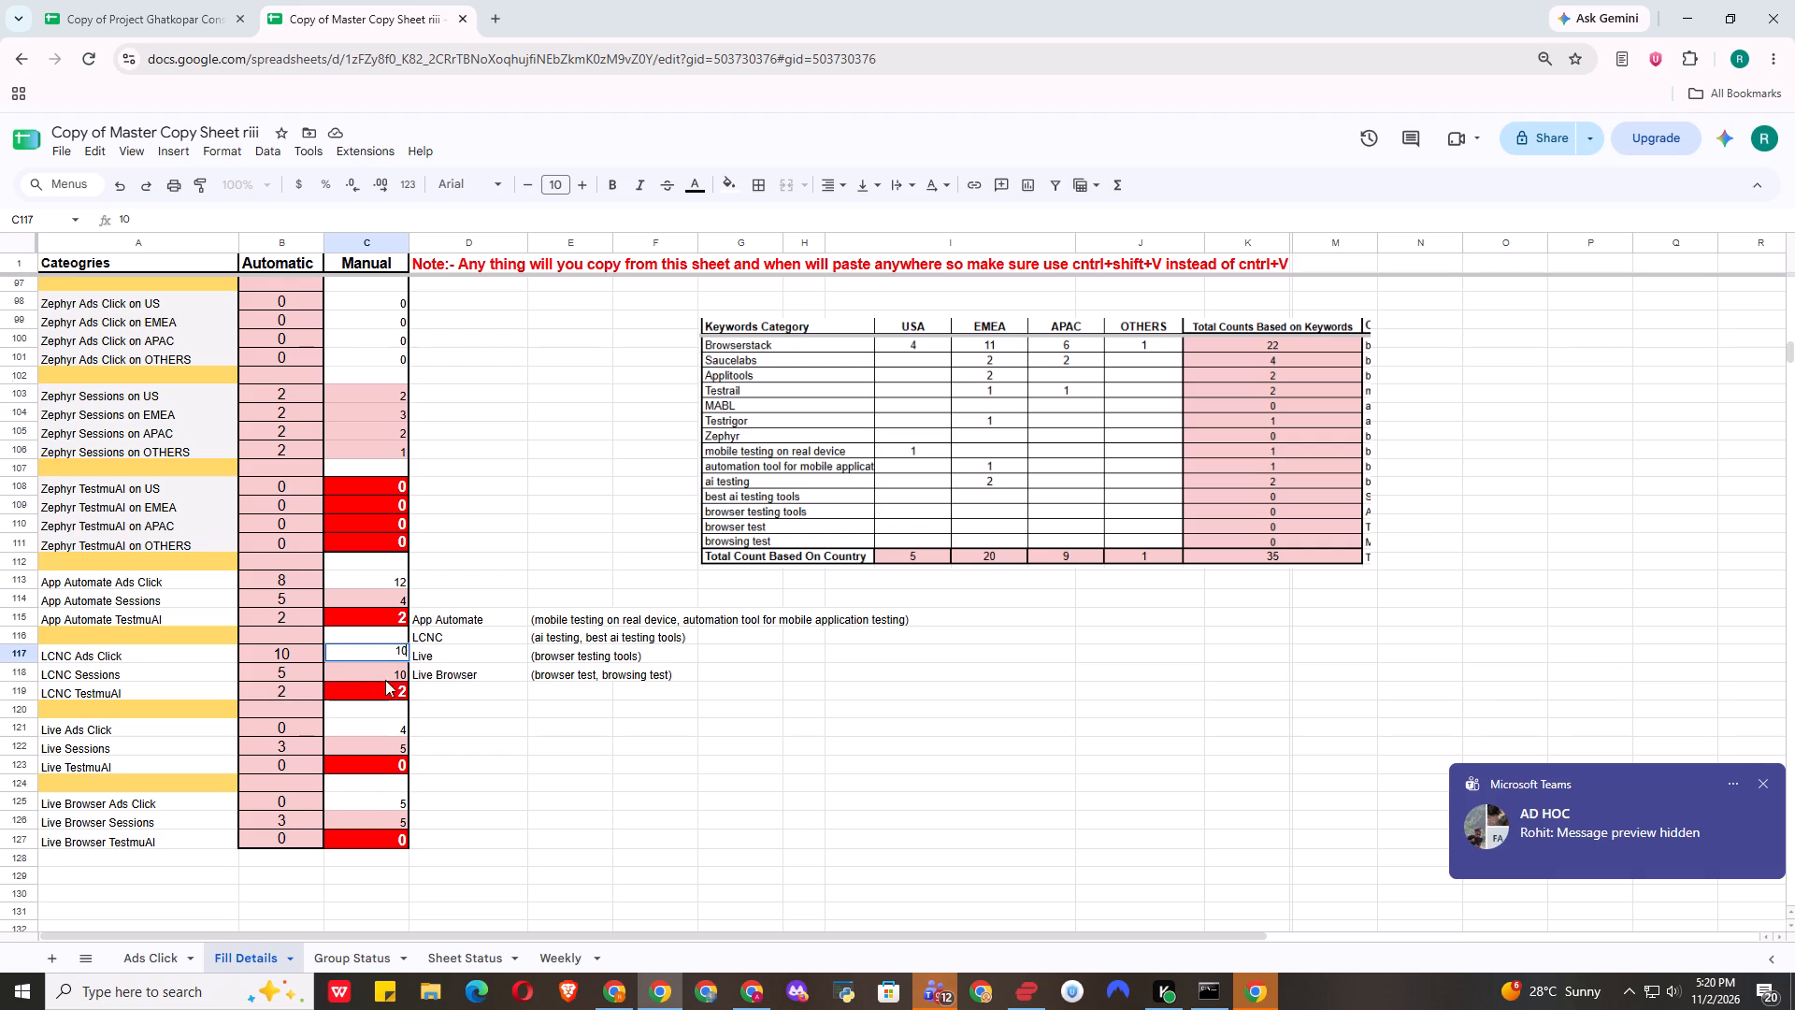
pyautogui.click(370, 676)
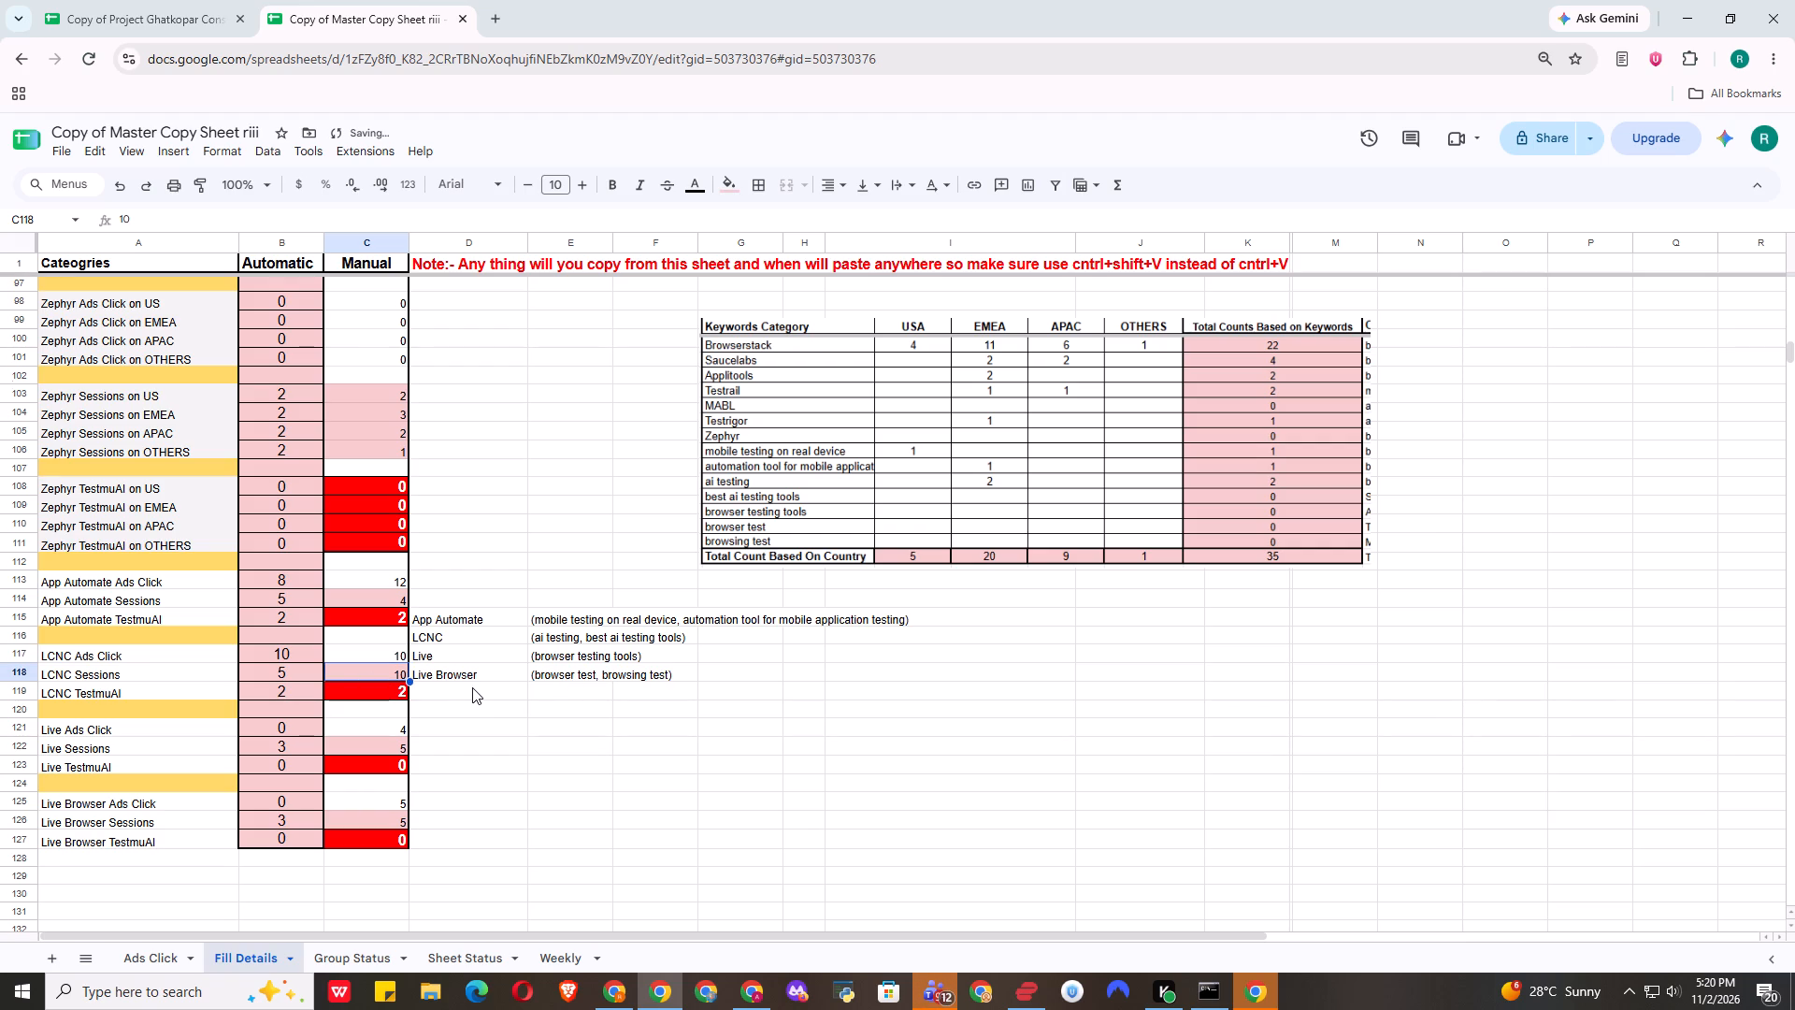
pyautogui.press('5')
pyautogui.click(472, 687)
# Set the Manual values for Live to 0 for Ads Click and 4 for Sessions.
pyautogui.click(378, 739)
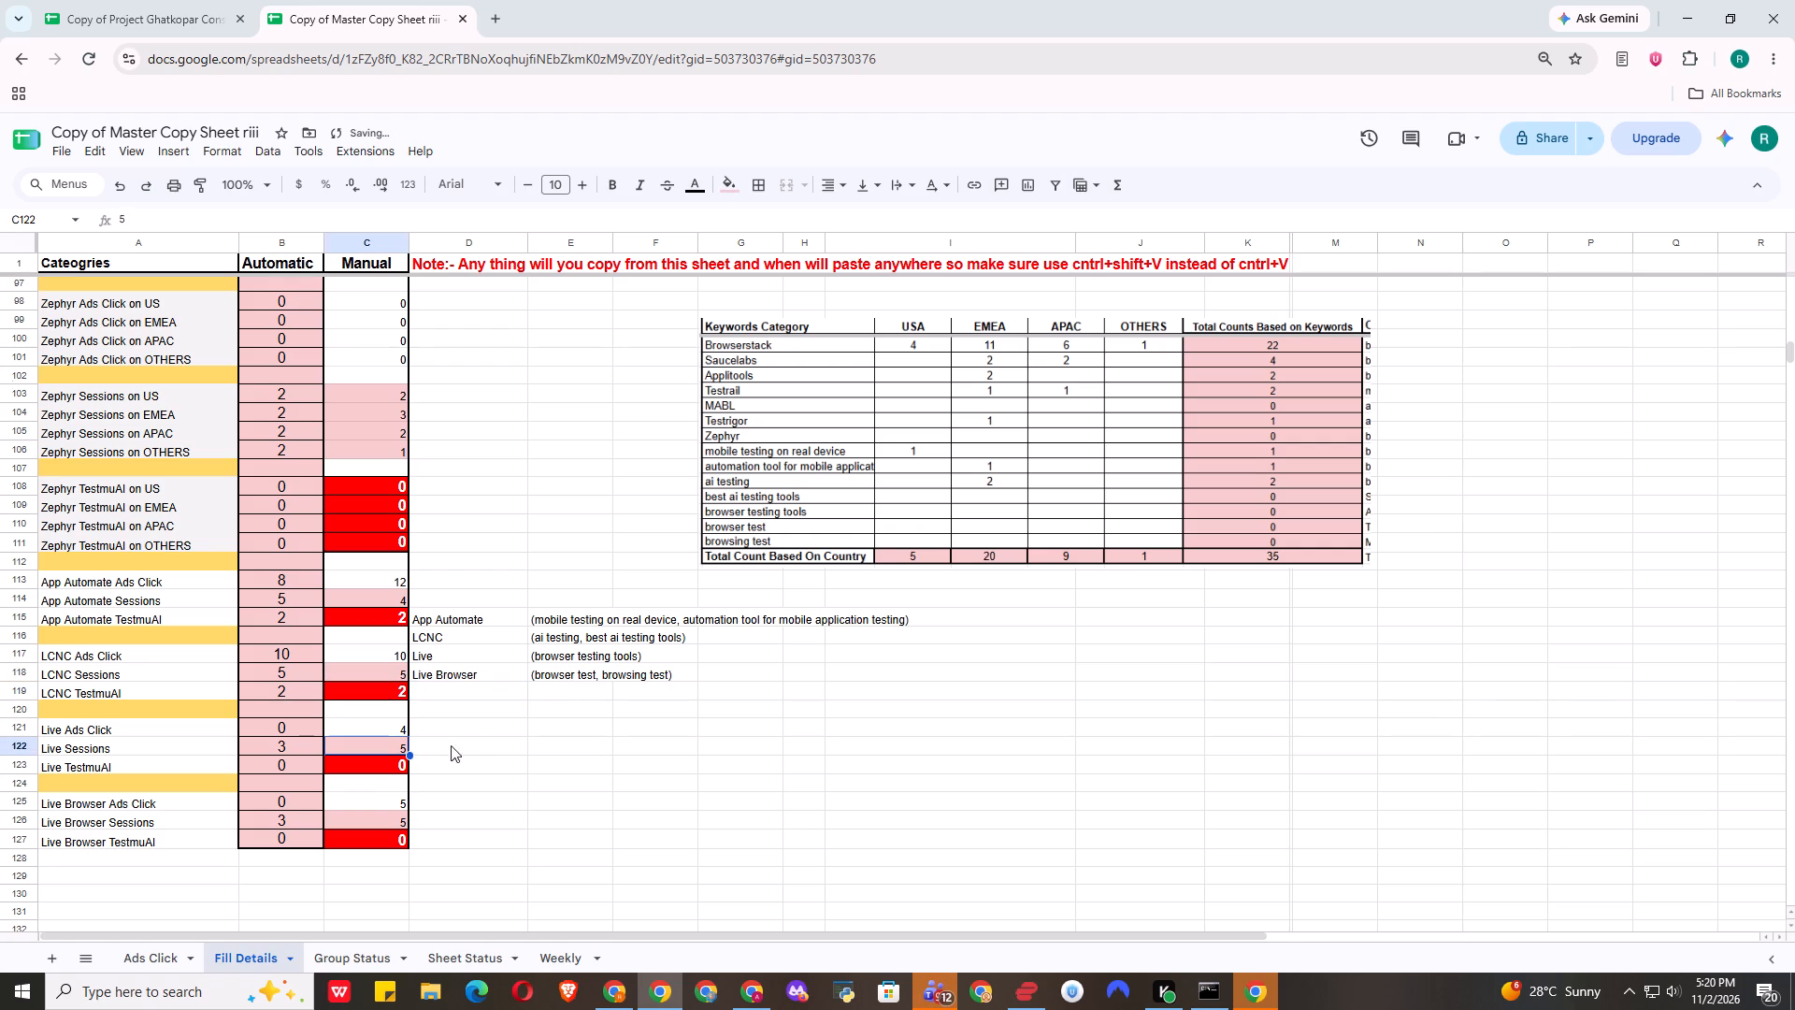
pyautogui.click(382, 730)
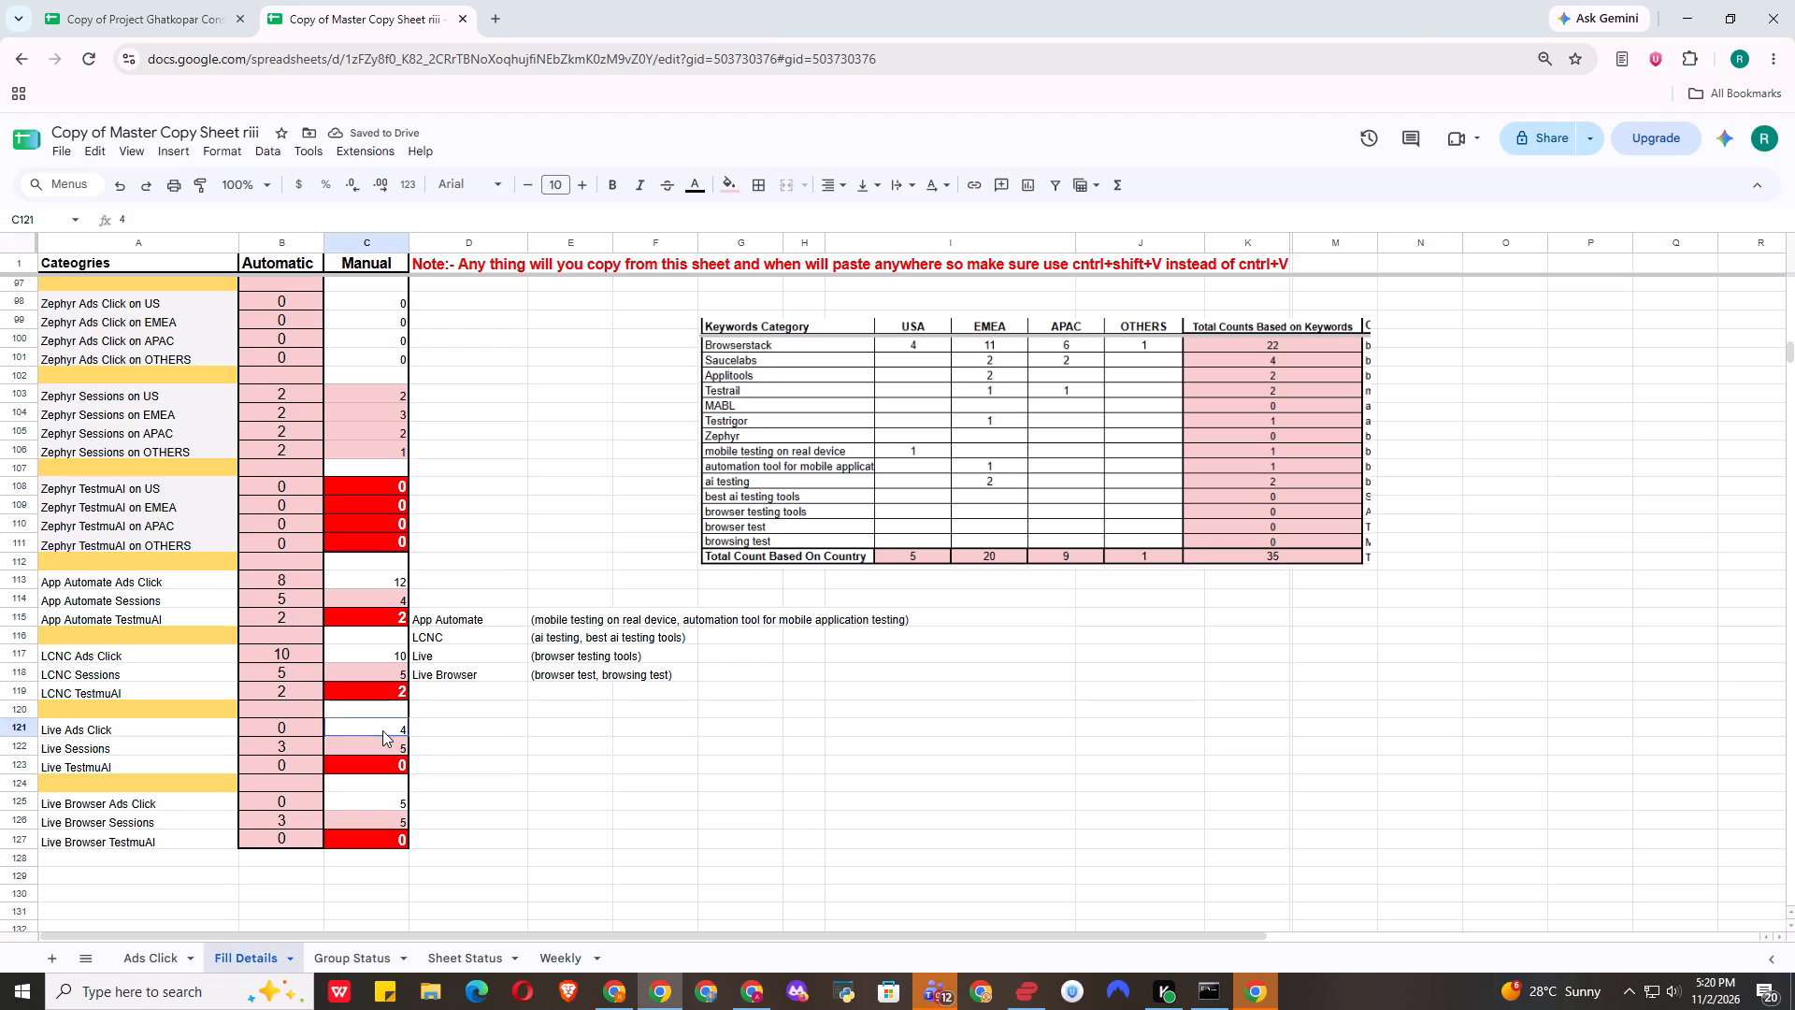
pyautogui.press('0')
pyautogui.click(381, 745)
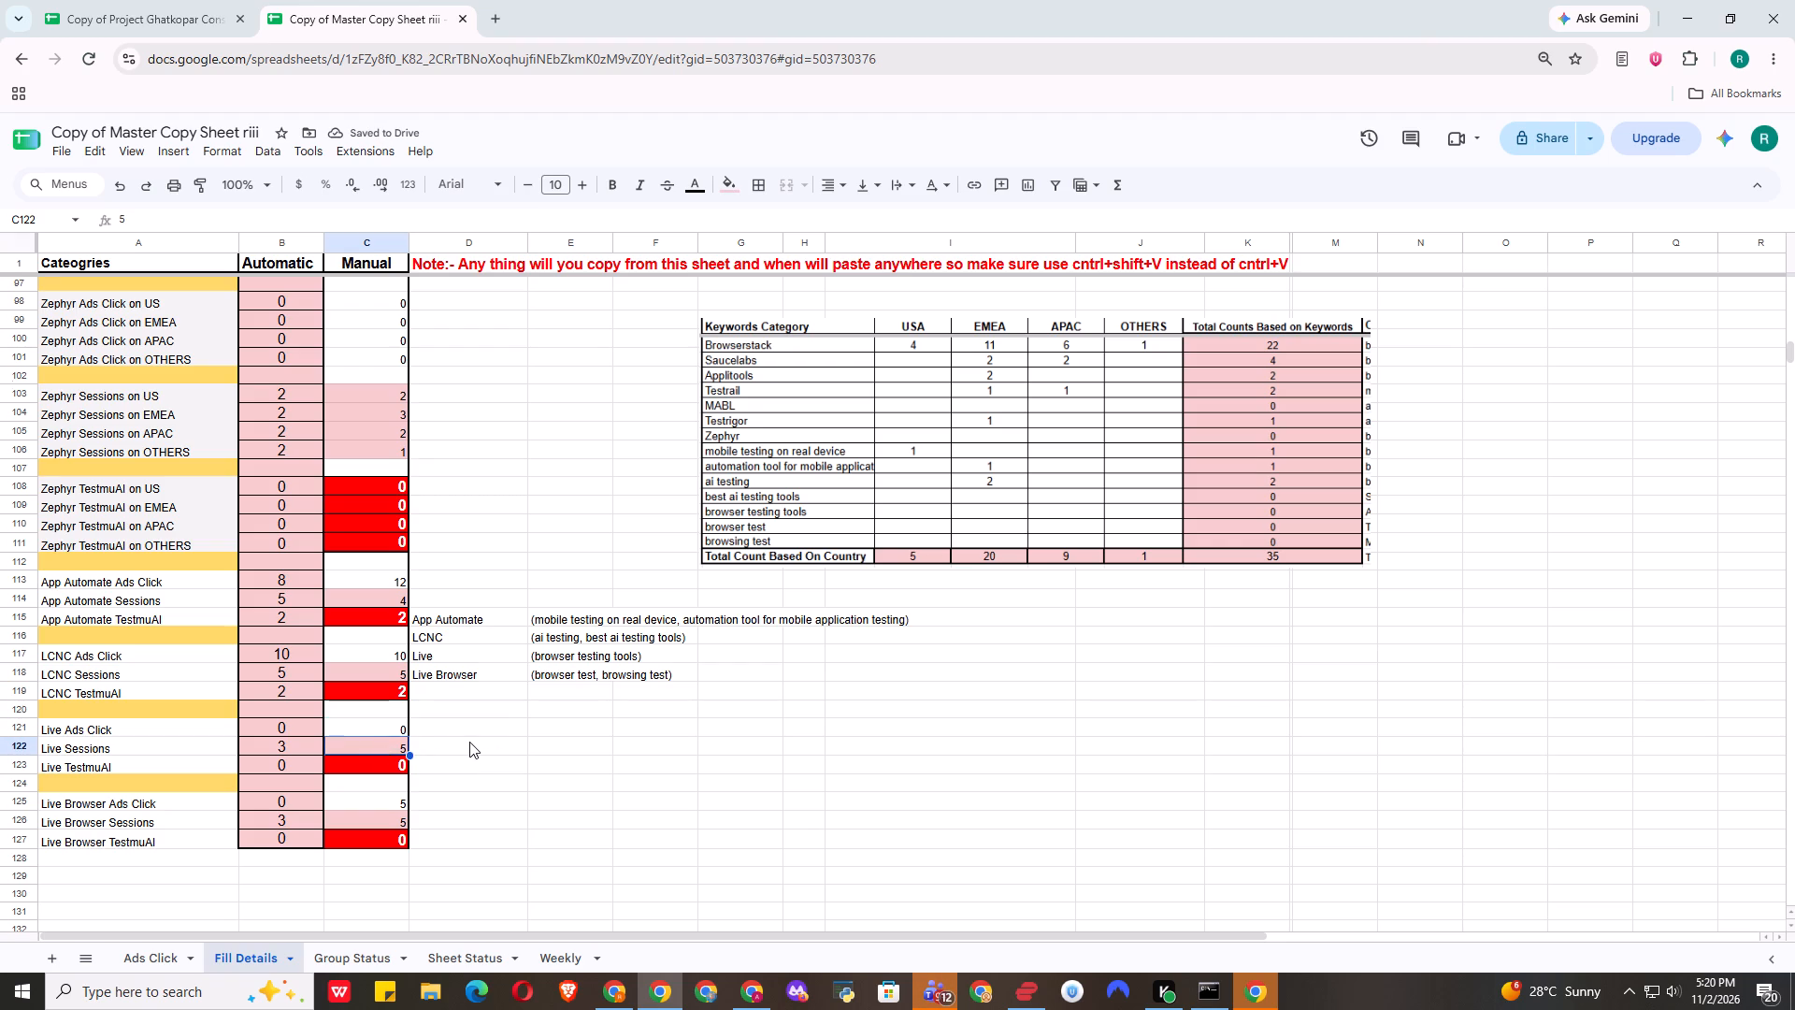
pyautogui.press('4')
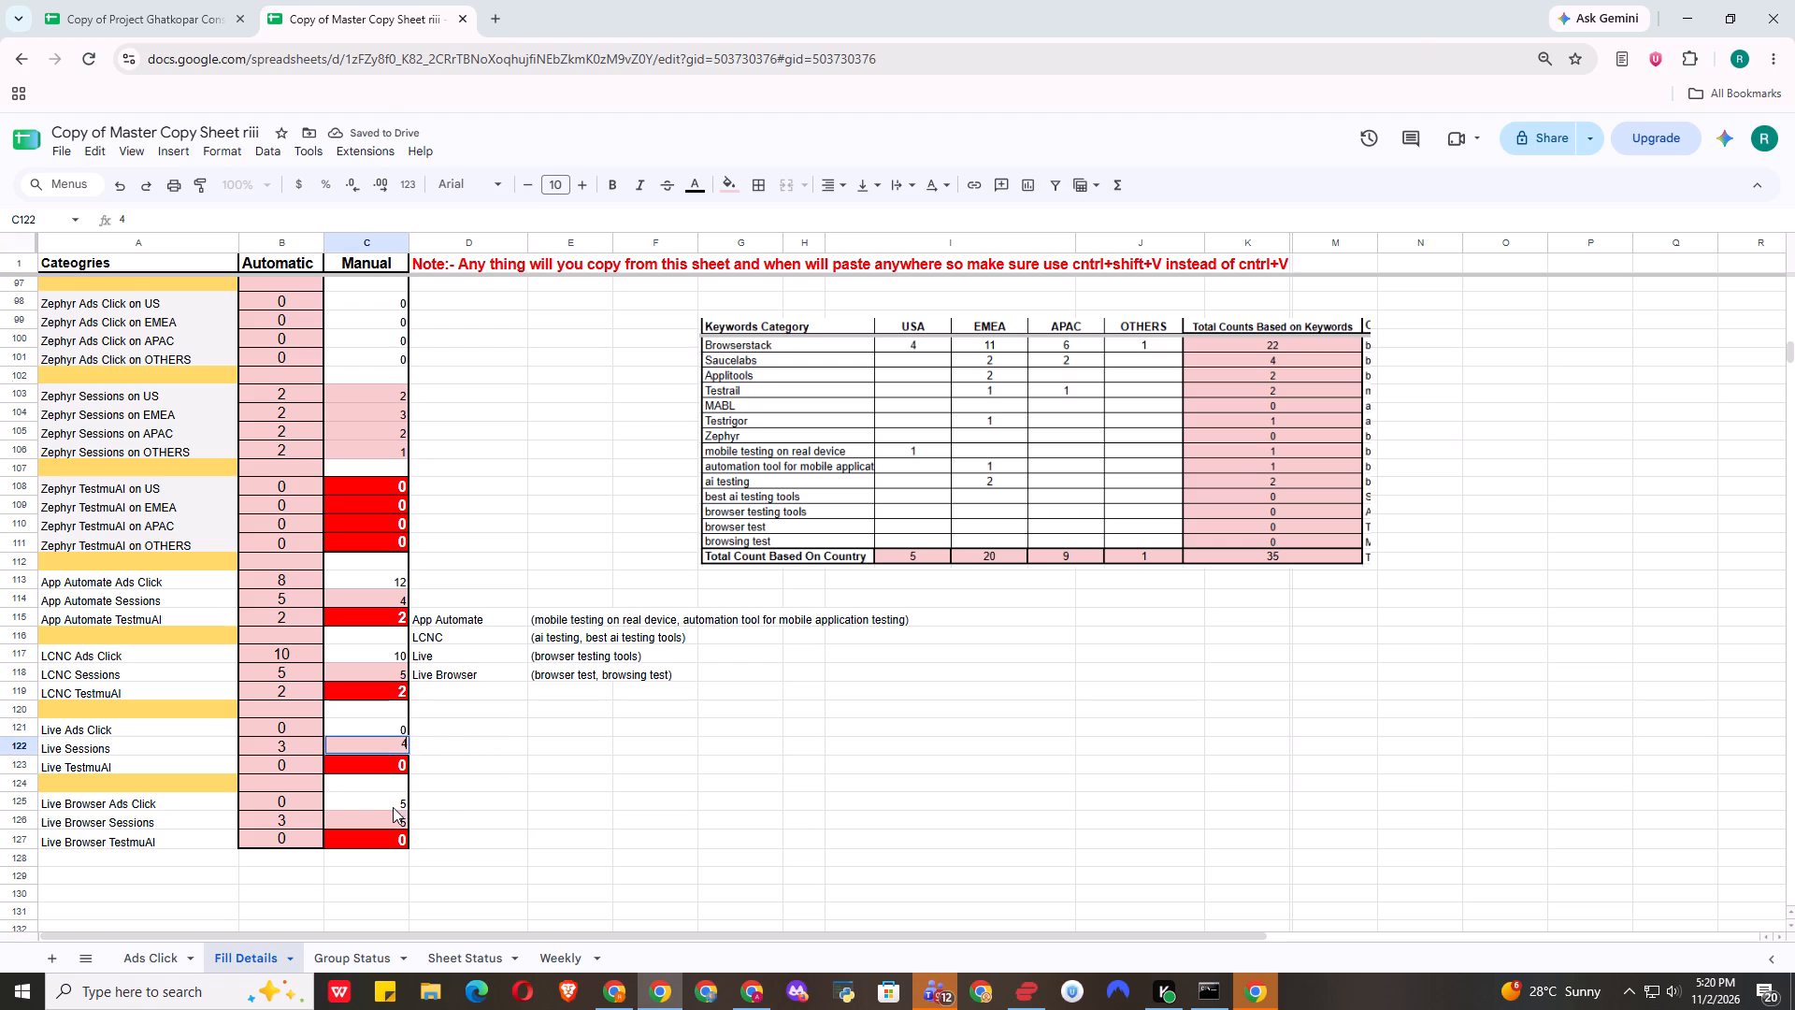
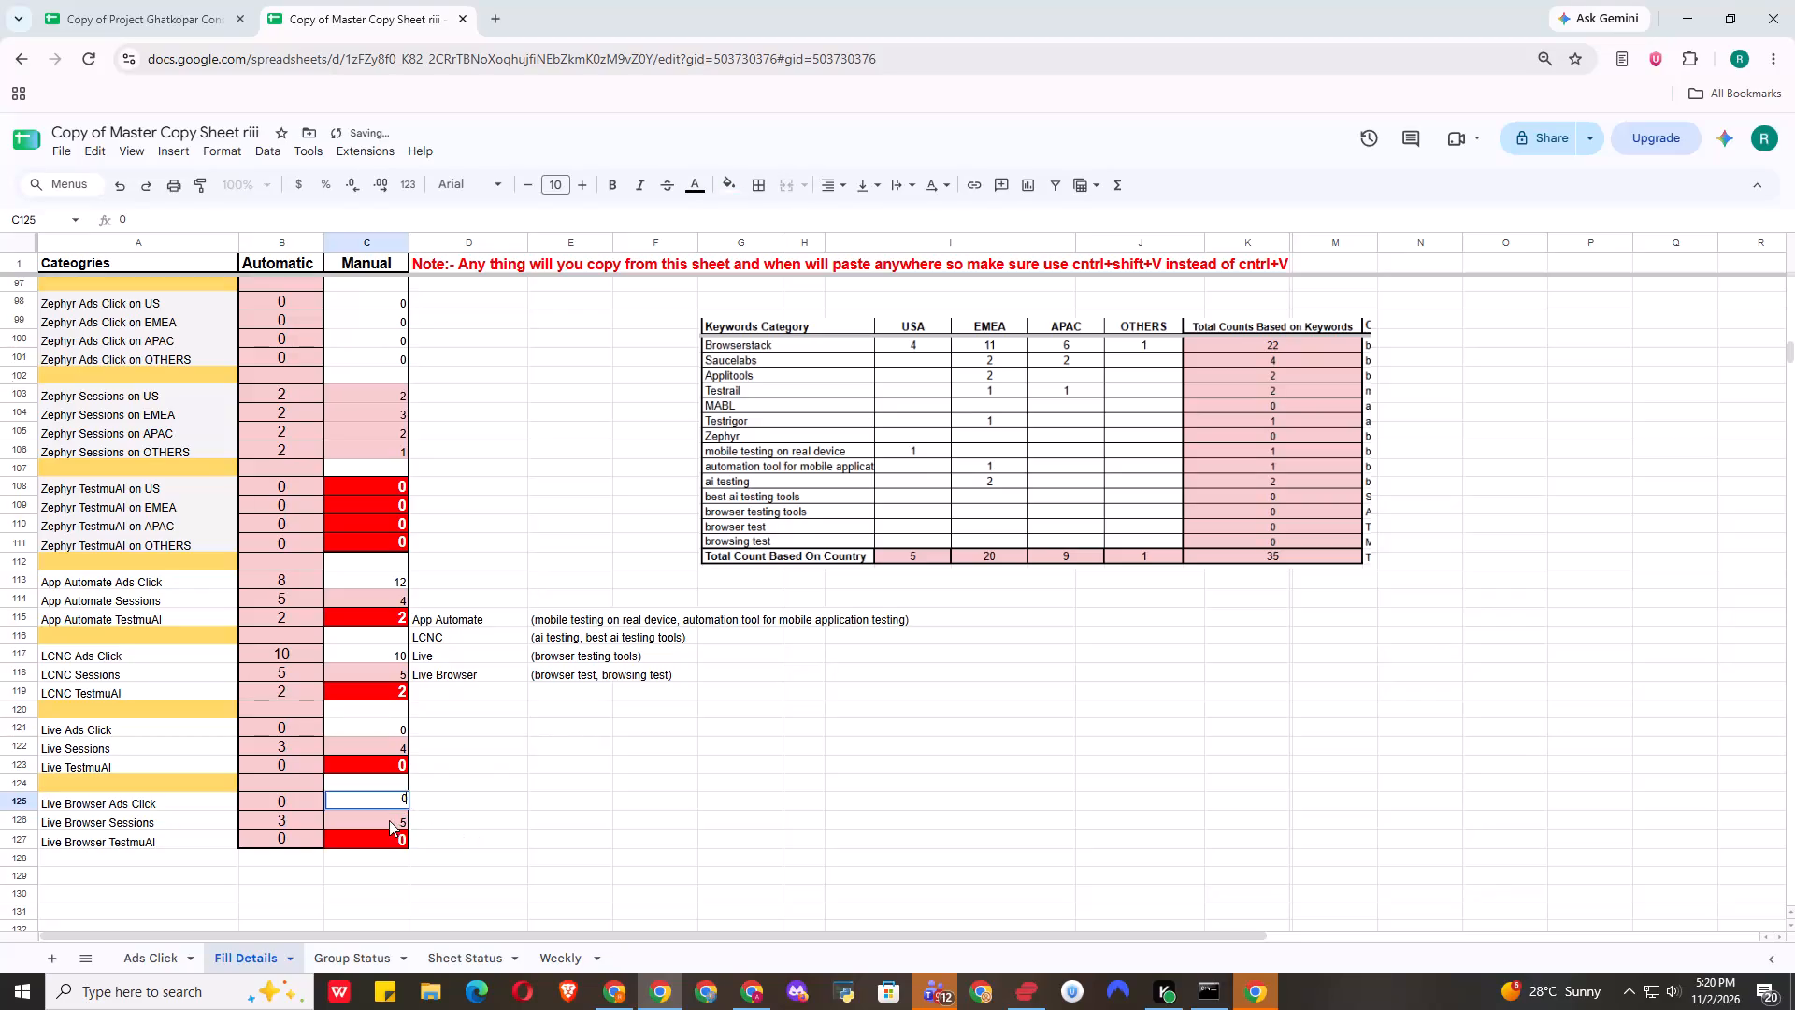
# Set the Manual value for Live Browser Sessions to 2.
pyautogui.click(389, 820)
pyautogui.press('2')
pyautogui.click(495, 812)
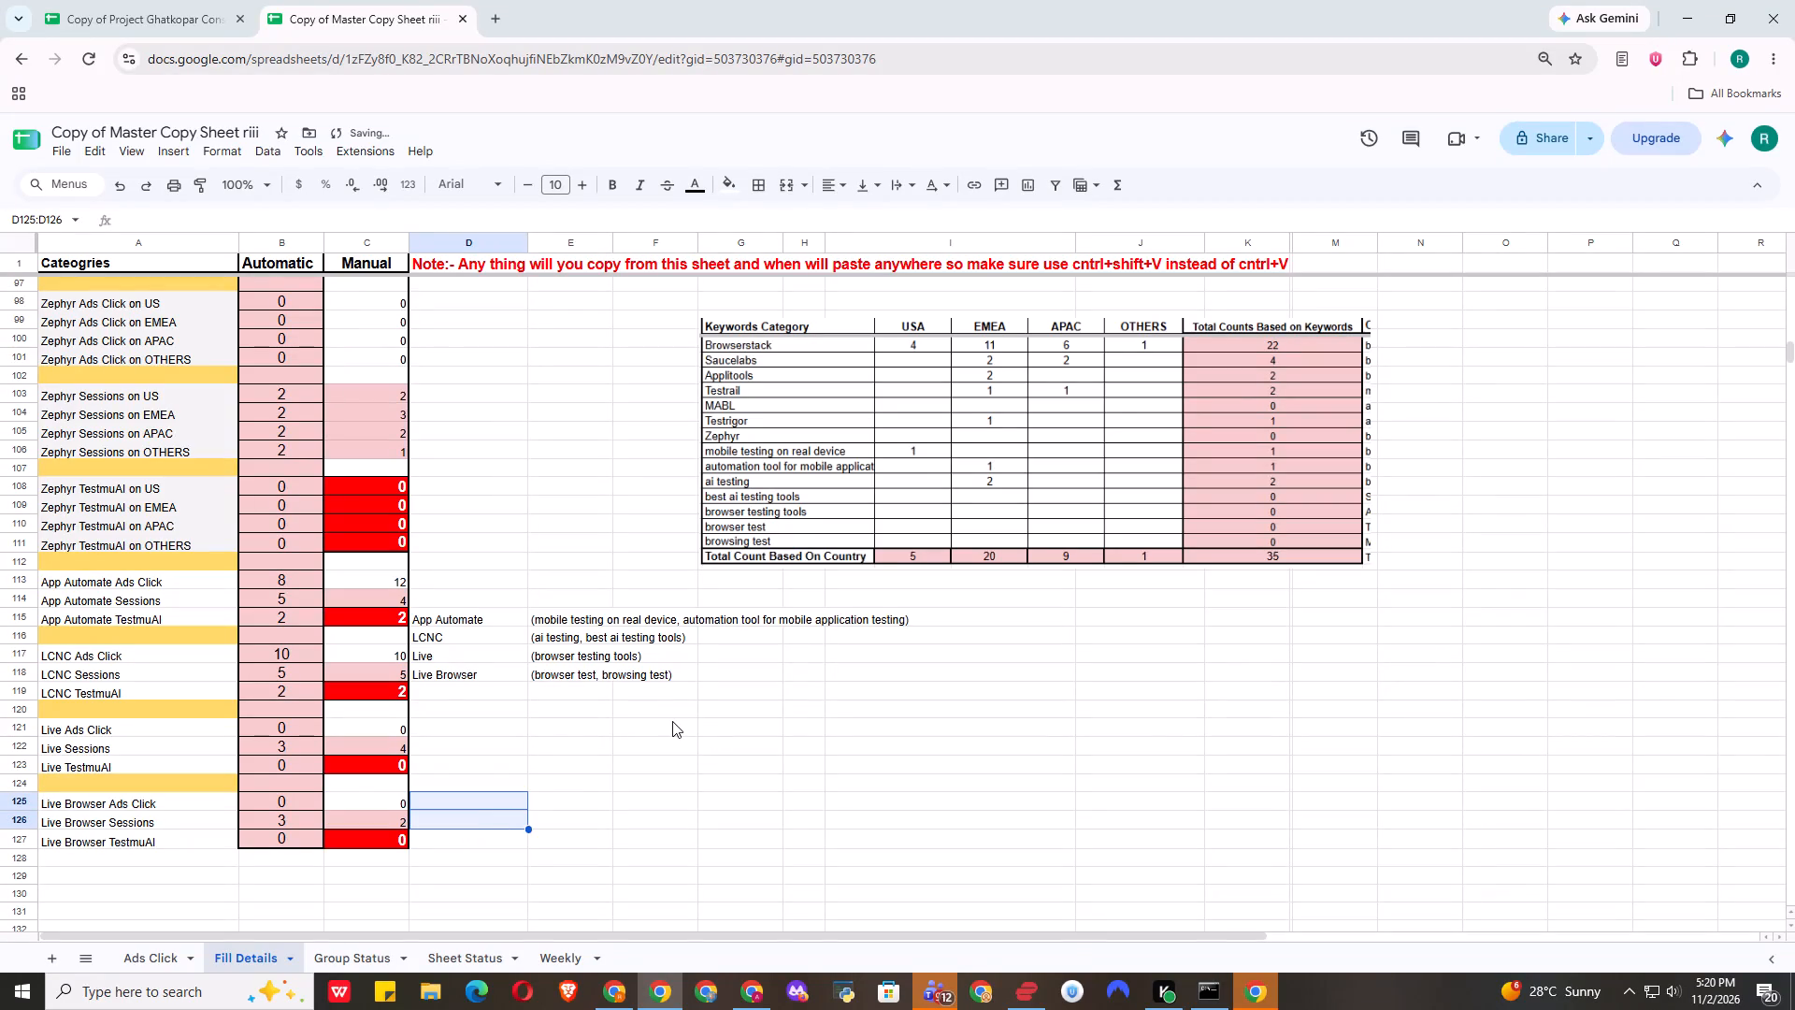
pyautogui.click(672, 721)
# Set the Manual value for Browserstack Ads Click on US to 16.
pyautogui.scroll(20, 670, 721)
pyautogui.scroll(8, 670, 721)
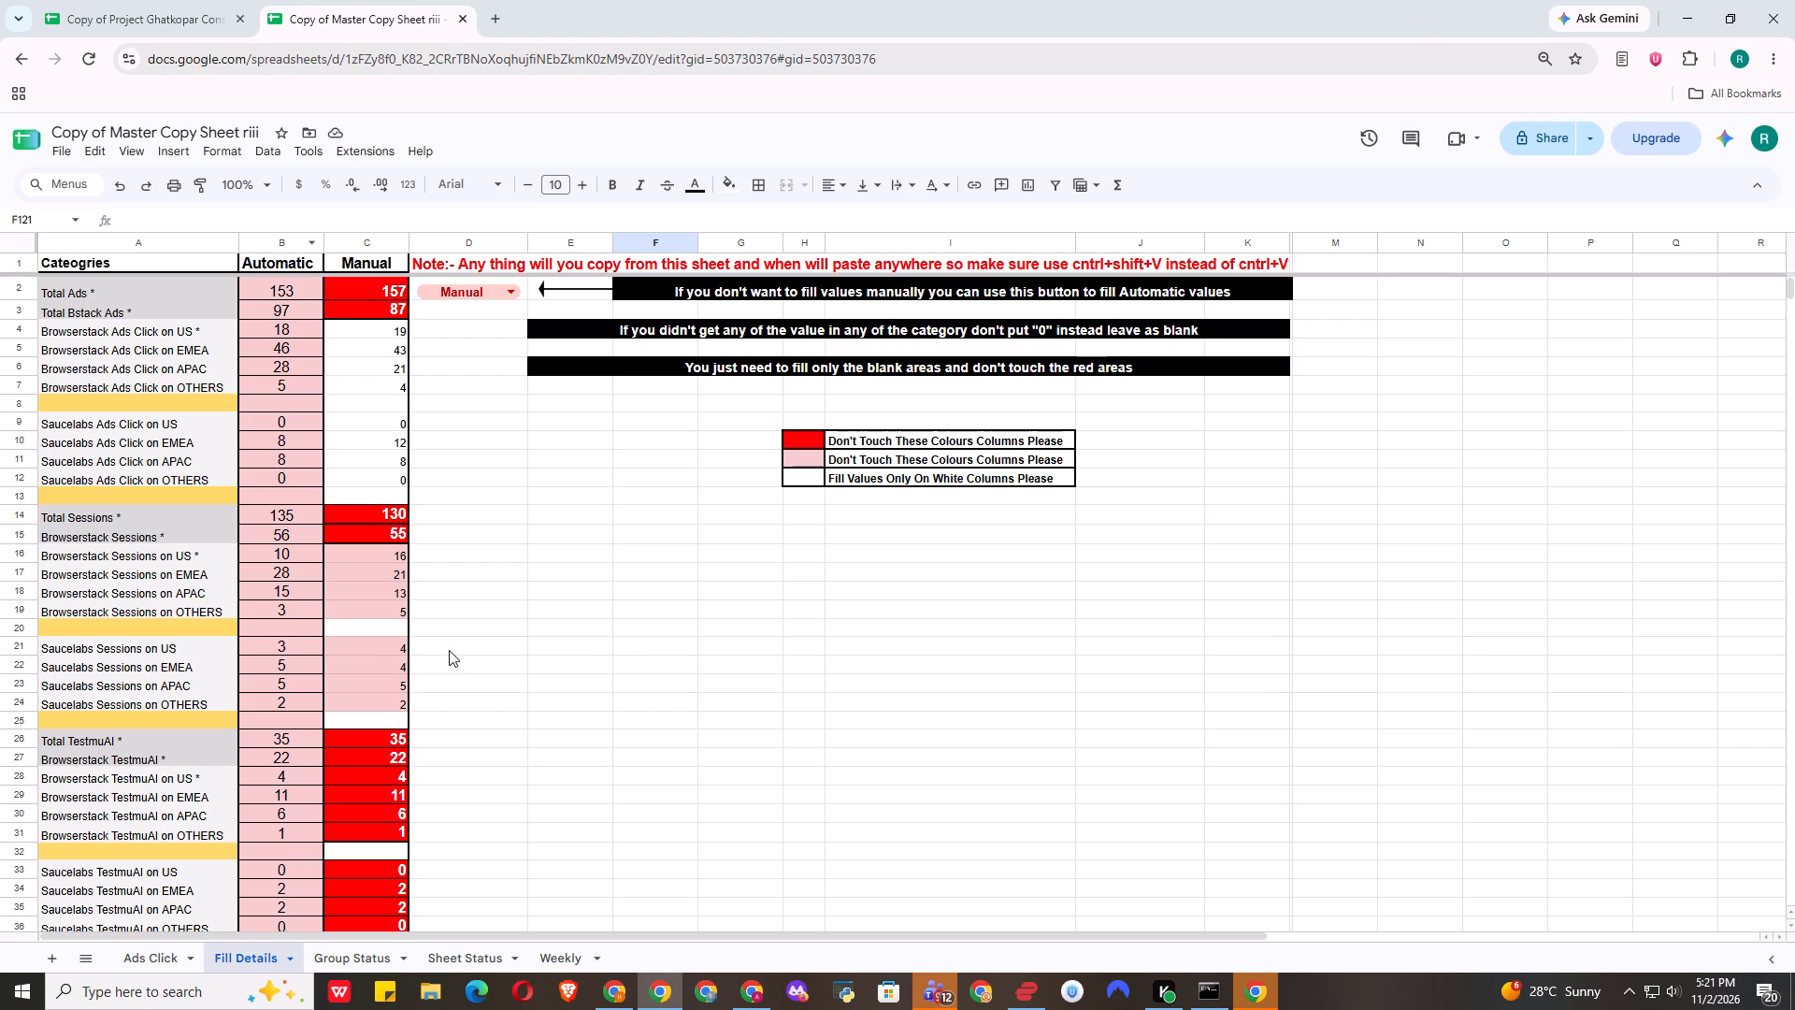
pyautogui.scroll(2, 420, 639)
pyautogui.click(381, 334)
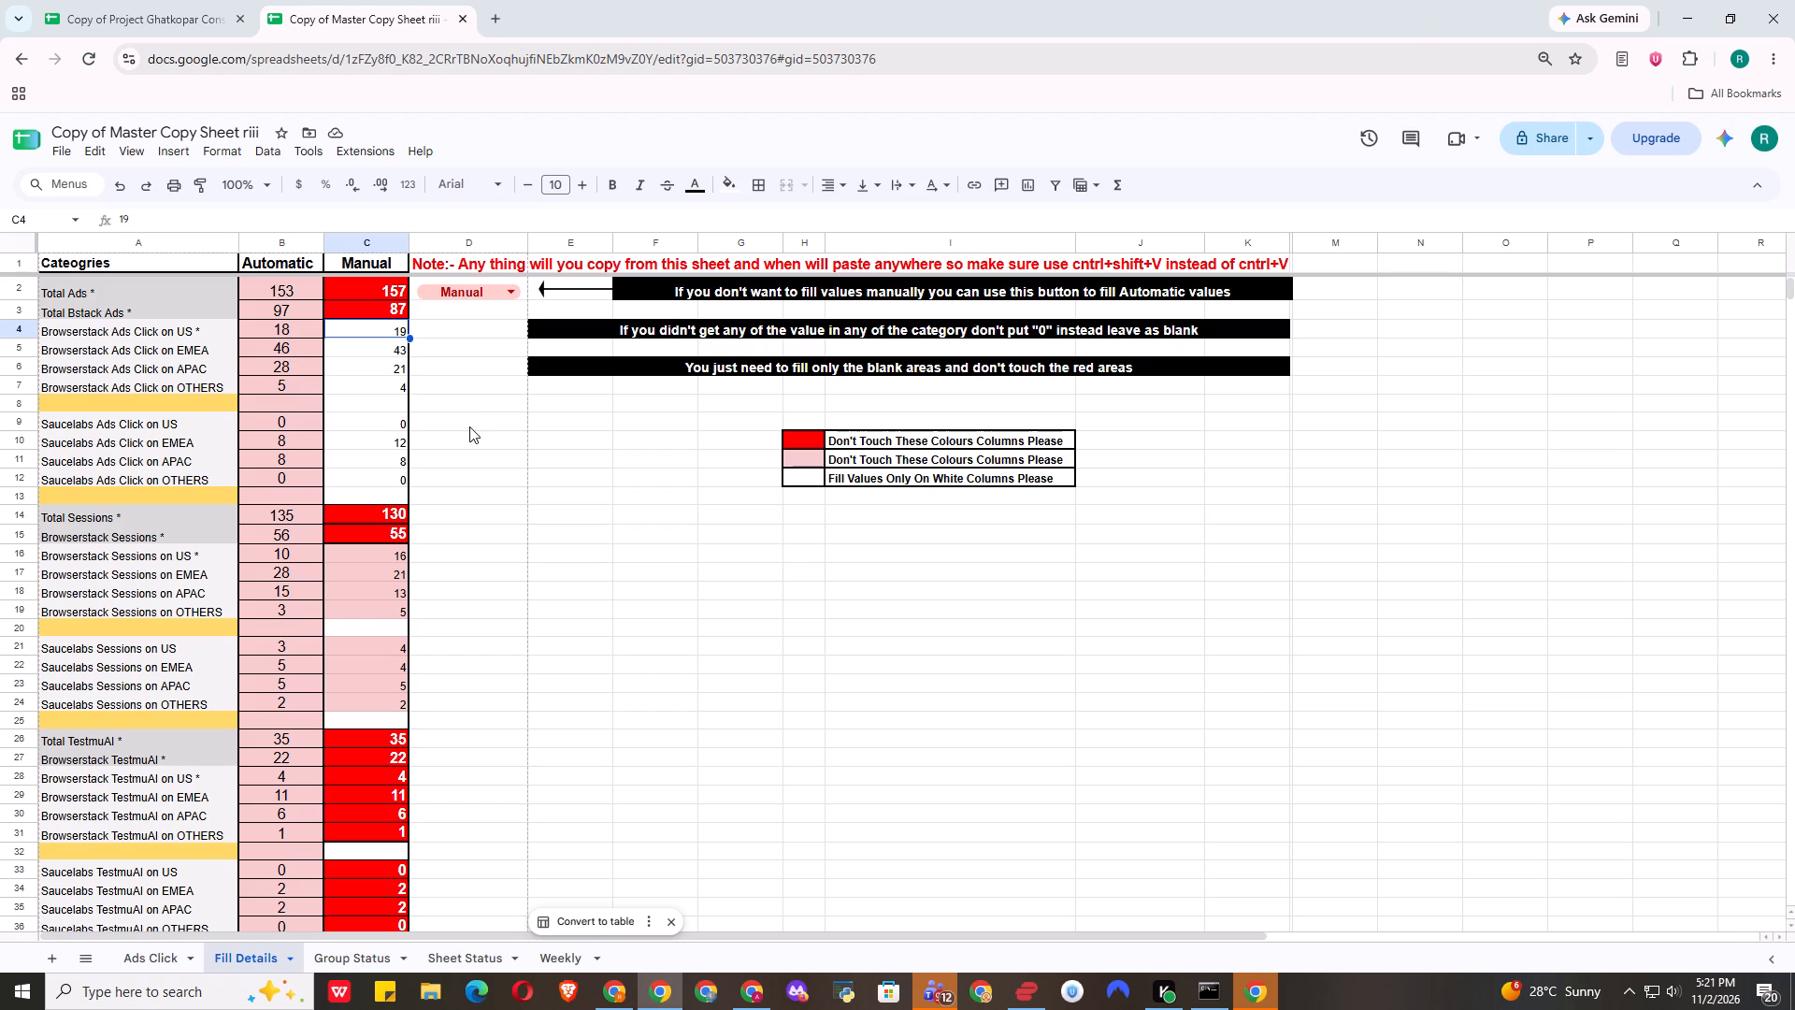
pyautogui.click(399, 378)
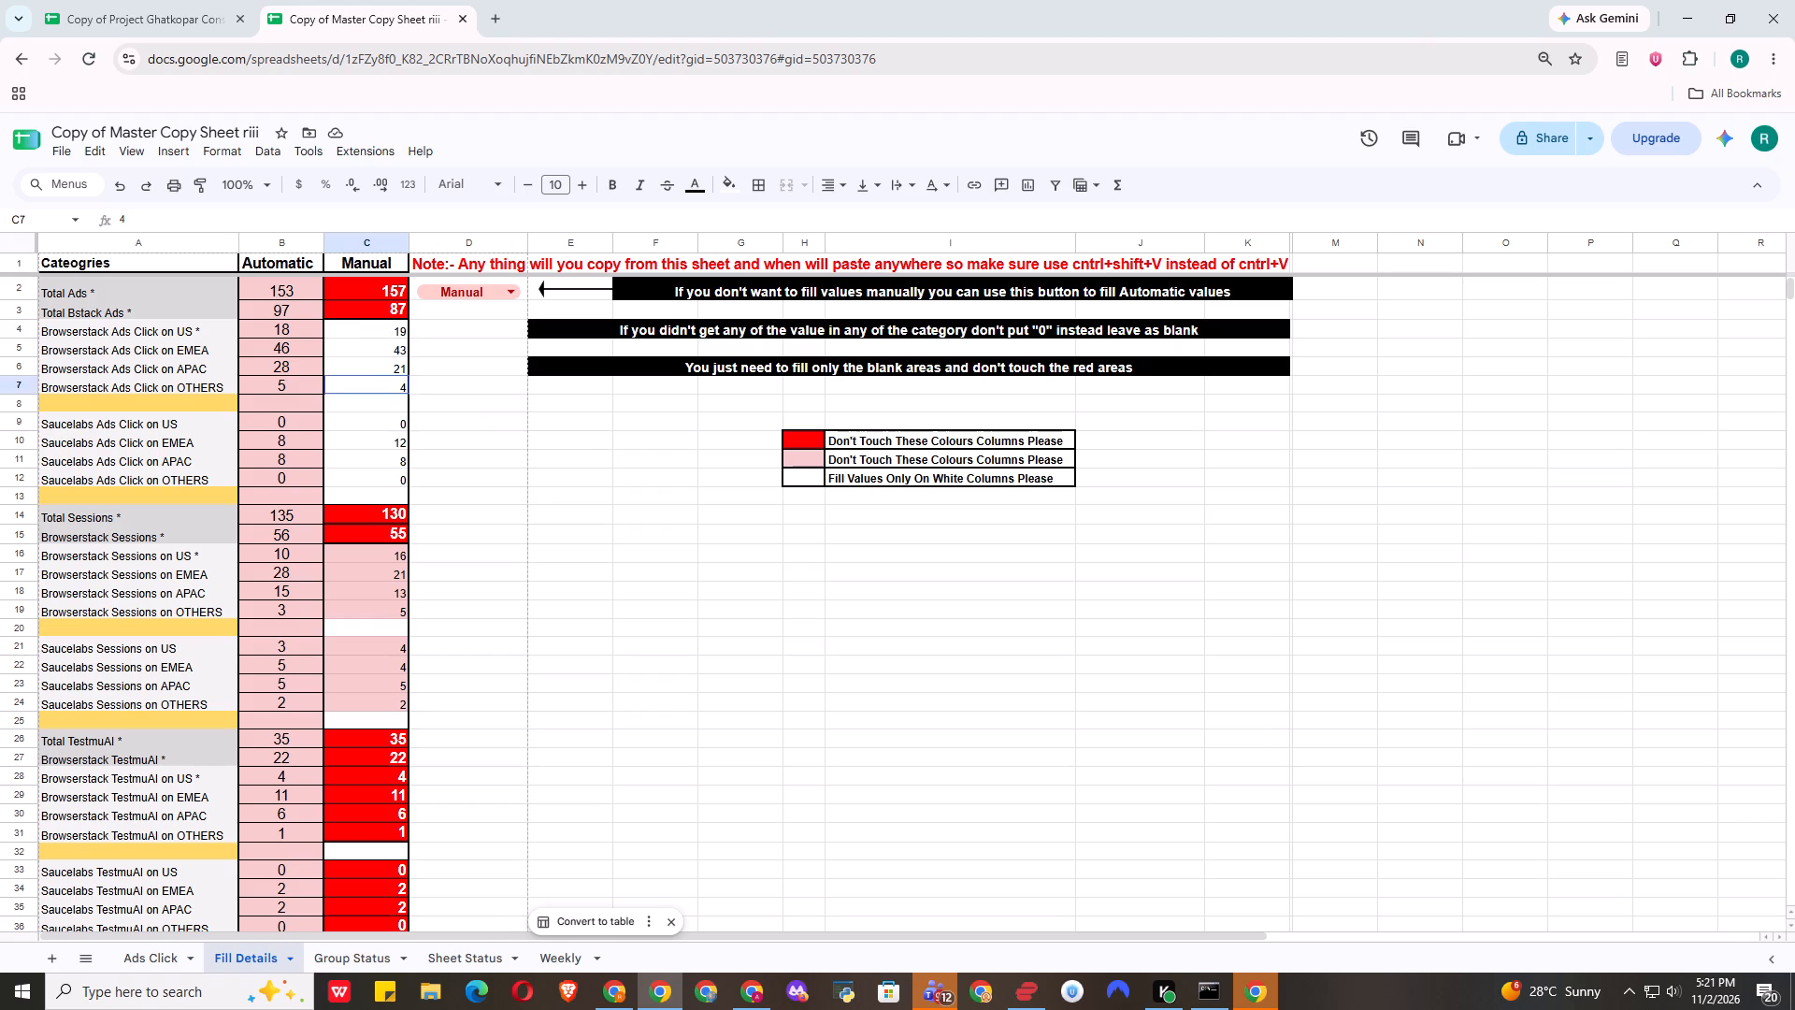
pyautogui.click(374, 328)
pyautogui.press('1')
pyautogui.press('6')
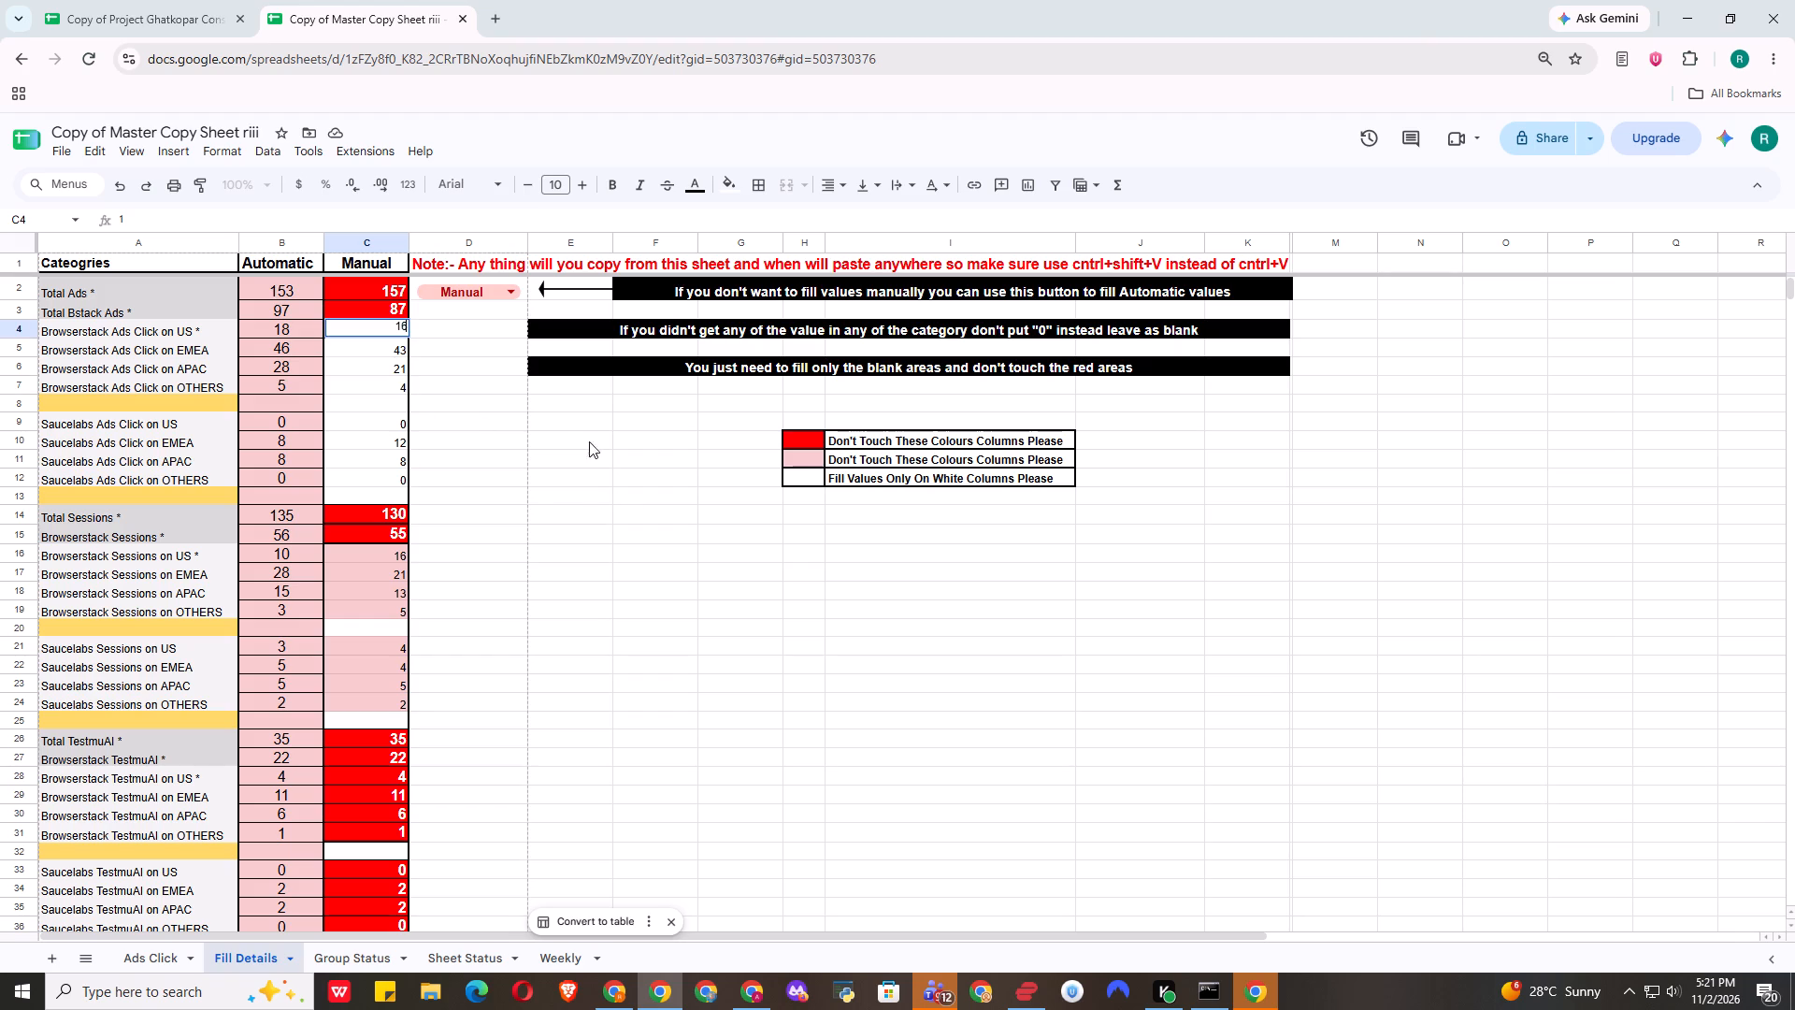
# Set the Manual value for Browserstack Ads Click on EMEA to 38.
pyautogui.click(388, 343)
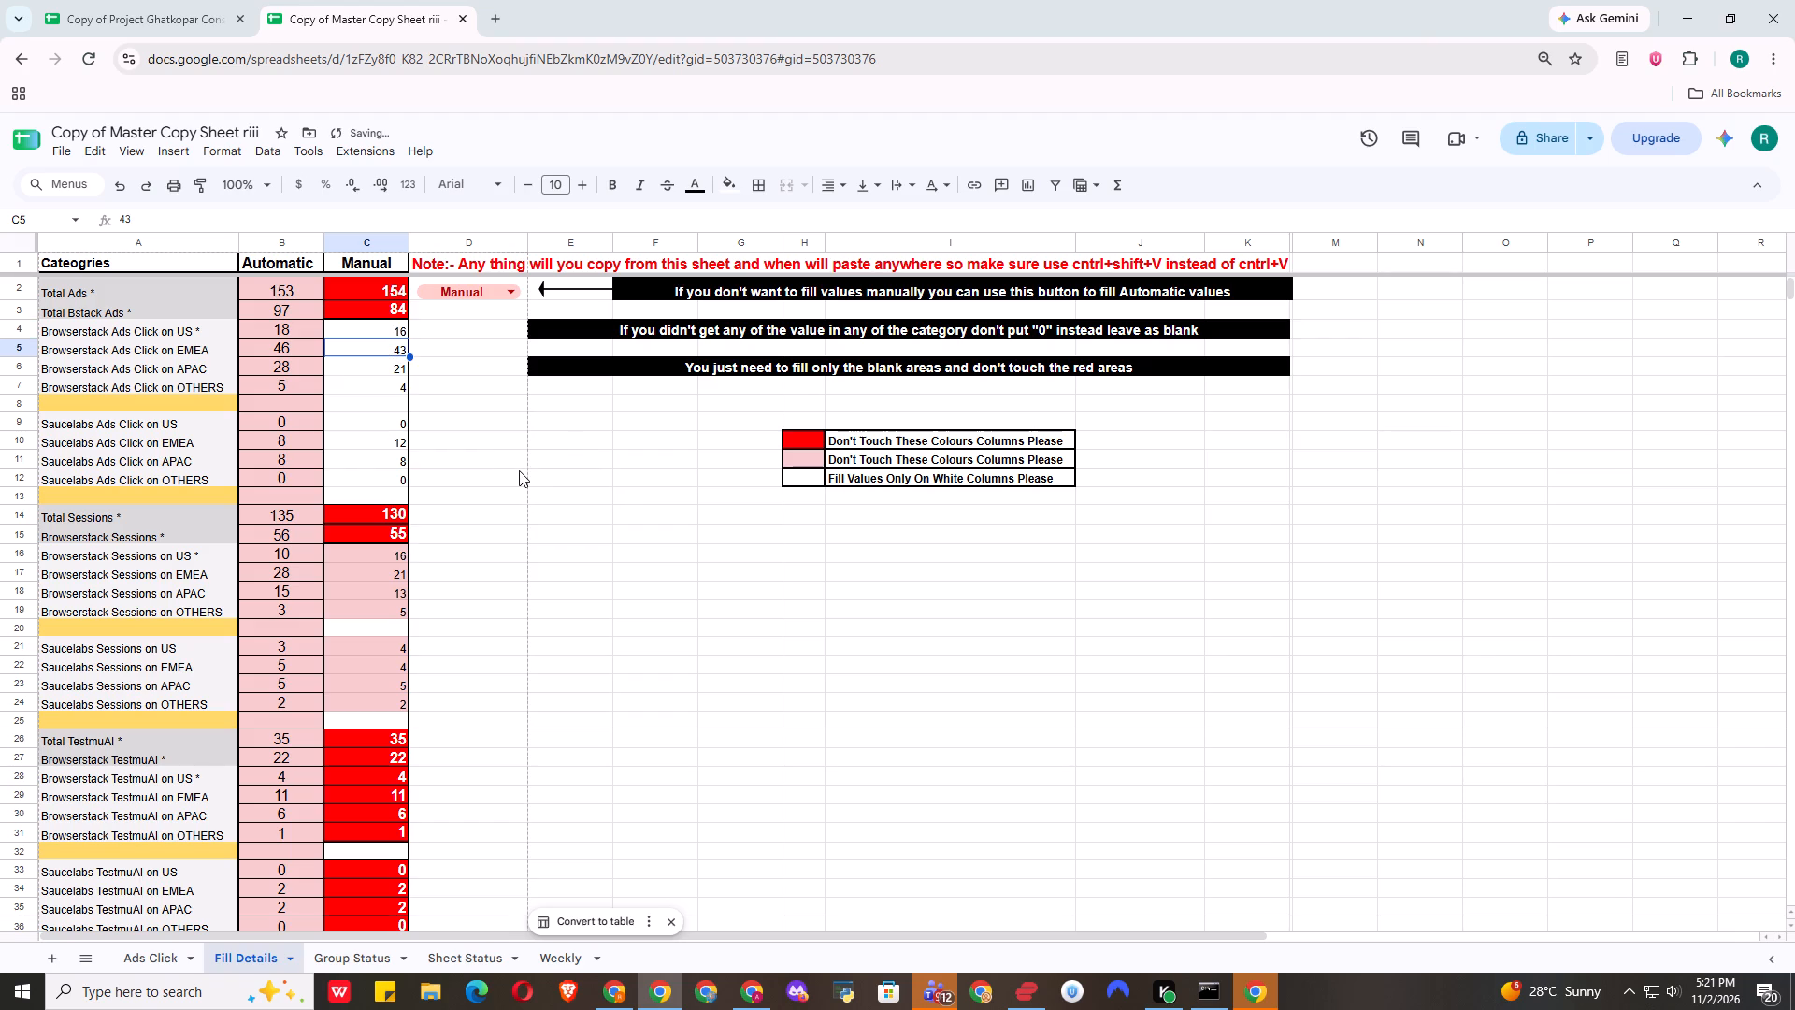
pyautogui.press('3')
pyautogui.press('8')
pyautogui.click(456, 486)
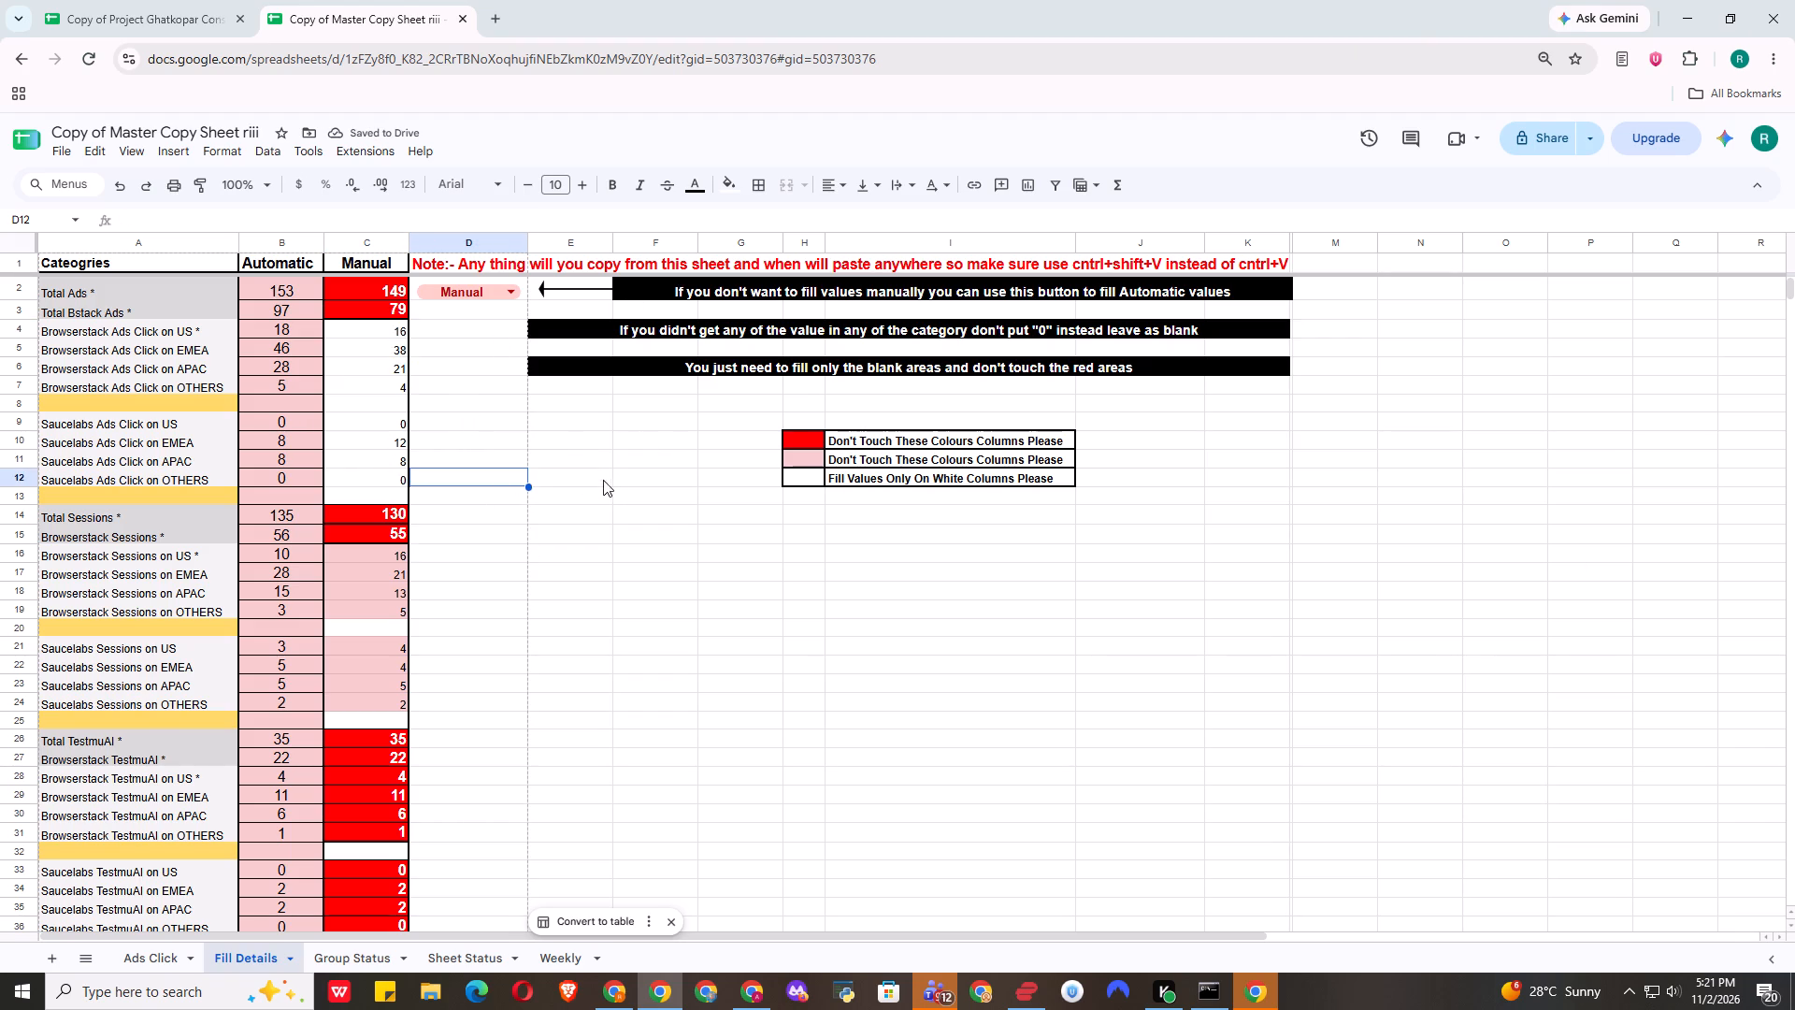
# Set the Manual values for Browserstack Ads Click to 41 on EMEA and 20 on APAC.
pyautogui.click(362, 354)
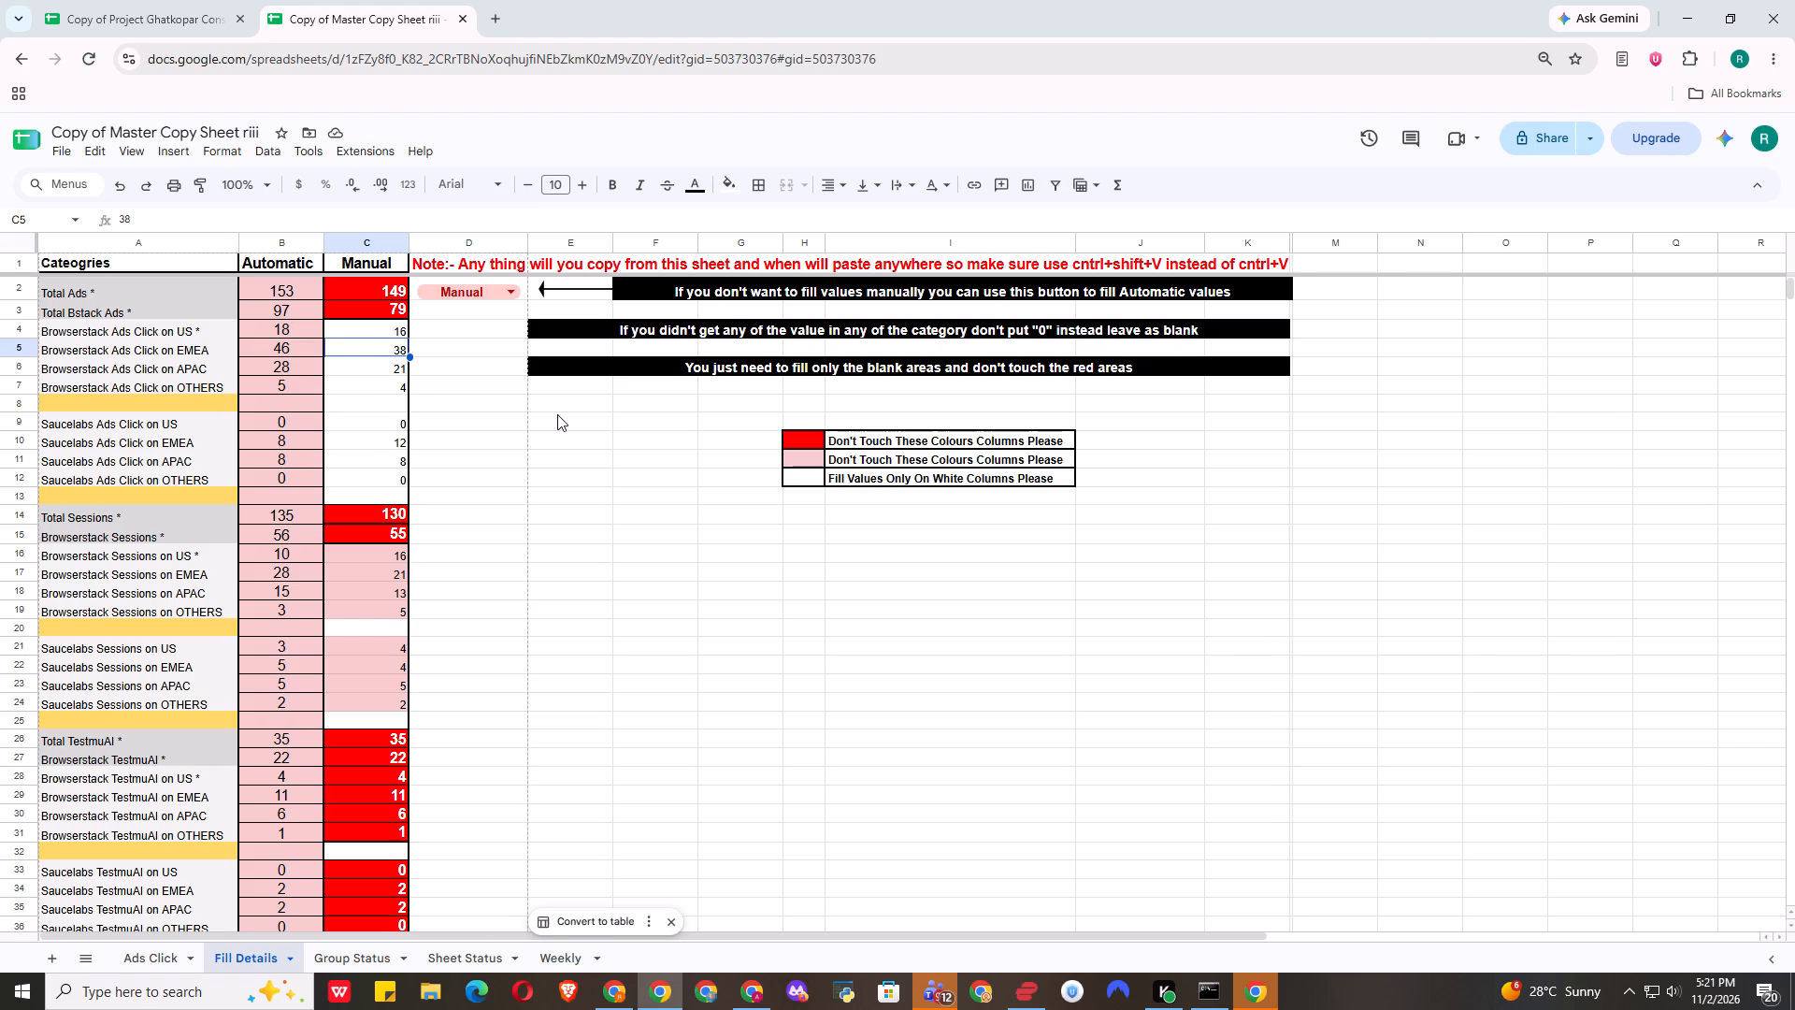
pyautogui.press('4')
pyautogui.press('1')
pyautogui.click(553, 425)
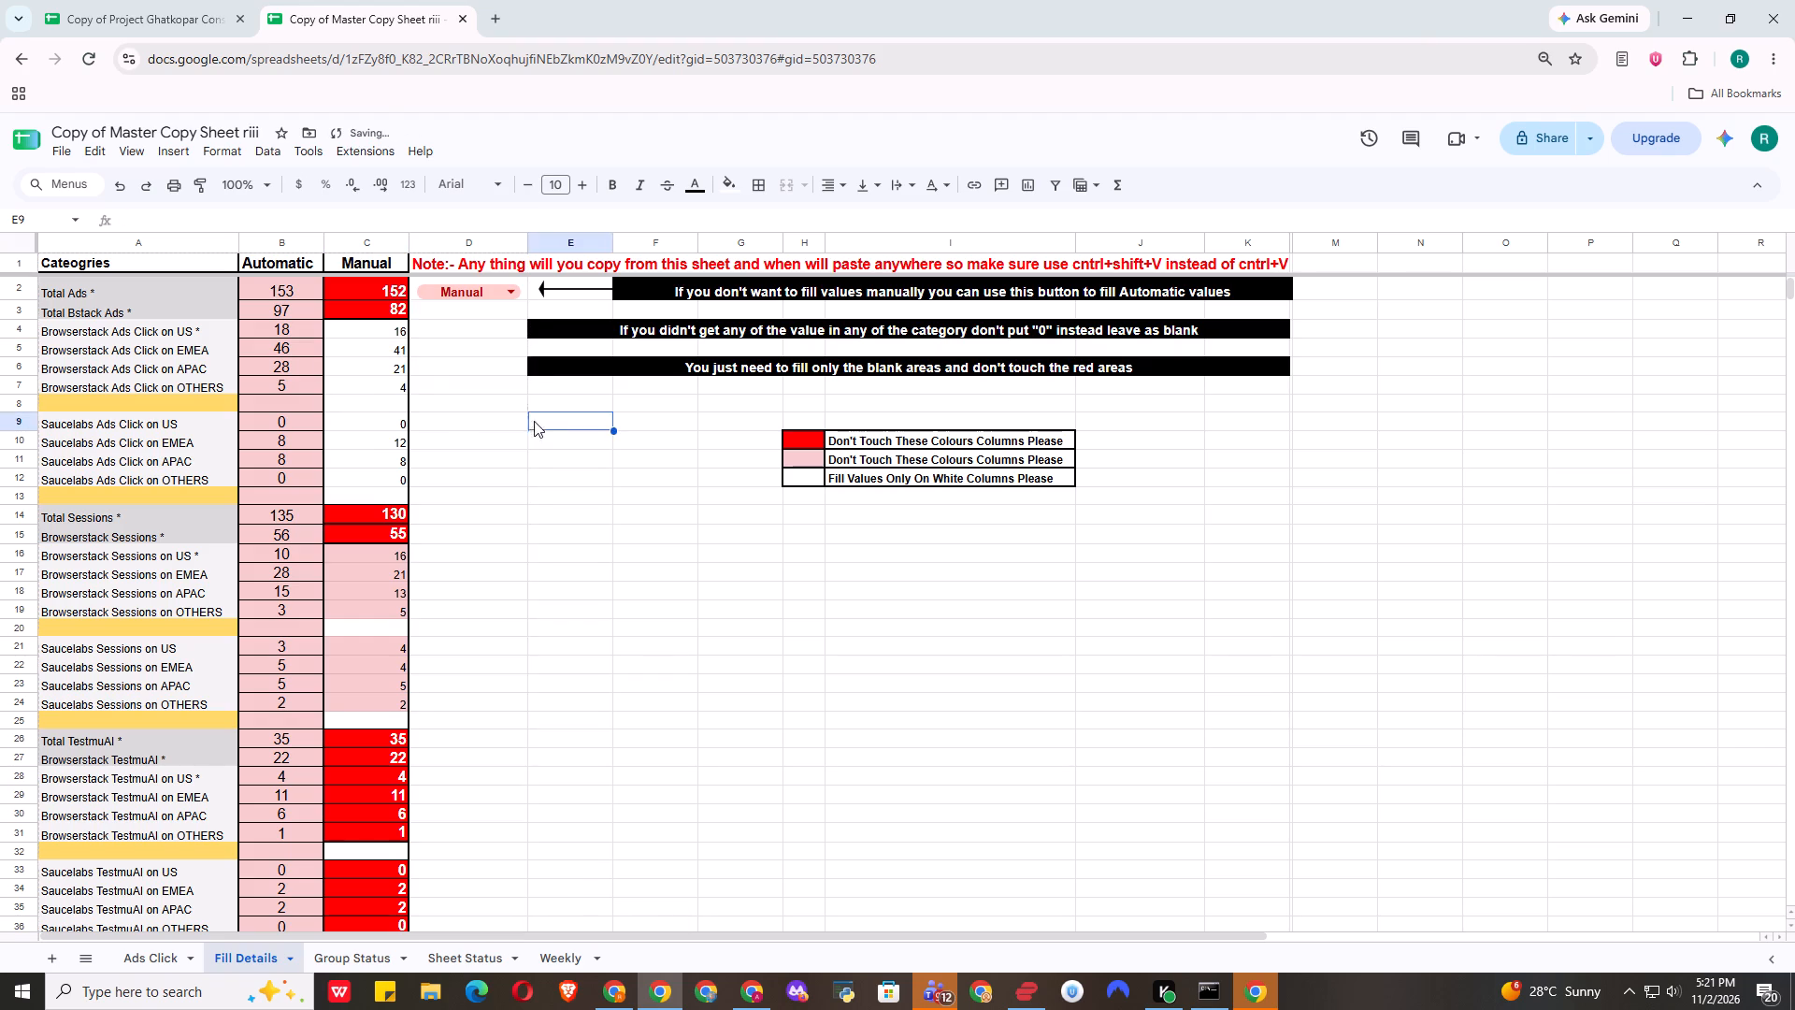
pyautogui.click(382, 362)
pyautogui.press('2')
pyautogui.press('0')
pyautogui.click(578, 472)
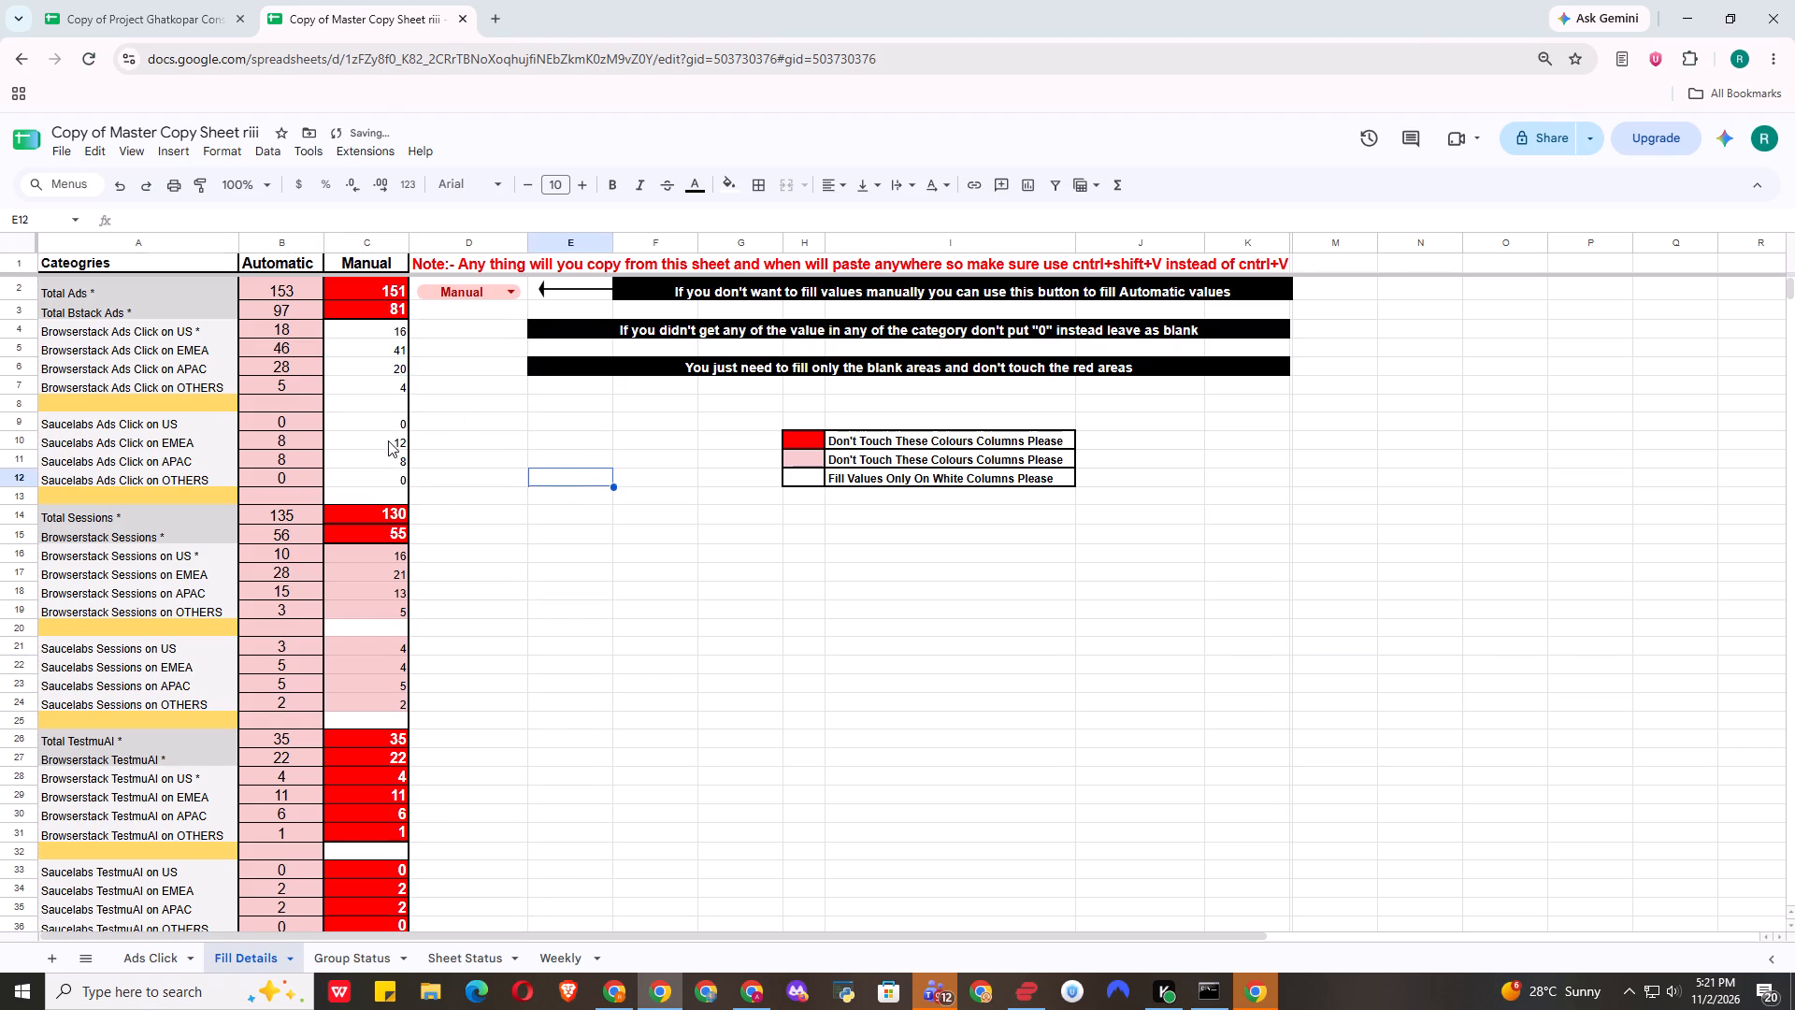
# Set the Manual value for Applitools Ads Click on EMEA to 13.
pyautogui.click(353, 448)
pyautogui.scroll(-1, 518, 556)
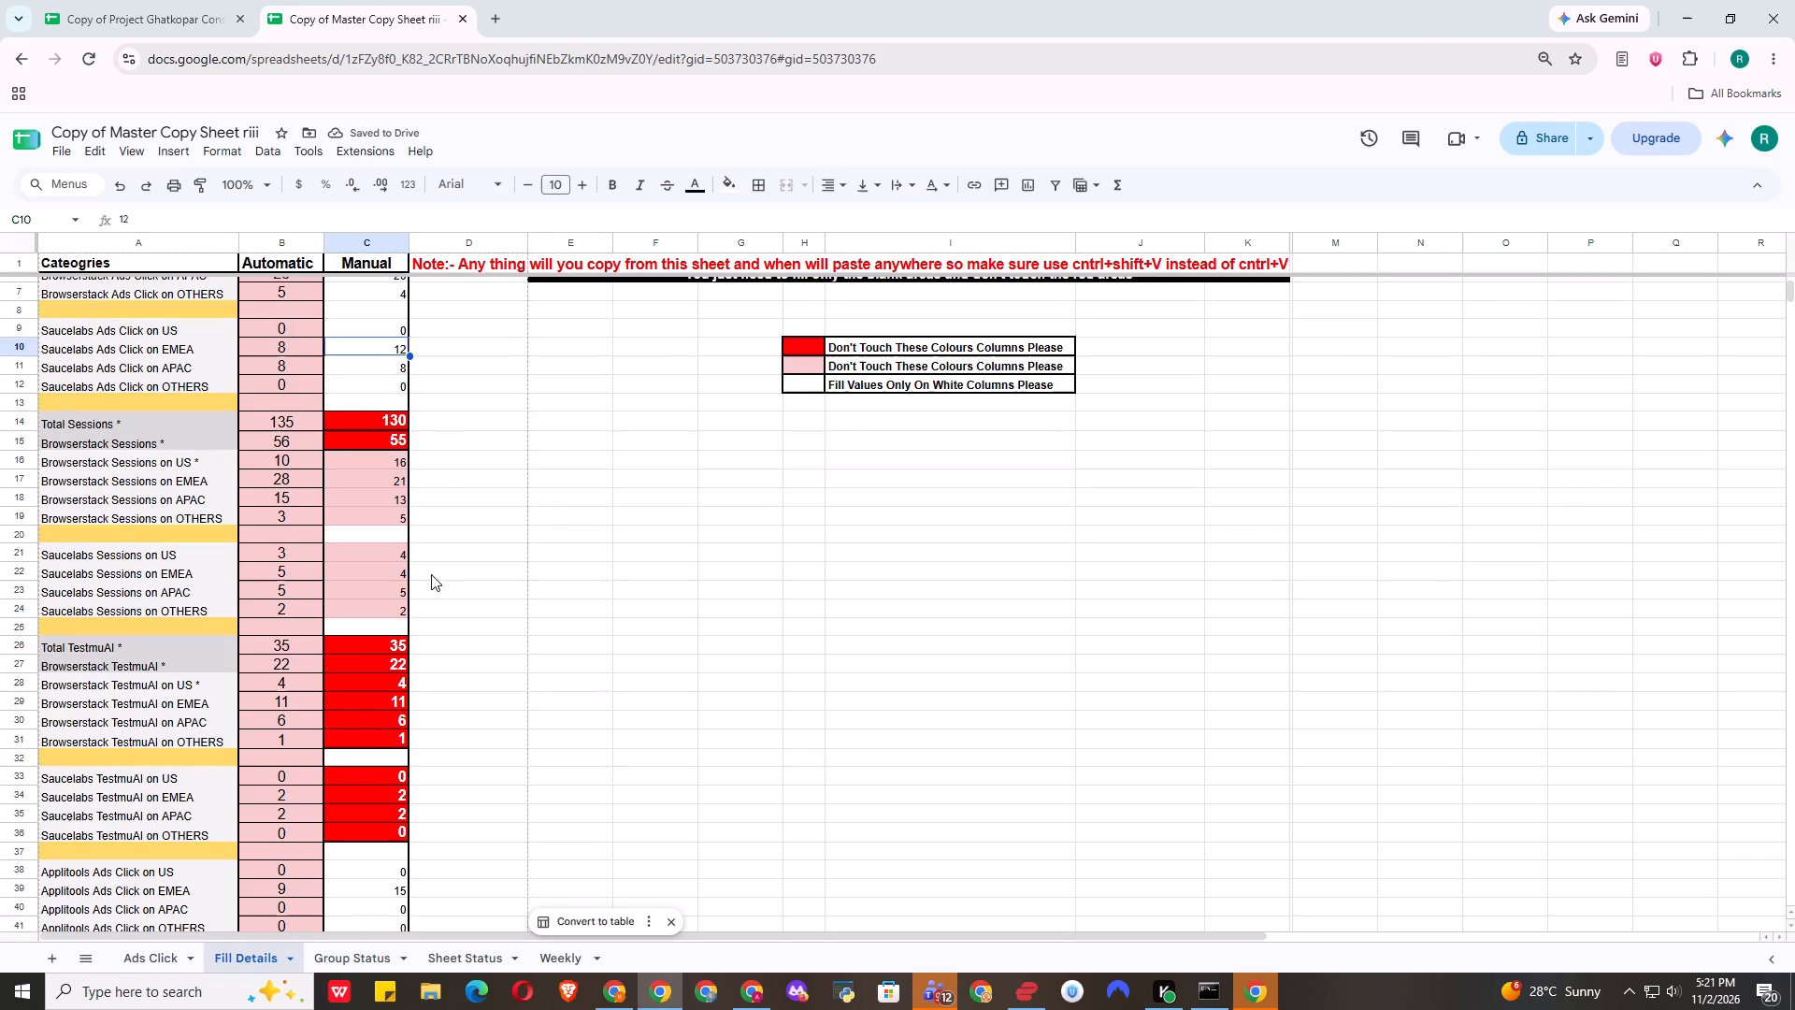
pyautogui.scroll(-2, 582, 550)
pyautogui.click(365, 705)
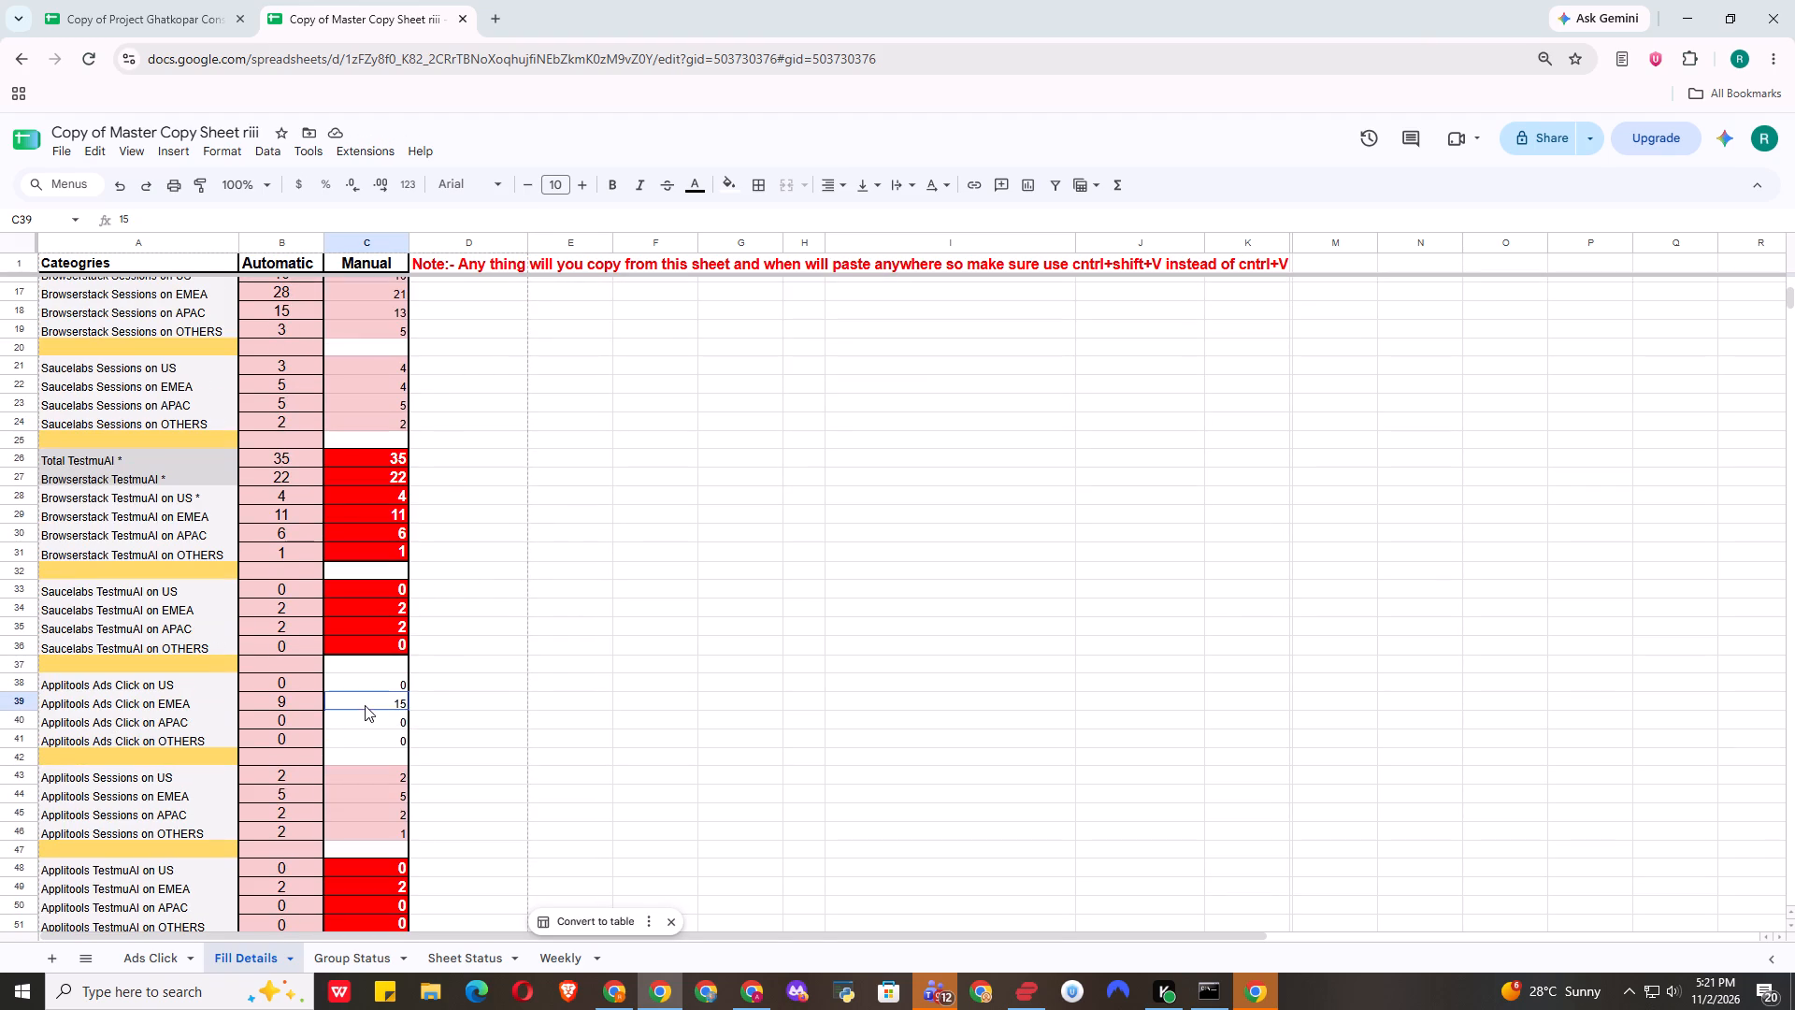
pyautogui.press('1')
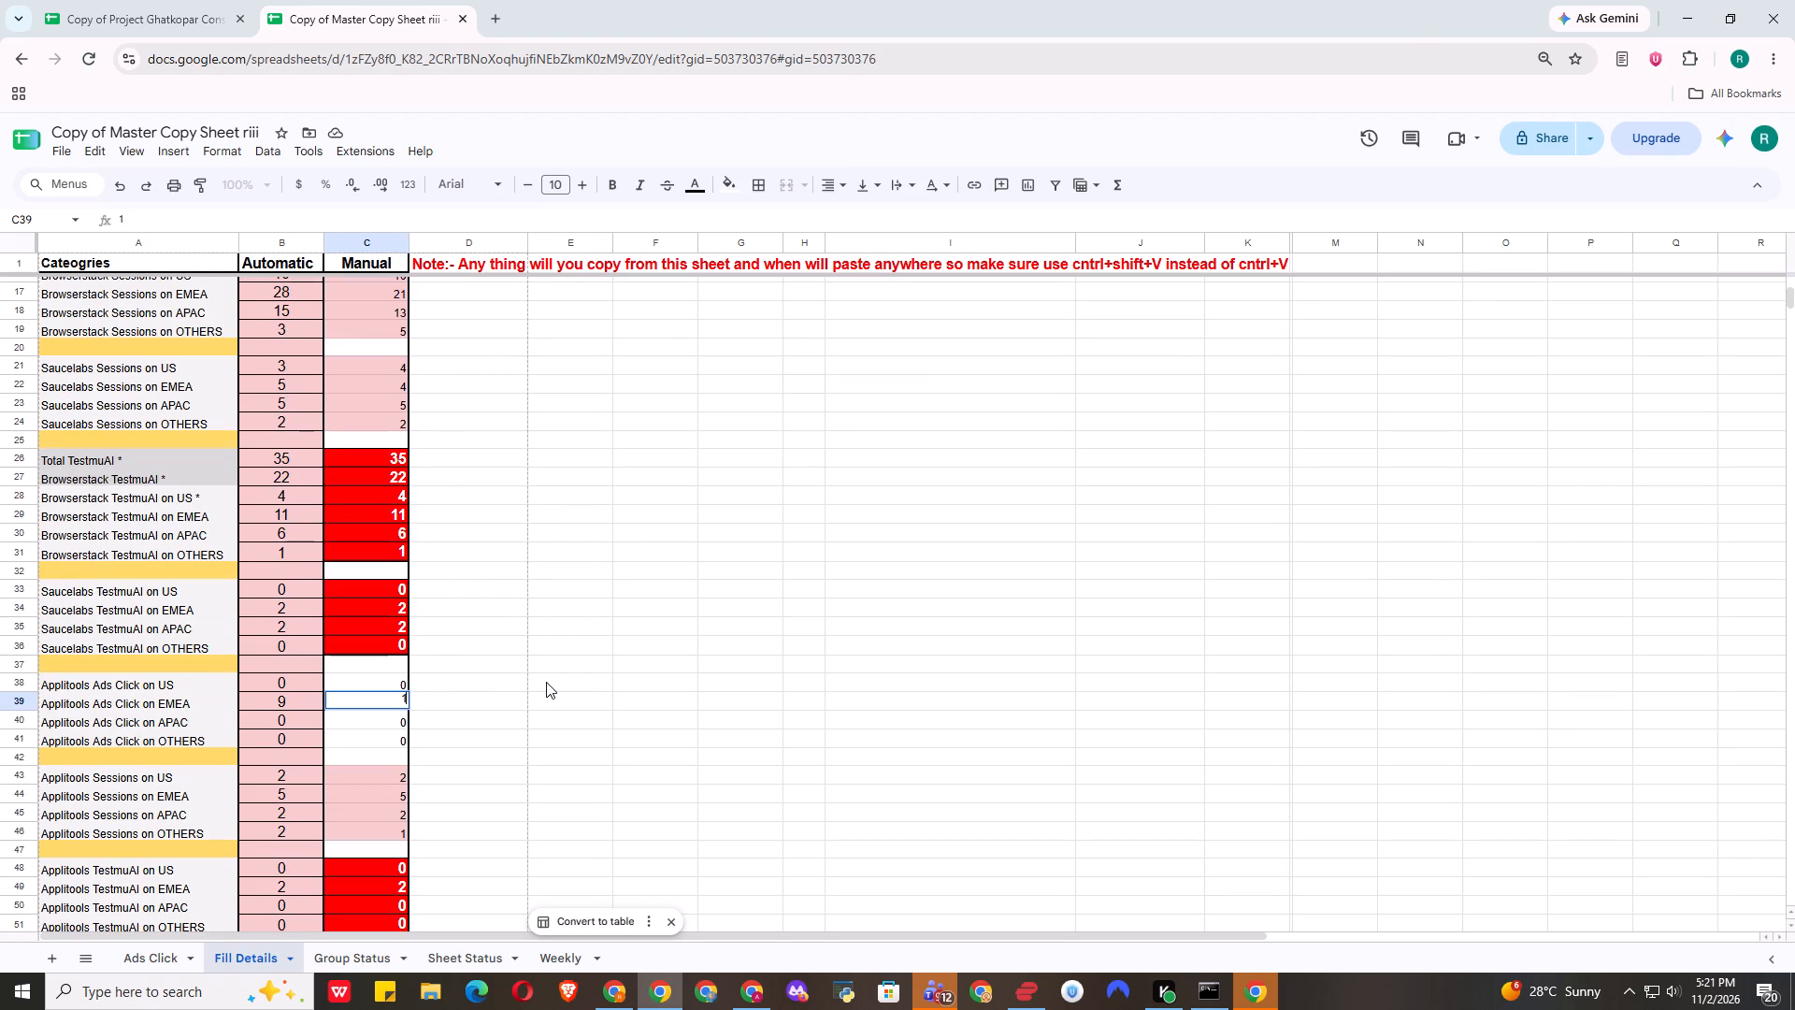
pyautogui.press('3')
pyautogui.click(546, 682)
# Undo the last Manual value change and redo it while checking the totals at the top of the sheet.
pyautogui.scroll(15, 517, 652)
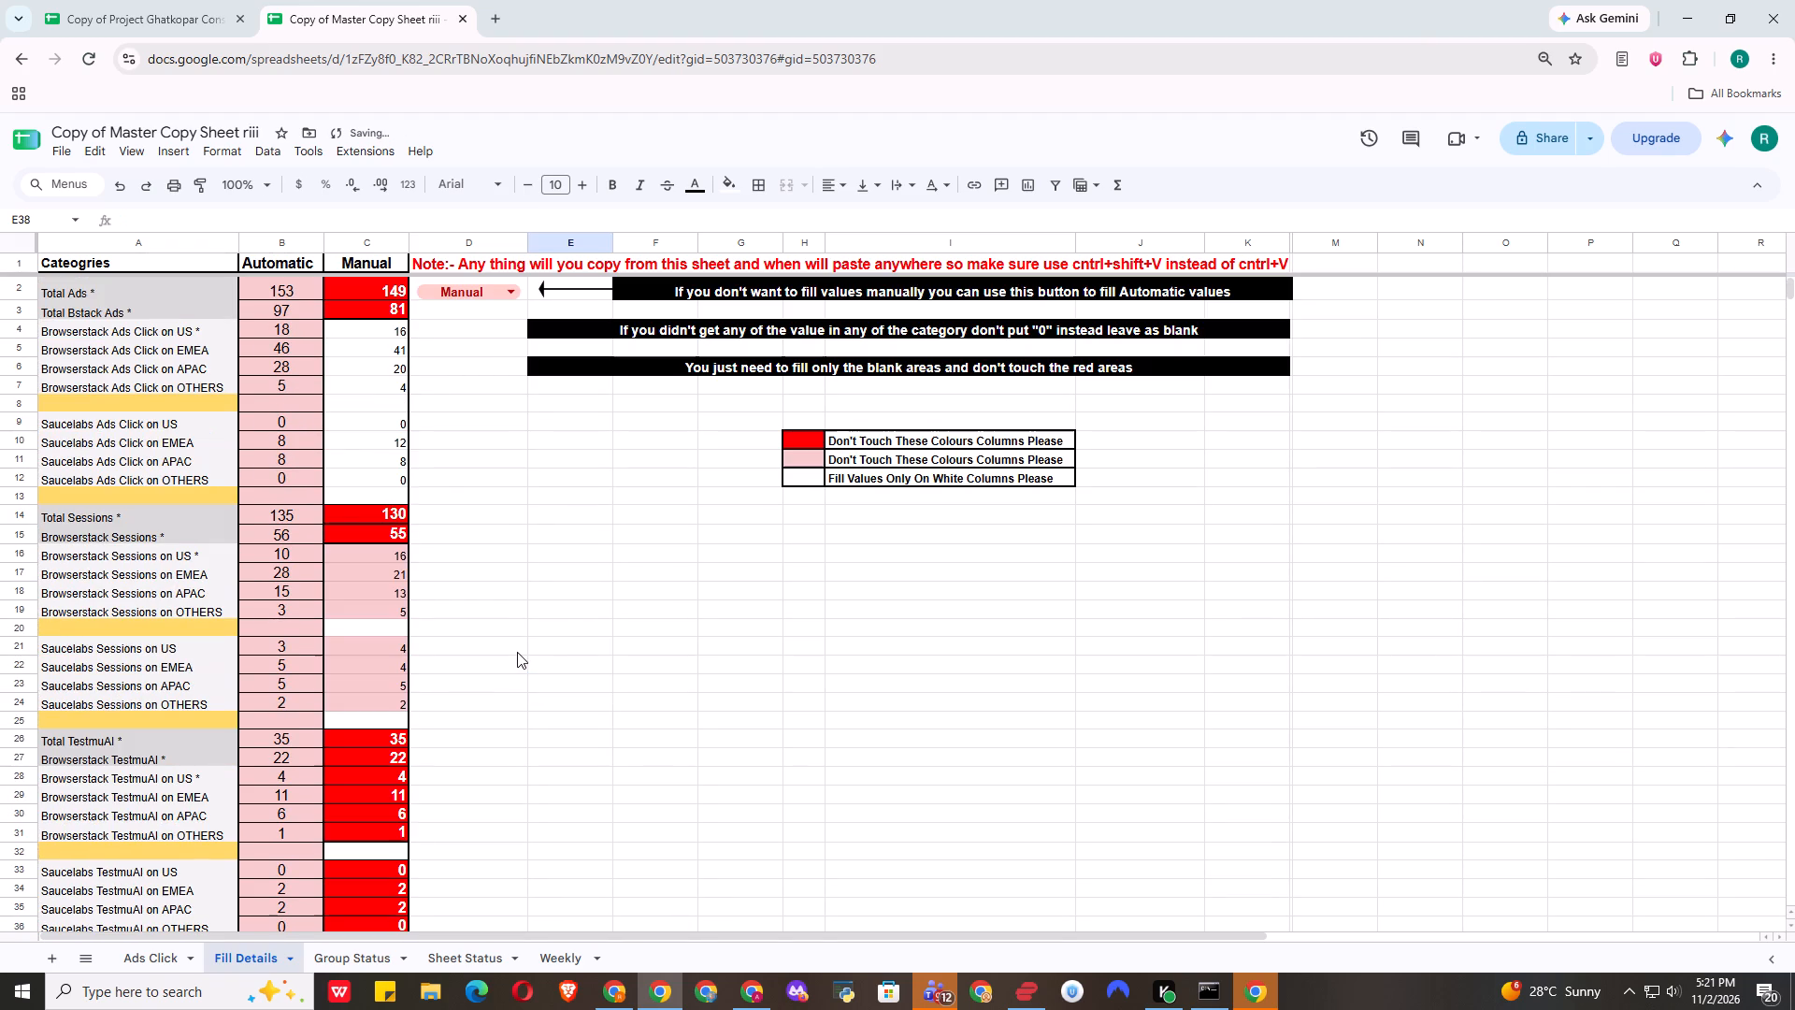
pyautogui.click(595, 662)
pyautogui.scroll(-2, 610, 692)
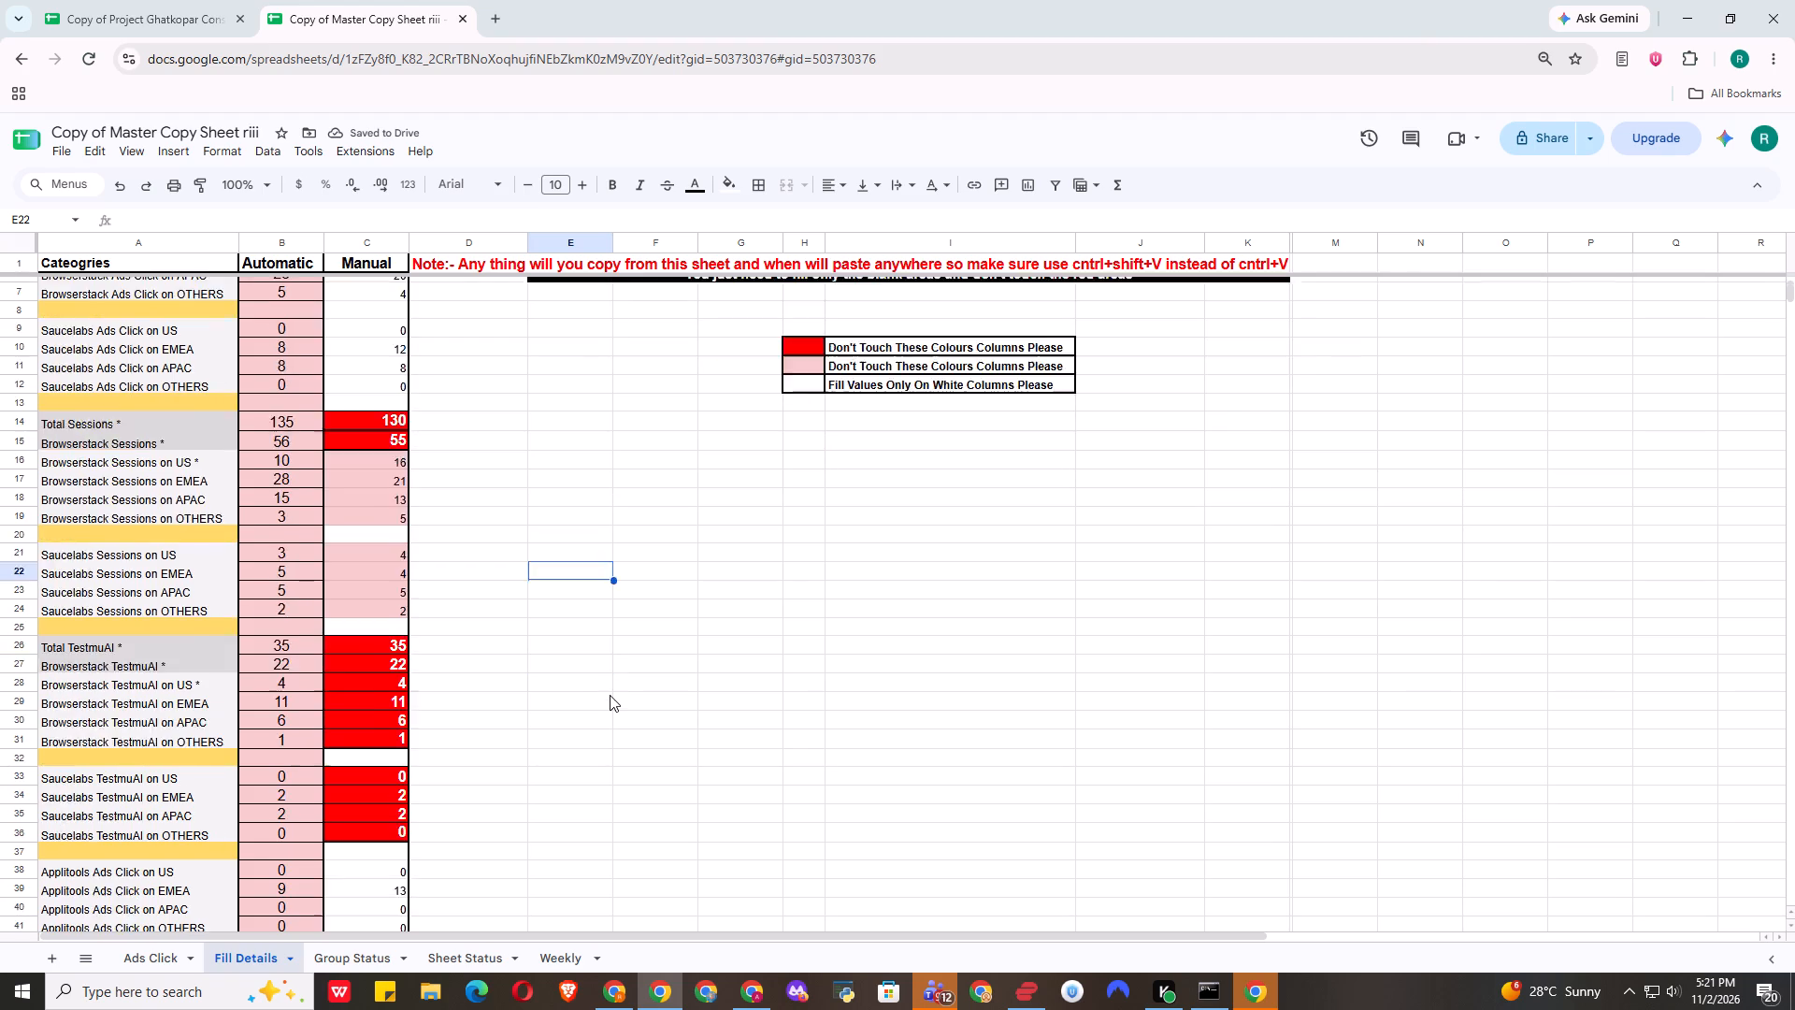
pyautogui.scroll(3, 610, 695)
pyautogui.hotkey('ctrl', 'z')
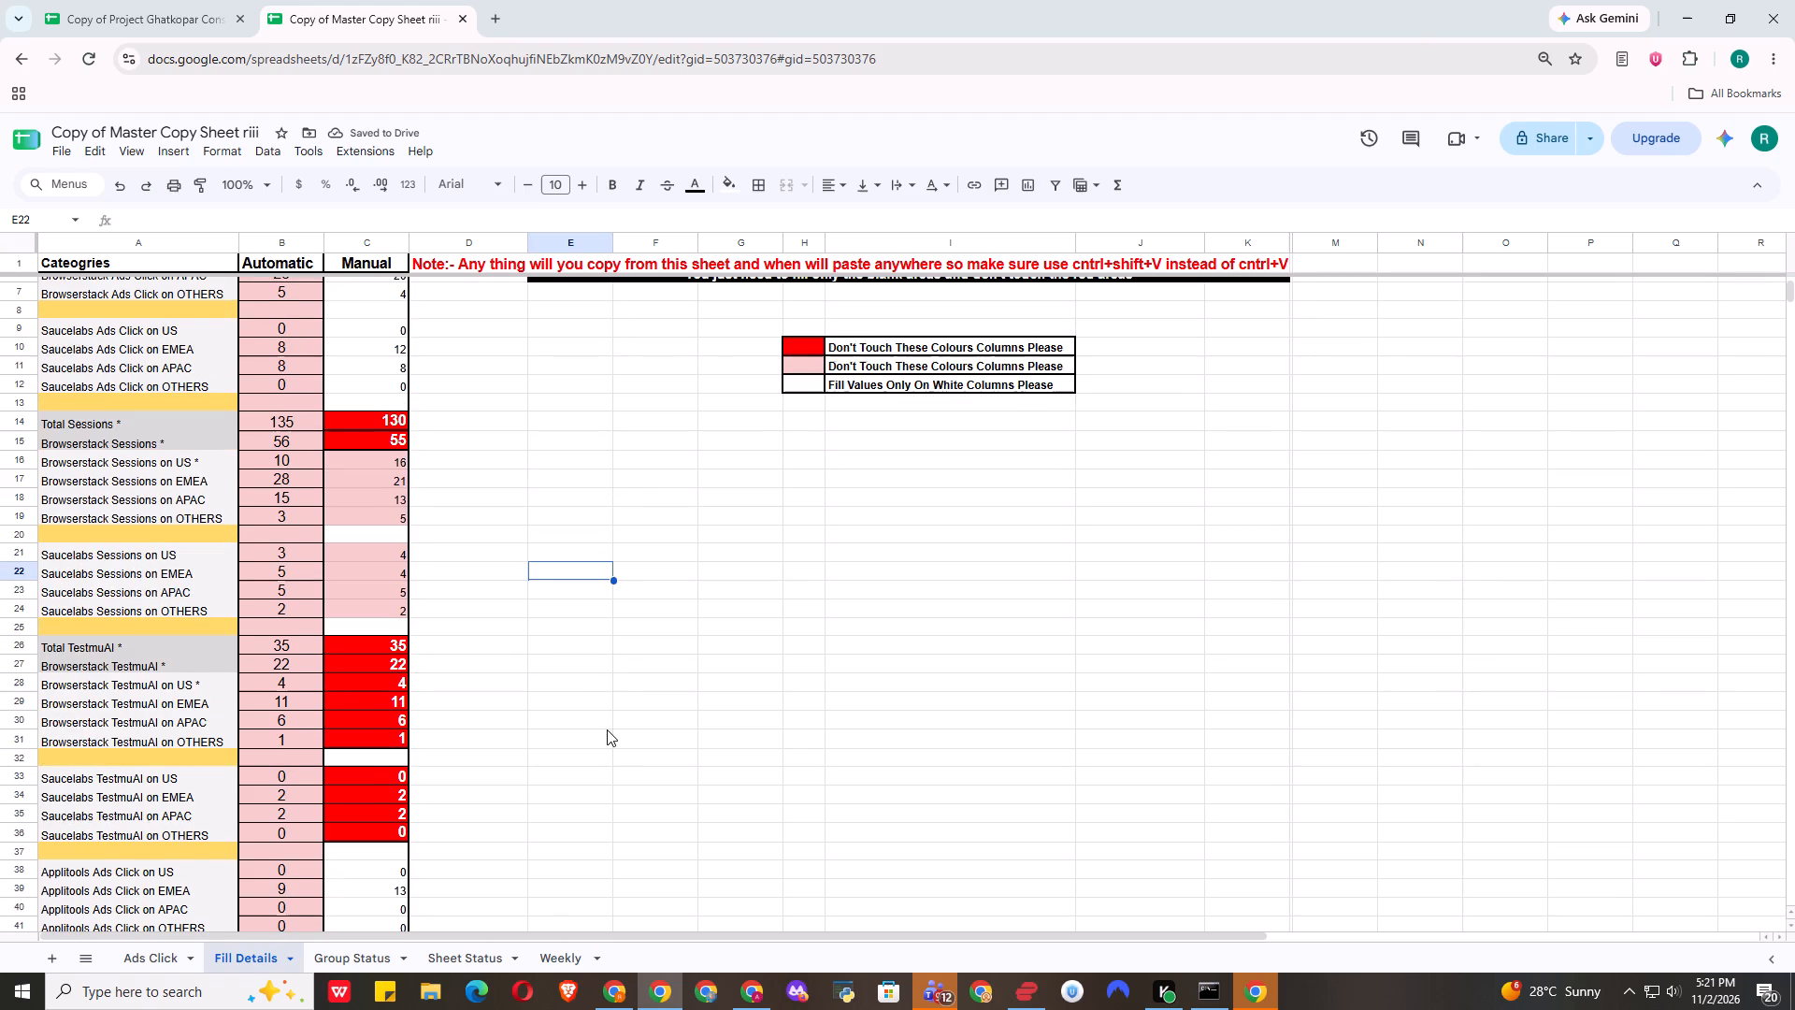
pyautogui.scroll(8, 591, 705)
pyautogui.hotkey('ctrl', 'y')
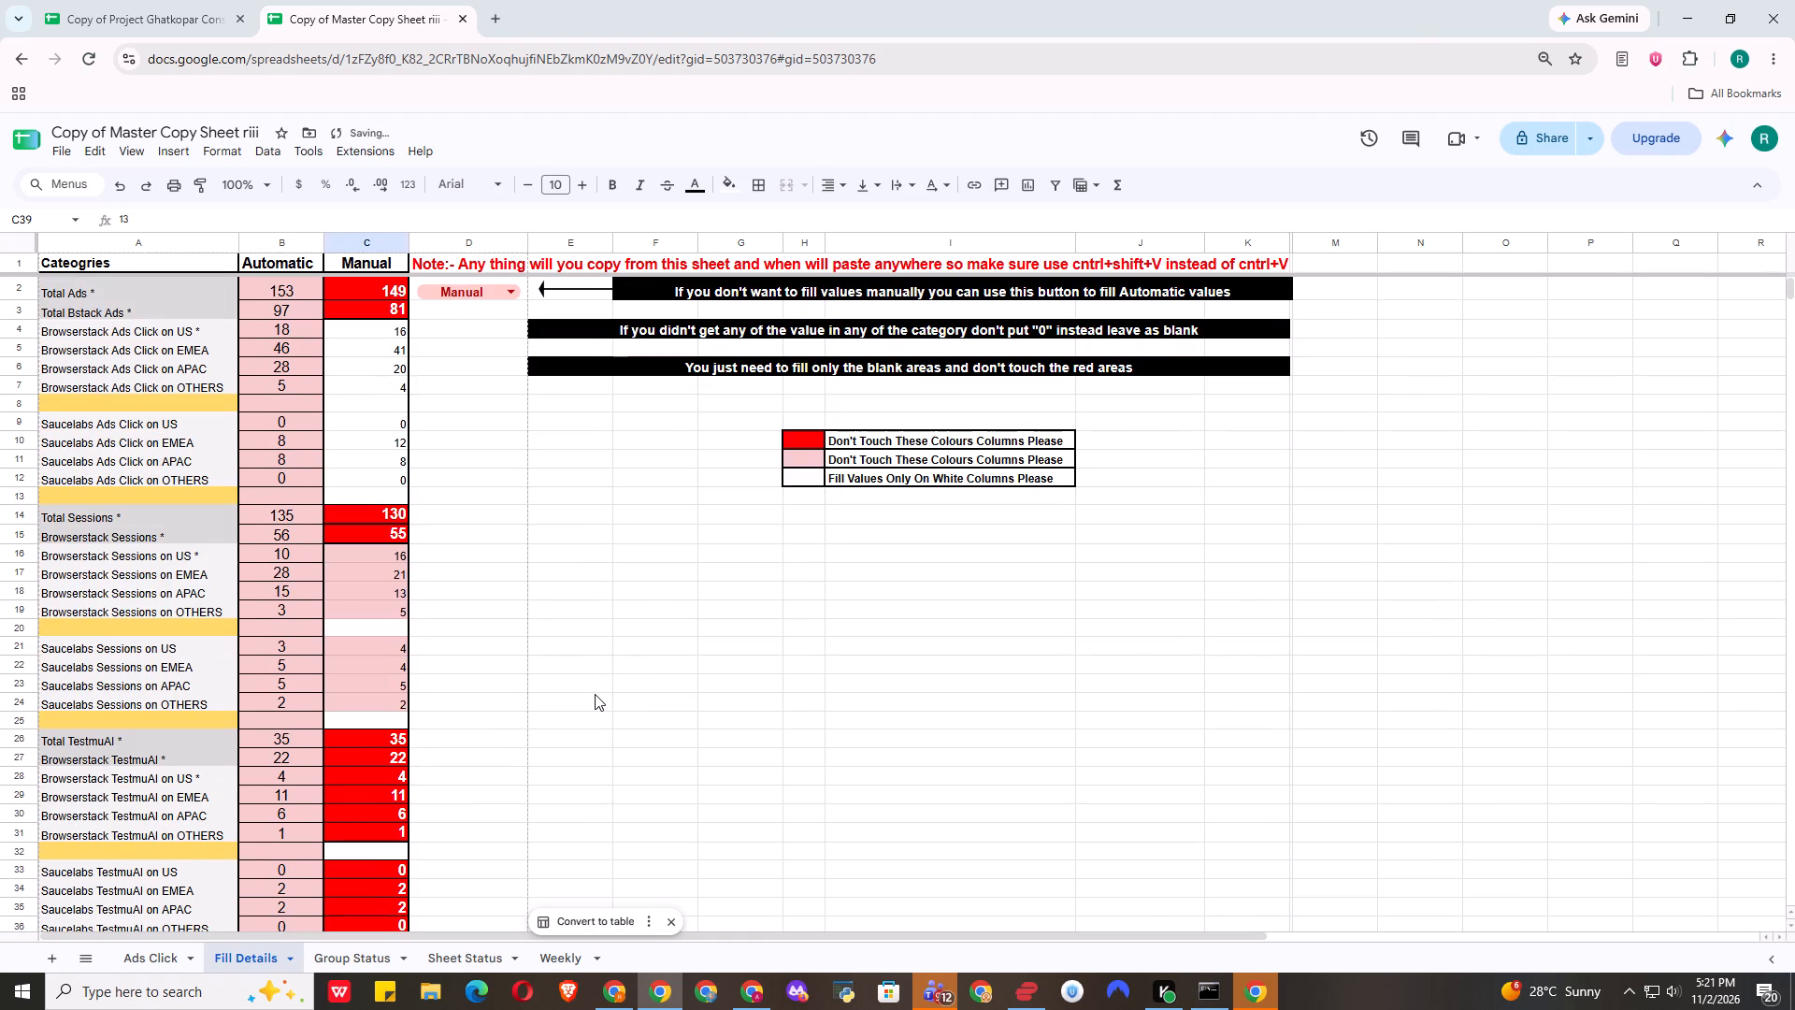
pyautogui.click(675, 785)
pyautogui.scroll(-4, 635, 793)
# In the Project Ghatkopar Consultant Tasks spreadsheet, set the Count to 1 for datadoghq.com, 4 for saucelabs.com and 7 for smartbear.com.
pyautogui.click(99, 1)
pyautogui.scroll(4, 587, 437)
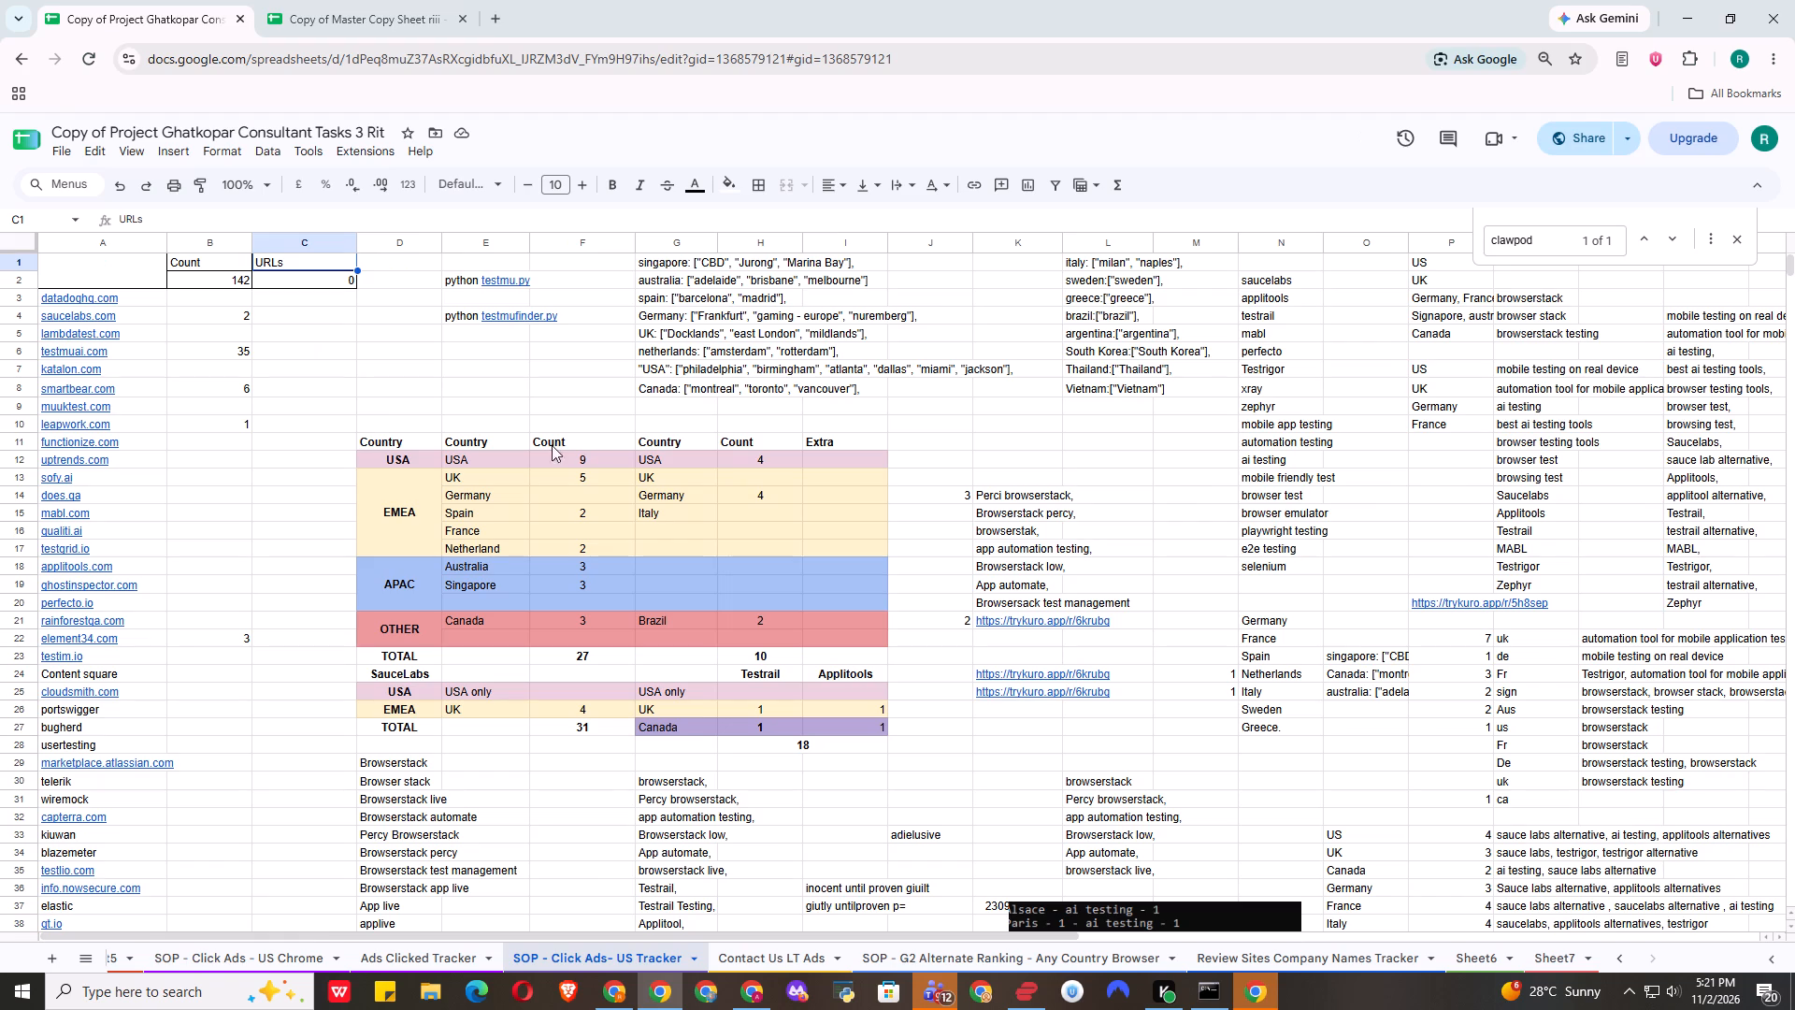
pyautogui.click(221, 309)
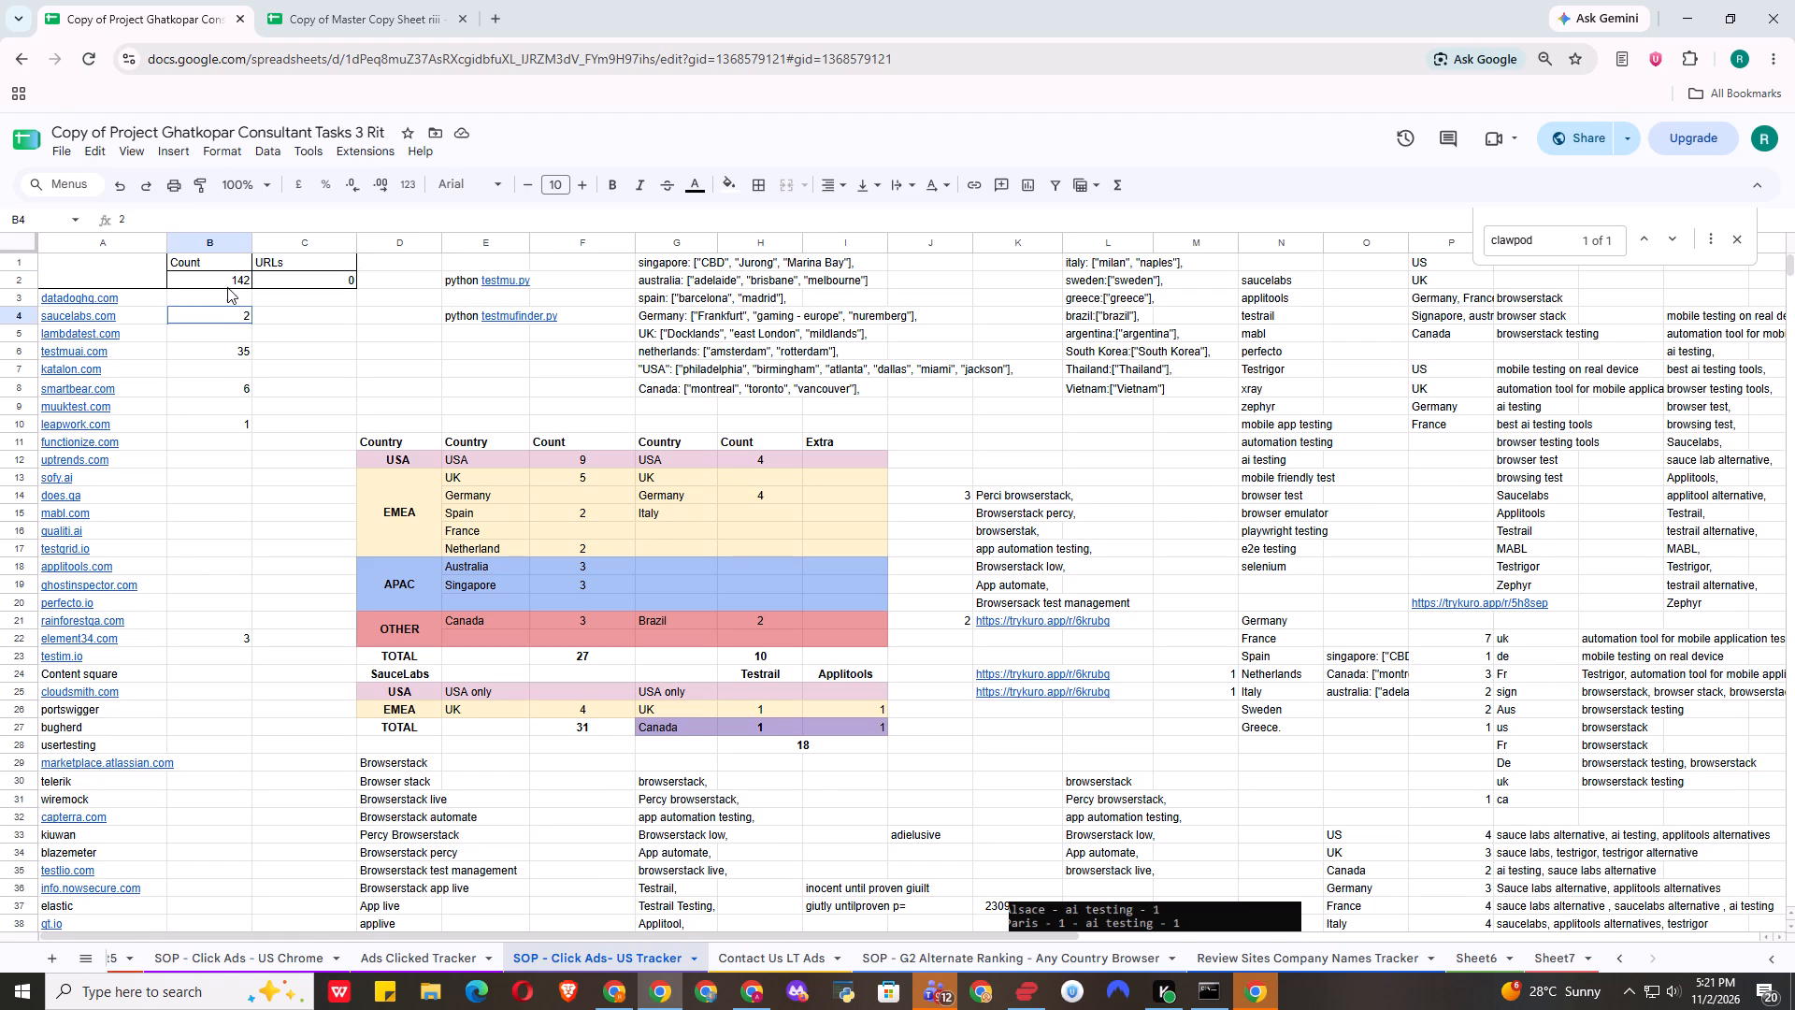
pyautogui.click(229, 283)
pyautogui.click(238, 303)
pyautogui.press('1')
pyautogui.click(223, 320)
pyautogui.press('4')
pyautogui.click(328, 372)
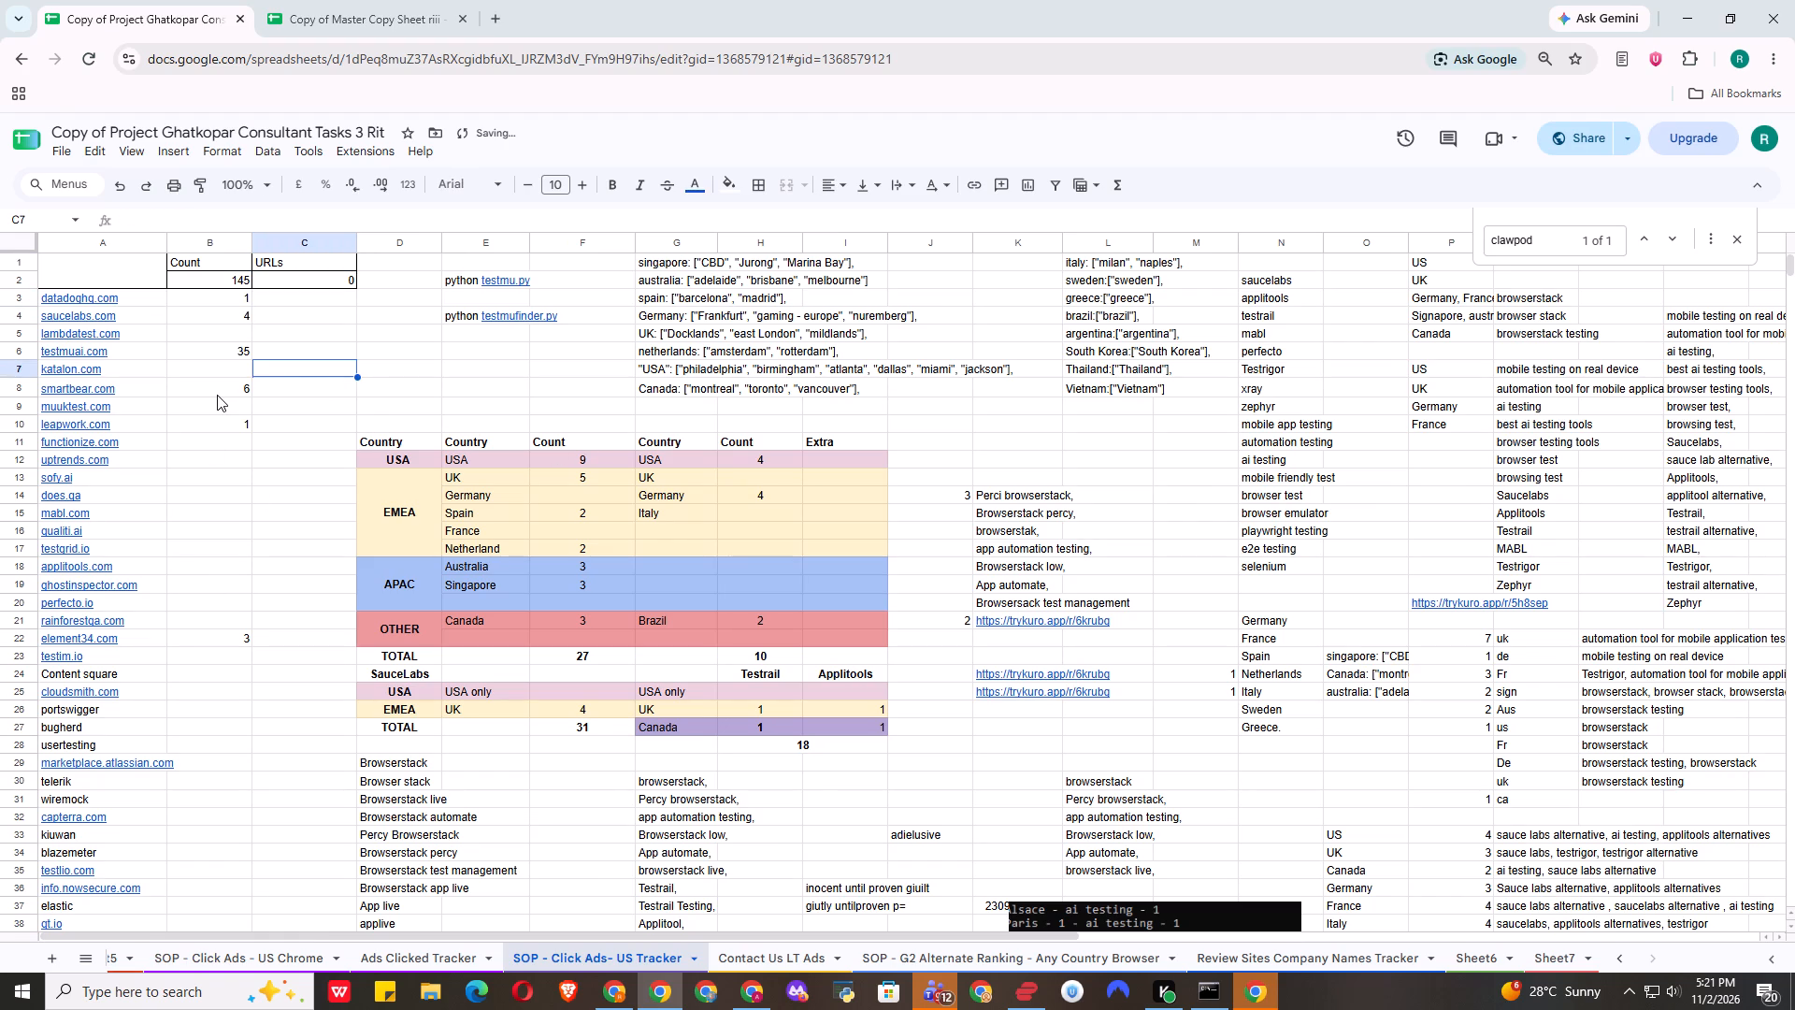
pyautogui.click(217, 395)
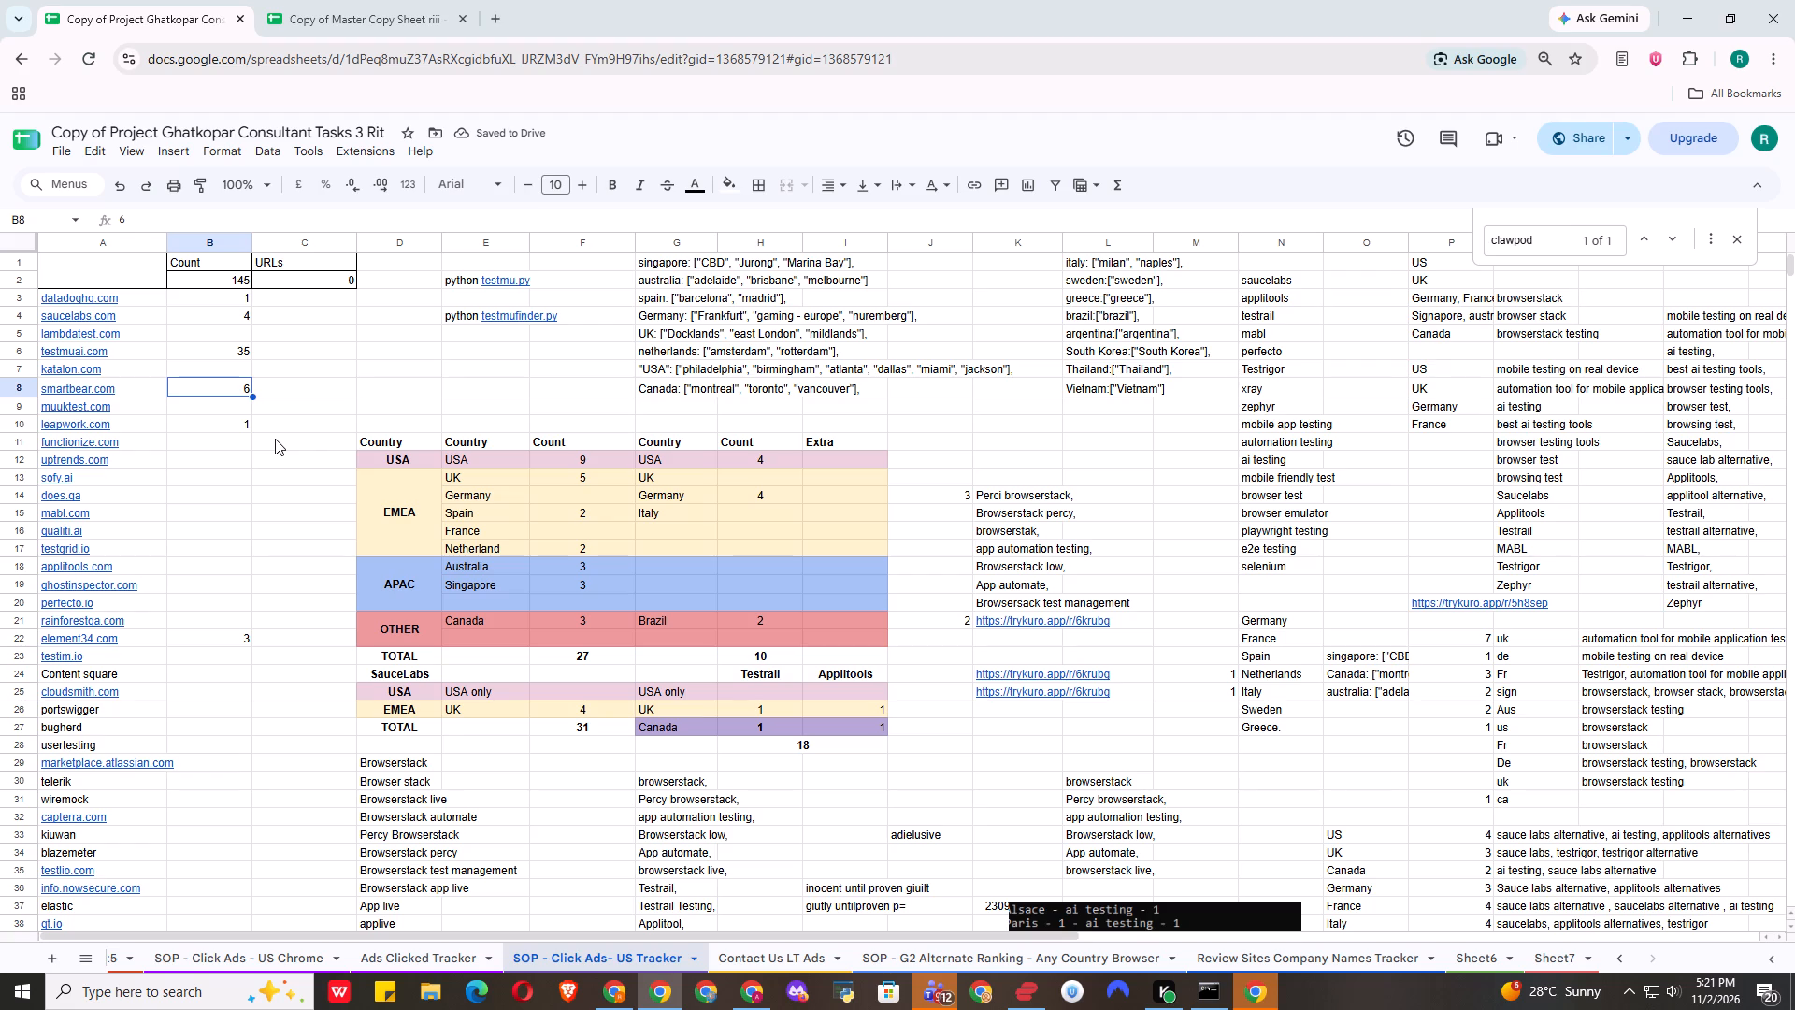
pyautogui.press('7')
pyautogui.click(275, 439)
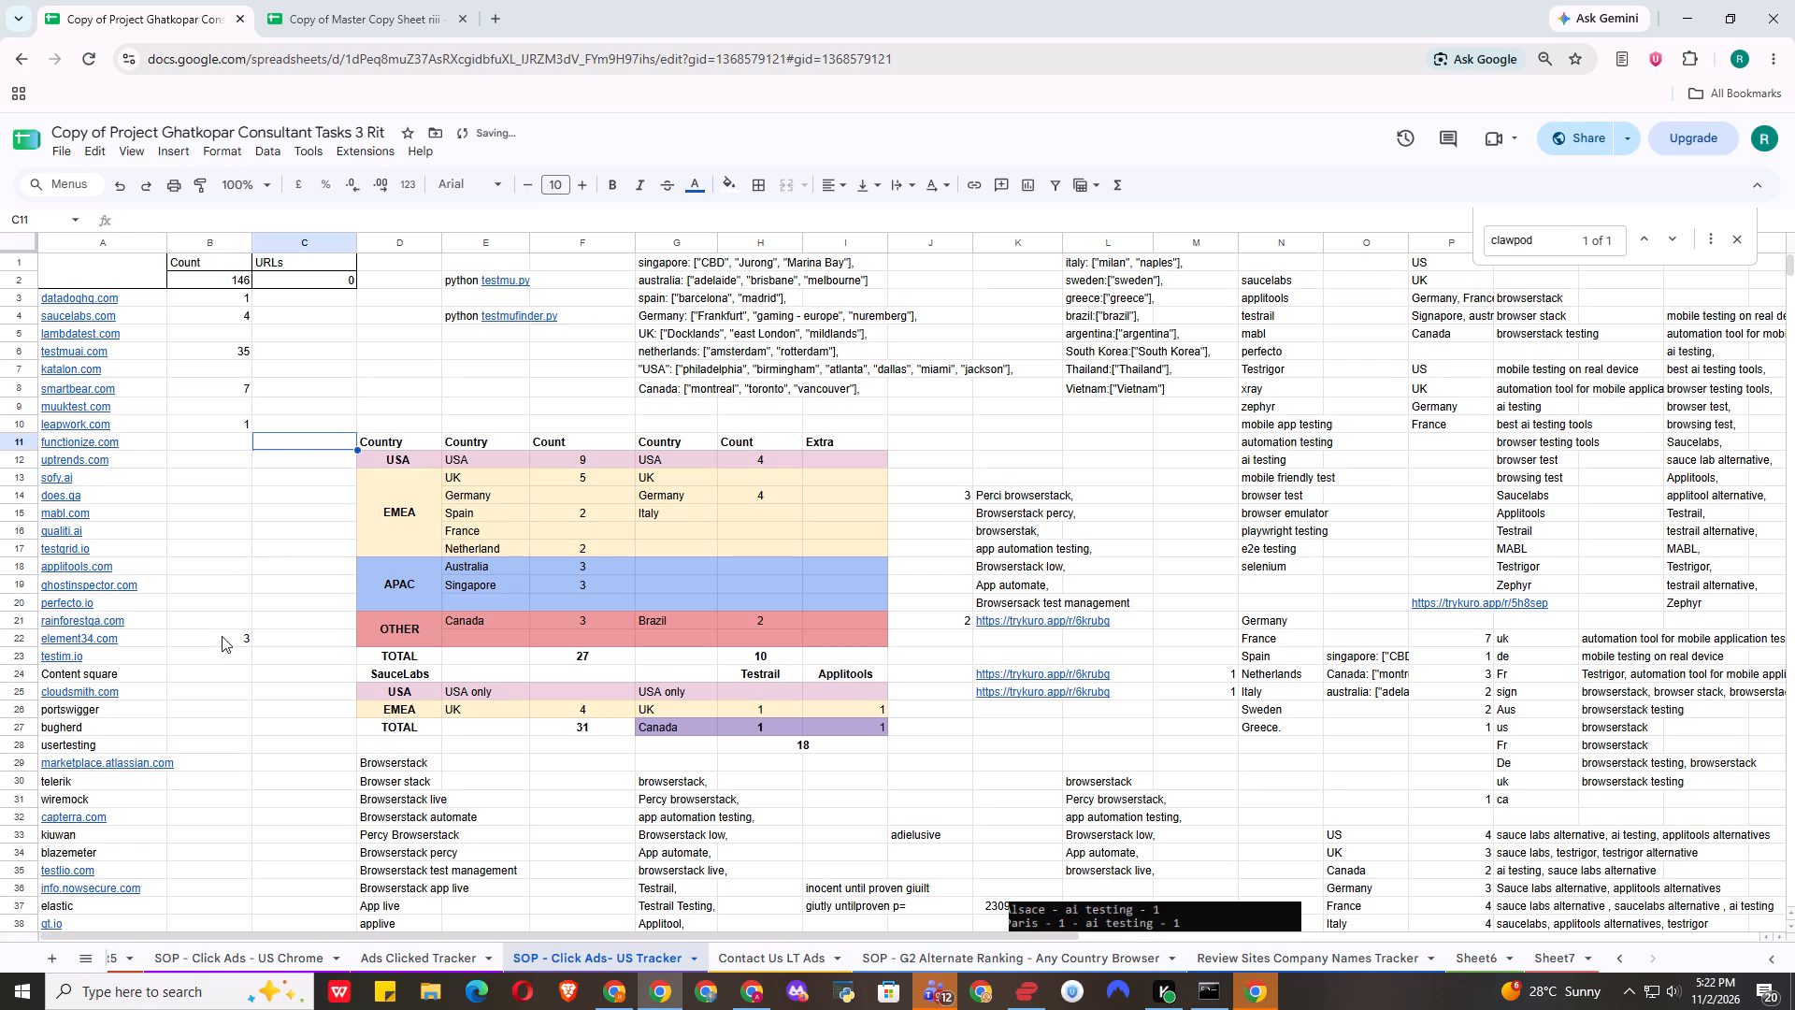
# Search the tracker sheet for "testra" and set the Count for testray.io to 2.
pyautogui.moveTo(1557, 241); pyautogui.dragTo(1371, 288)
pyautogui.press('BackSpace')
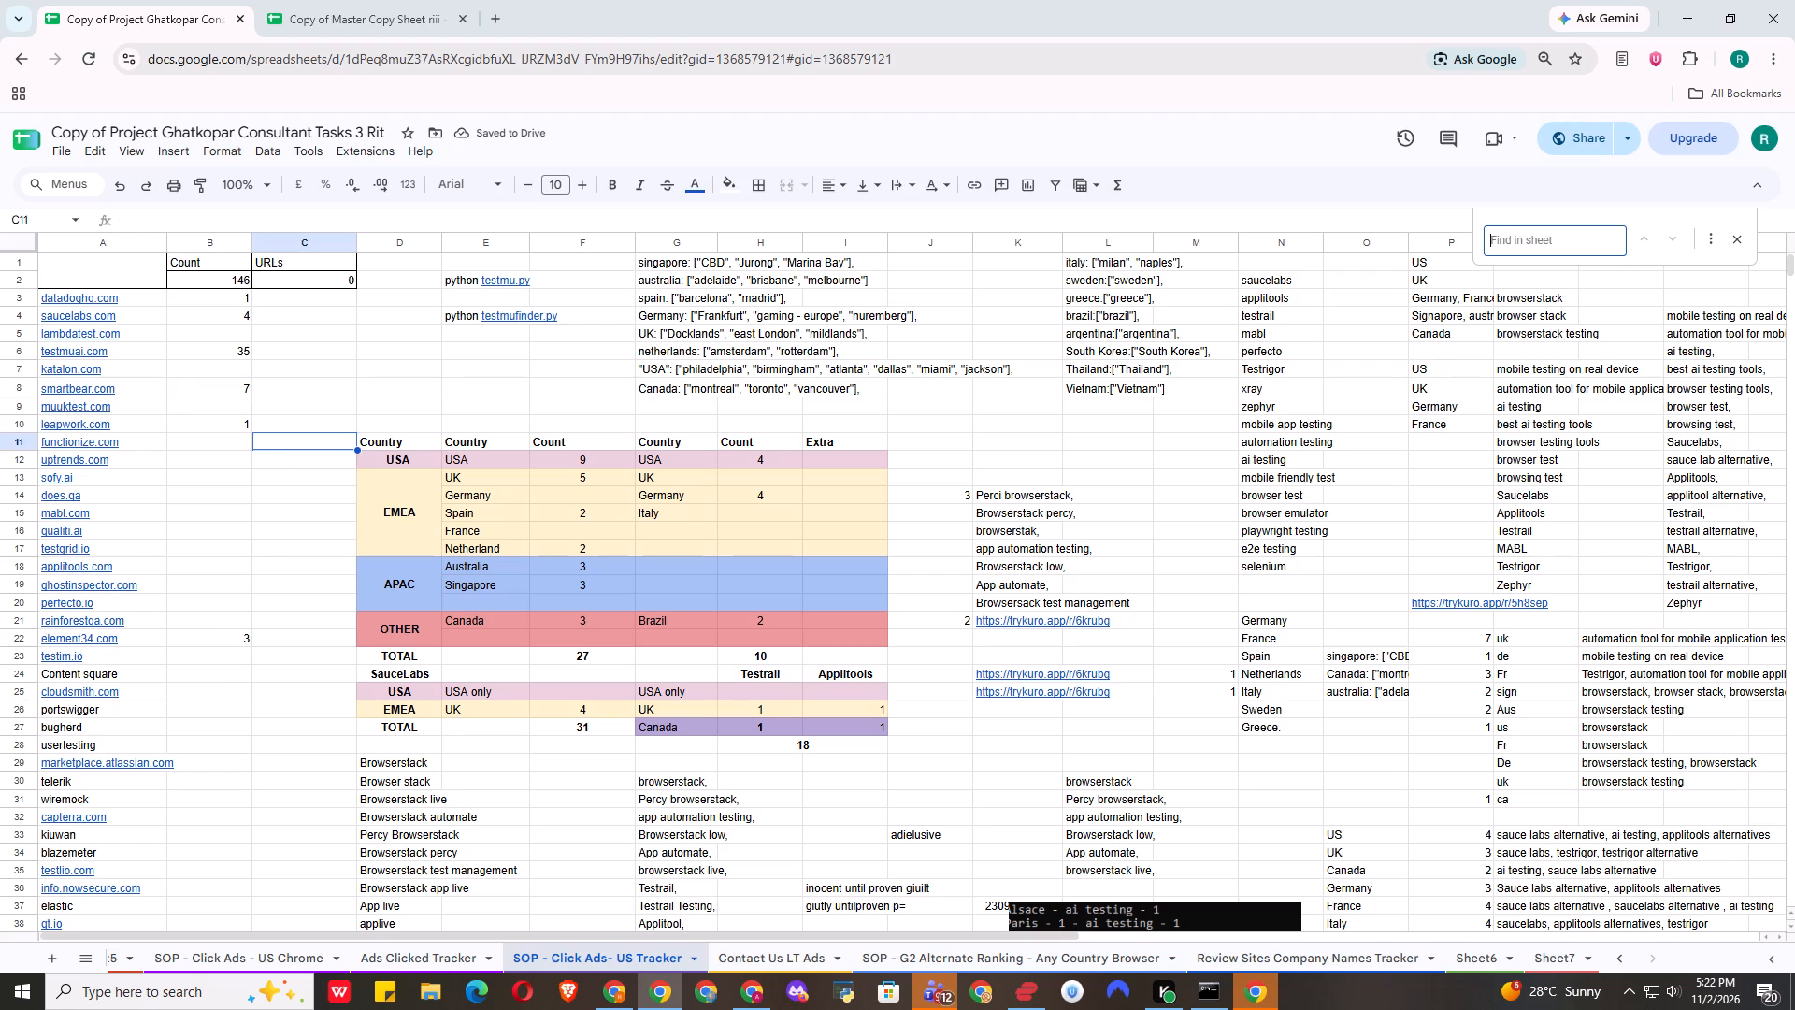
pyautogui.write('testra')
pyautogui.scroll(-1, 1395, 567)
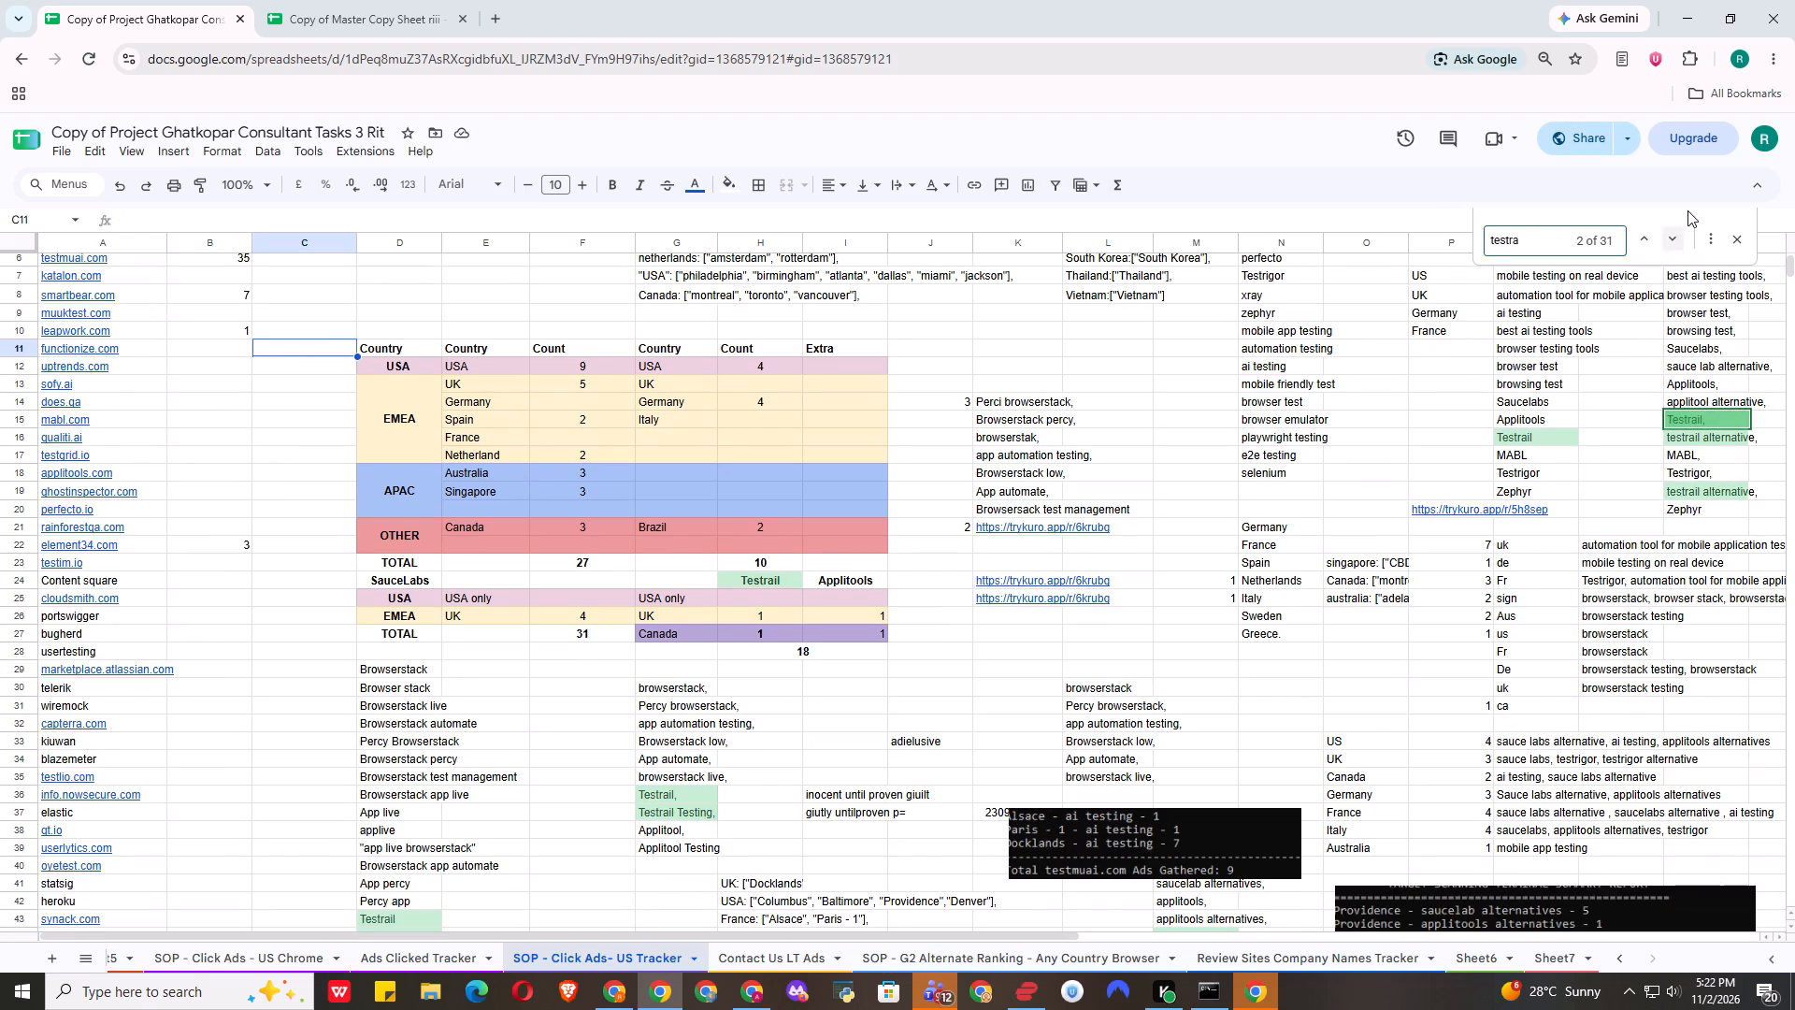
pyautogui.click(1640, 237)
pyautogui.click(1633, 239)
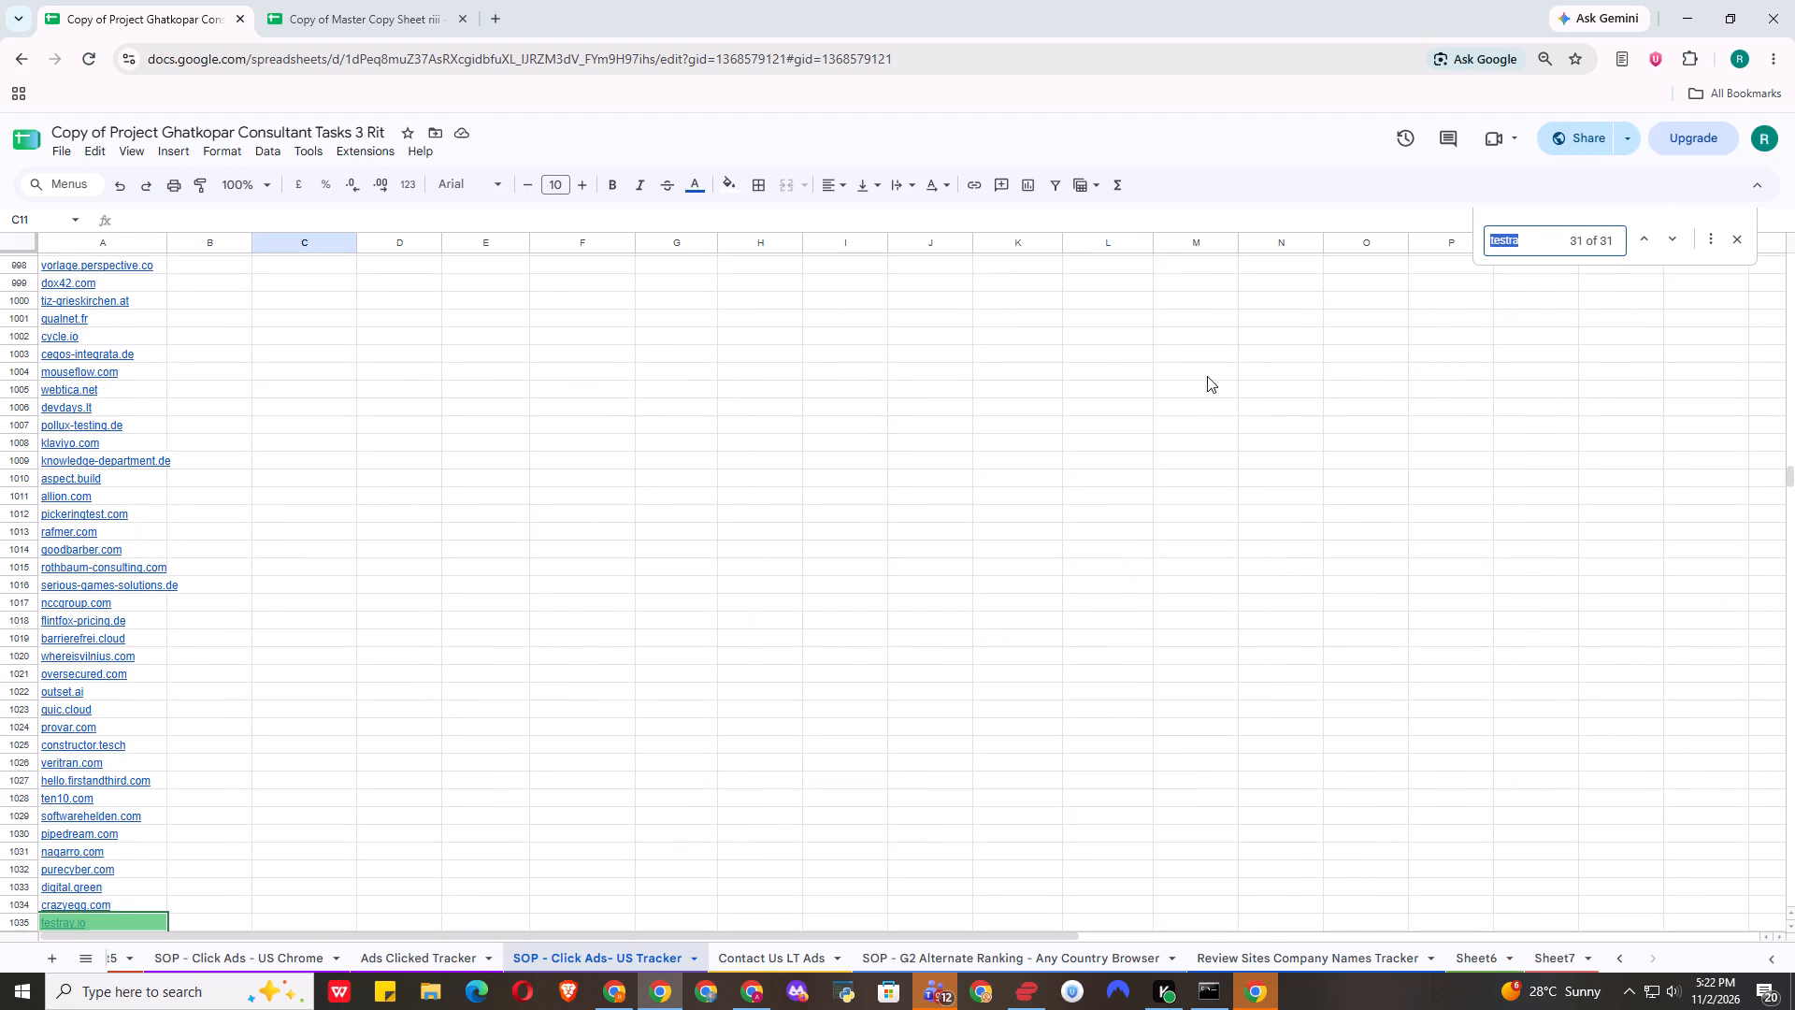
pyautogui.scroll(-3, 741, 550)
pyautogui.click(237, 642)
pyautogui.press('2')
pyautogui.click(309, 646)
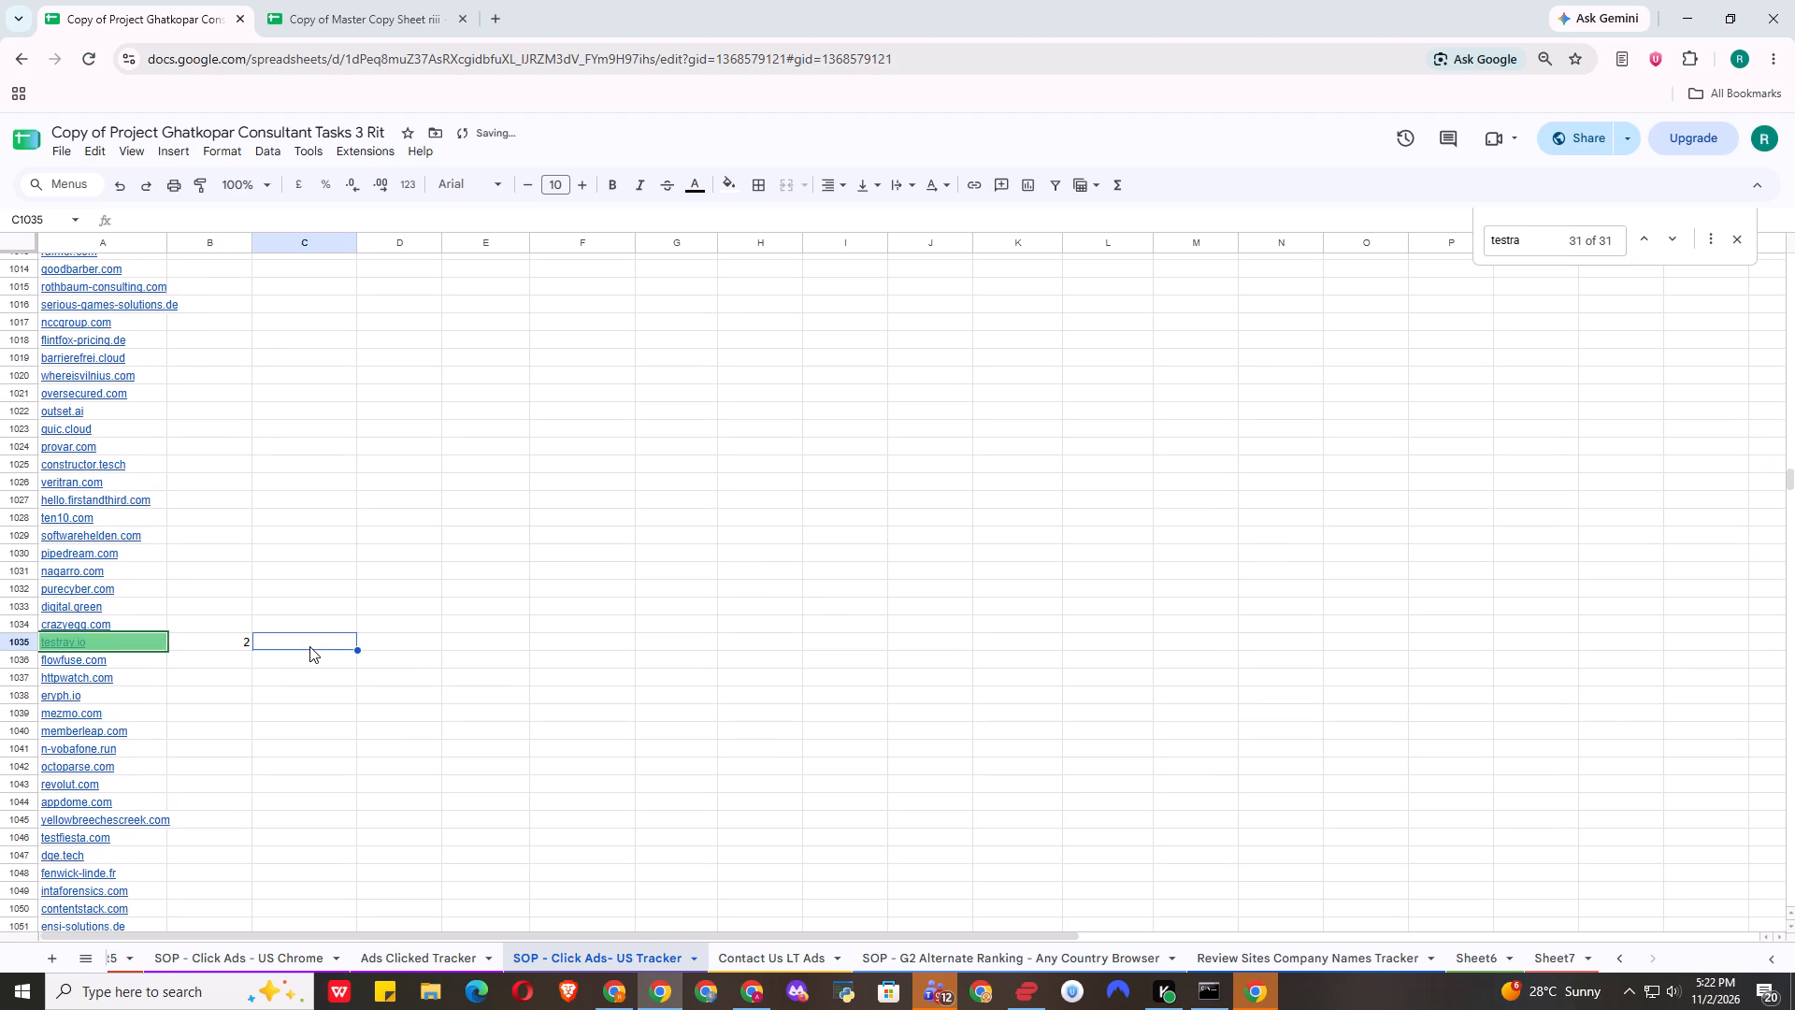
# Return to the top of the tracker and set the Count for saucelabs.com to 5.
pyautogui.hotkey('ctrl', 'Up')
pyautogui.hotkey('ctrl', 'Up')
pyautogui.hotkey('ctrl', 'Up')
pyautogui.hotkey('ctrl', 'Up')
pyautogui.hotkey('ctrl', 'Up')
pyautogui.hotkey('ctrl', 'Up')
pyautogui.hotkey('ctrl', 'Up')
pyautogui.hotkey('ctrl', 'Up')
pyautogui.hotkey('ctrl', 'Up')
pyautogui.hotkey('ctrl', 'Up')
pyautogui.hotkey('ctrl', 'Up')
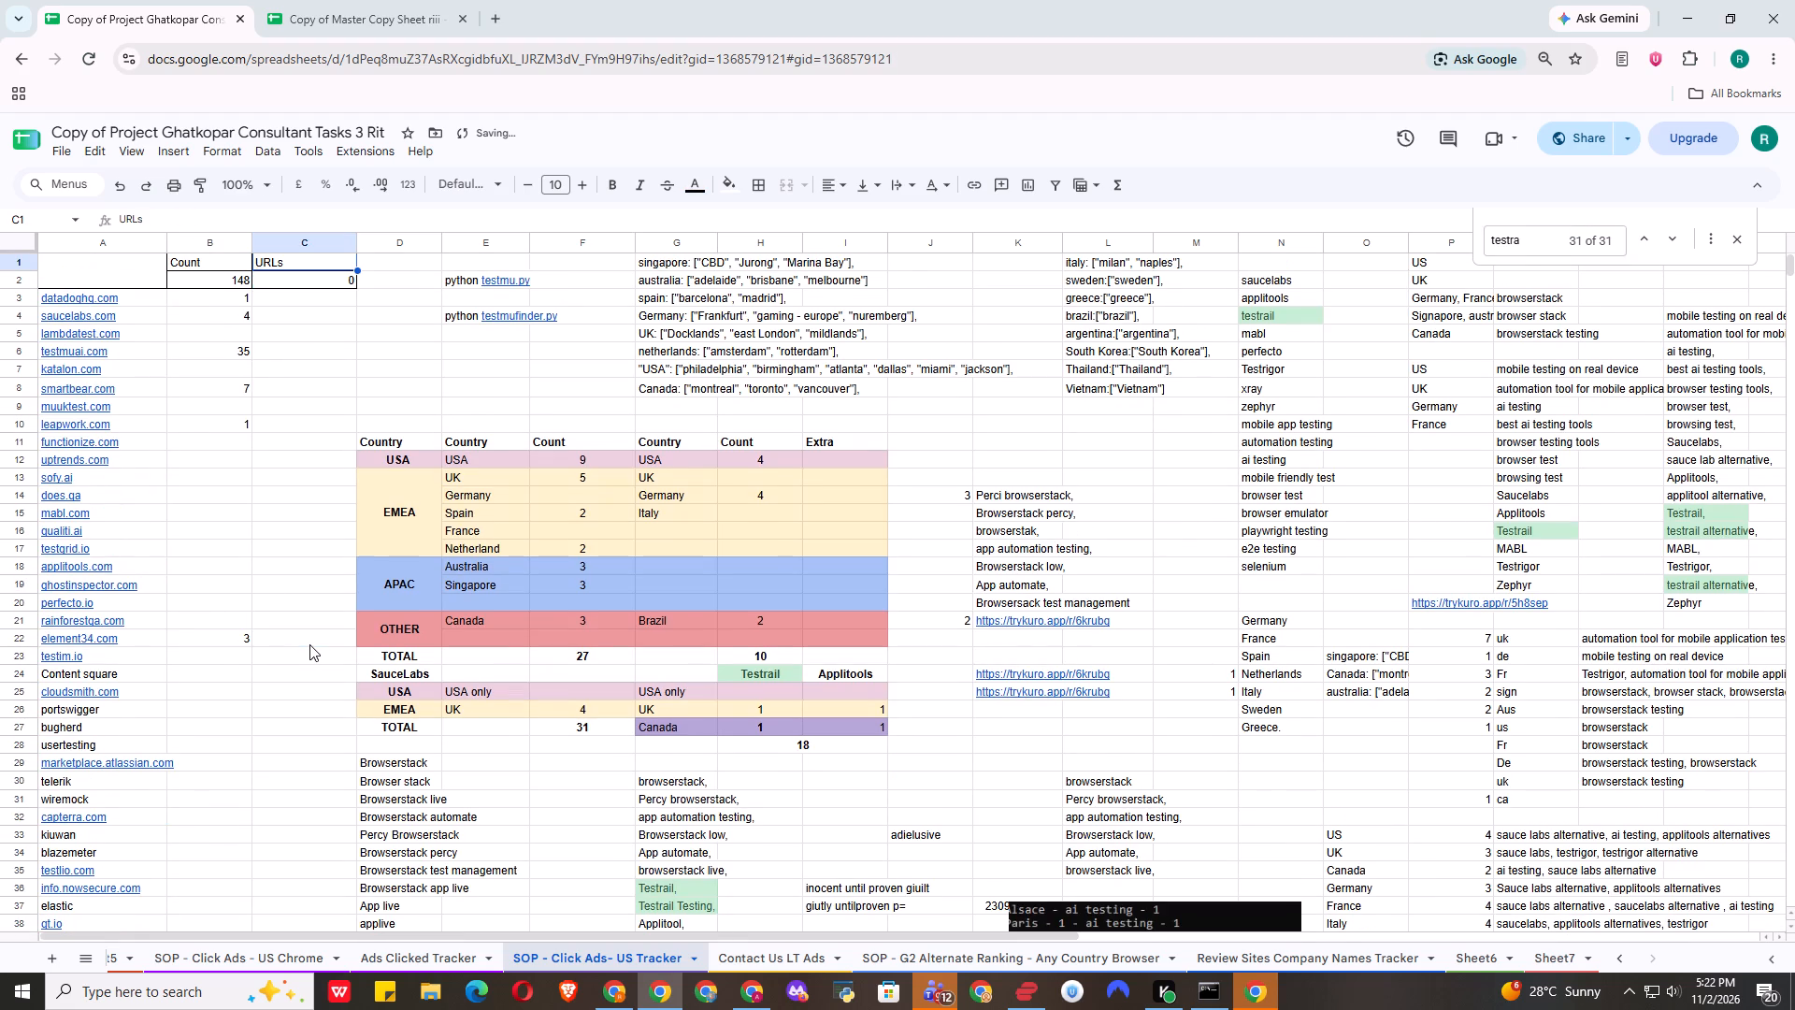
pyautogui.click(212, 316)
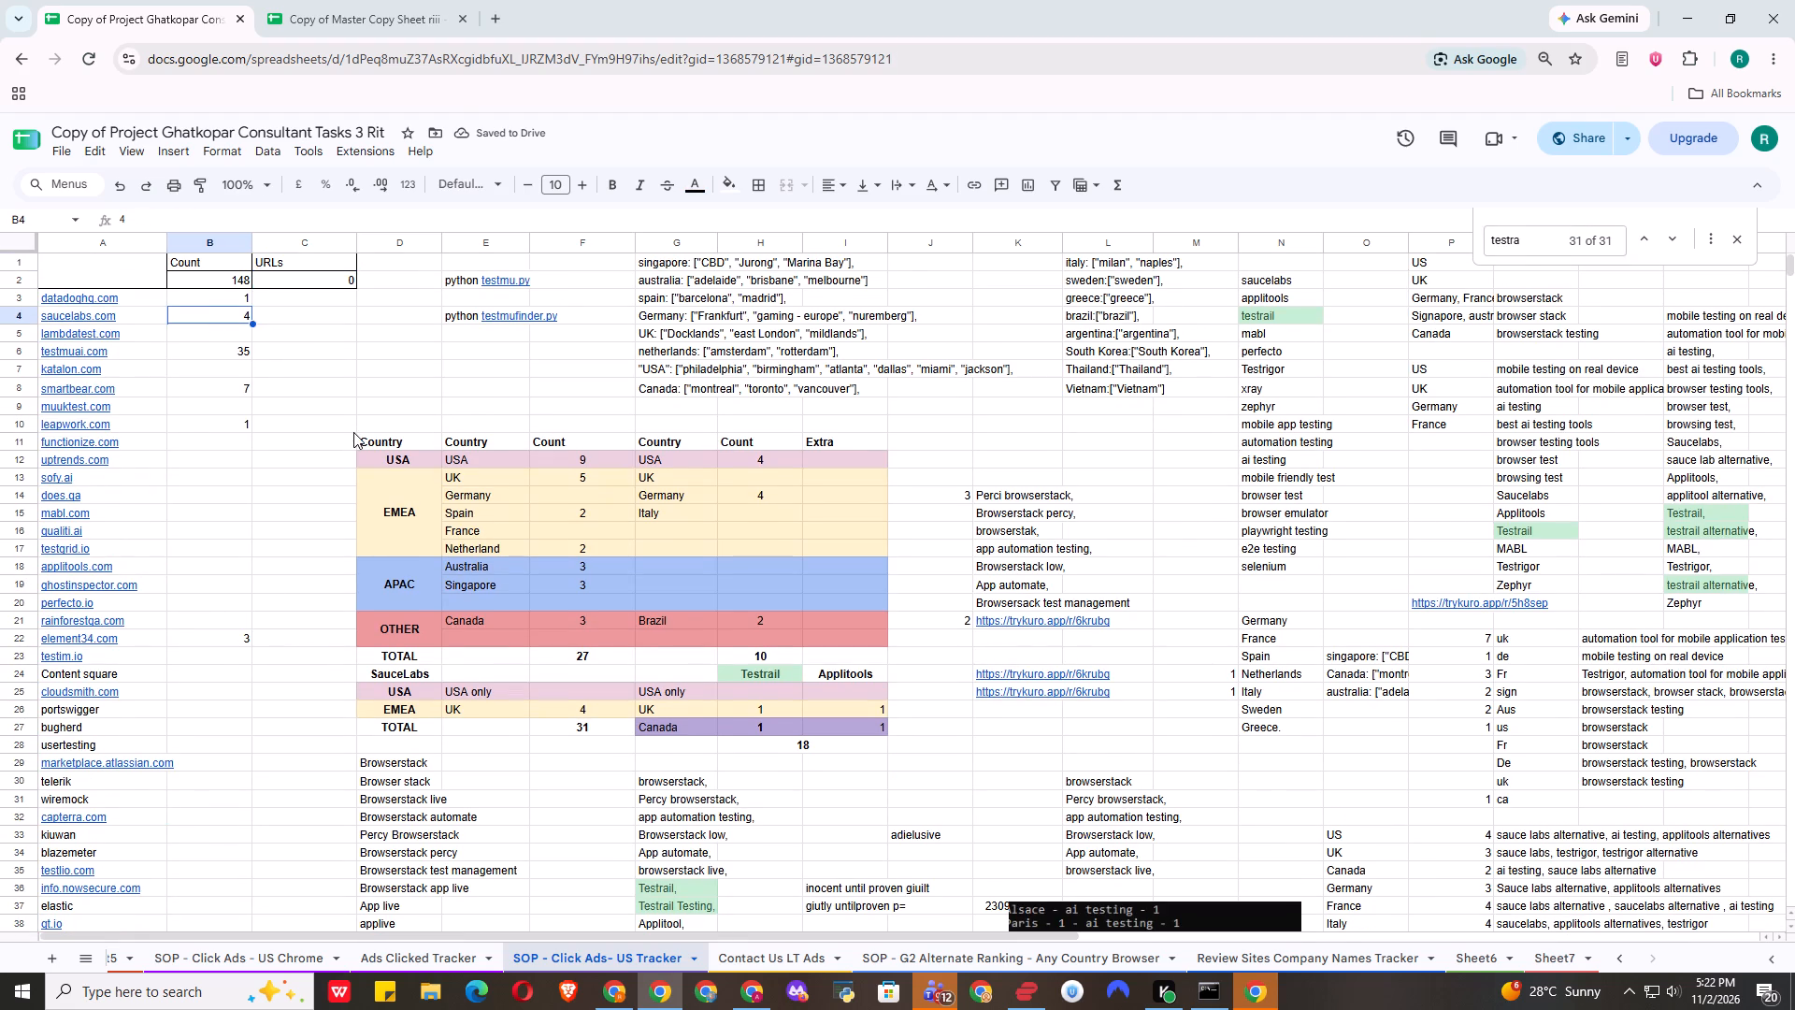
pyautogui.press('5')
pyautogui.click(379, 443)
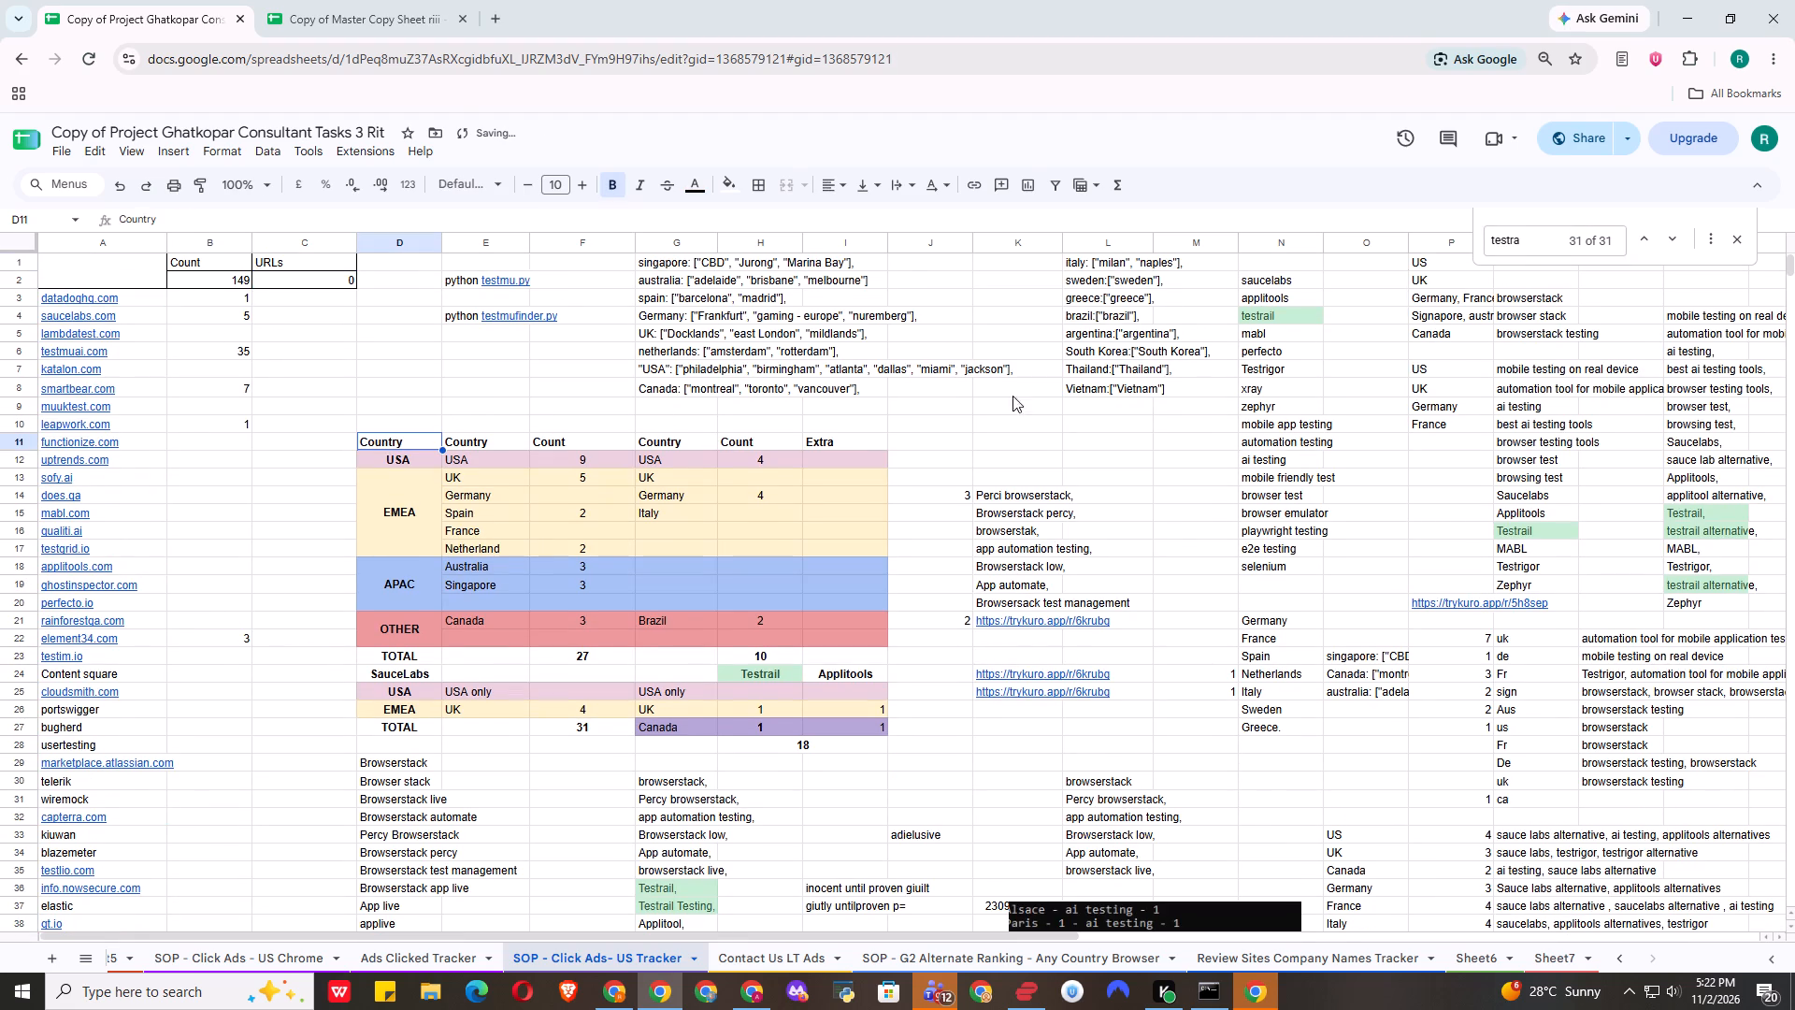
pyautogui.click(492, 759)
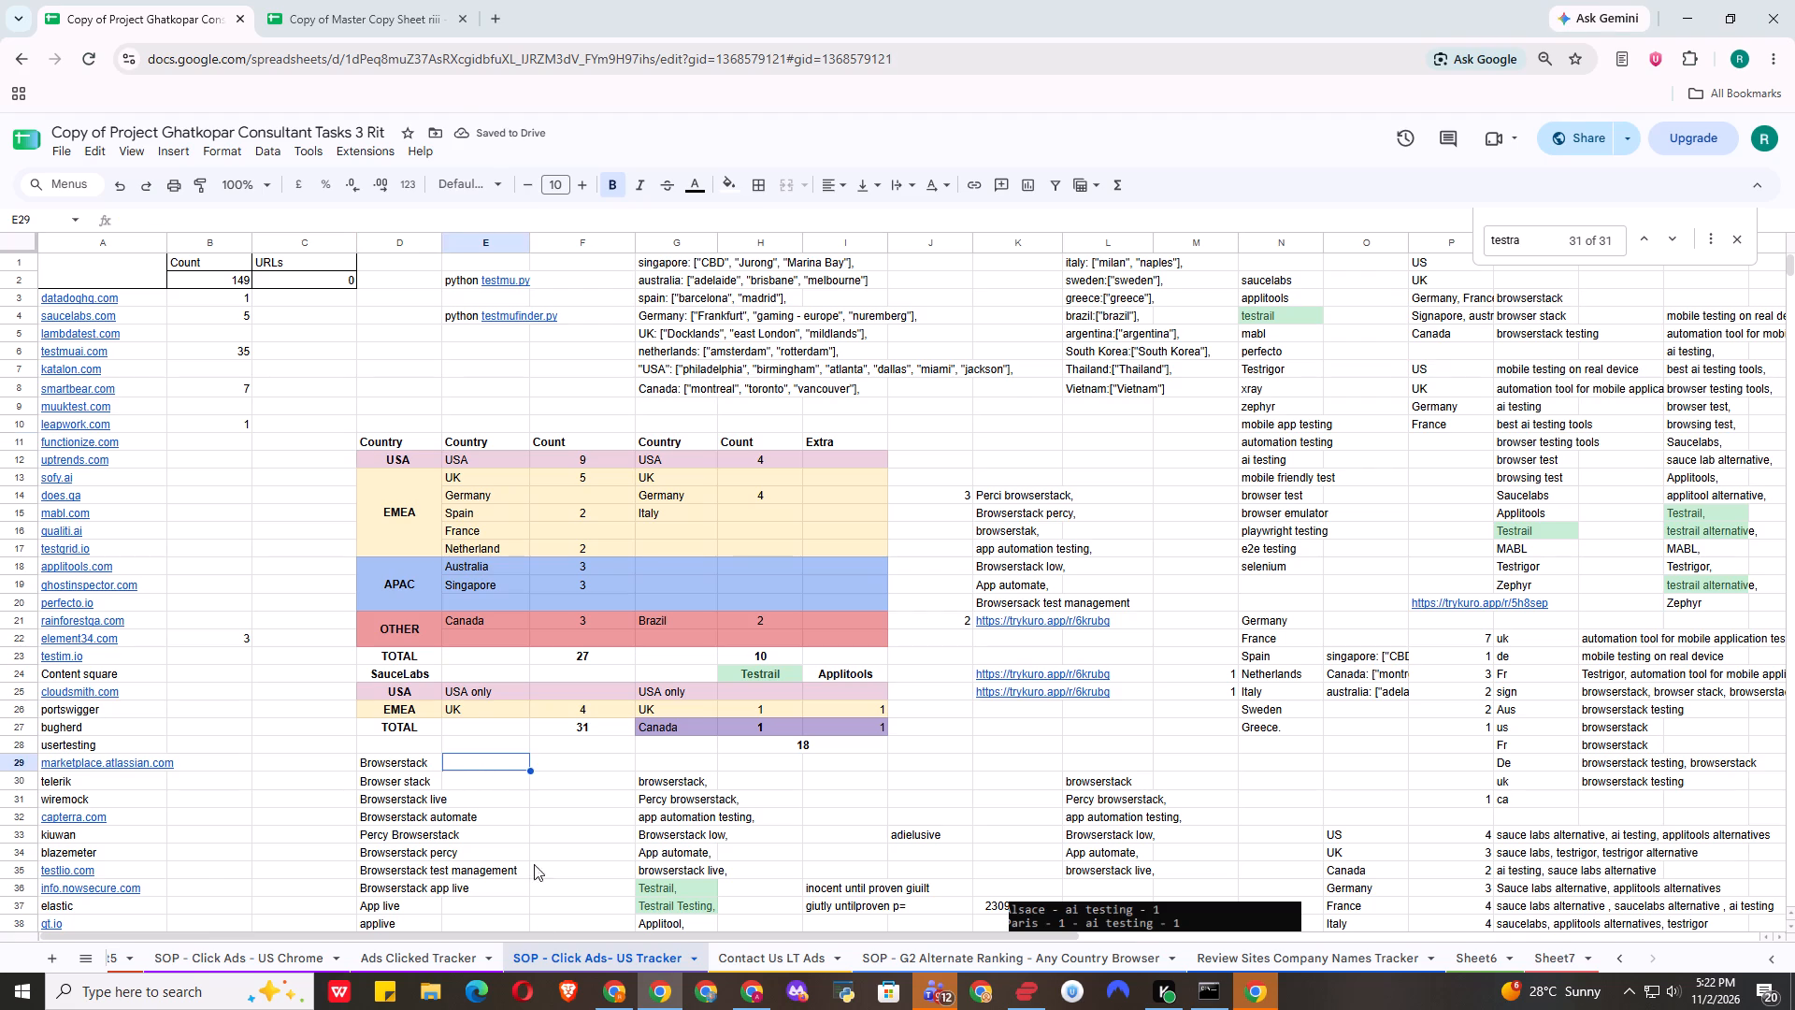
# Switch back to the Master Copy spreadsheet, check the Fill Details totals and open the Group Status sheet.
pyautogui.click(339, 27)
pyautogui.scroll(3, 659, 510)
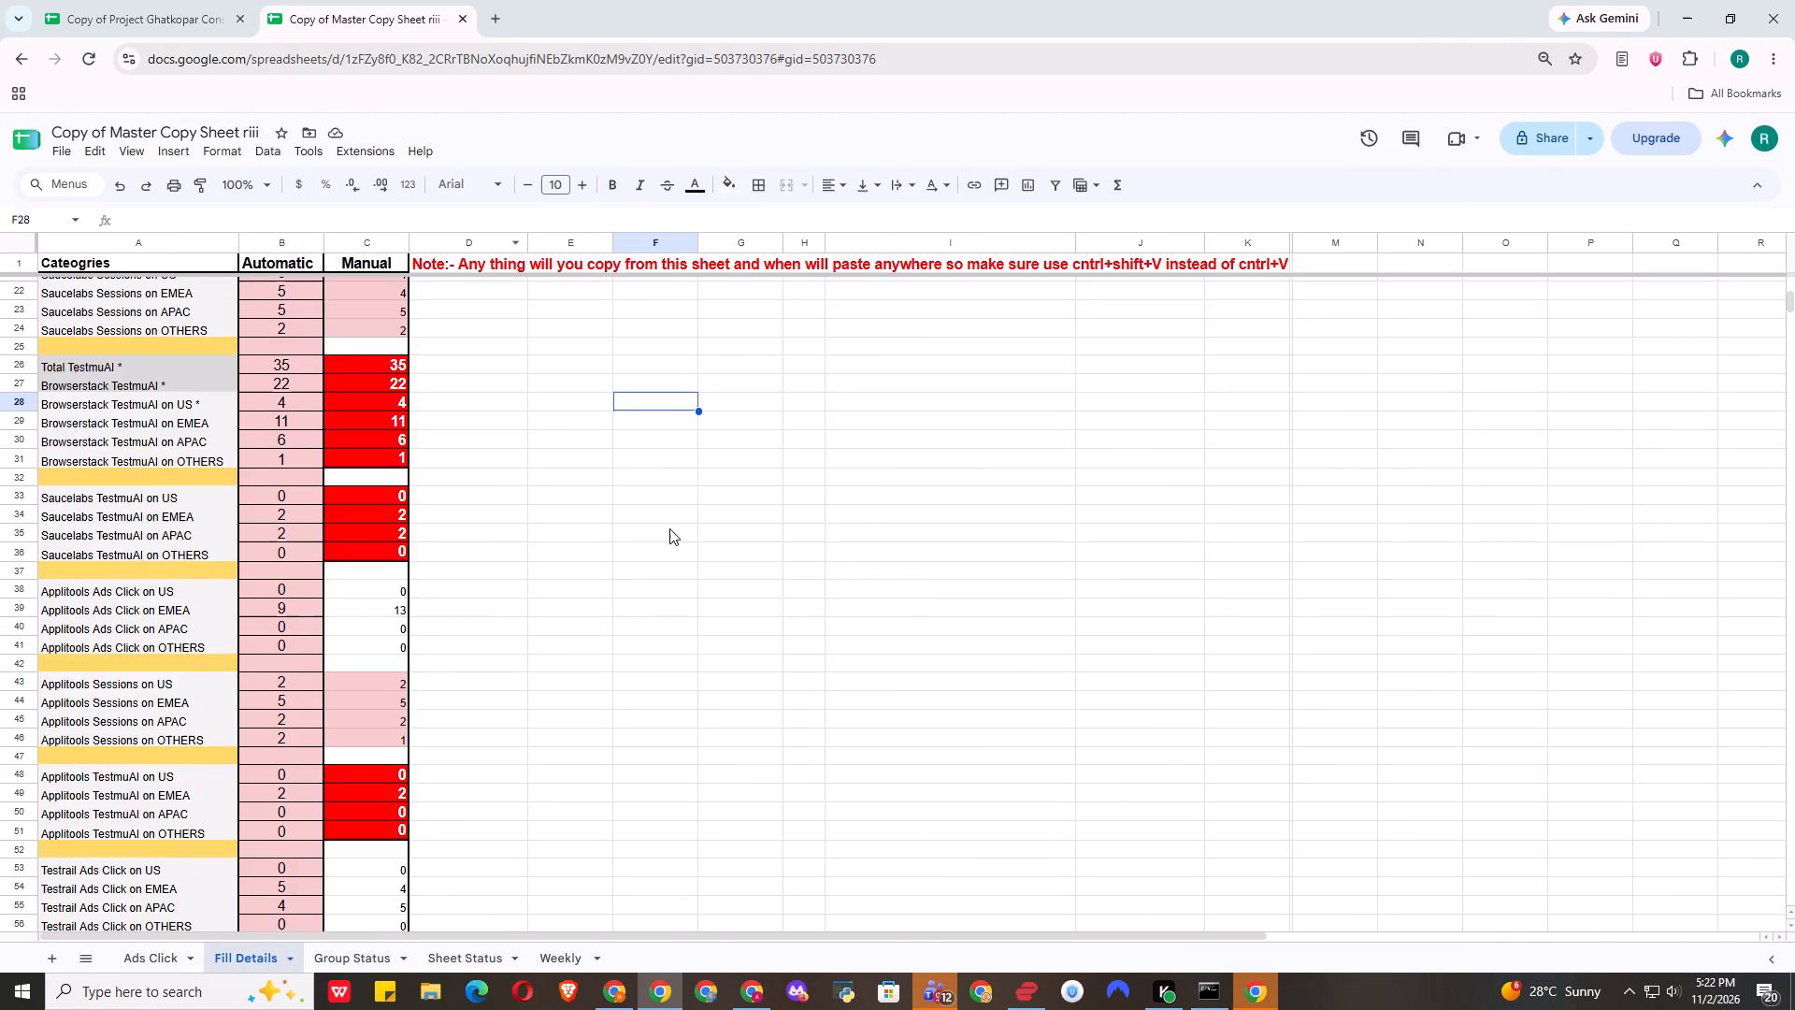
pyautogui.scroll(10, 542, 669)
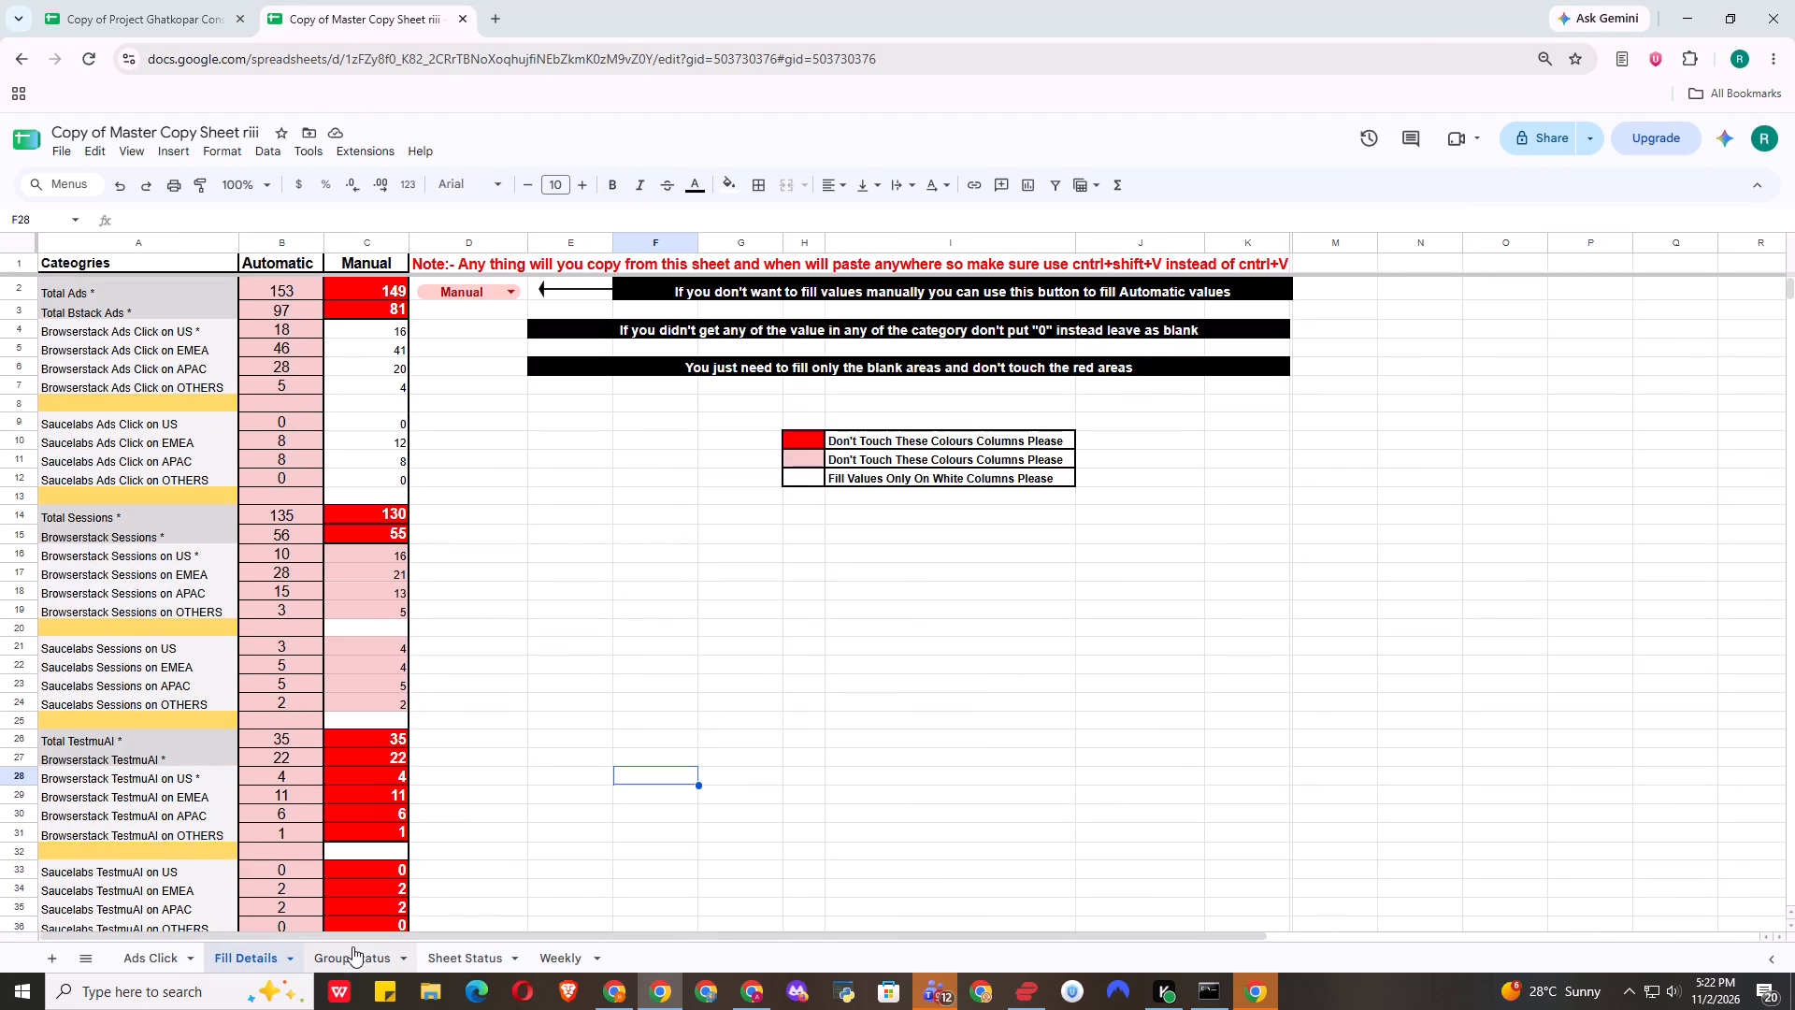
pyautogui.click(344, 949)
pyautogui.scroll(4, 361, 562)
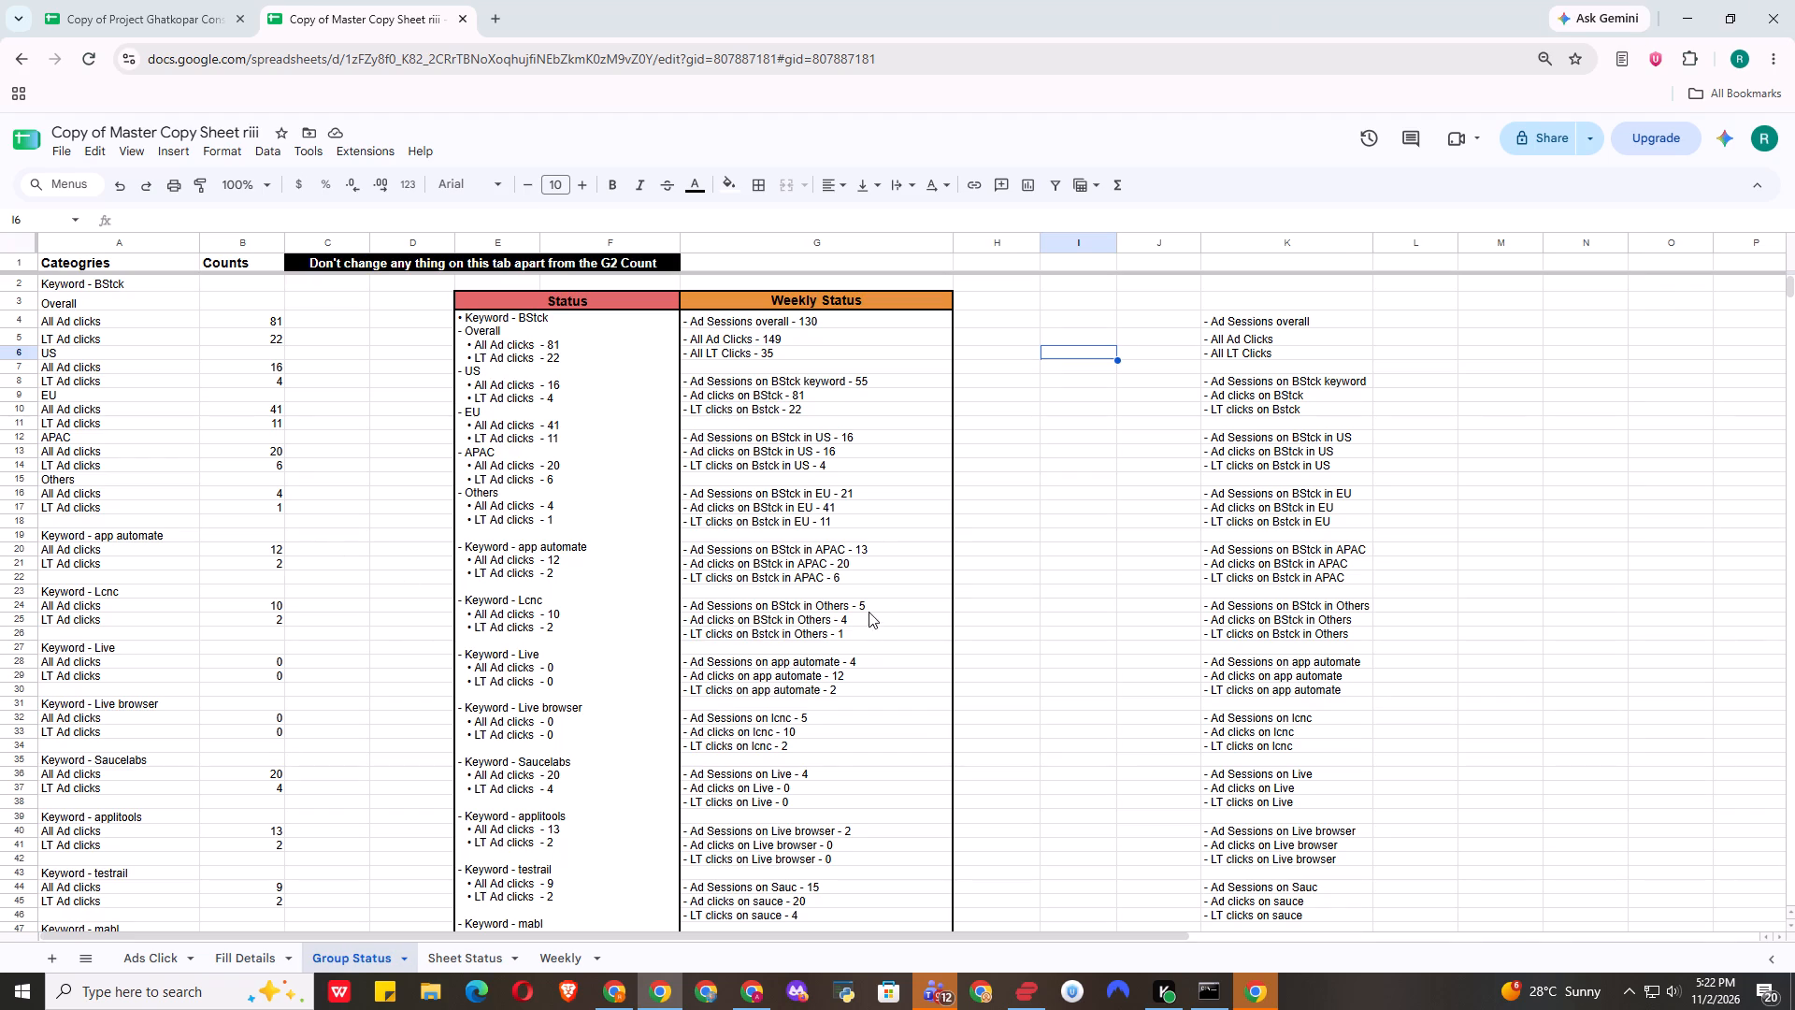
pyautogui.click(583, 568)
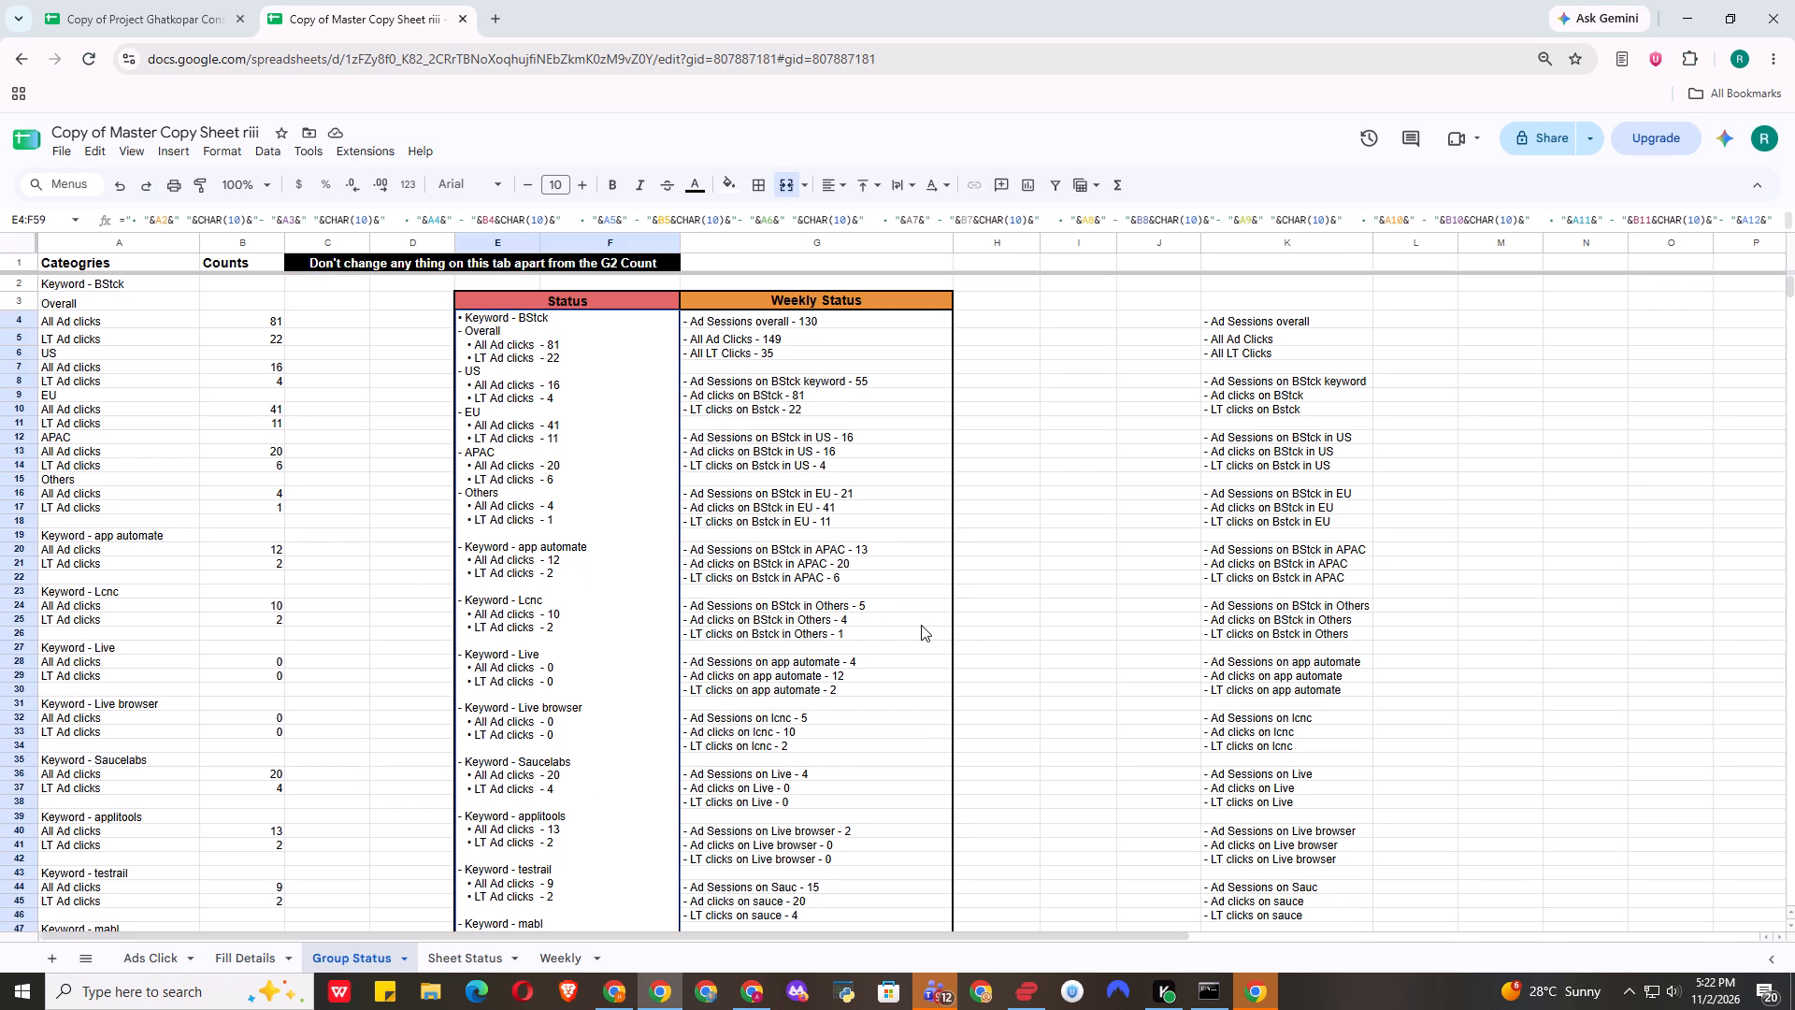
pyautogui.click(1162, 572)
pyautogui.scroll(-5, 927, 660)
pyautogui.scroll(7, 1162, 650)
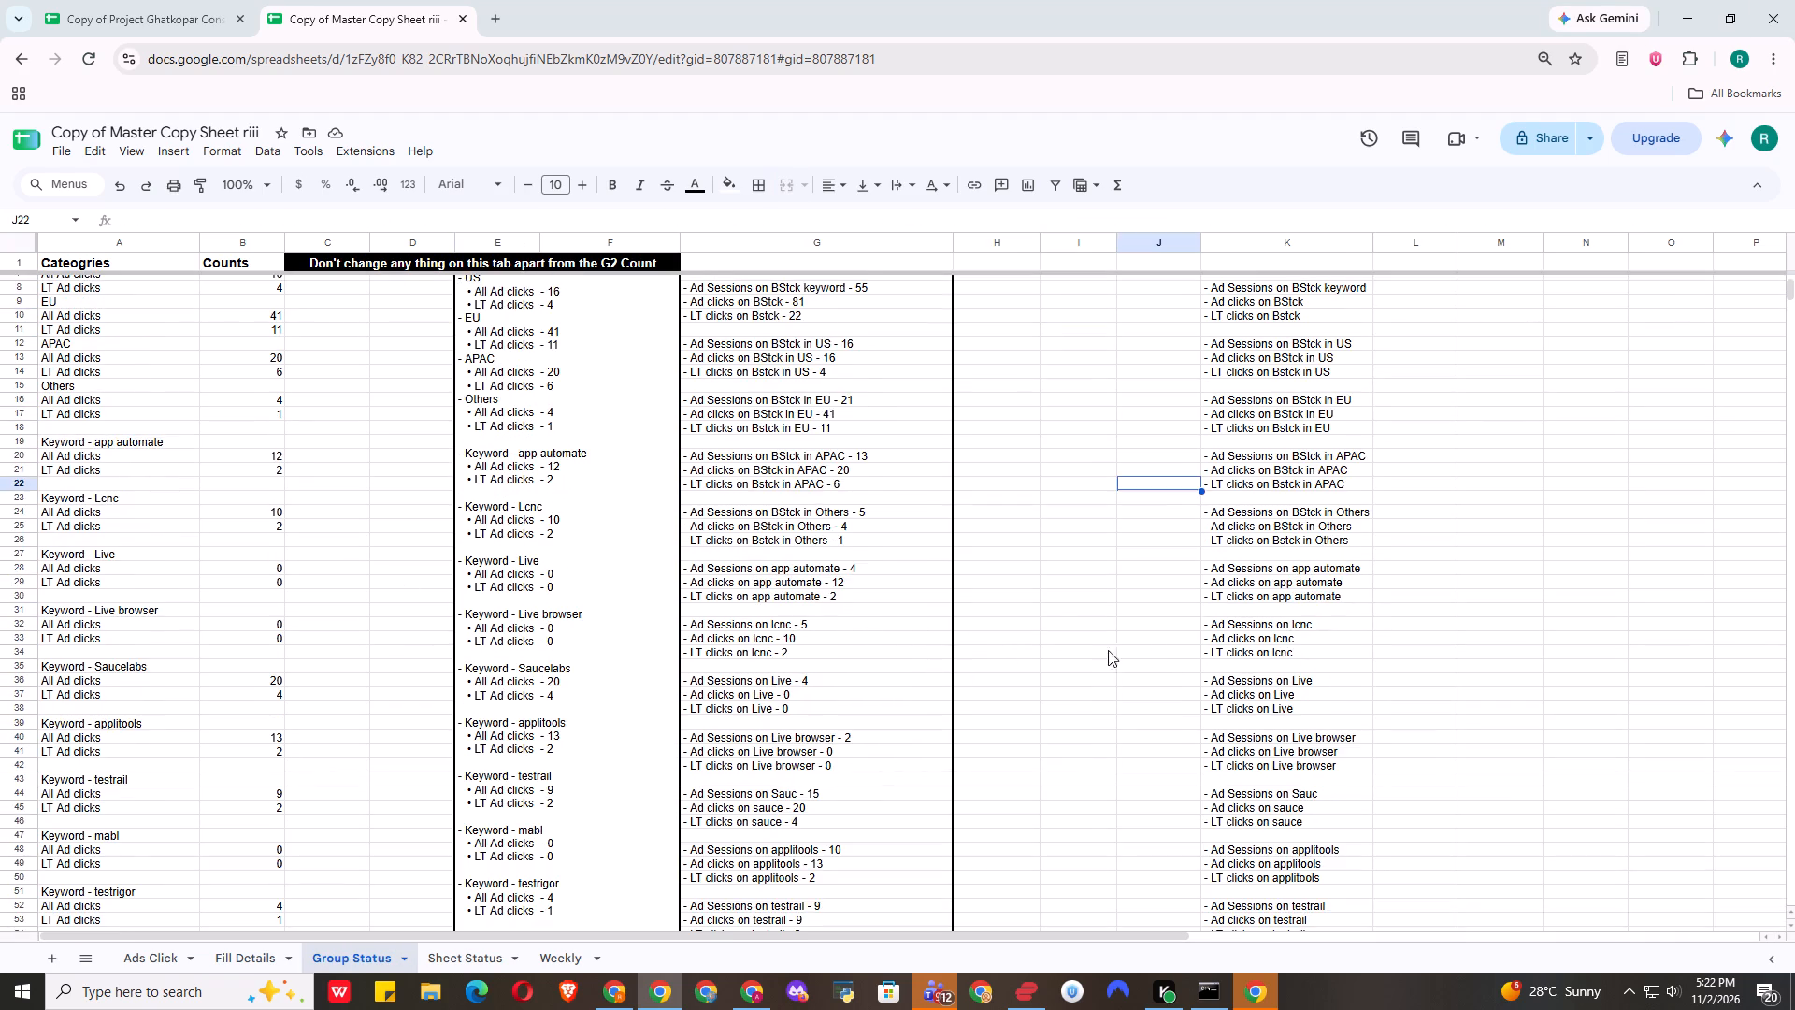
# Switch to the Project Ghatkopar Consultant Tasks spreadsheet, open the Review Sites Company Names Tracker and locate the first 2 Nov 2026 row.
pyautogui.click(129, 0)
pyautogui.scroll(3, 582, 668)
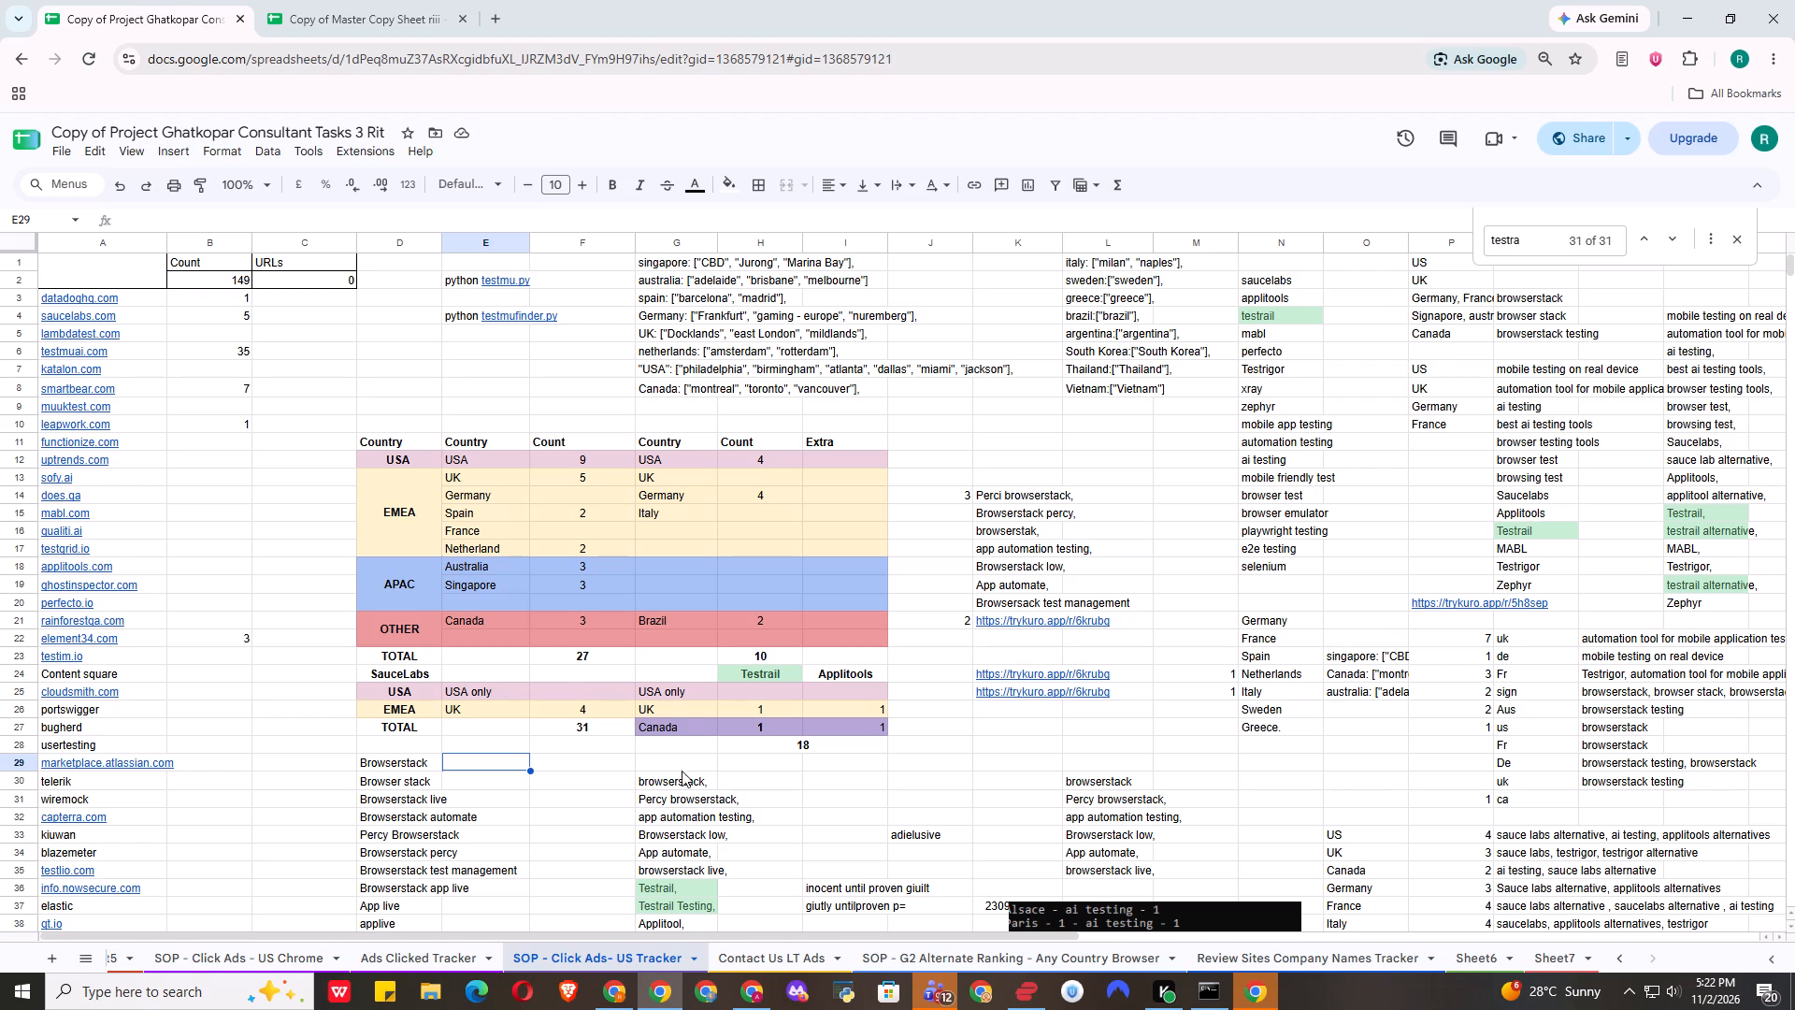
pyautogui.click(1399, 955)
pyautogui.scroll(-3, 1027, 487)
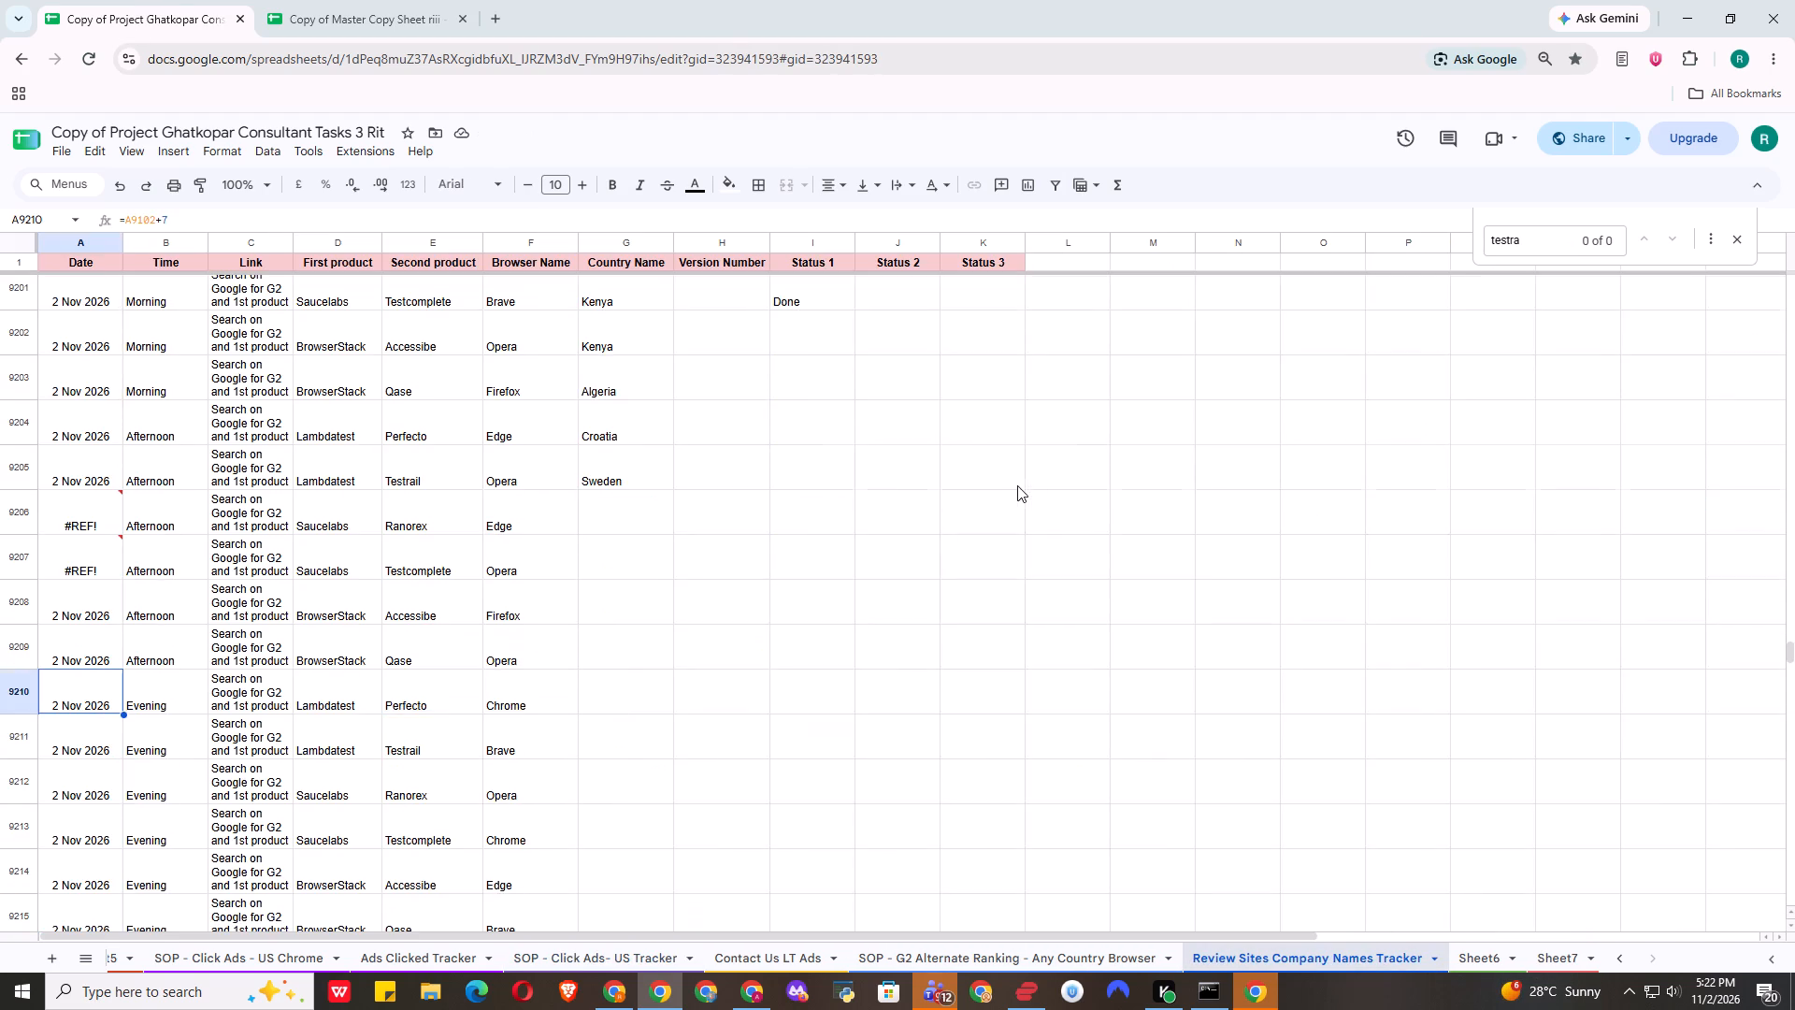
pyautogui.scroll(3, 718, 595)
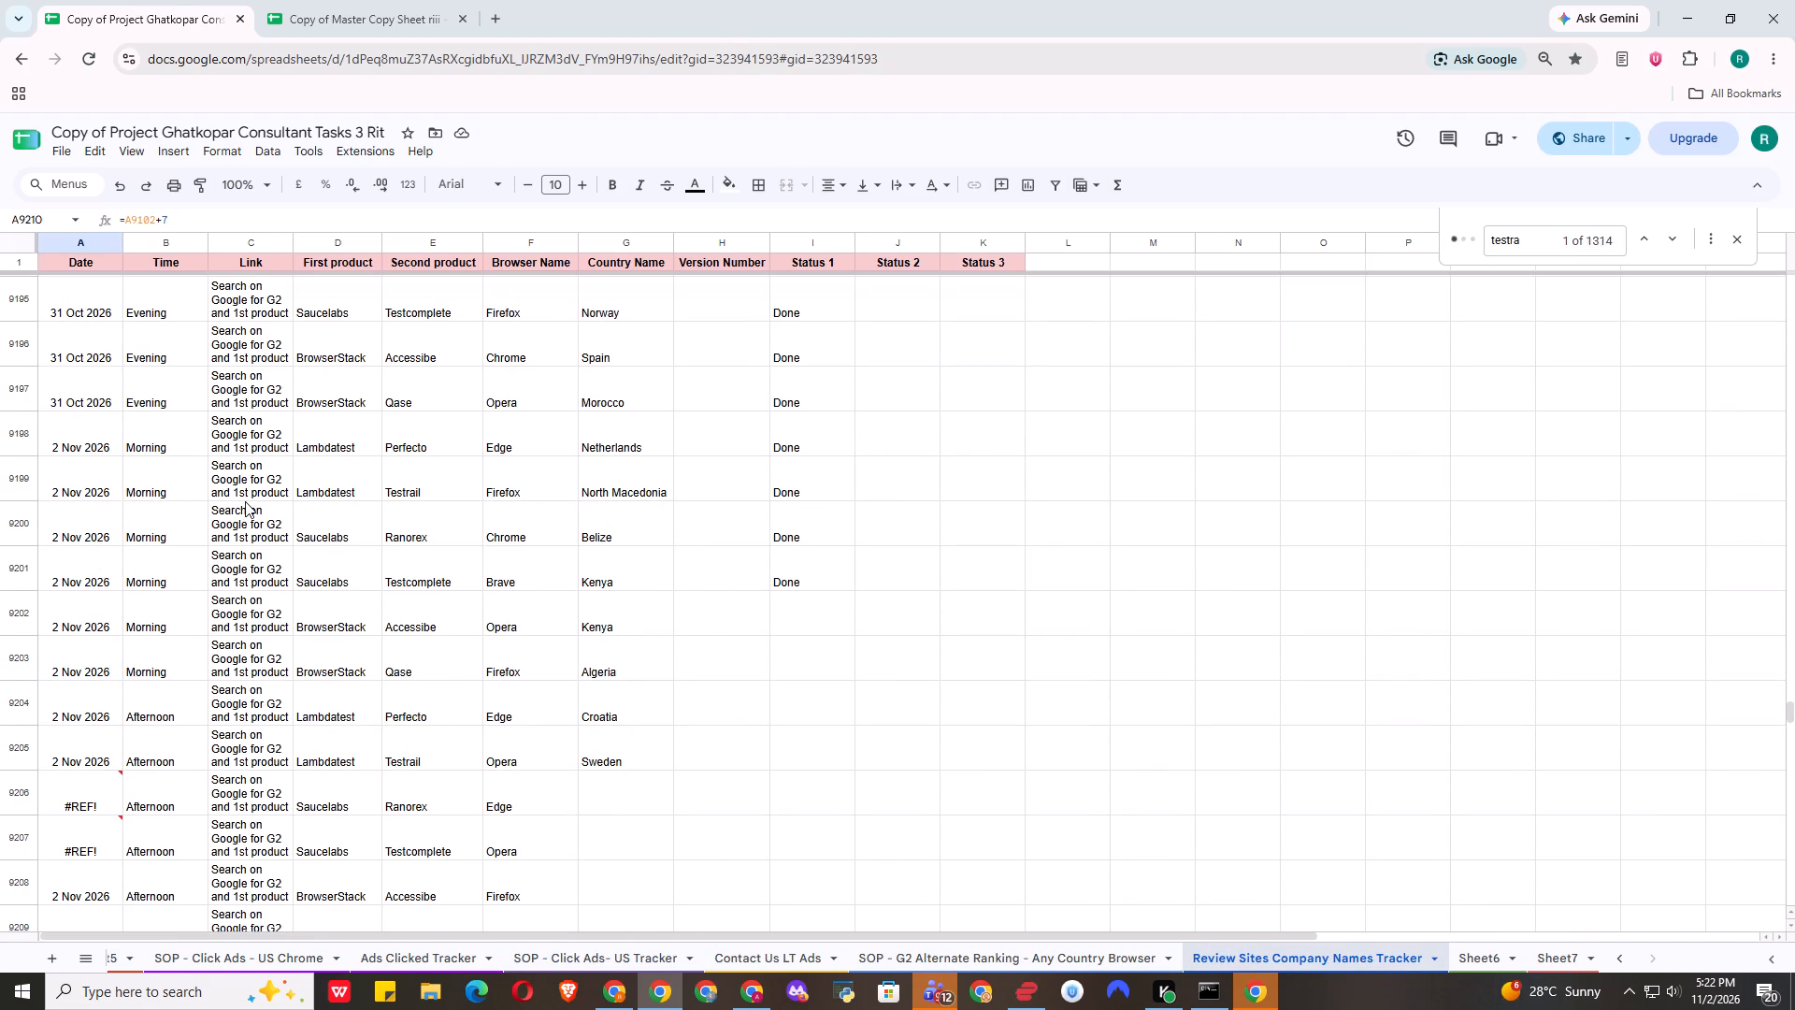
pyautogui.scroll(2, 675, 591)
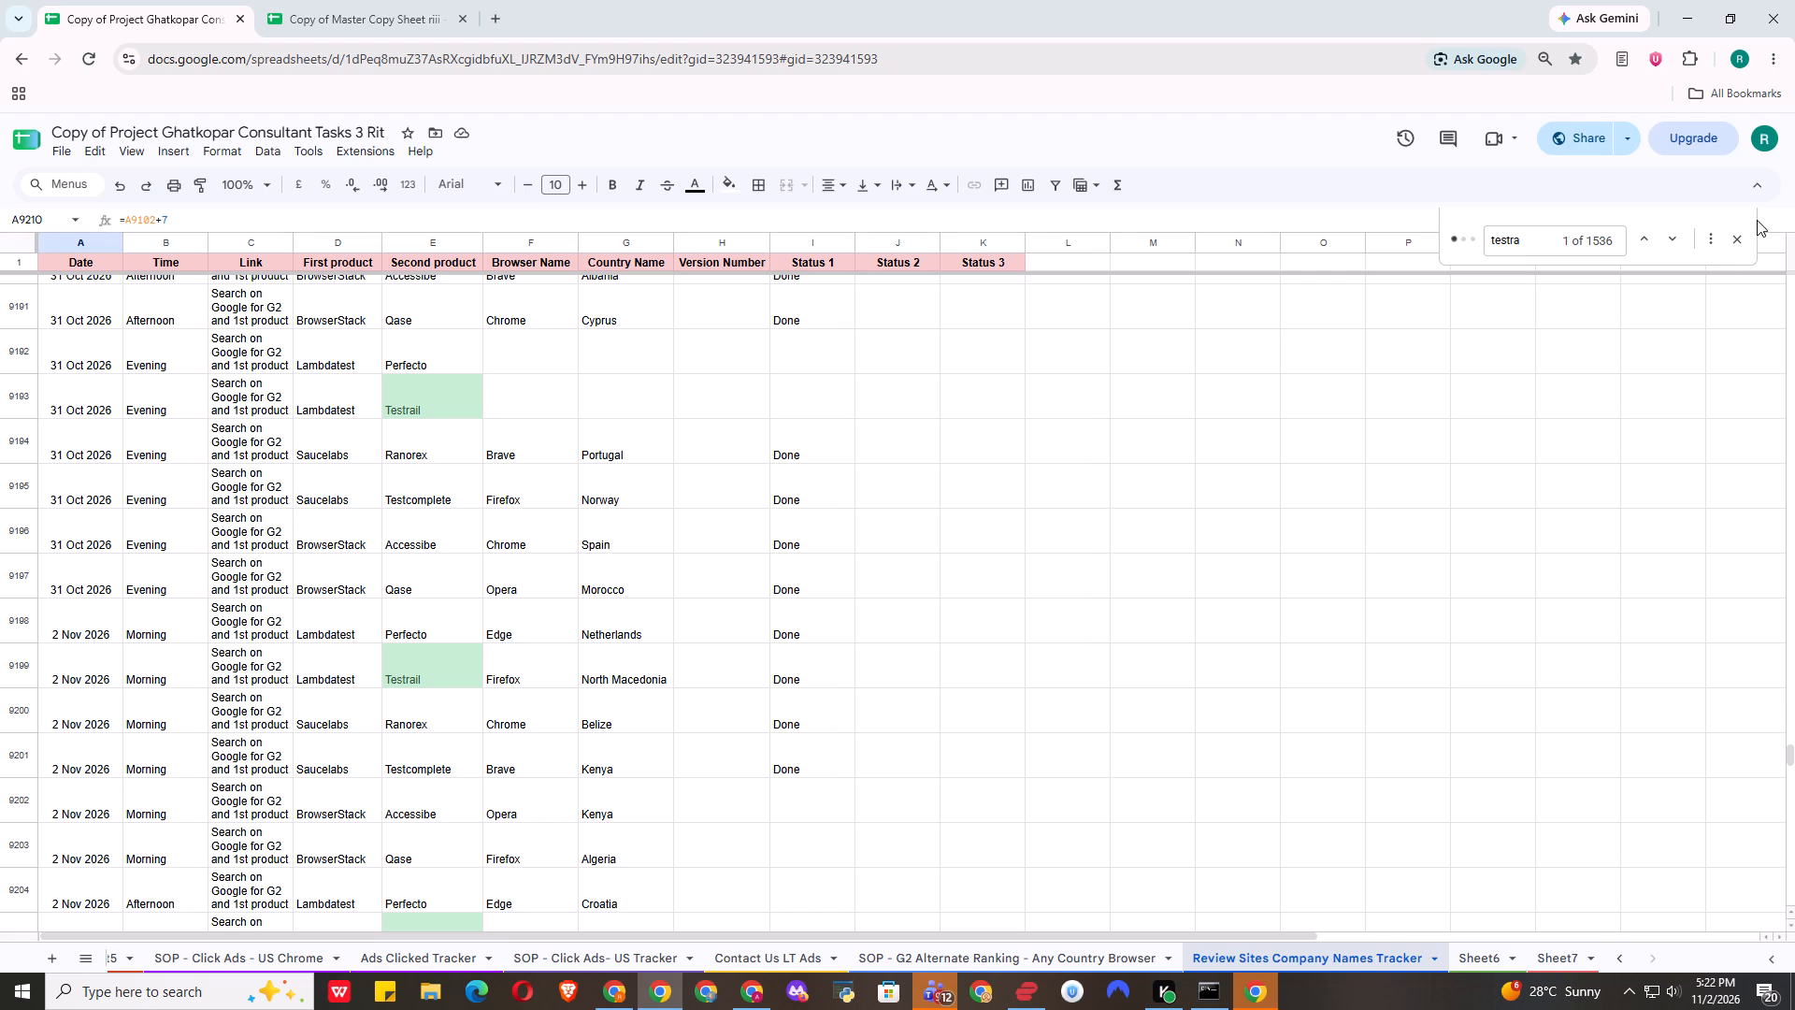
pyautogui.click(1739, 238)
pyautogui.scroll(-5, 696, 613)
pyautogui.click(706, 565)
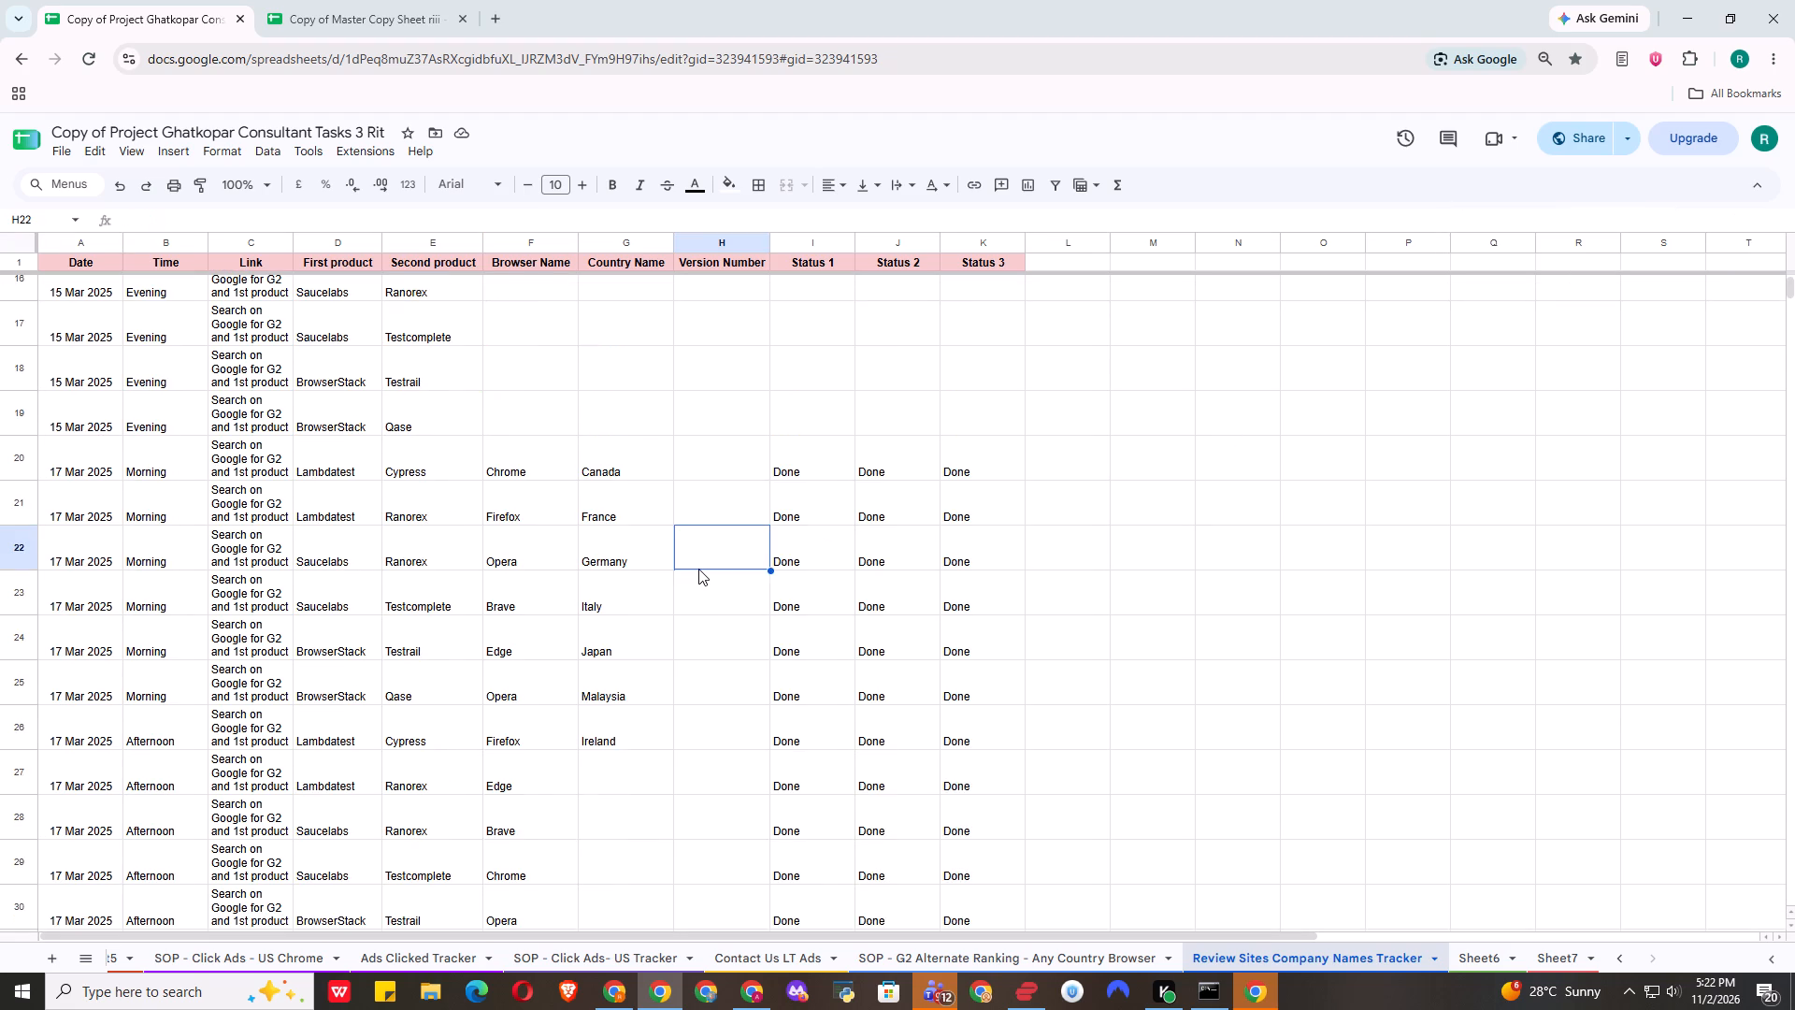
pyautogui.hotkey('ctrl', 'Down')
pyautogui.press('Left')
pyautogui.hotkey('ctrl', 'Up')
pyautogui.scroll(7, 698, 569)
pyautogui.scroll(-1, 696, 641)
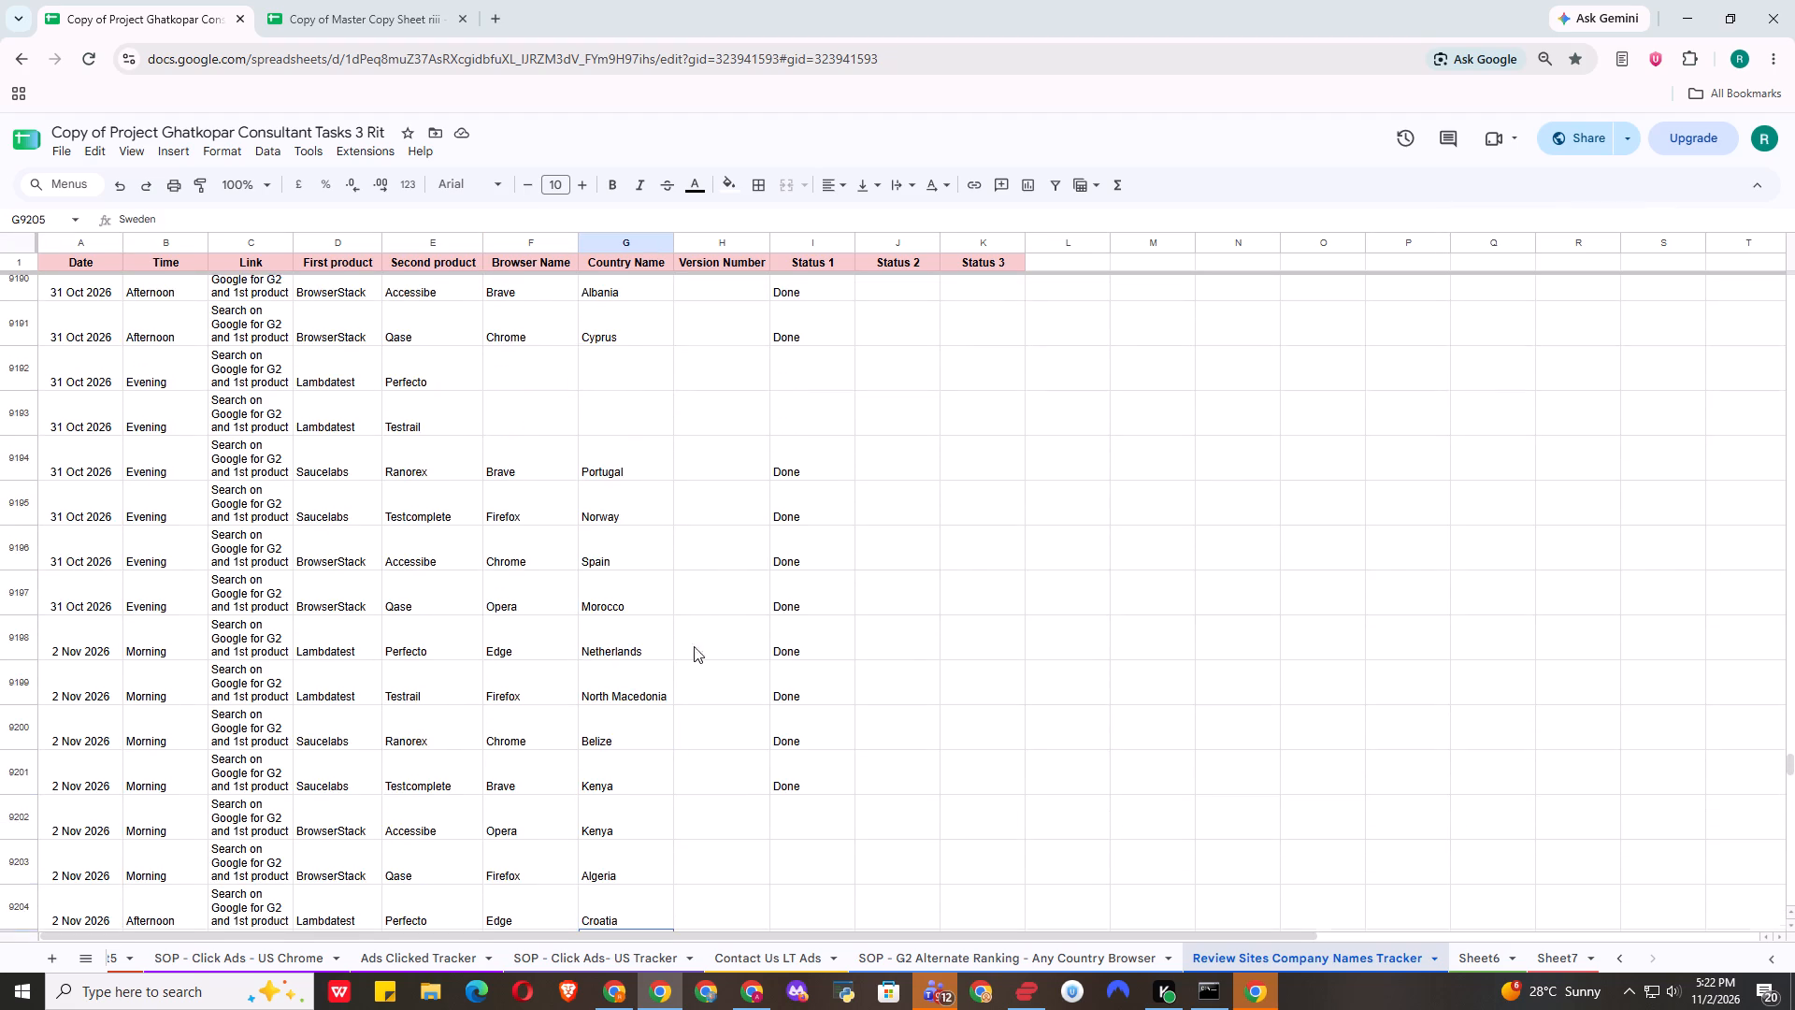
pyautogui.scroll(-1, 694, 646)
pyautogui.scroll(2, 629, 627)
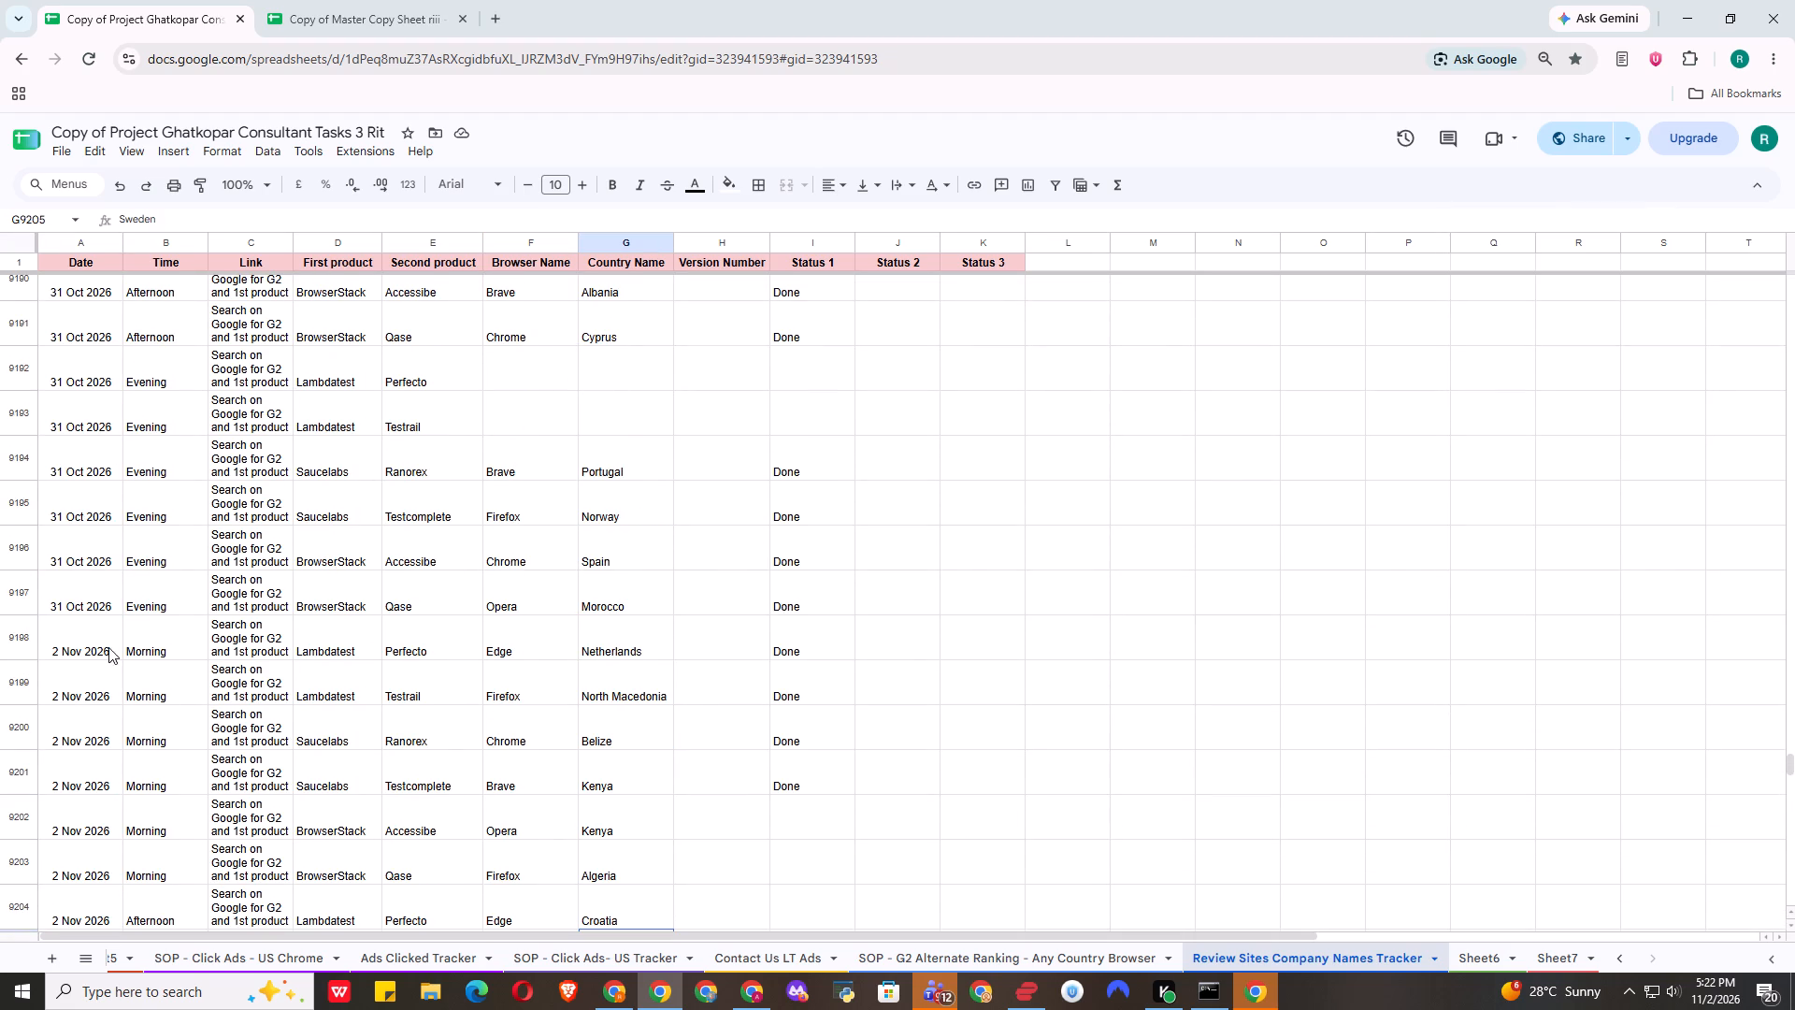
pyautogui.click(75, 656)
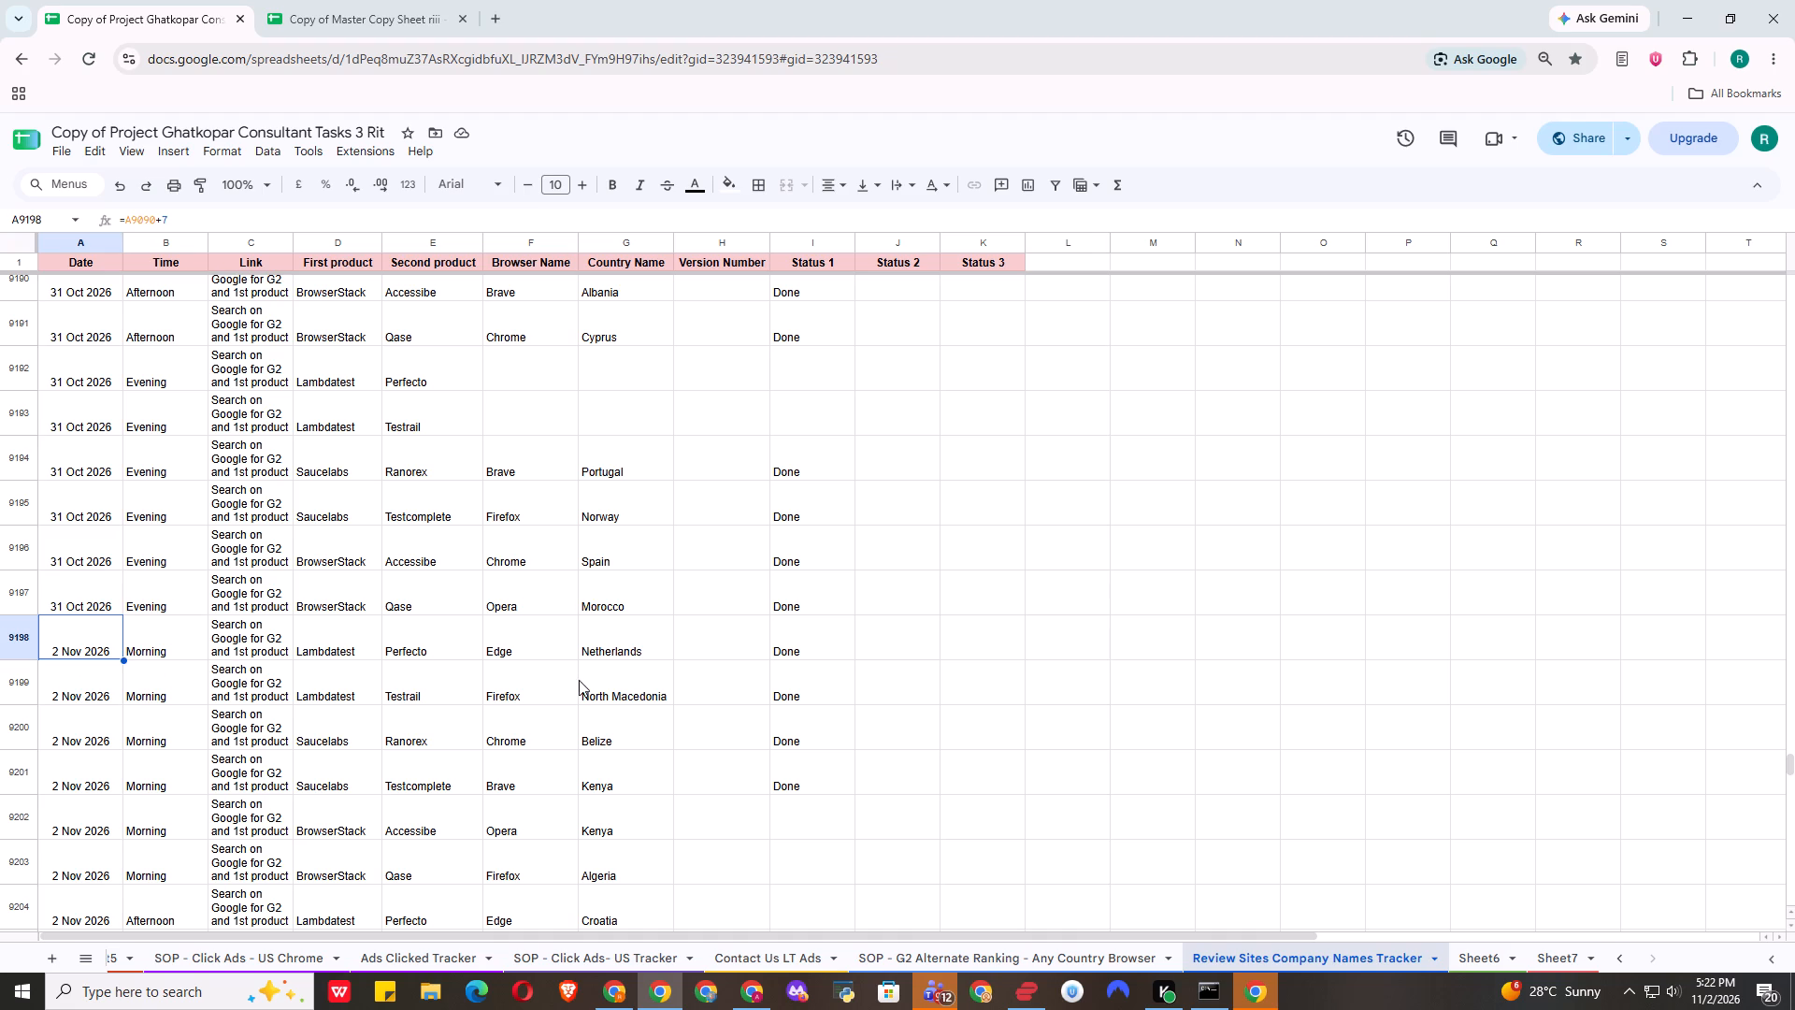
# Move the 2 Nov 2026 browser, country and status block down two rows, starting at the Morning Saucelabs–Ranorex row 9200.
pyautogui.moveTo(495, 655); pyautogui.dragTo(787, 577)
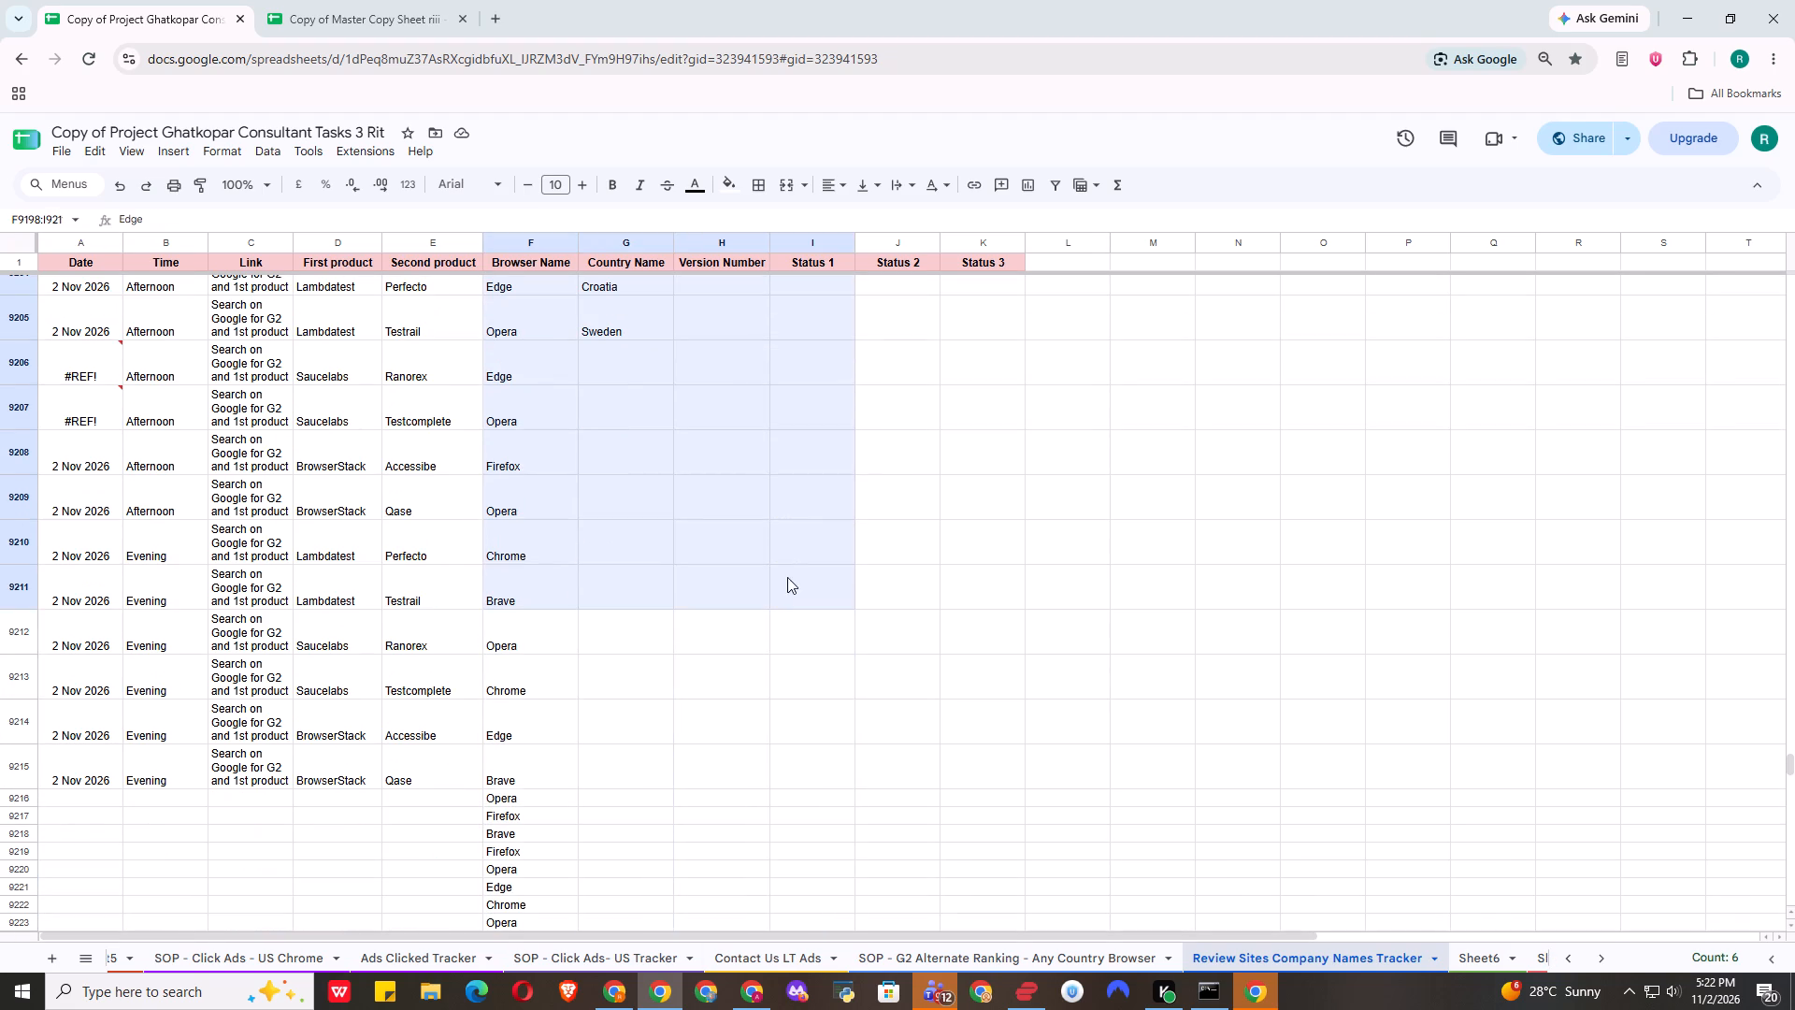
pyautogui.moveTo(787, 577); pyautogui.dragTo(796, 787)
pyautogui.hotkey('ctrl', 'x')
pyautogui.scroll(8, 711, 673)
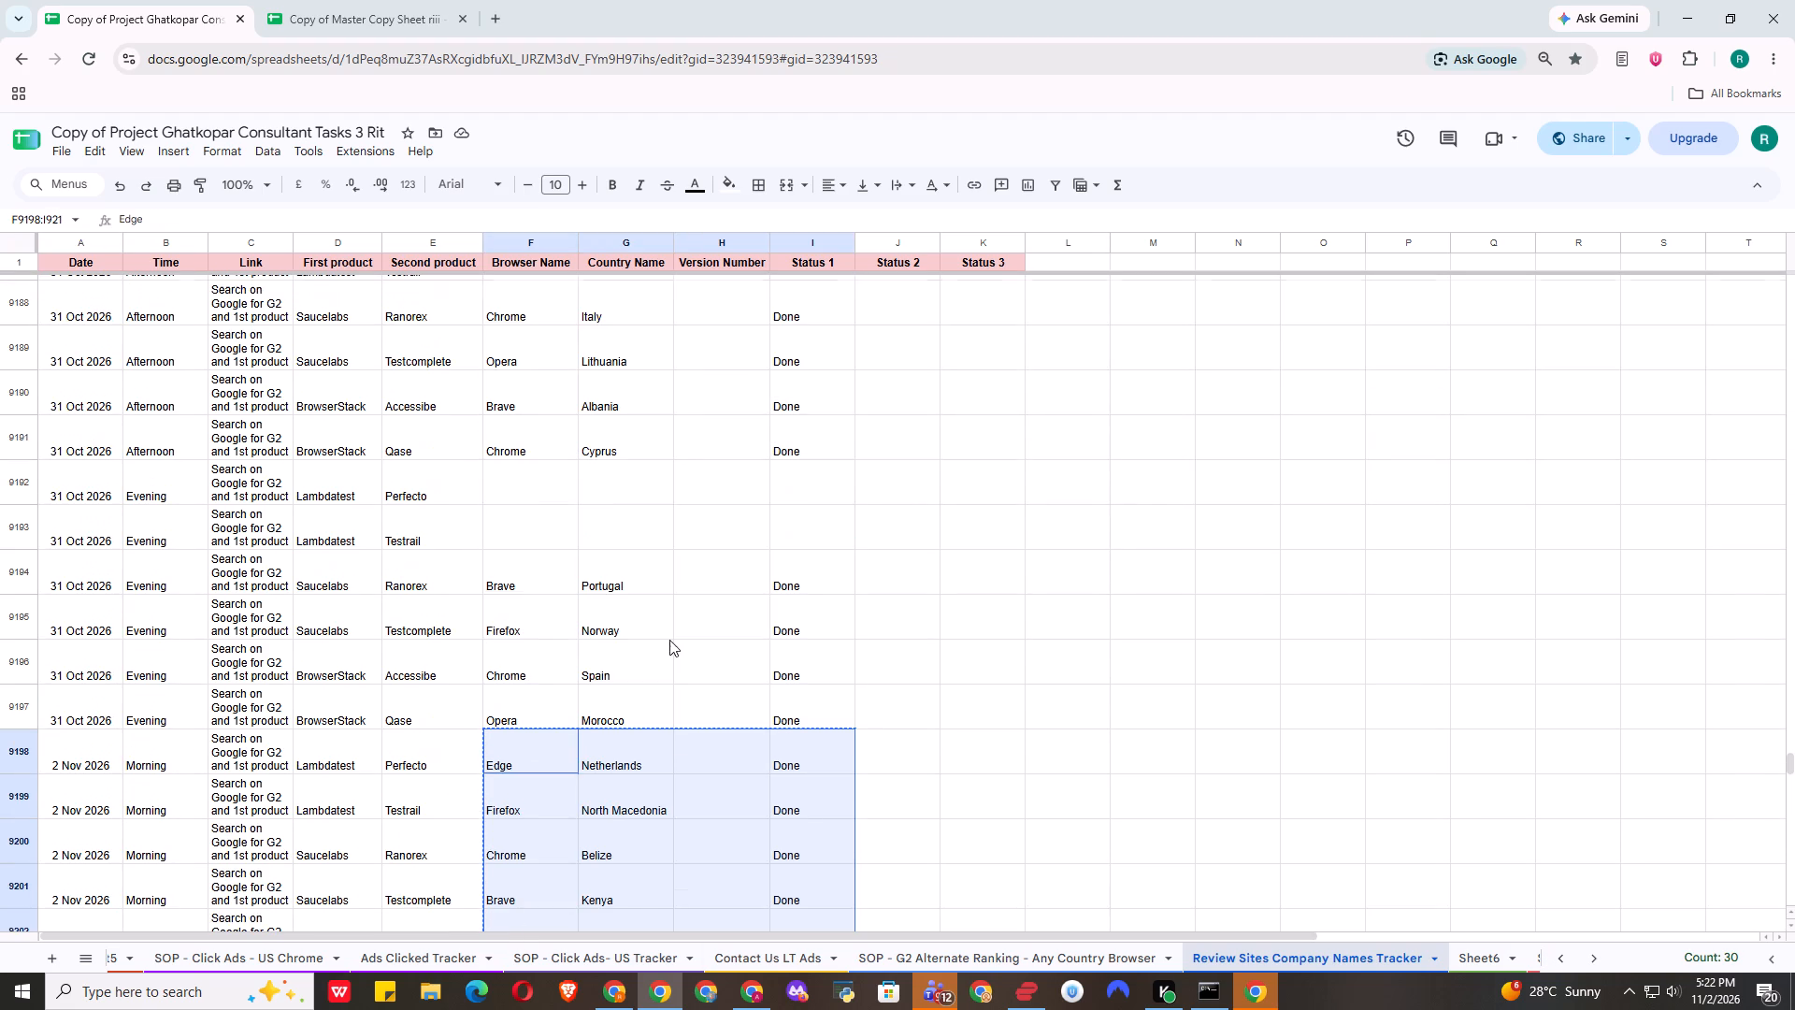
pyautogui.click(524, 841)
pyautogui.hotkey('ctrl', 'v')
# Move the Afternoon browser and country entries from rows 9204–9207 down two rows, starting at the Saucelabs–Ranorex row 9206.
pyautogui.scroll(-3, 739, 779)
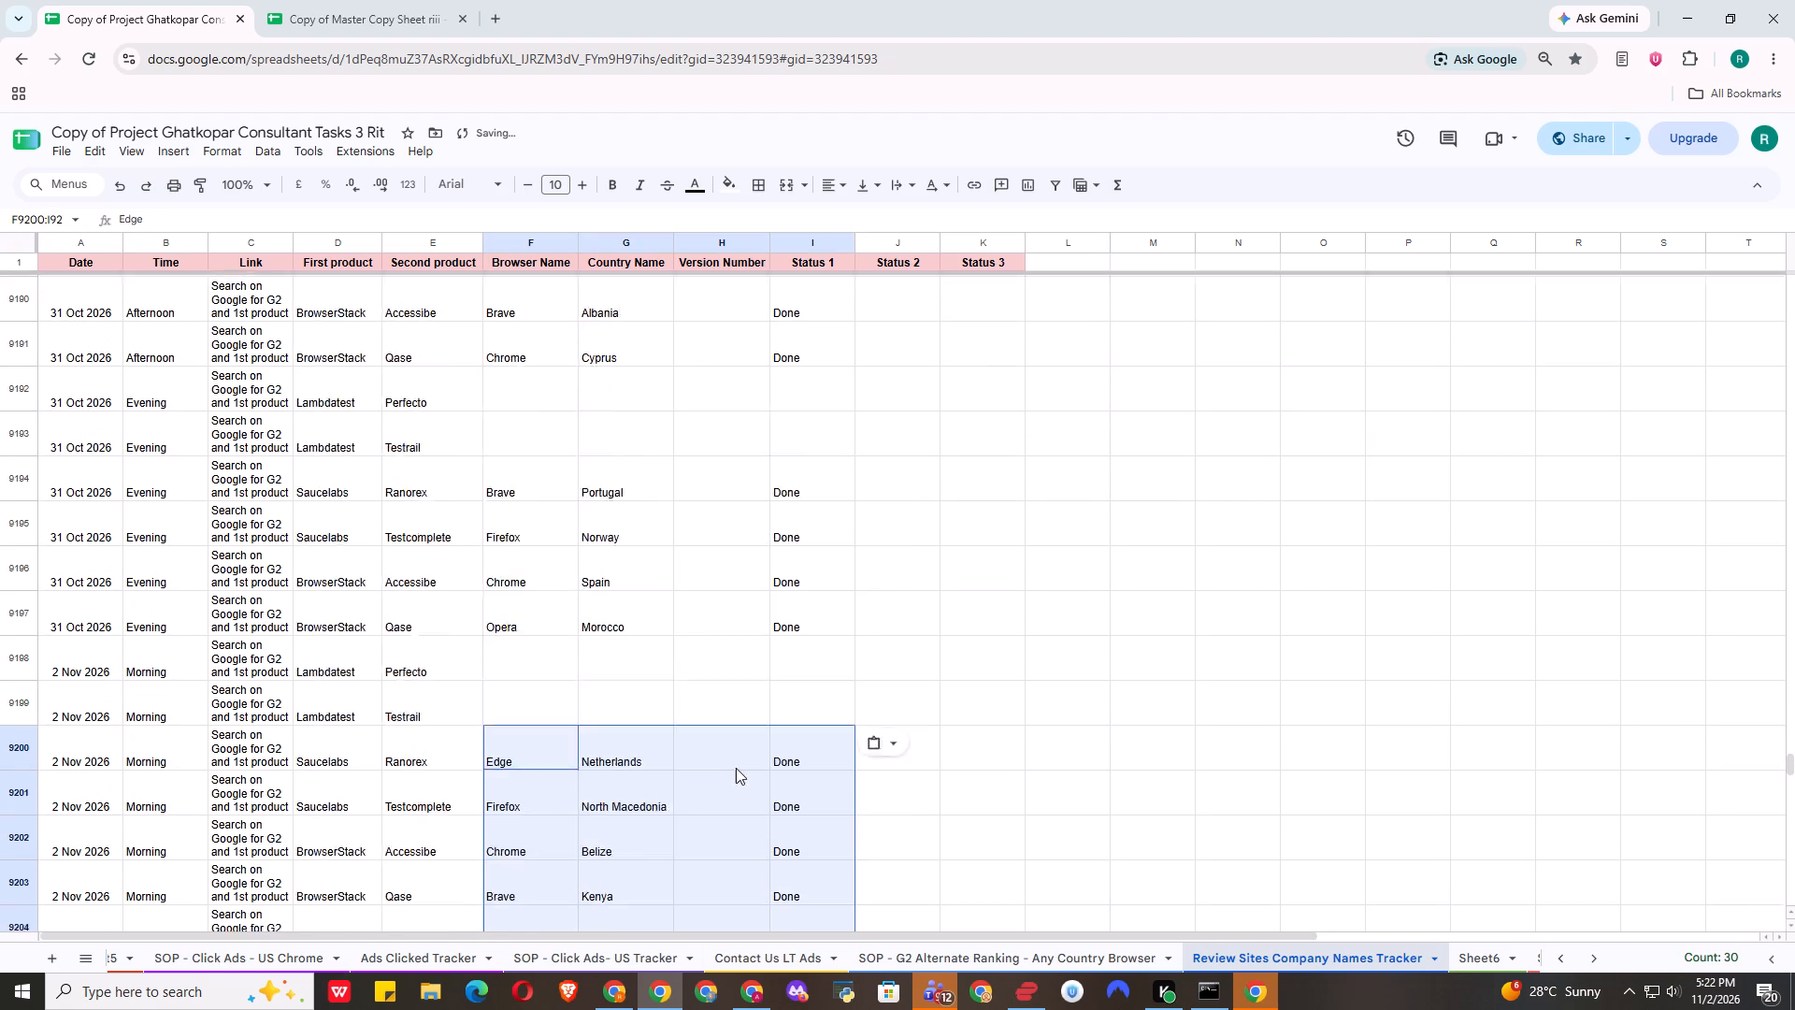
pyautogui.scroll(-2, 736, 768)
pyautogui.moveTo(638, 381); pyautogui.dragTo(638, 490)
pyautogui.moveTo(616, 553); pyautogui.dragTo(622, 673)
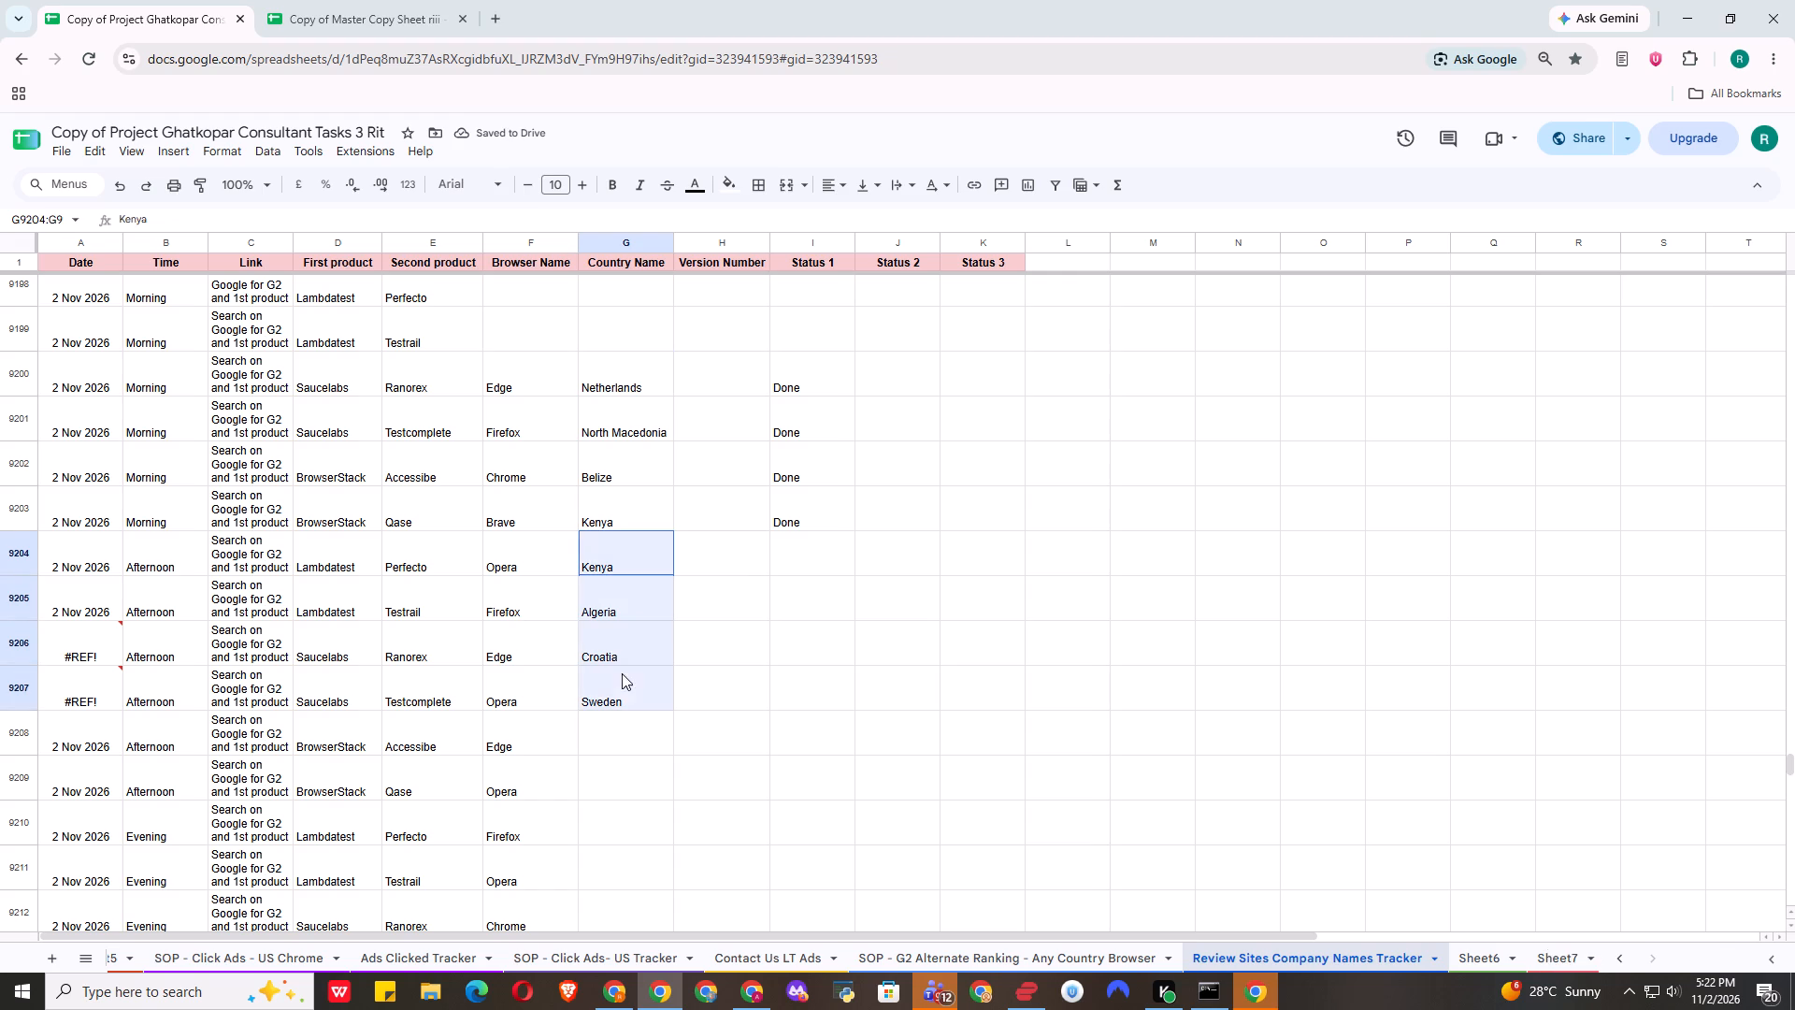
pyautogui.moveTo(622, 673); pyautogui.dragTo(546, 670)
pyautogui.hotkey('ctrl', 'x')
pyautogui.click(490, 640)
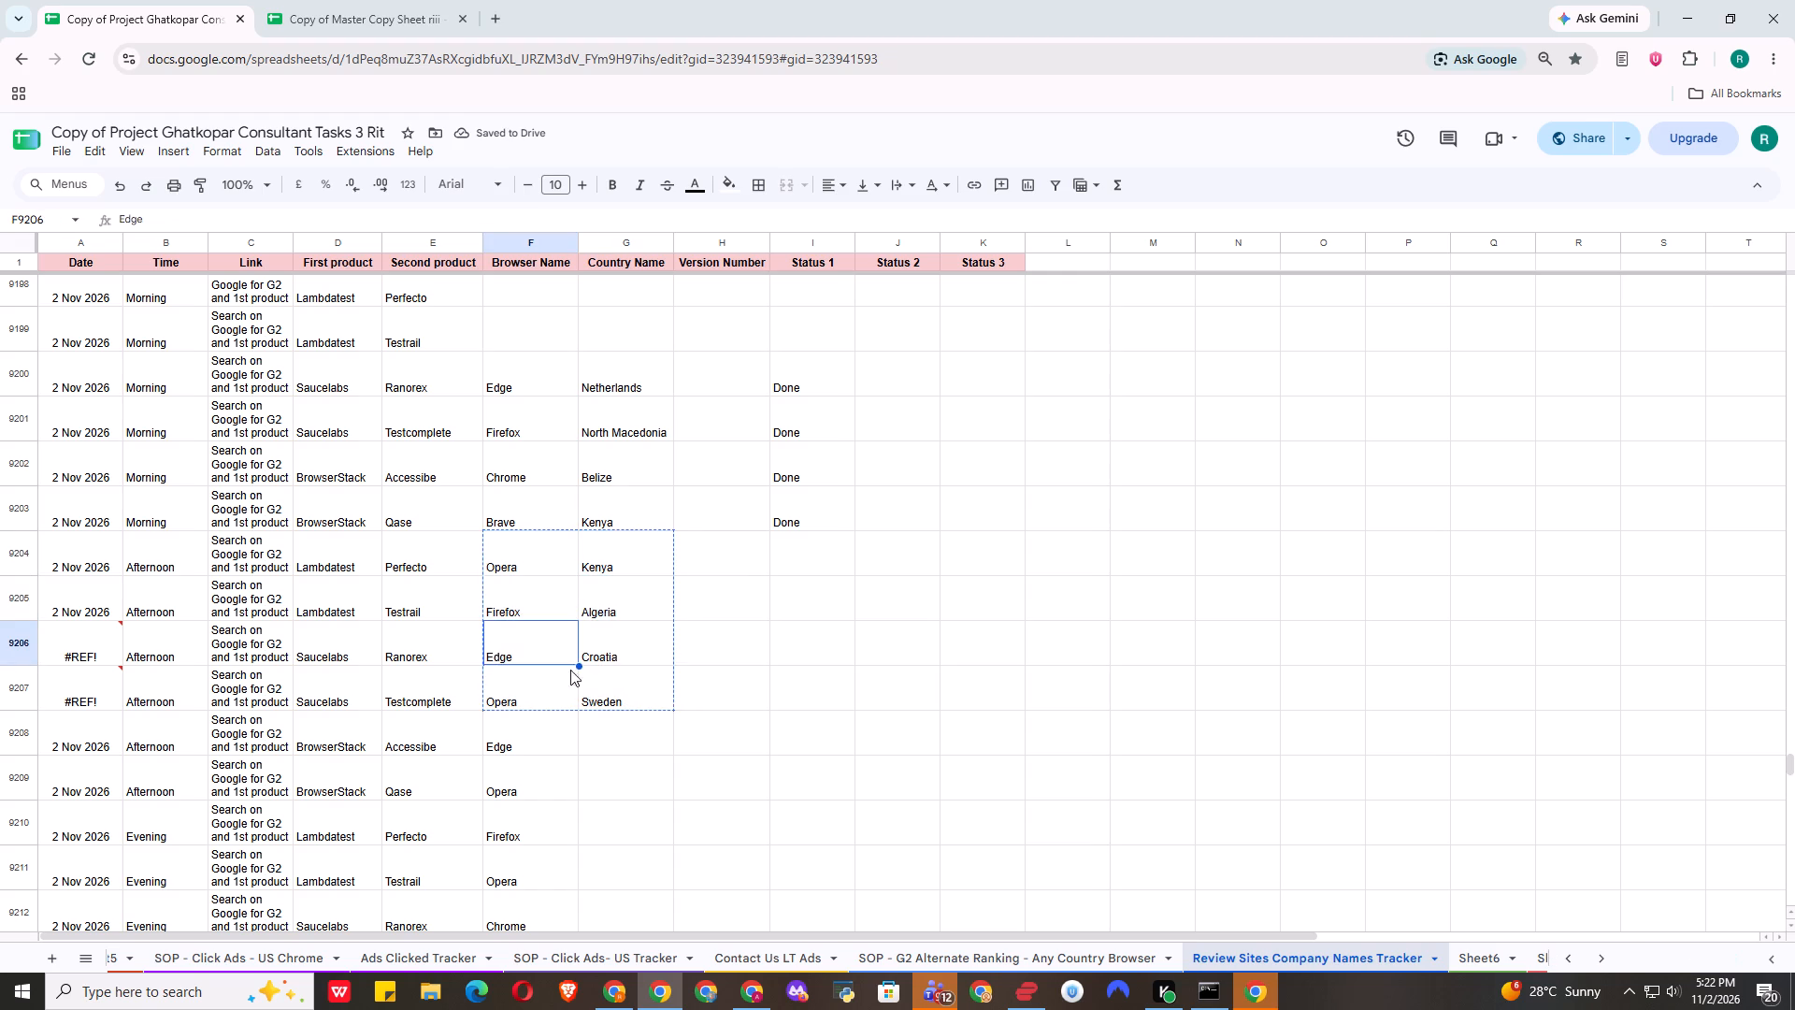
pyautogui.hotkey('ctrl', 'v')
# Copy the four Morning Done statuses into Status 1 for the Afternoon rows 9206–9209.
pyautogui.moveTo(811, 396); pyautogui.dragTo(816, 498)
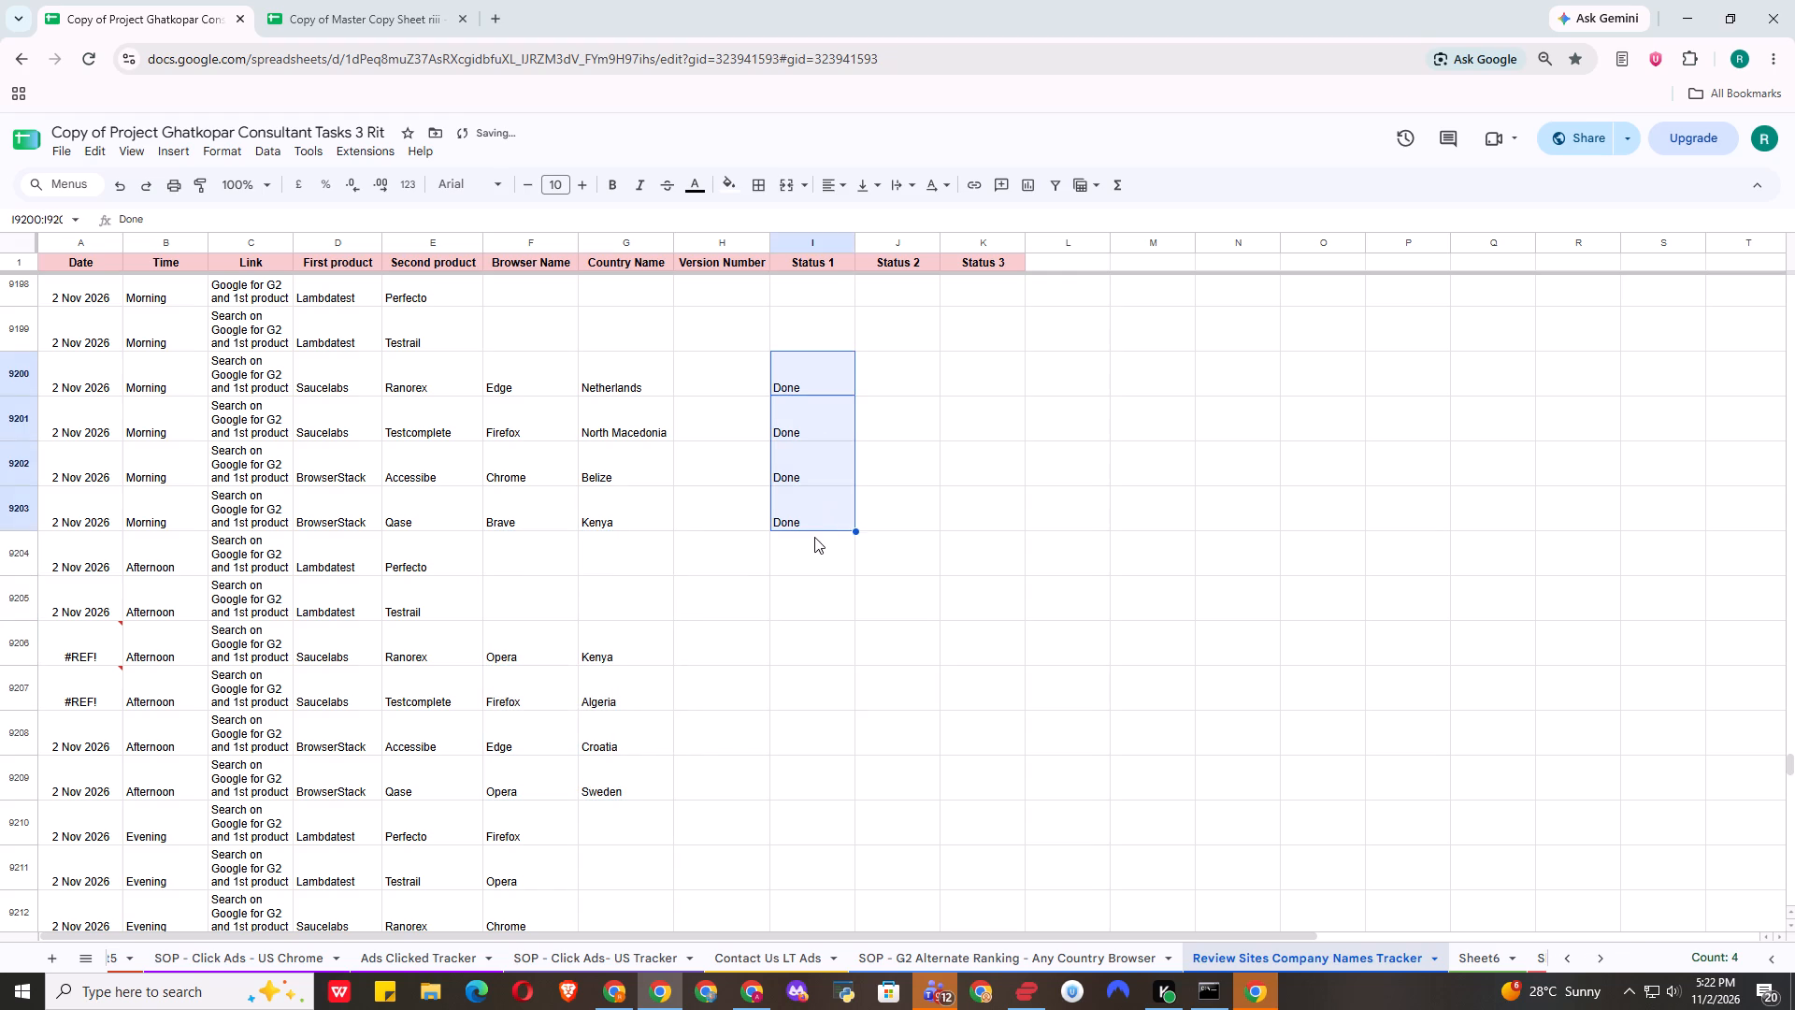
pyautogui.hotkey('ctrl', 'c')
pyautogui.click(804, 606)
pyautogui.click(810, 646)
pyautogui.hotkey('ctrl', 'v')
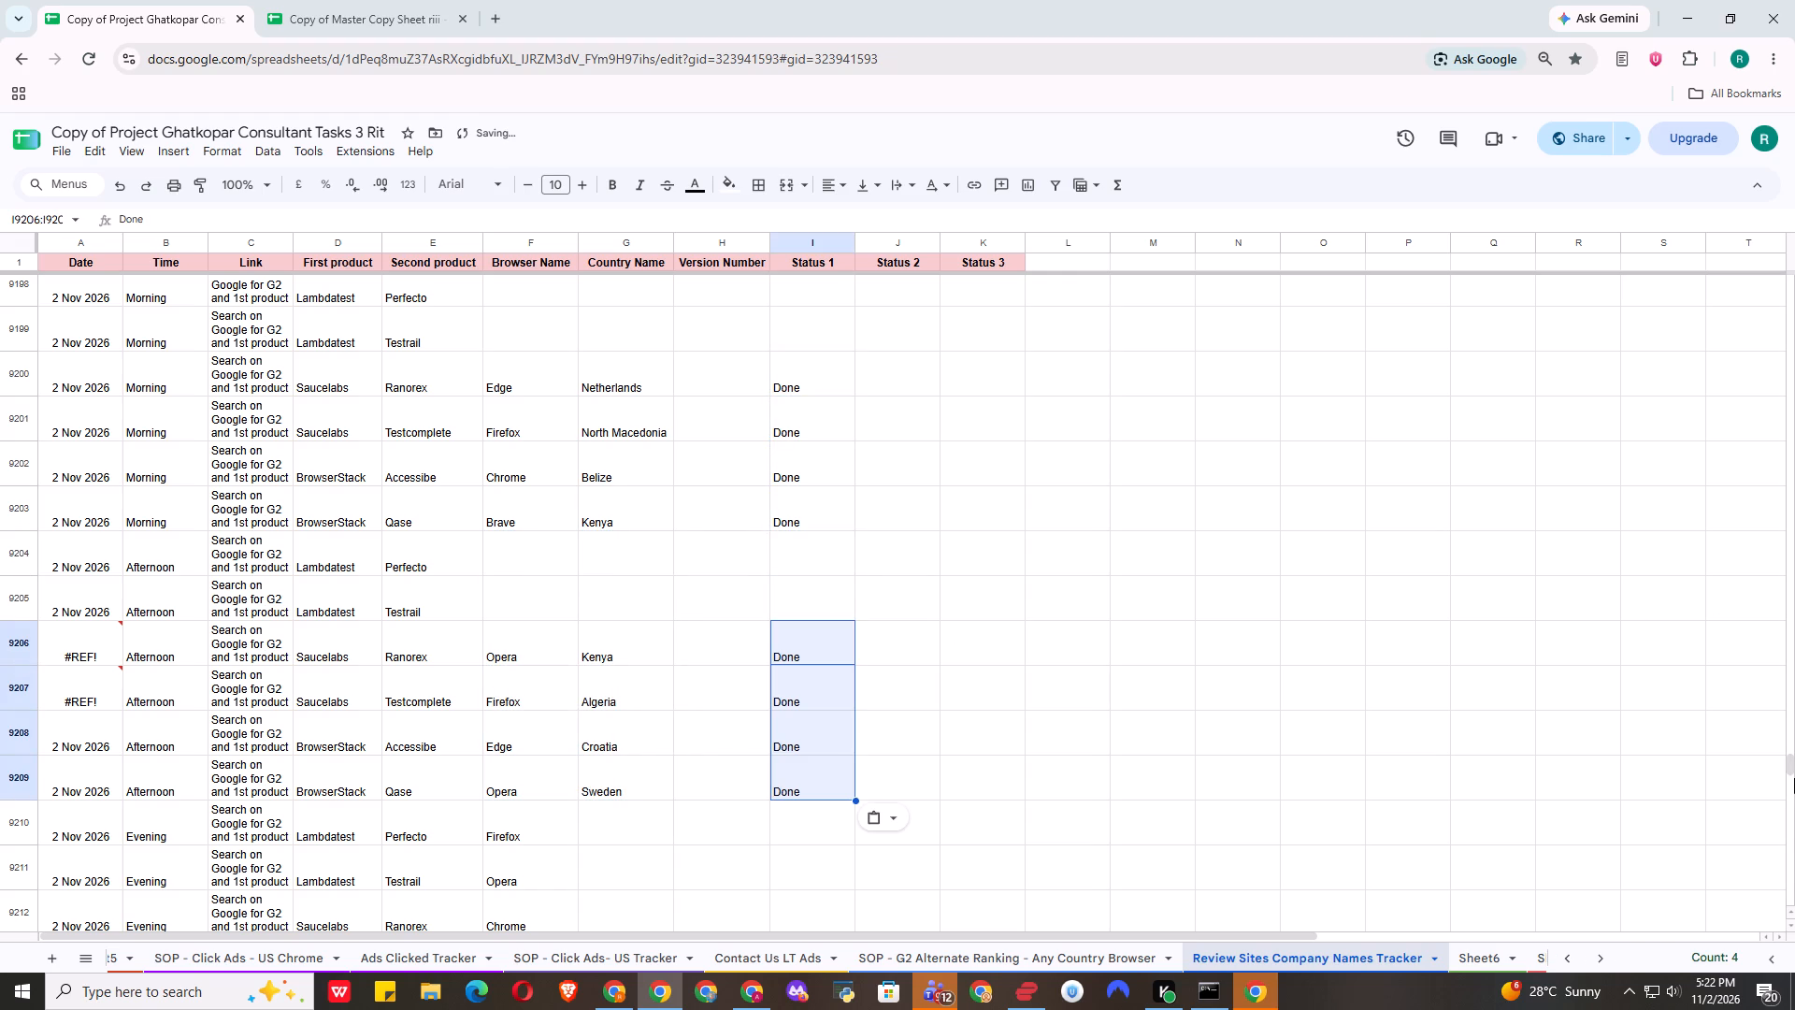
# Copy the browser and country entries for Bermuda, Bolivia, Chile and Croatia from 26 Sep 2025 into the 2 Nov 2026 Evening rows 9212–9215.
pyautogui.moveTo(1794, 769); pyautogui.dragTo(1787, 447)
pyautogui.moveTo(604, 487); pyautogui.dragTo(473, 666)
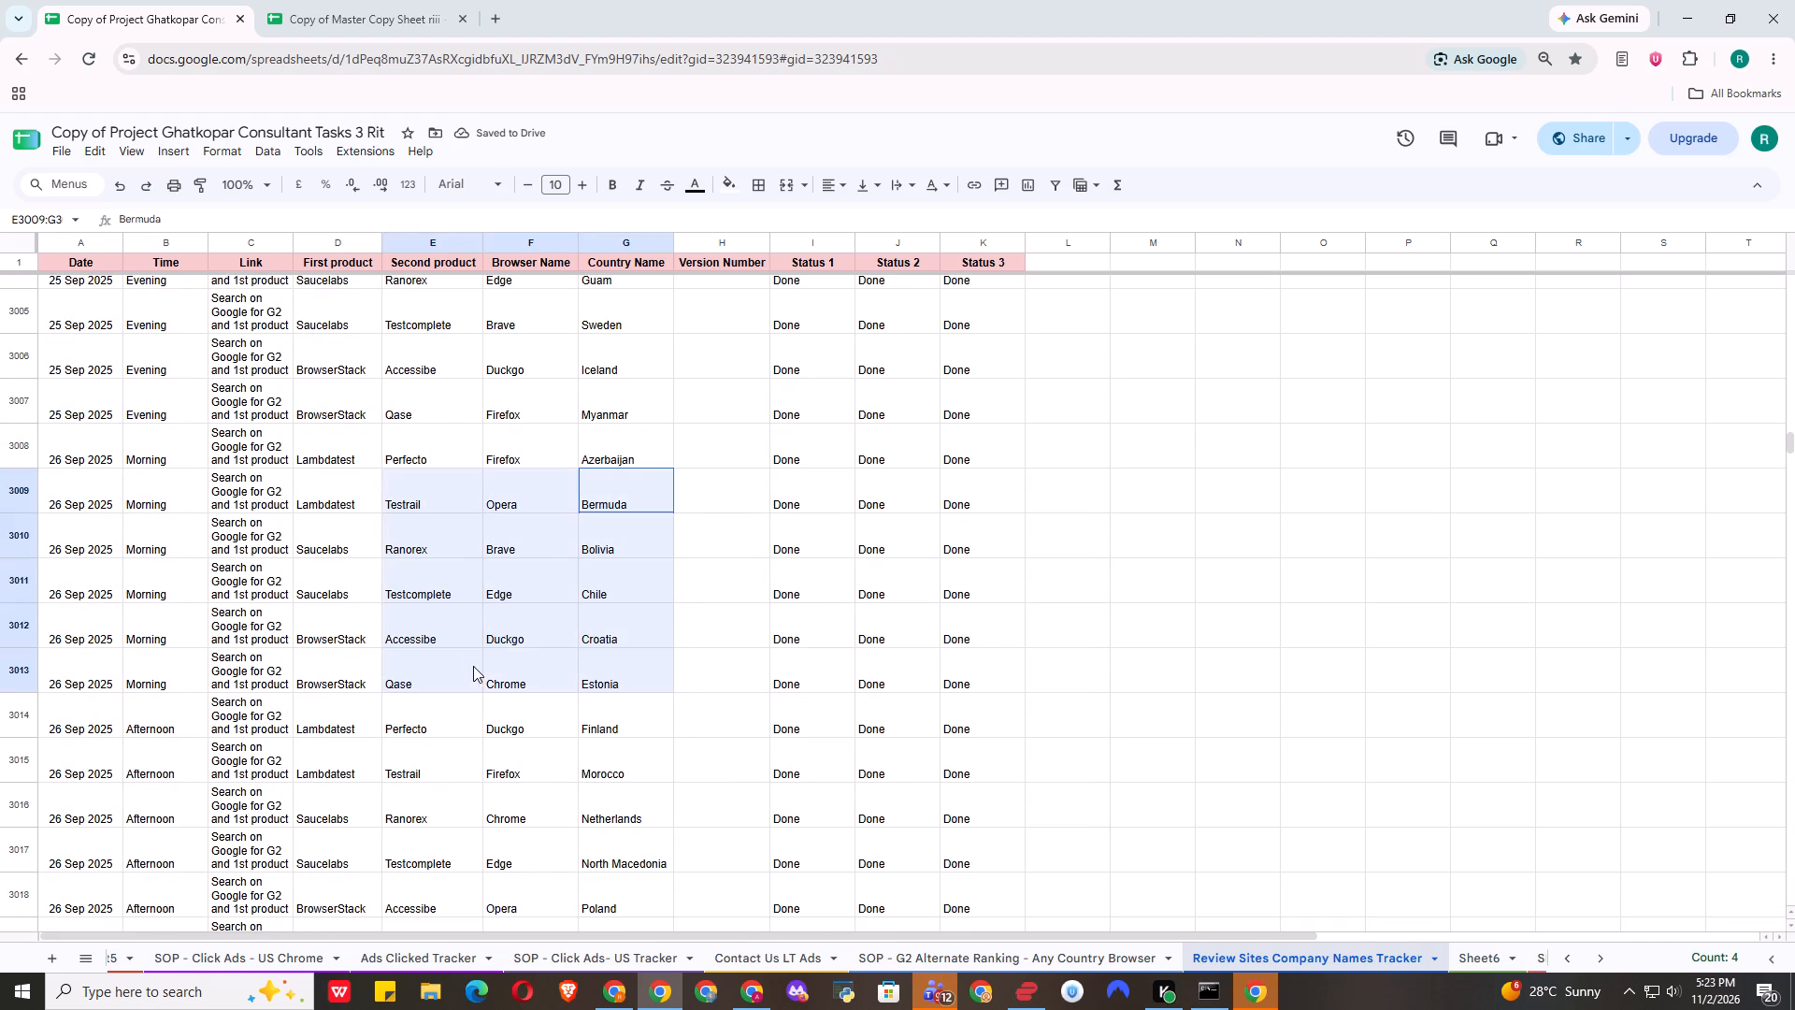
pyautogui.moveTo(473, 666); pyautogui.dragTo(537, 647)
pyautogui.hotkey('ctrl', 'c')
pyautogui.keyDown('ctrl'); pyautogui.click(710, 671); pyautogui.keyUp('ctrl')
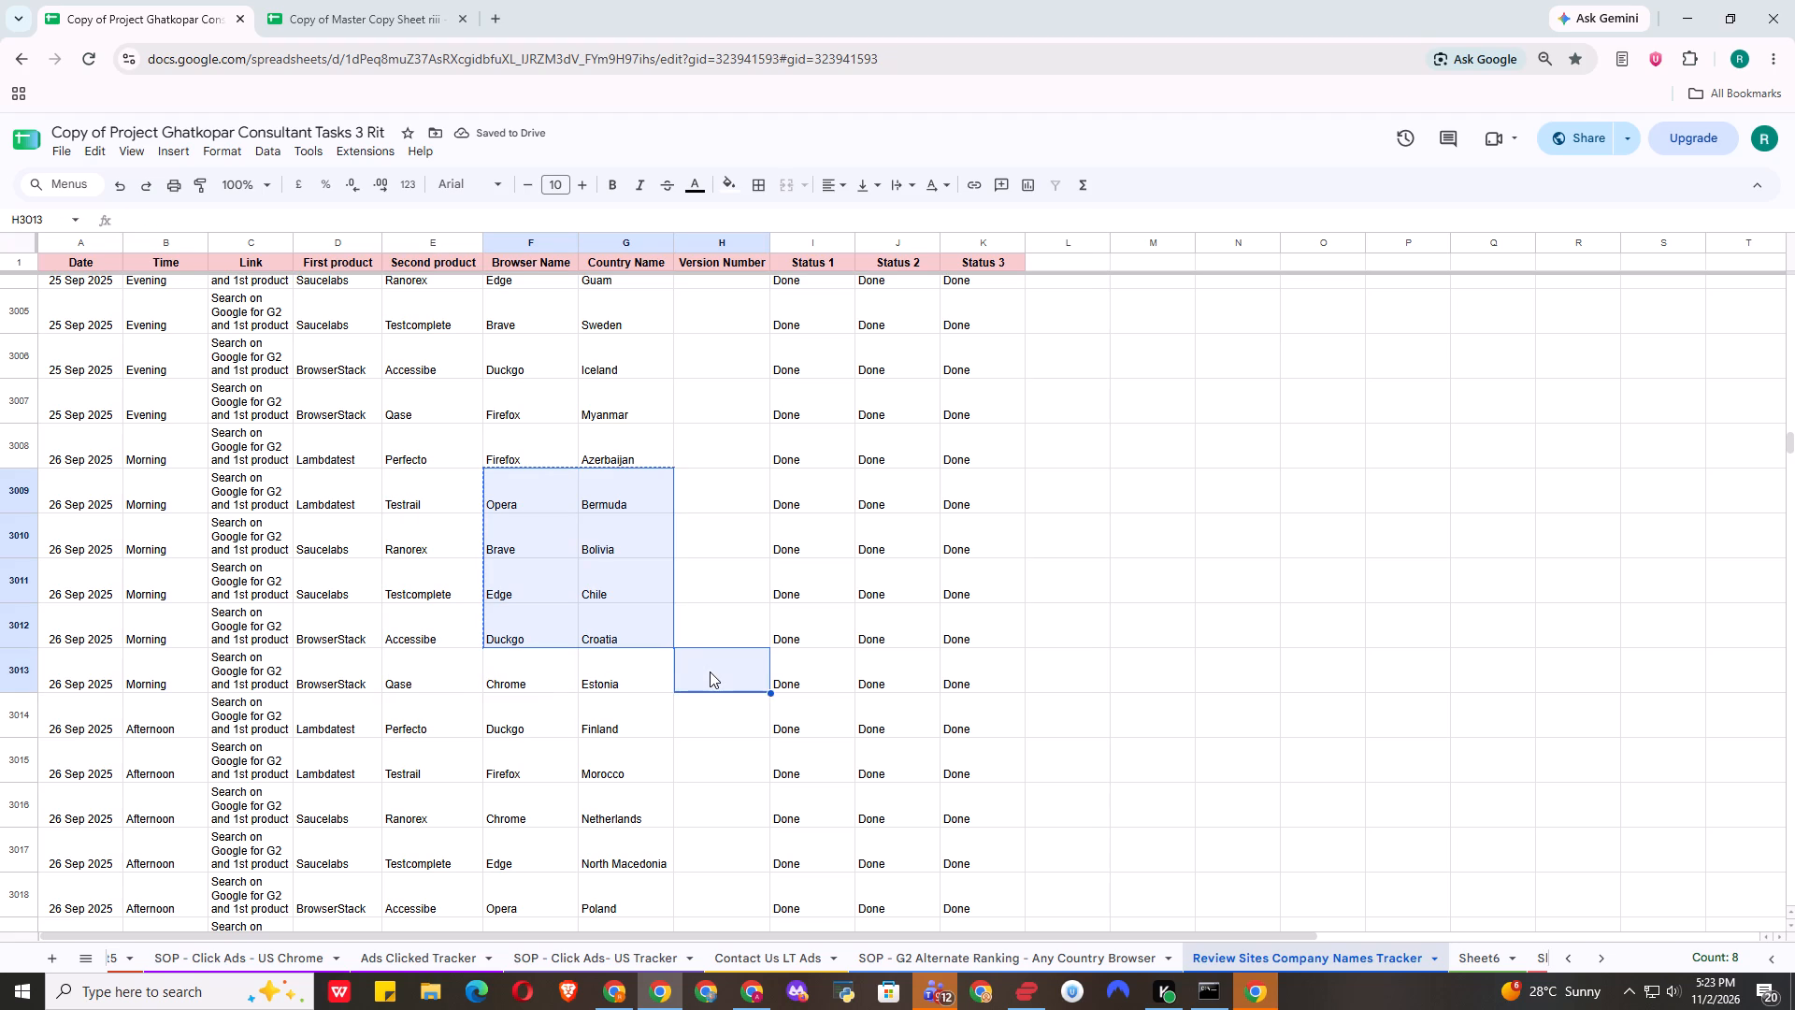
pyautogui.hotkey('ctrl', 'Down')
pyautogui.press('Left')
pyautogui.hotkey('ctrl', 'Up')
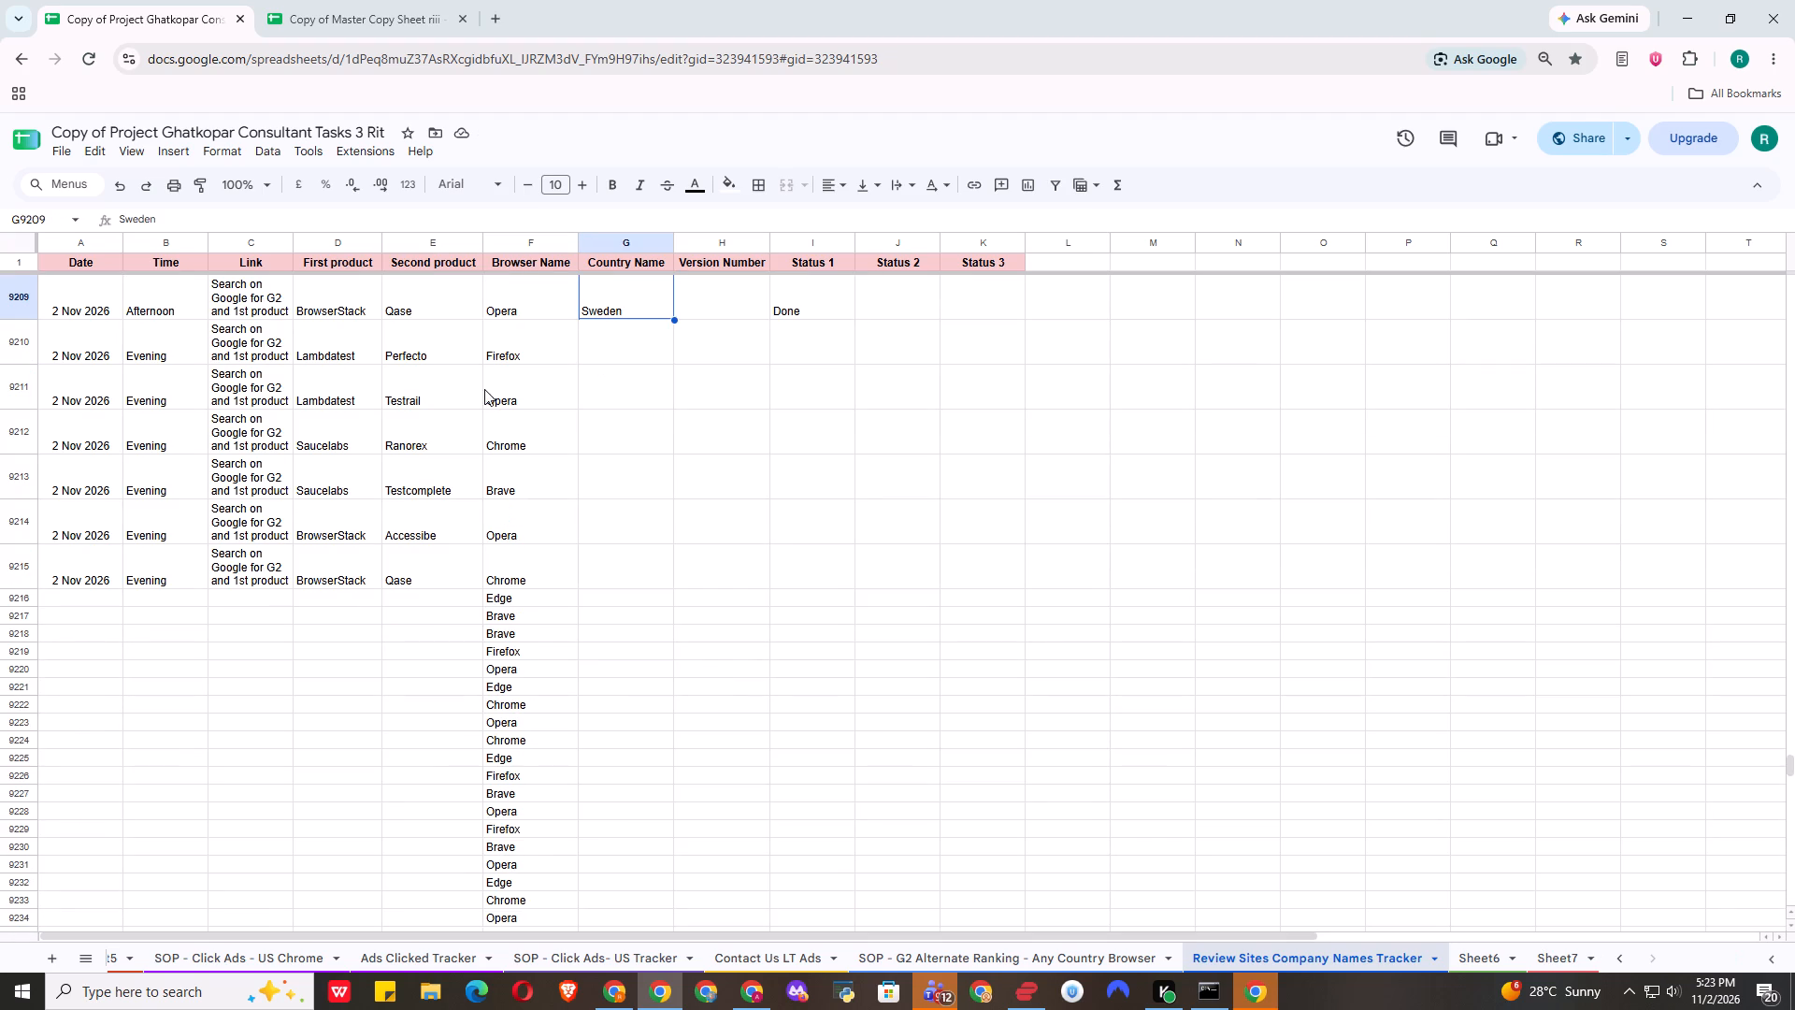
pyautogui.click(527, 441)
pyautogui.hotkey('ctrl', 'v')
# Clear the browser names from the two 2 Nov 2026 Evening Lambdatest rows.
pyautogui.moveTo(531, 342); pyautogui.dragTo(531, 371)
pyautogui.press('BackSpace')
# Copy the four Afternoon Done statuses into Status 1 for the Evening rows 9212–9215.
pyautogui.scroll(2, 815, 339)
pyautogui.moveTo(809, 336); pyautogui.dragTo(812, 468)
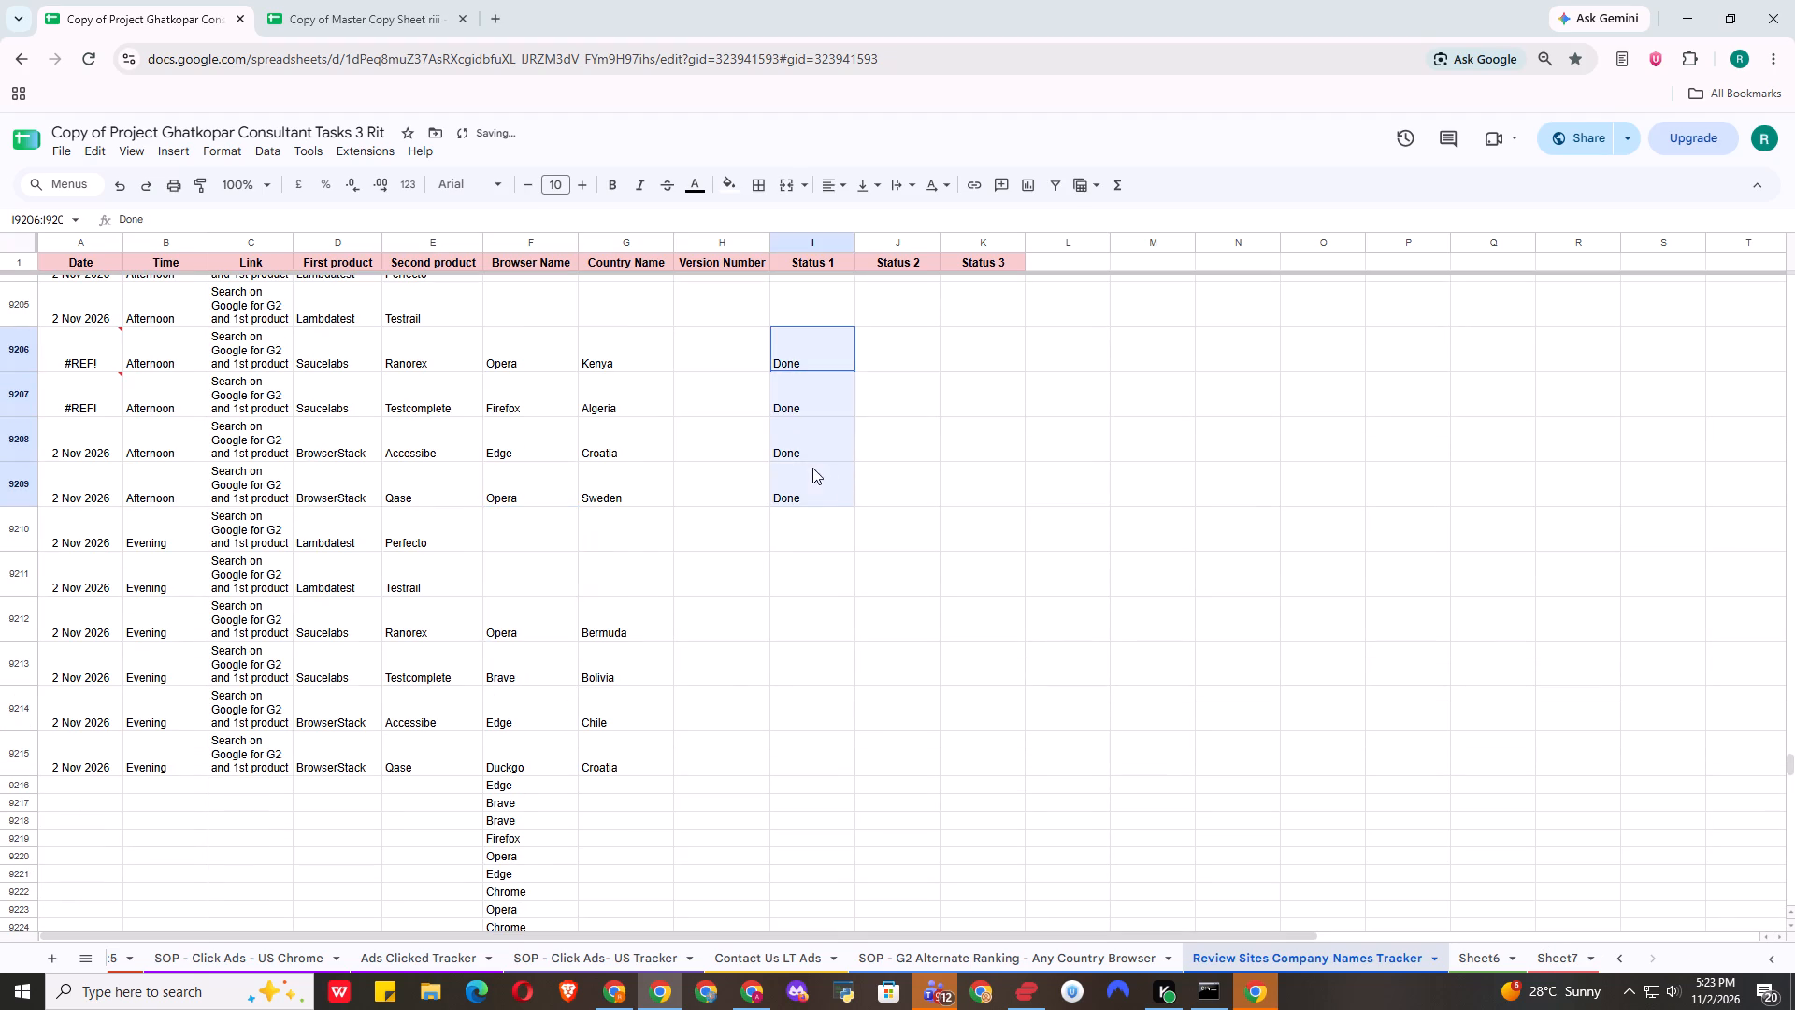
pyautogui.moveTo(812, 468); pyautogui.dragTo(817, 477)
pyautogui.hotkey('ctrl', 'c')
pyautogui.click(807, 613)
pyautogui.hotkey('ctrl', 'v')
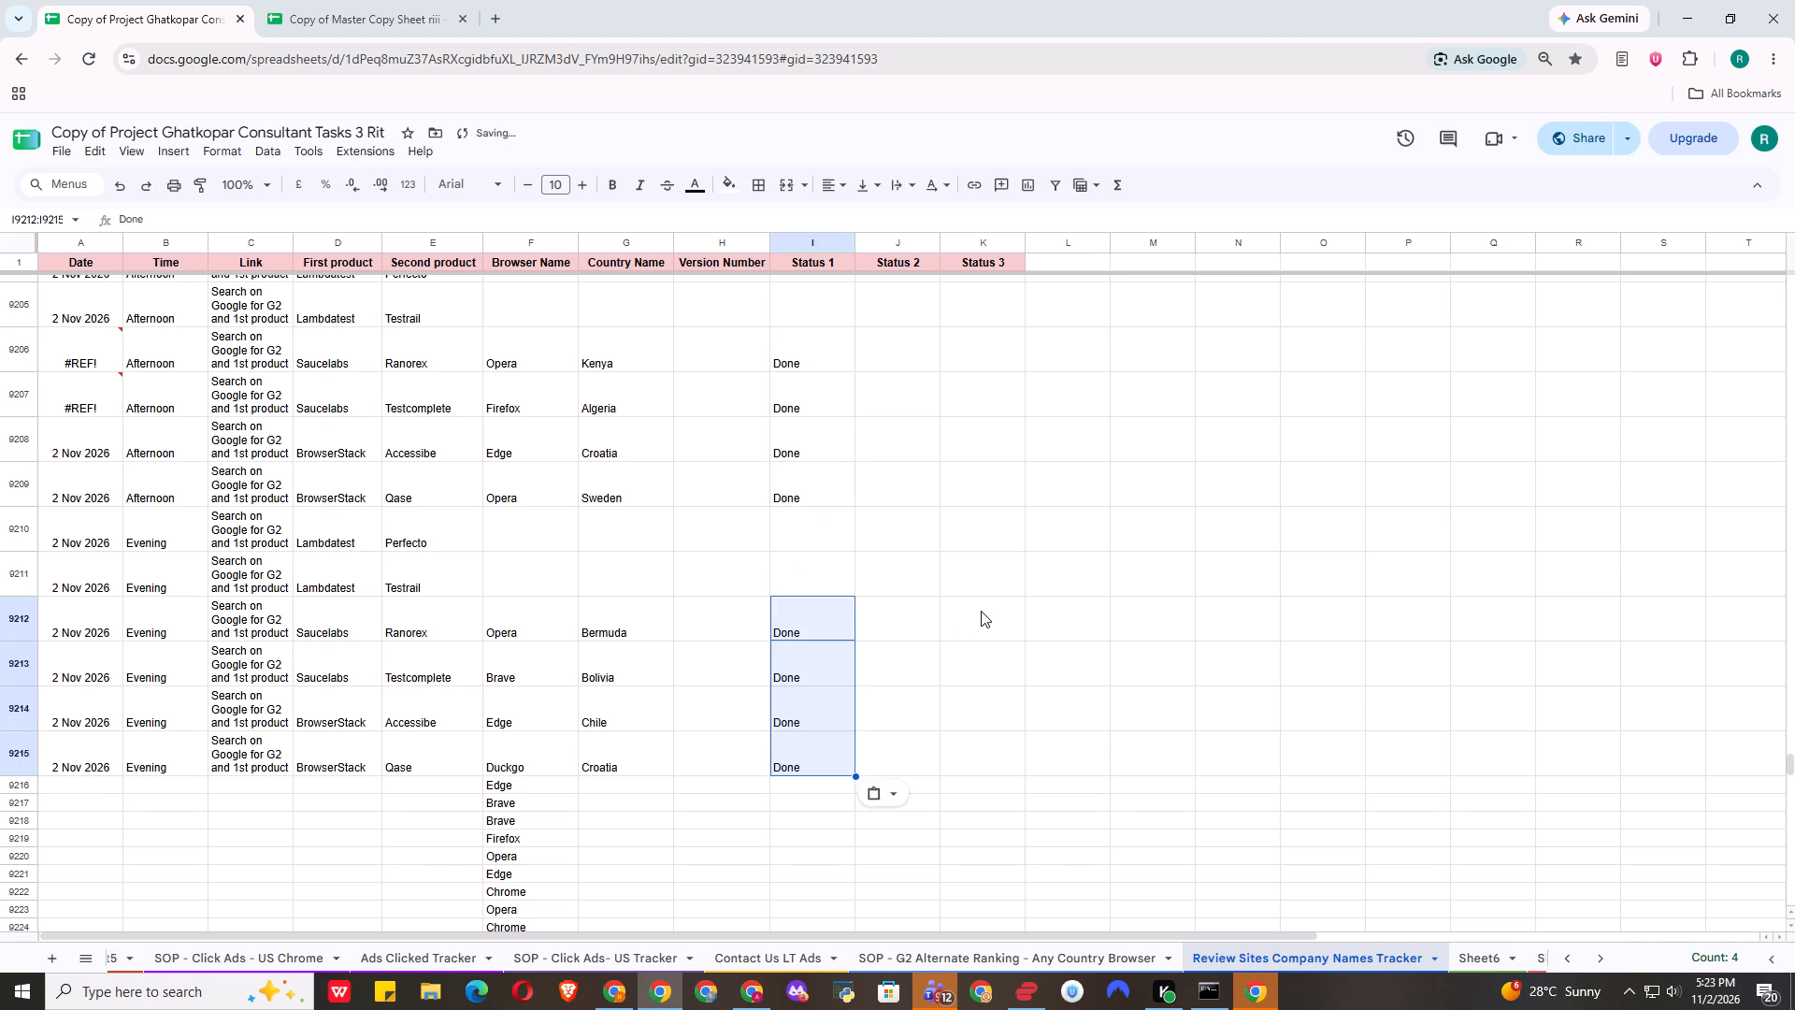
pyautogui.click(981, 611)
# Clear the repeated countries Kenya and Croatia from the 2 Nov 2026 Afternoon Ranorex and Accessibe rows.
pyautogui.scroll(2, 894, 584)
pyautogui.scroll(-2, 894, 584)
pyautogui.scroll(1, 894, 584)
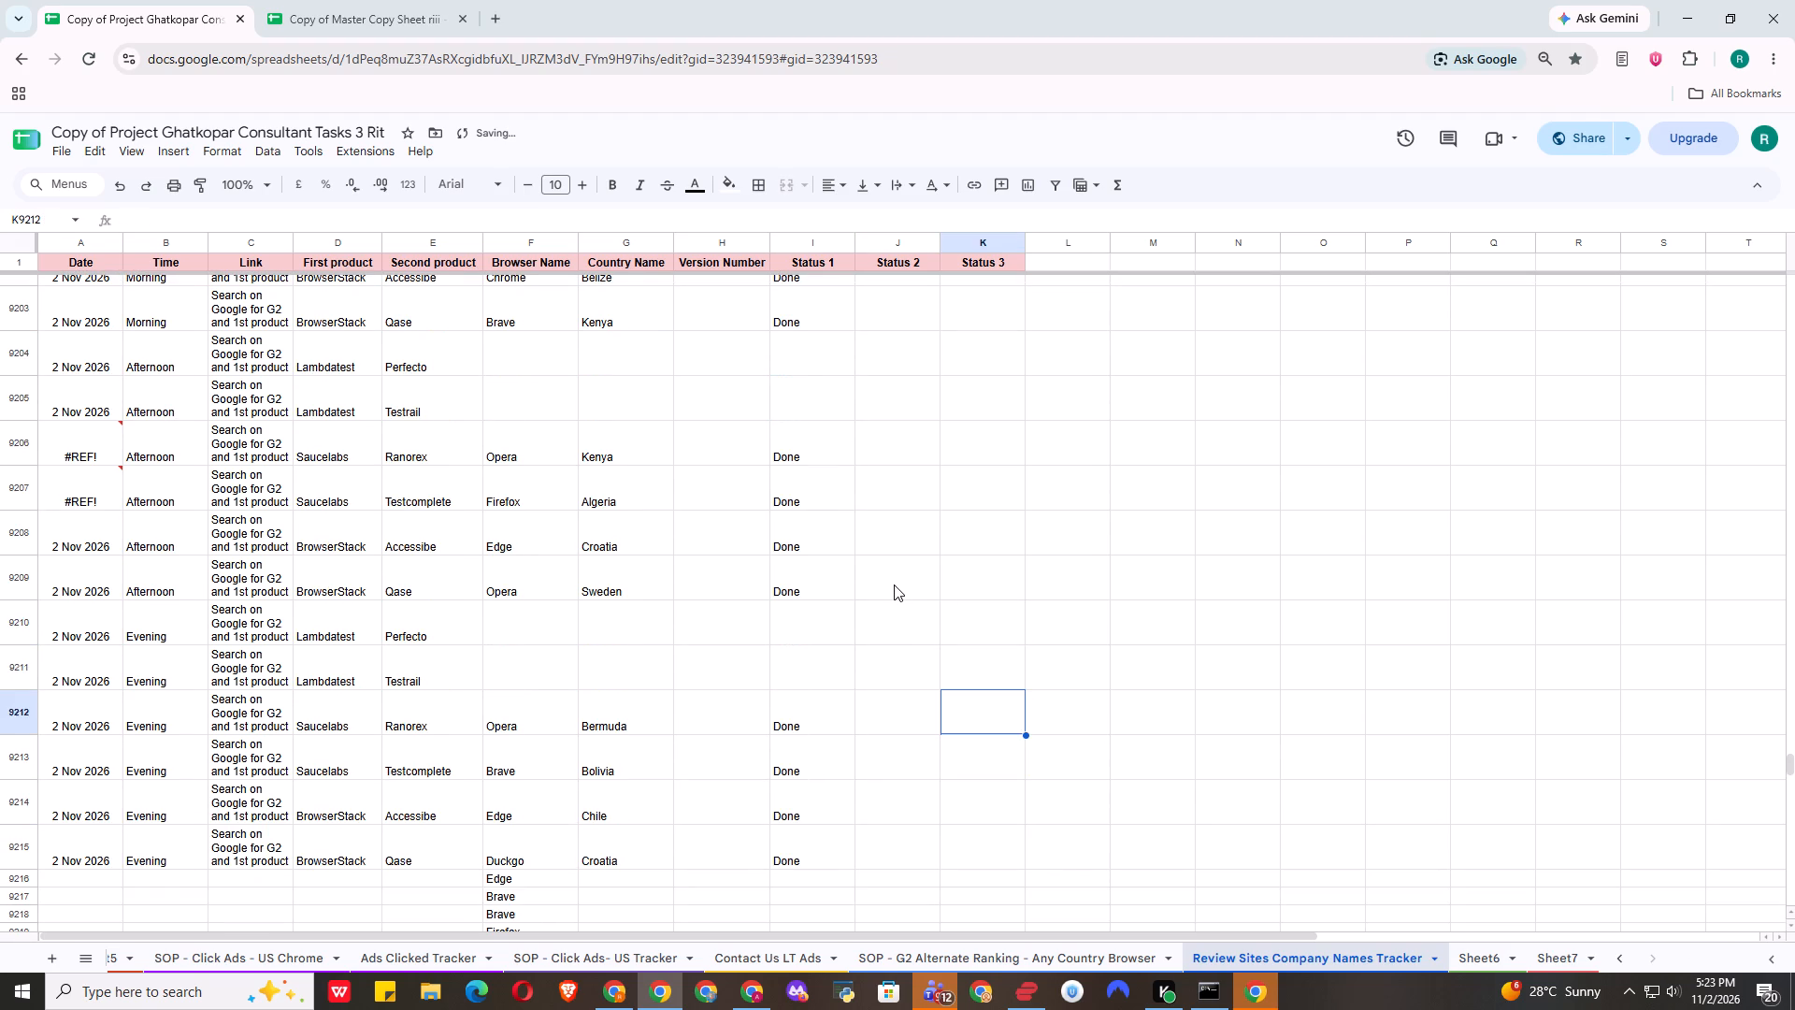
pyautogui.scroll(1, 894, 584)
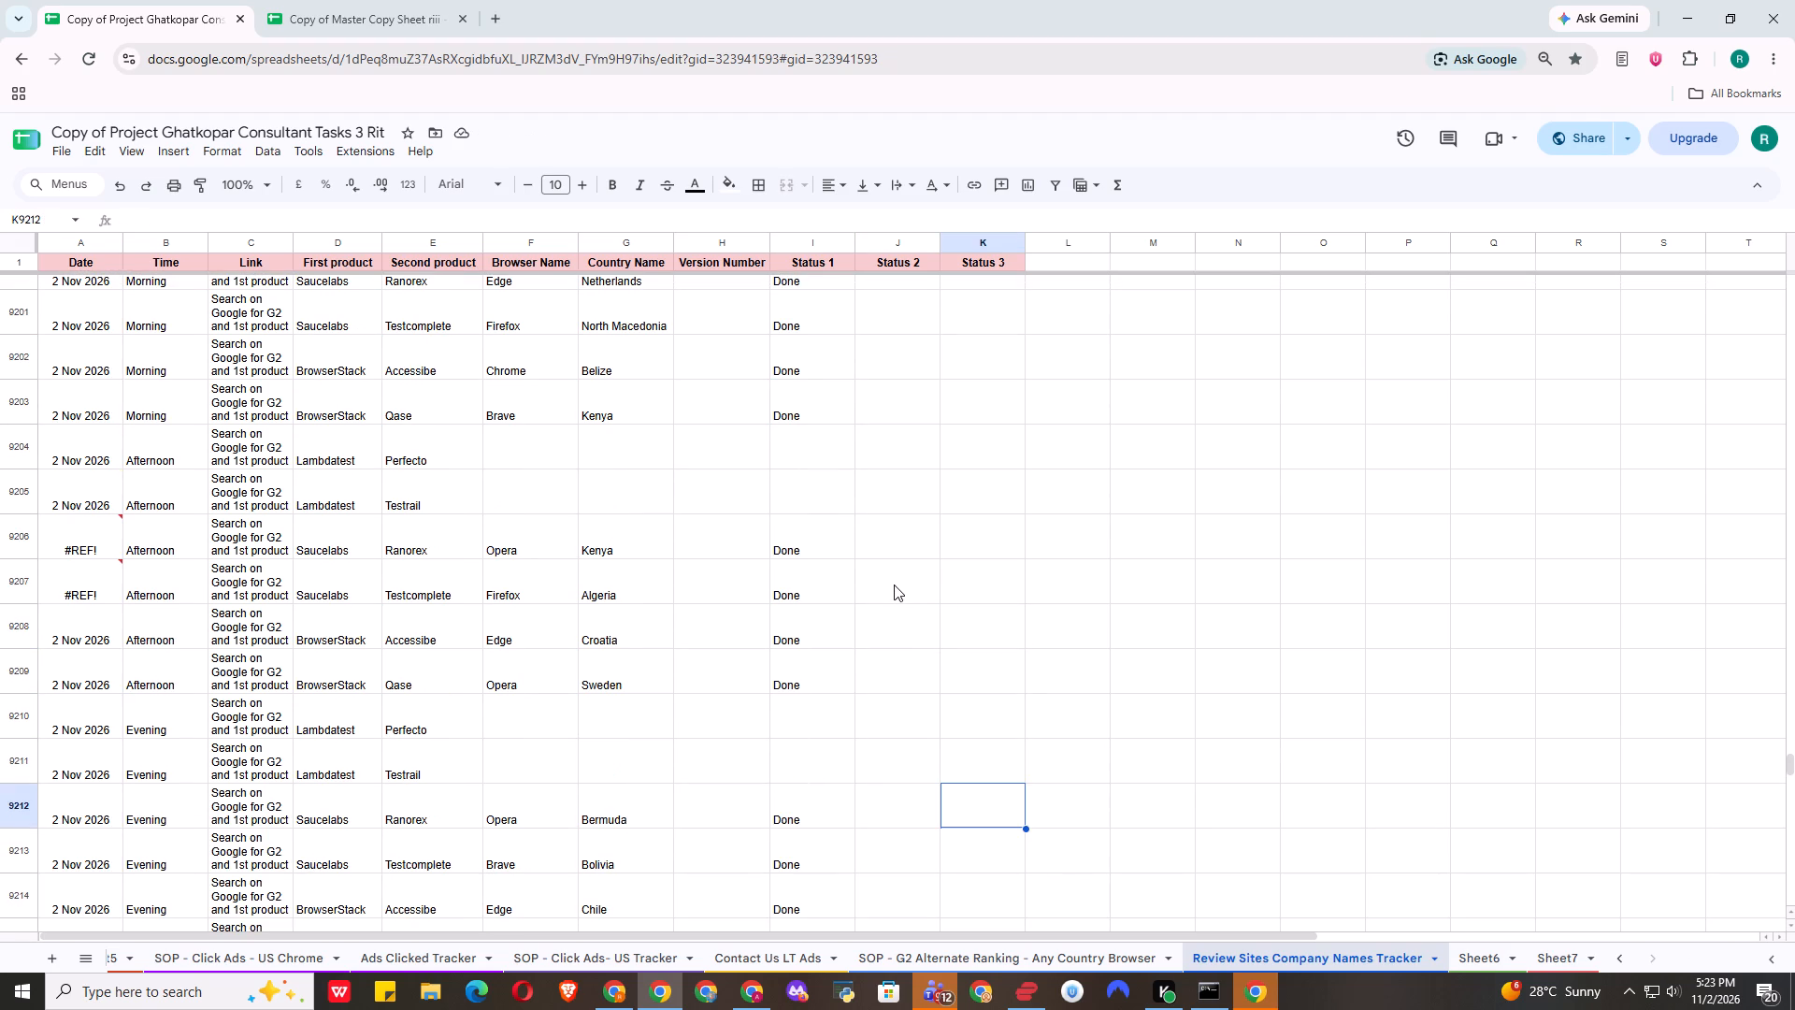
pyautogui.click(651, 552)
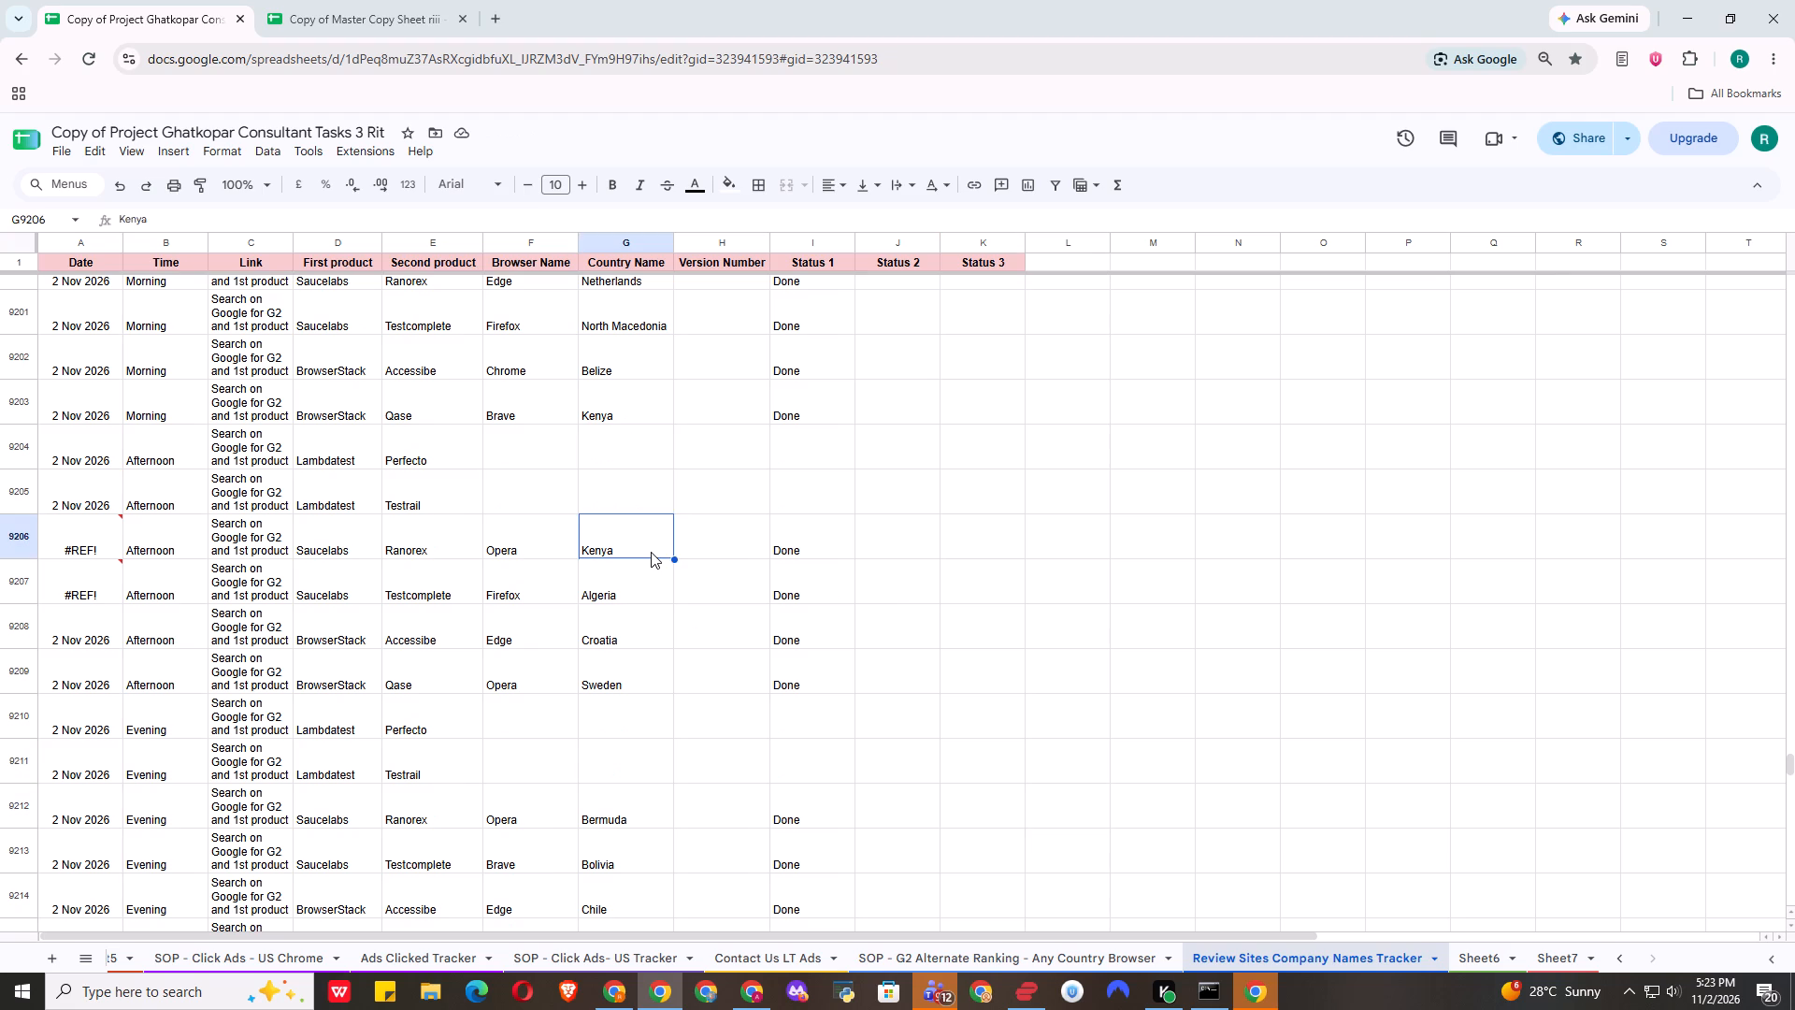
pyautogui.press('BackSpace')
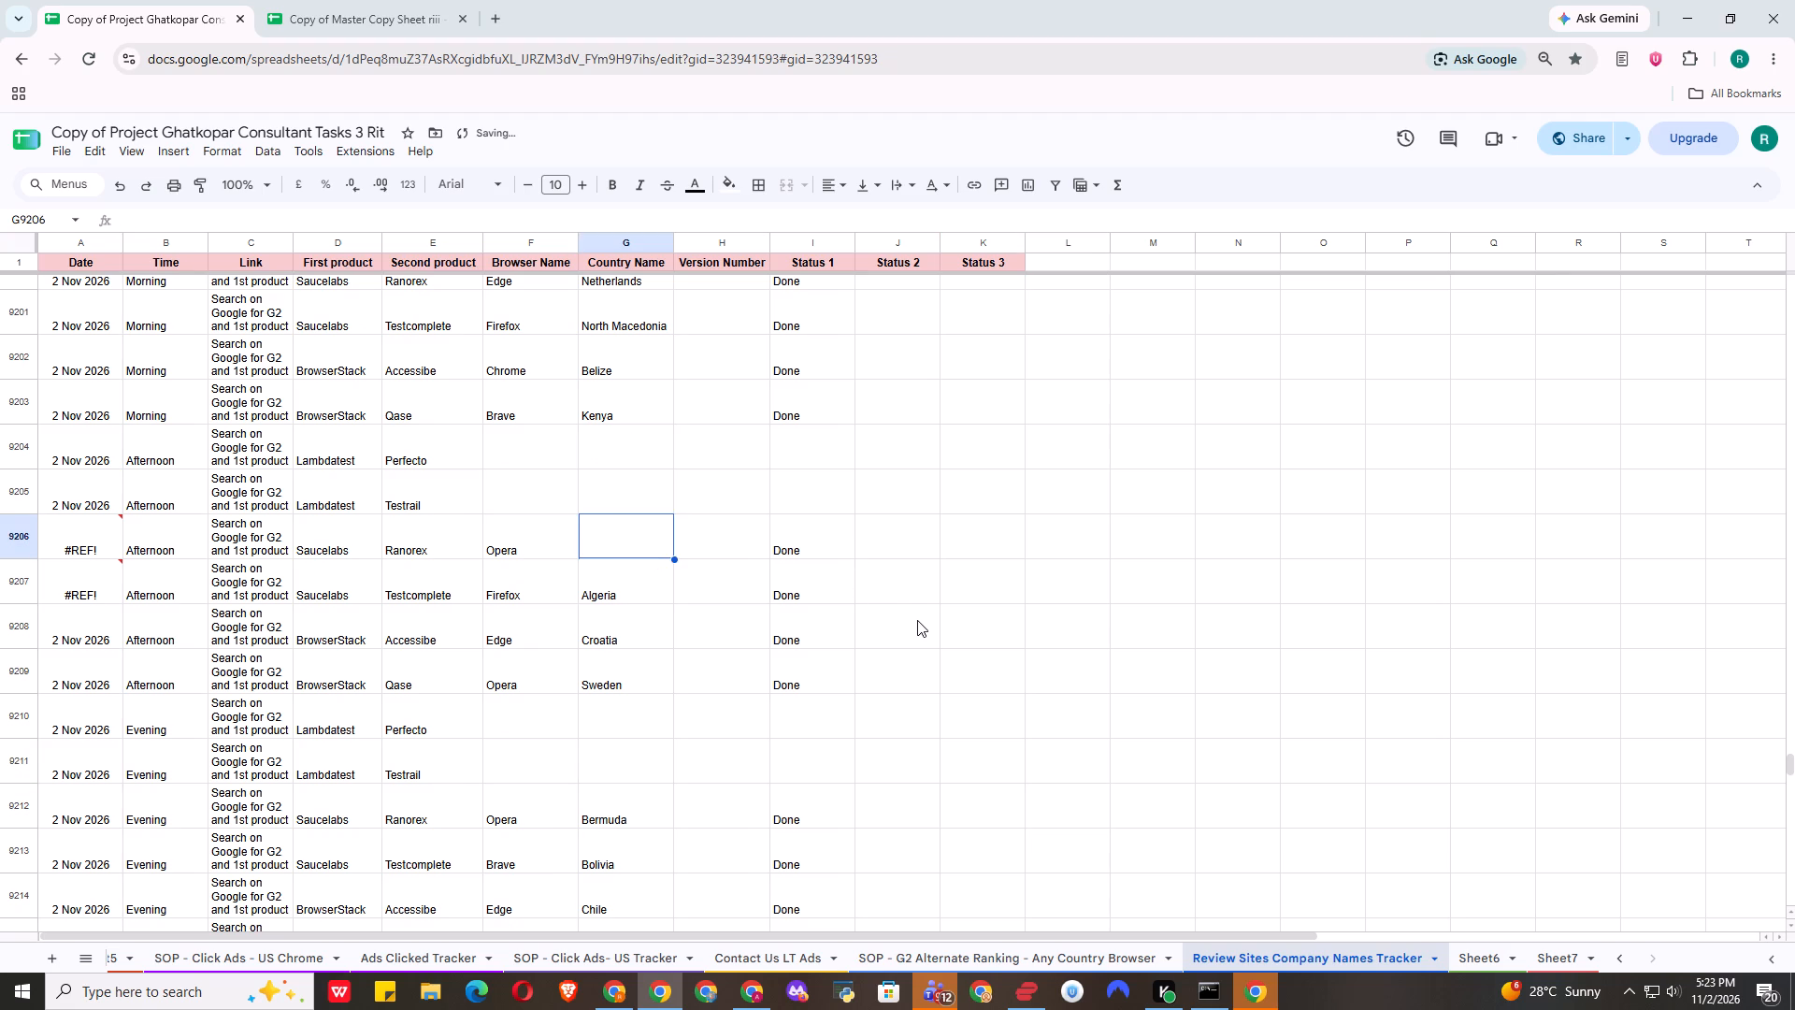
pyautogui.click(917, 620)
pyautogui.scroll(-1, 917, 620)
pyautogui.click(616, 844)
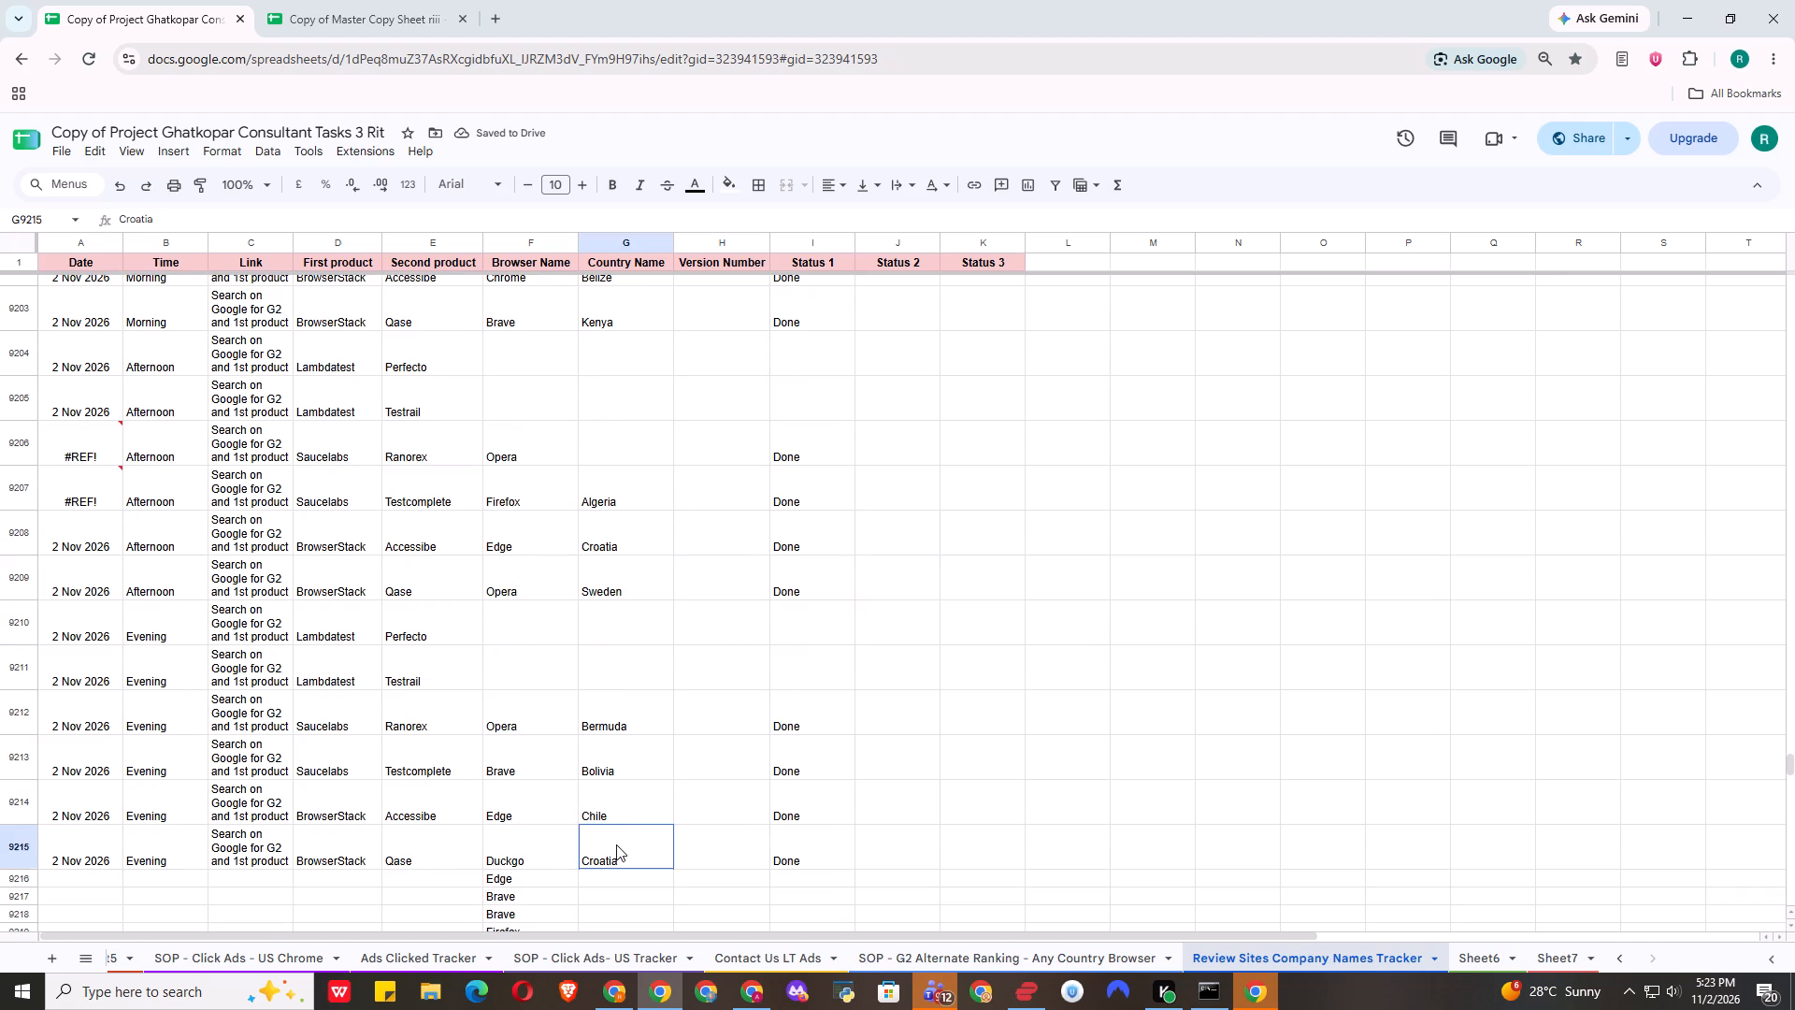
pyautogui.click(617, 519)
pyautogui.press('BackSpace')
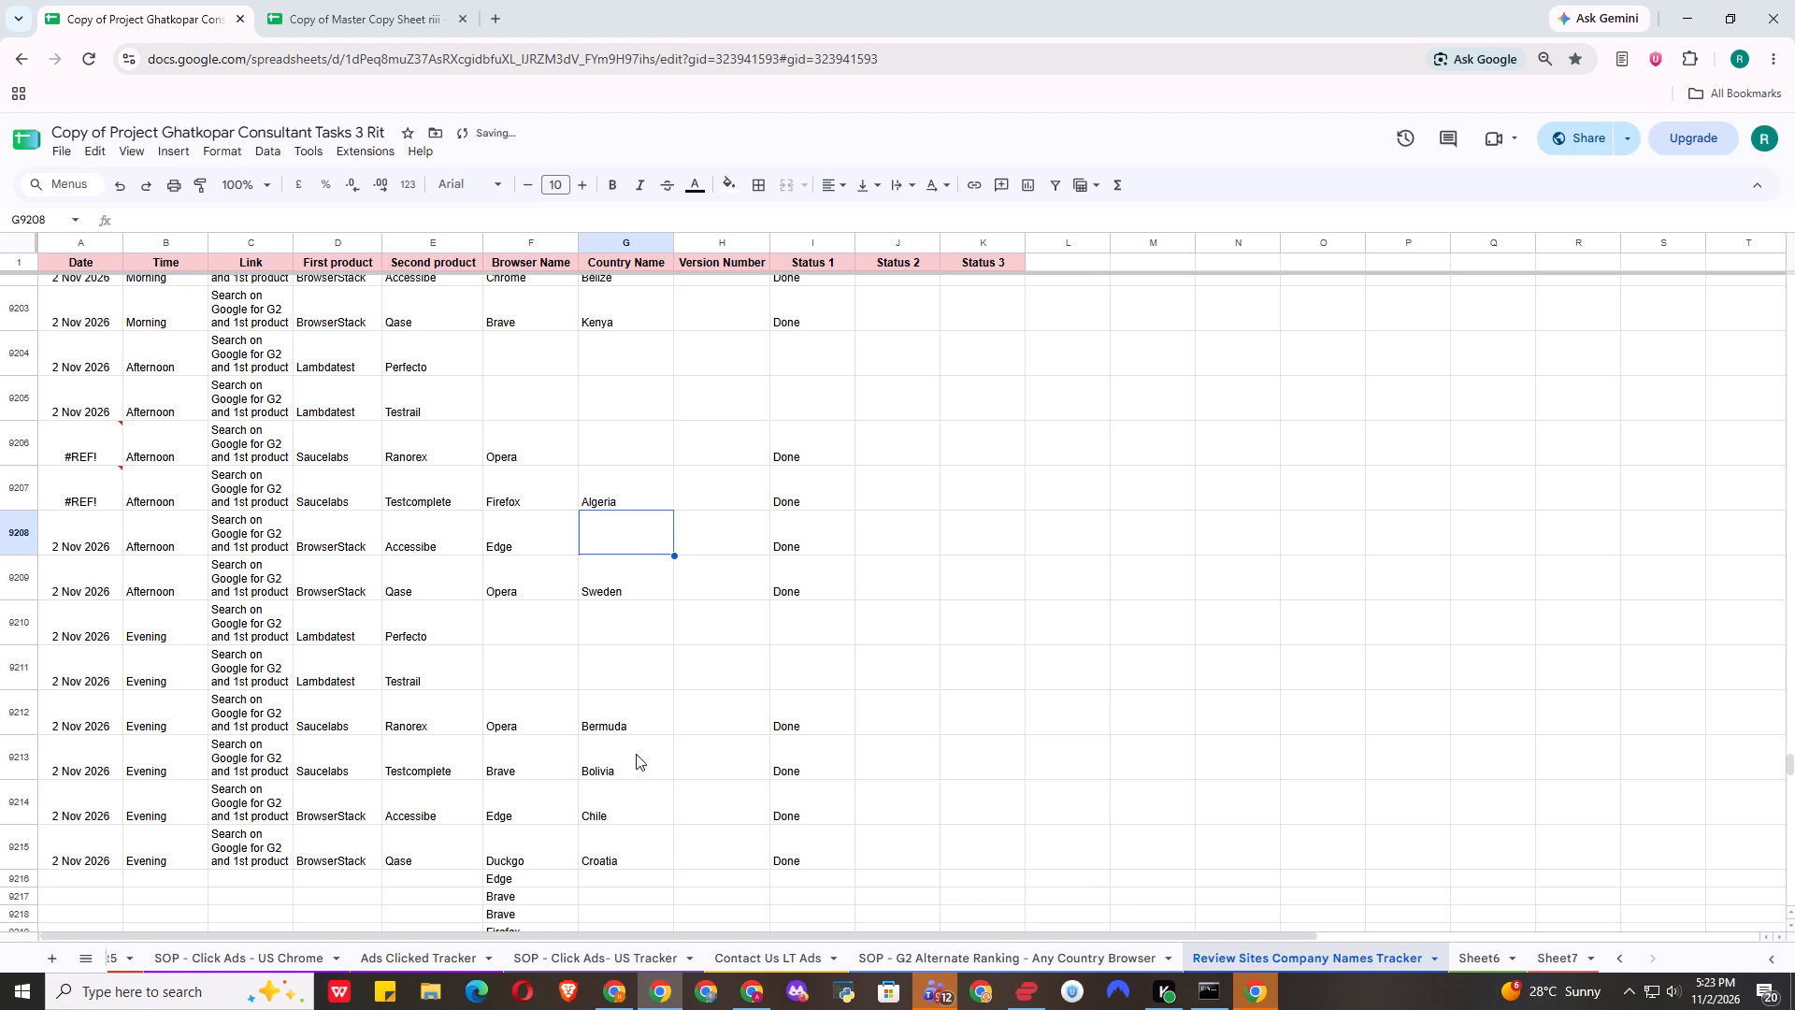
# Review the 2 Nov 2026 rows and the March 2026 entries, and return to the last filled Country Name cell.
pyautogui.scroll(1, 780, 658)
pyautogui.scroll(-1, 766, 618)
pyautogui.scroll(1, 837, 700)
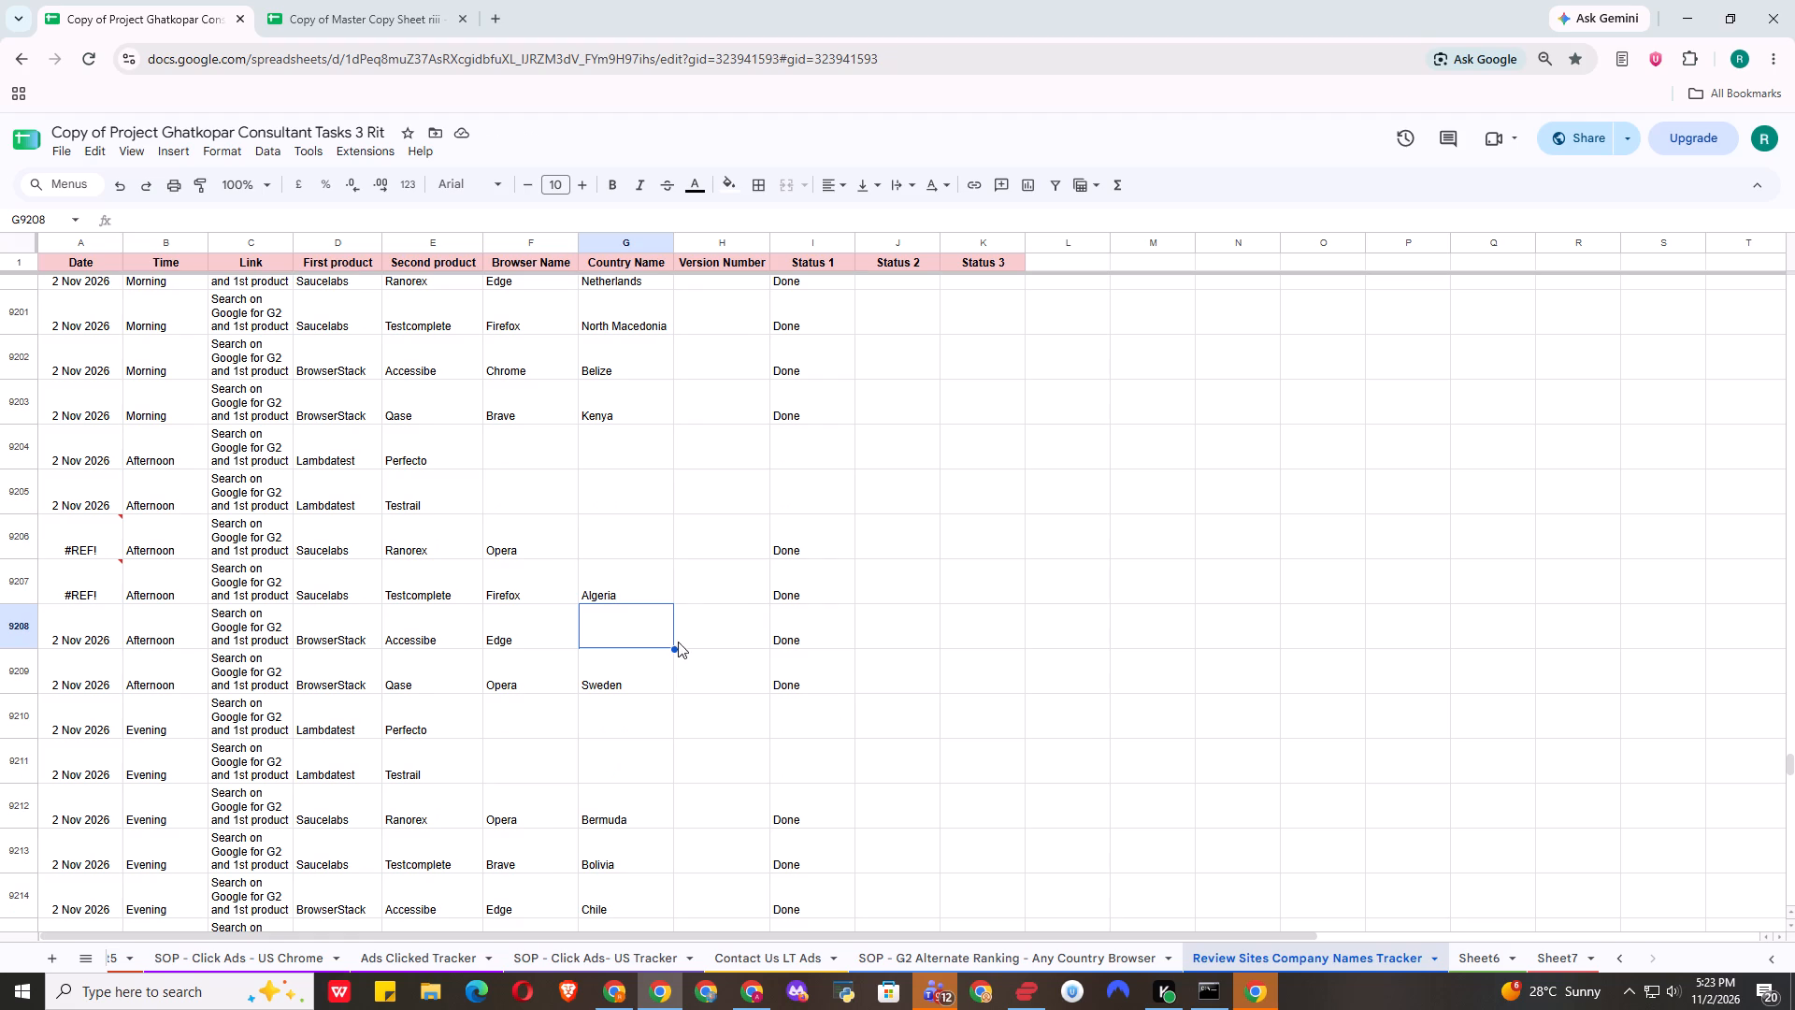
pyautogui.scroll(-2, 689, 648)
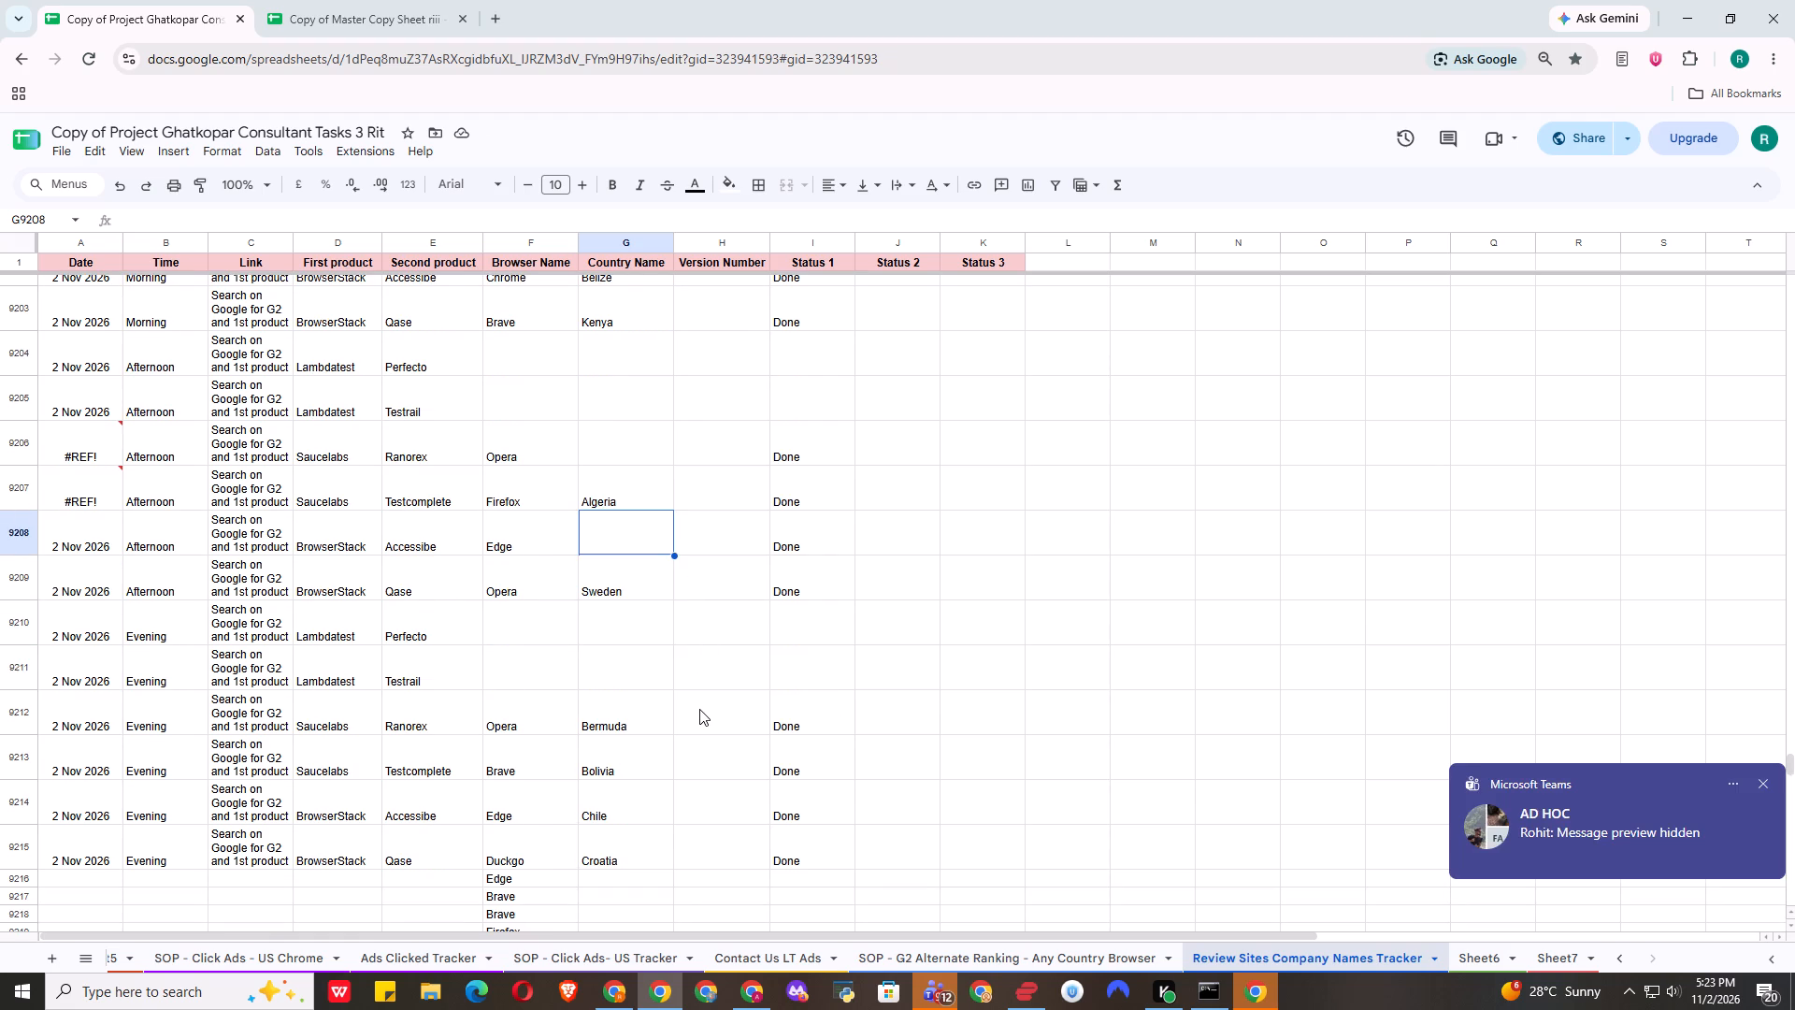
pyautogui.scroll(3, 958, 690)
pyautogui.scroll(-3, 895, 670)
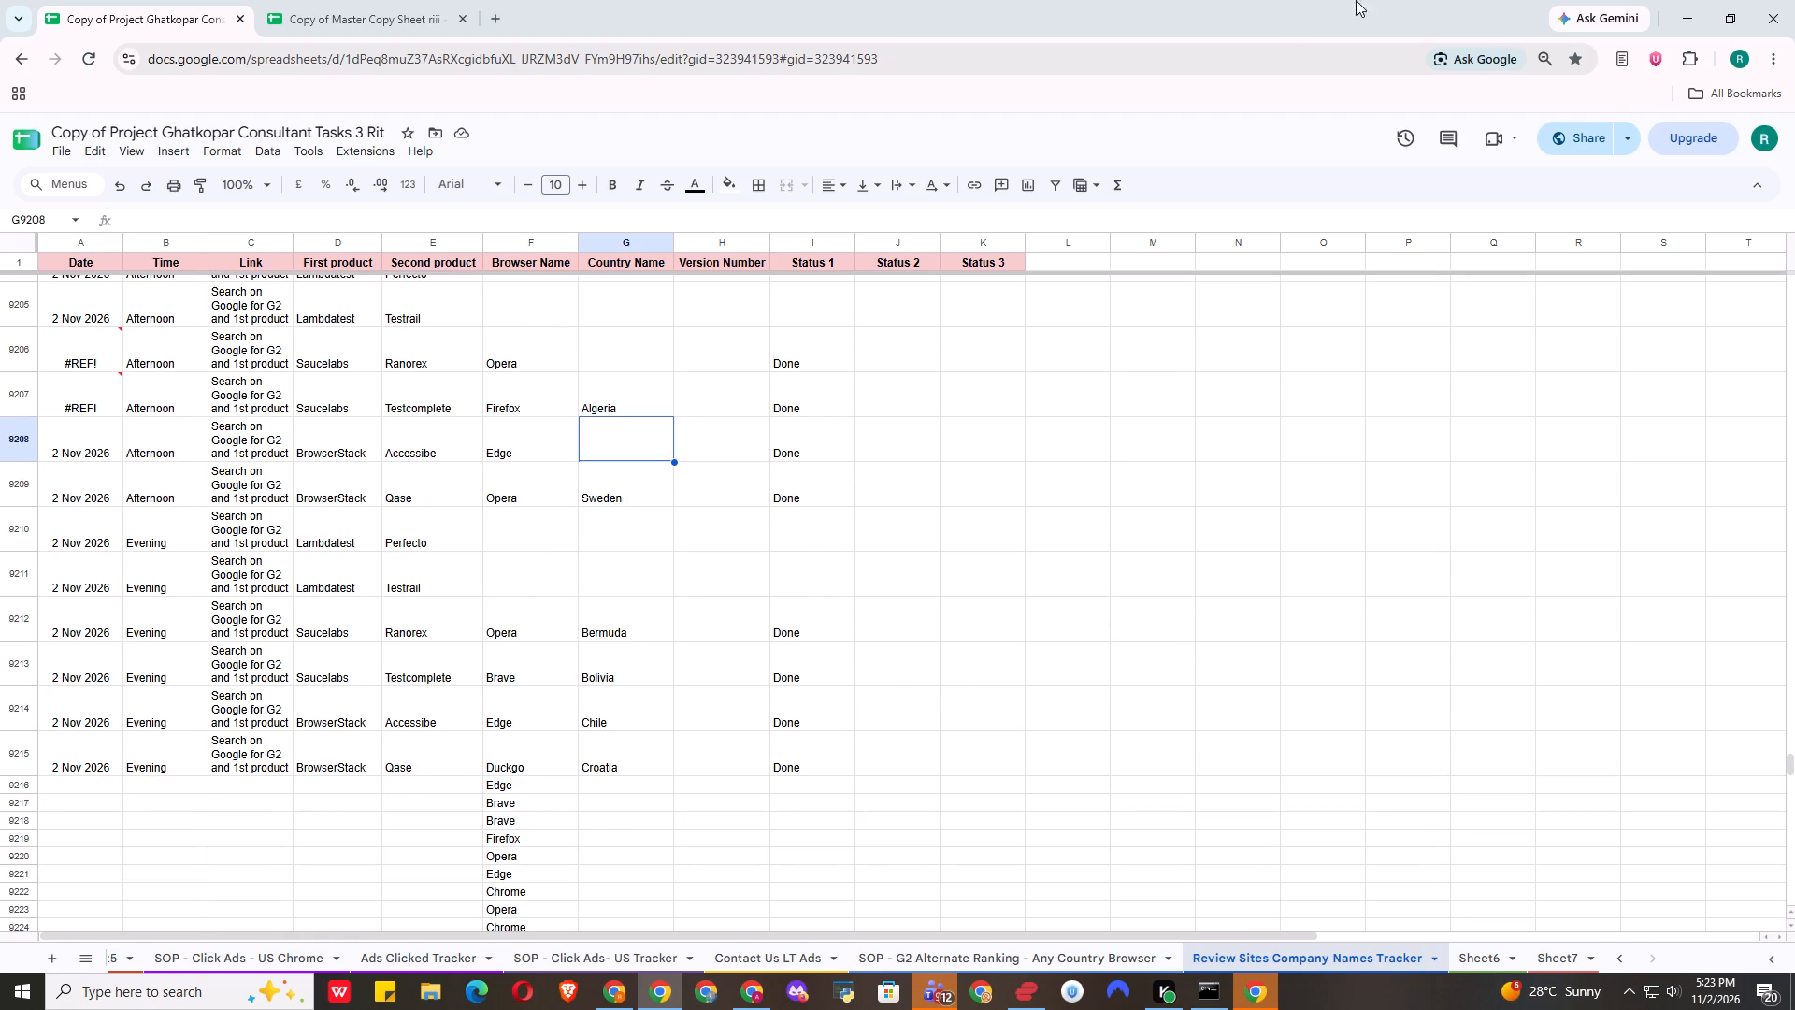
pyautogui.scroll(1, 1406, 769)
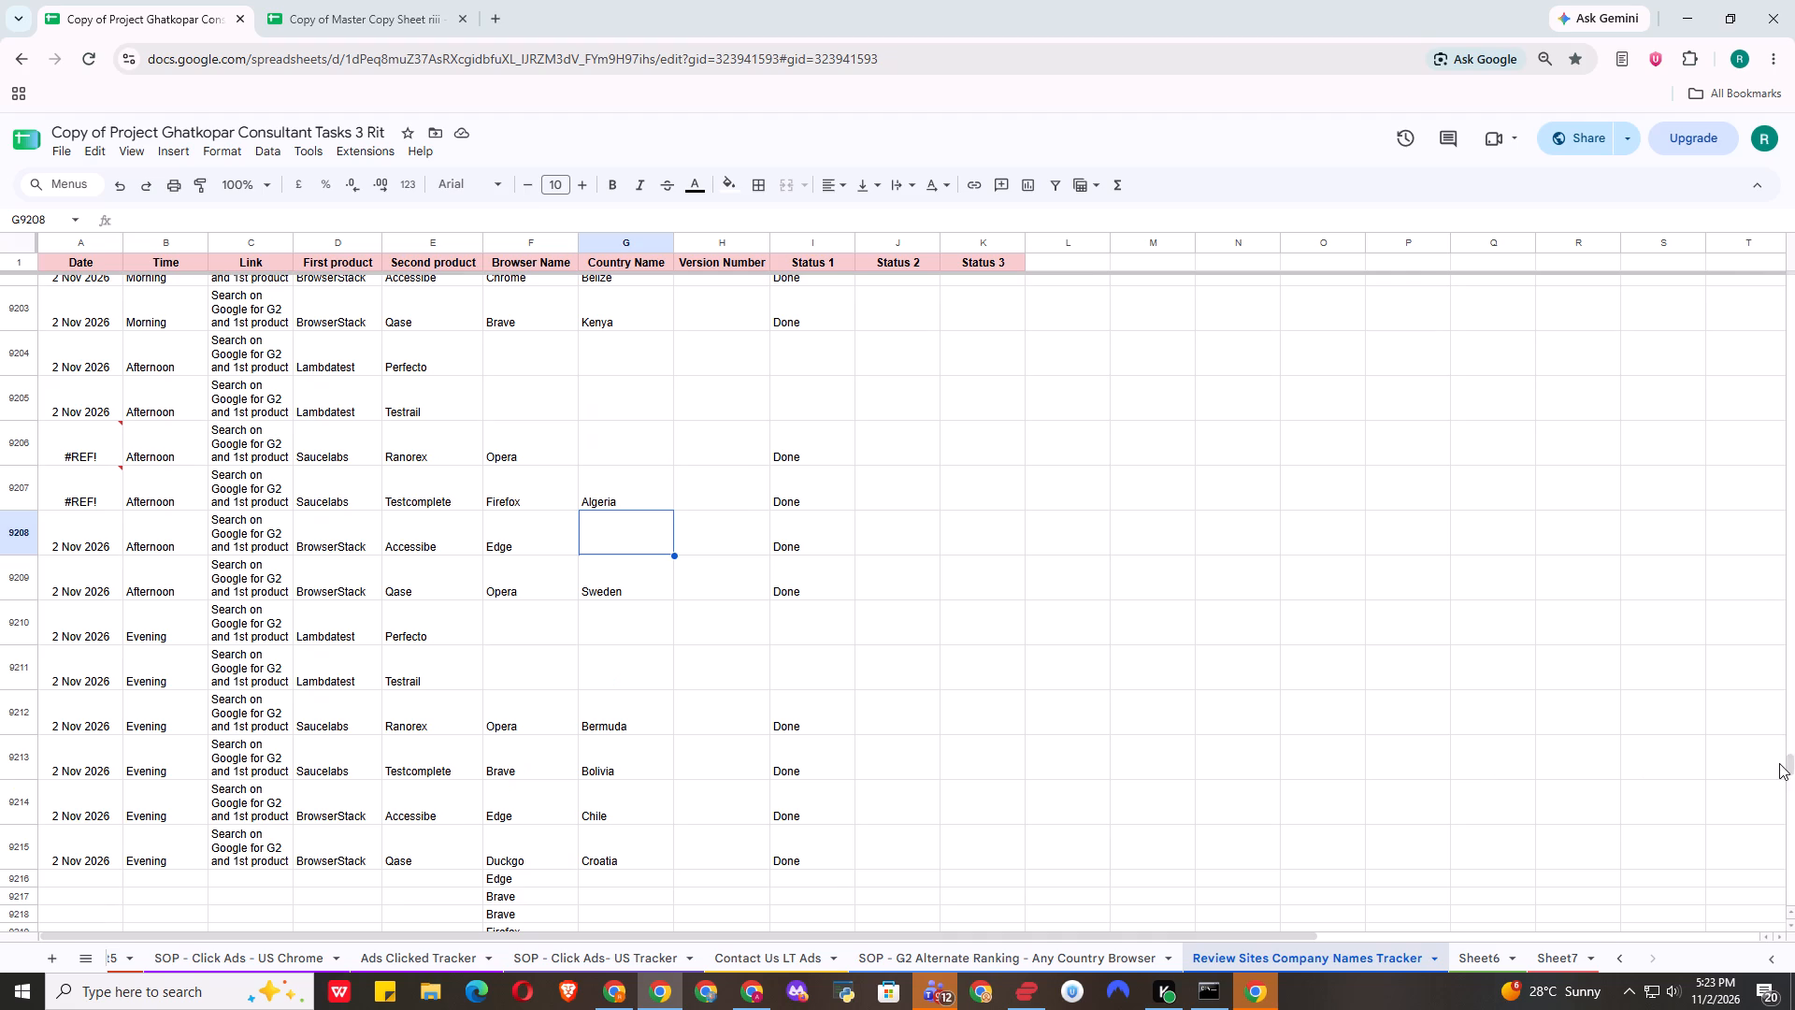
pyautogui.moveTo(1792, 757); pyautogui.dragTo(1785, 567)
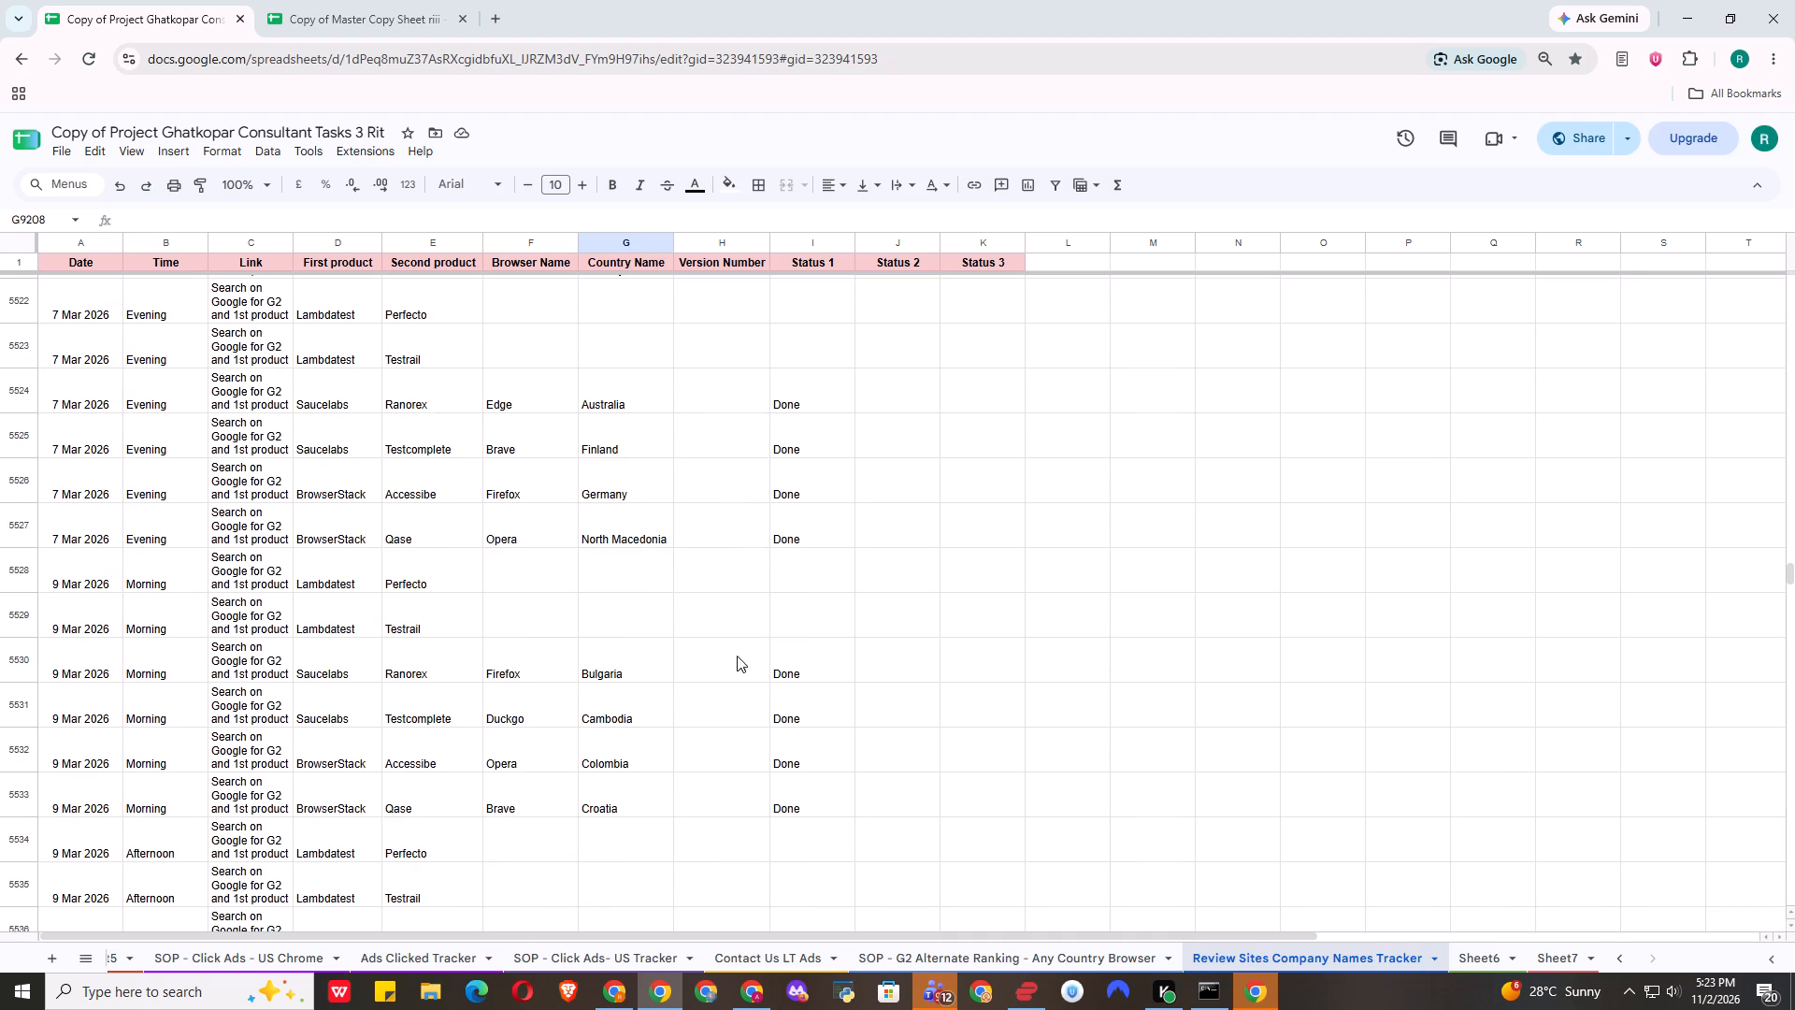
pyautogui.click(721, 642)
pyautogui.hotkey('ctrl', 'Down')
pyautogui.press('Left')
pyautogui.hotkey('ctrl', 'Up')
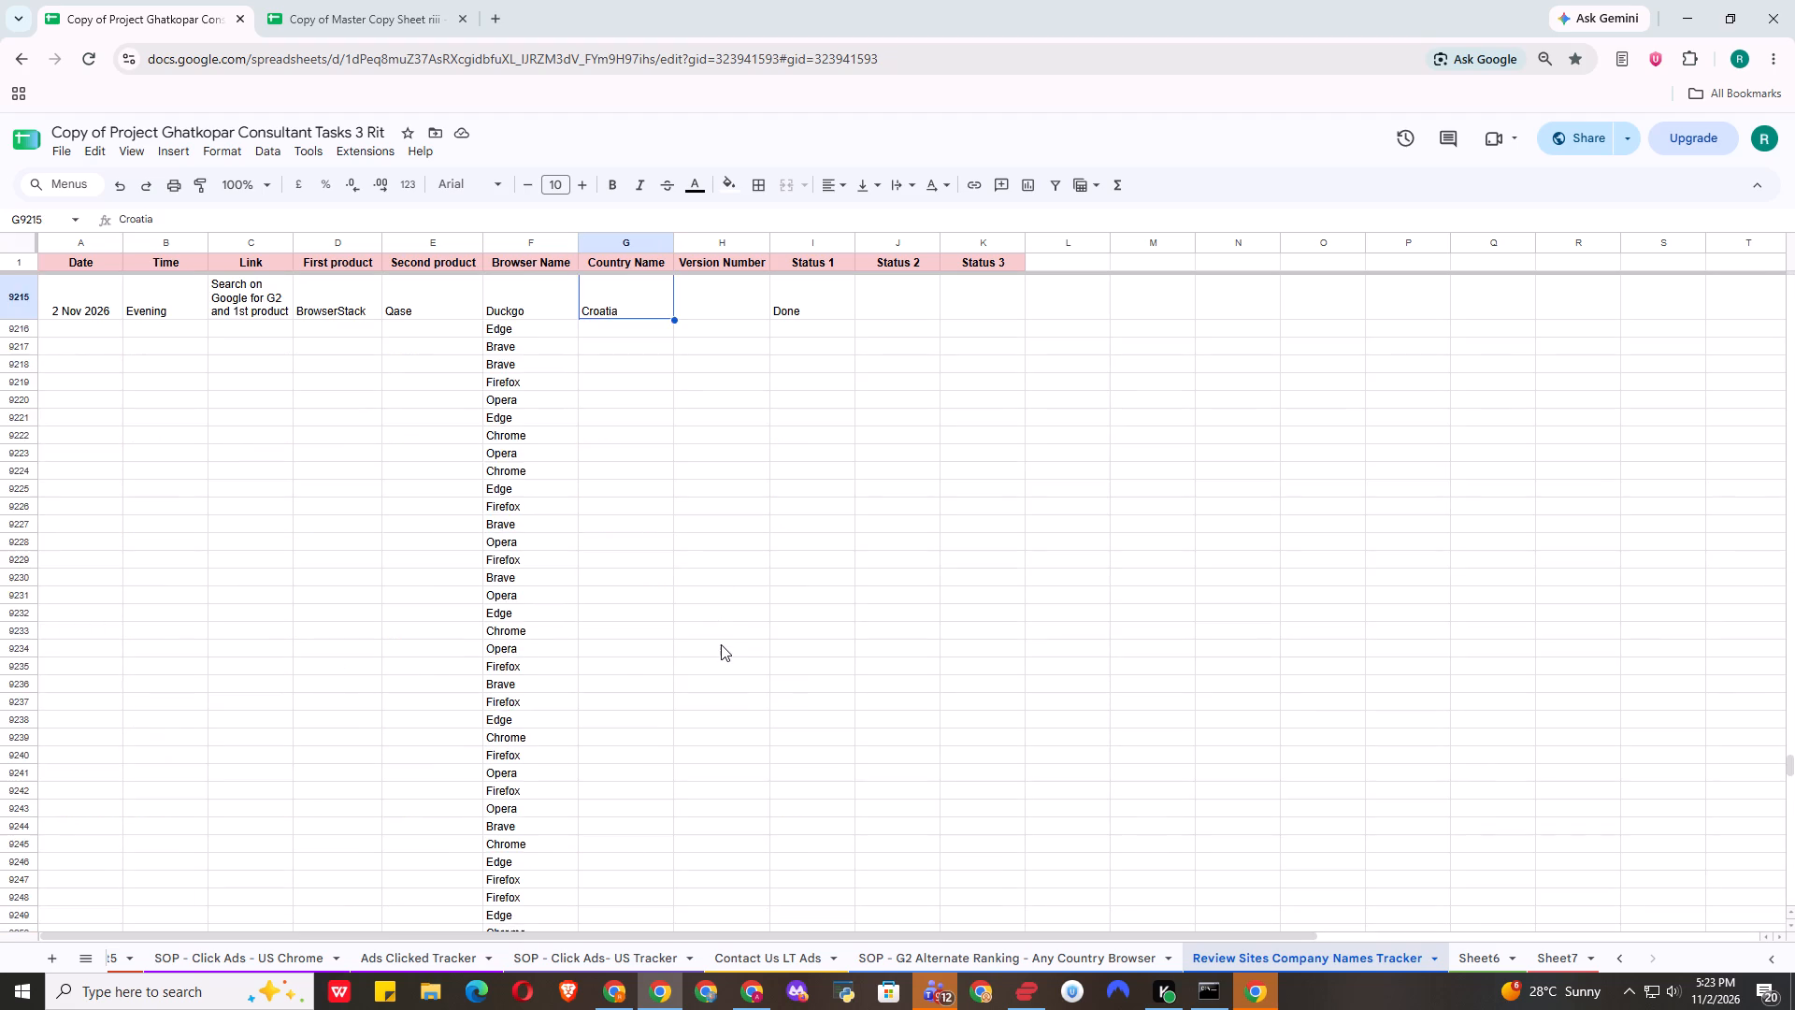
# Enter Finland as the Country Name in the 2 Nov 2026 Afternoon BrowserStack–Accessibe row.
pyautogui.scroll(4, 721, 644)
pyautogui.click(610, 359)
pyautogui.write('Finland')
pyautogui.press('Return')
# Enter Germany as the Country Name in the Afternoon Saucelabs–Ranorex row 9206.
pyautogui.scroll(2, 610, 359)
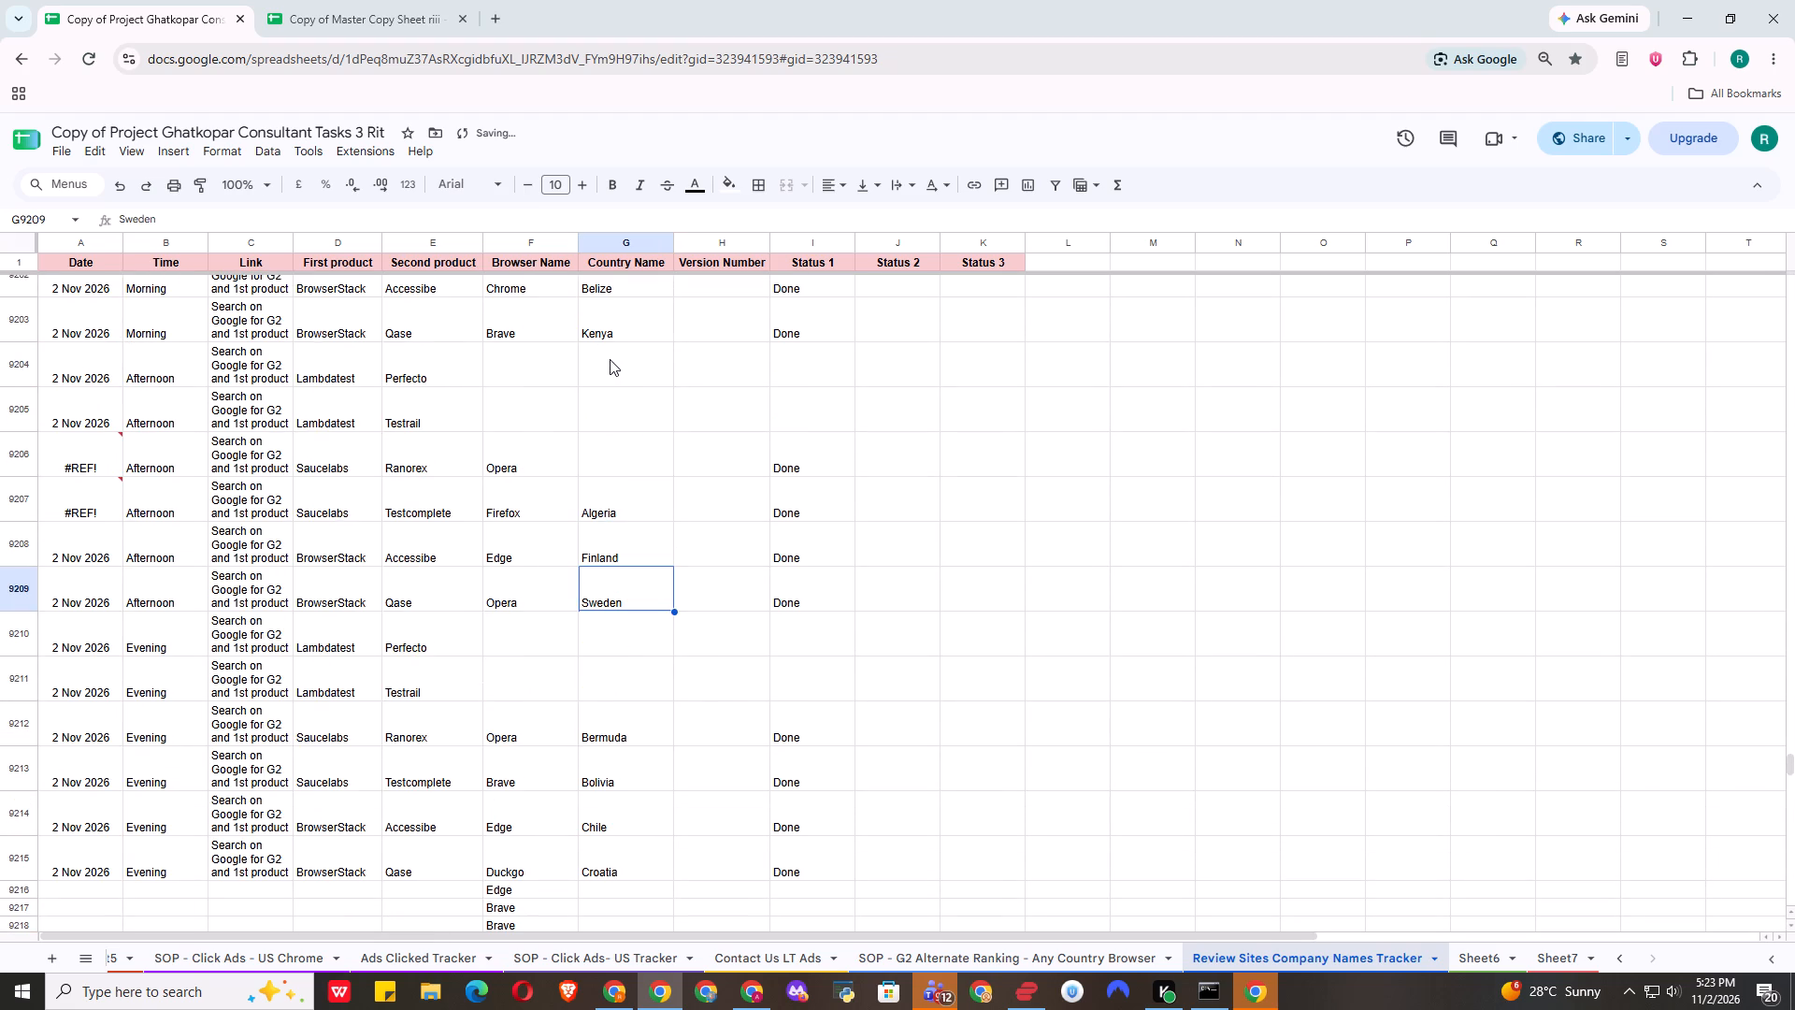
pyautogui.click(626, 470)
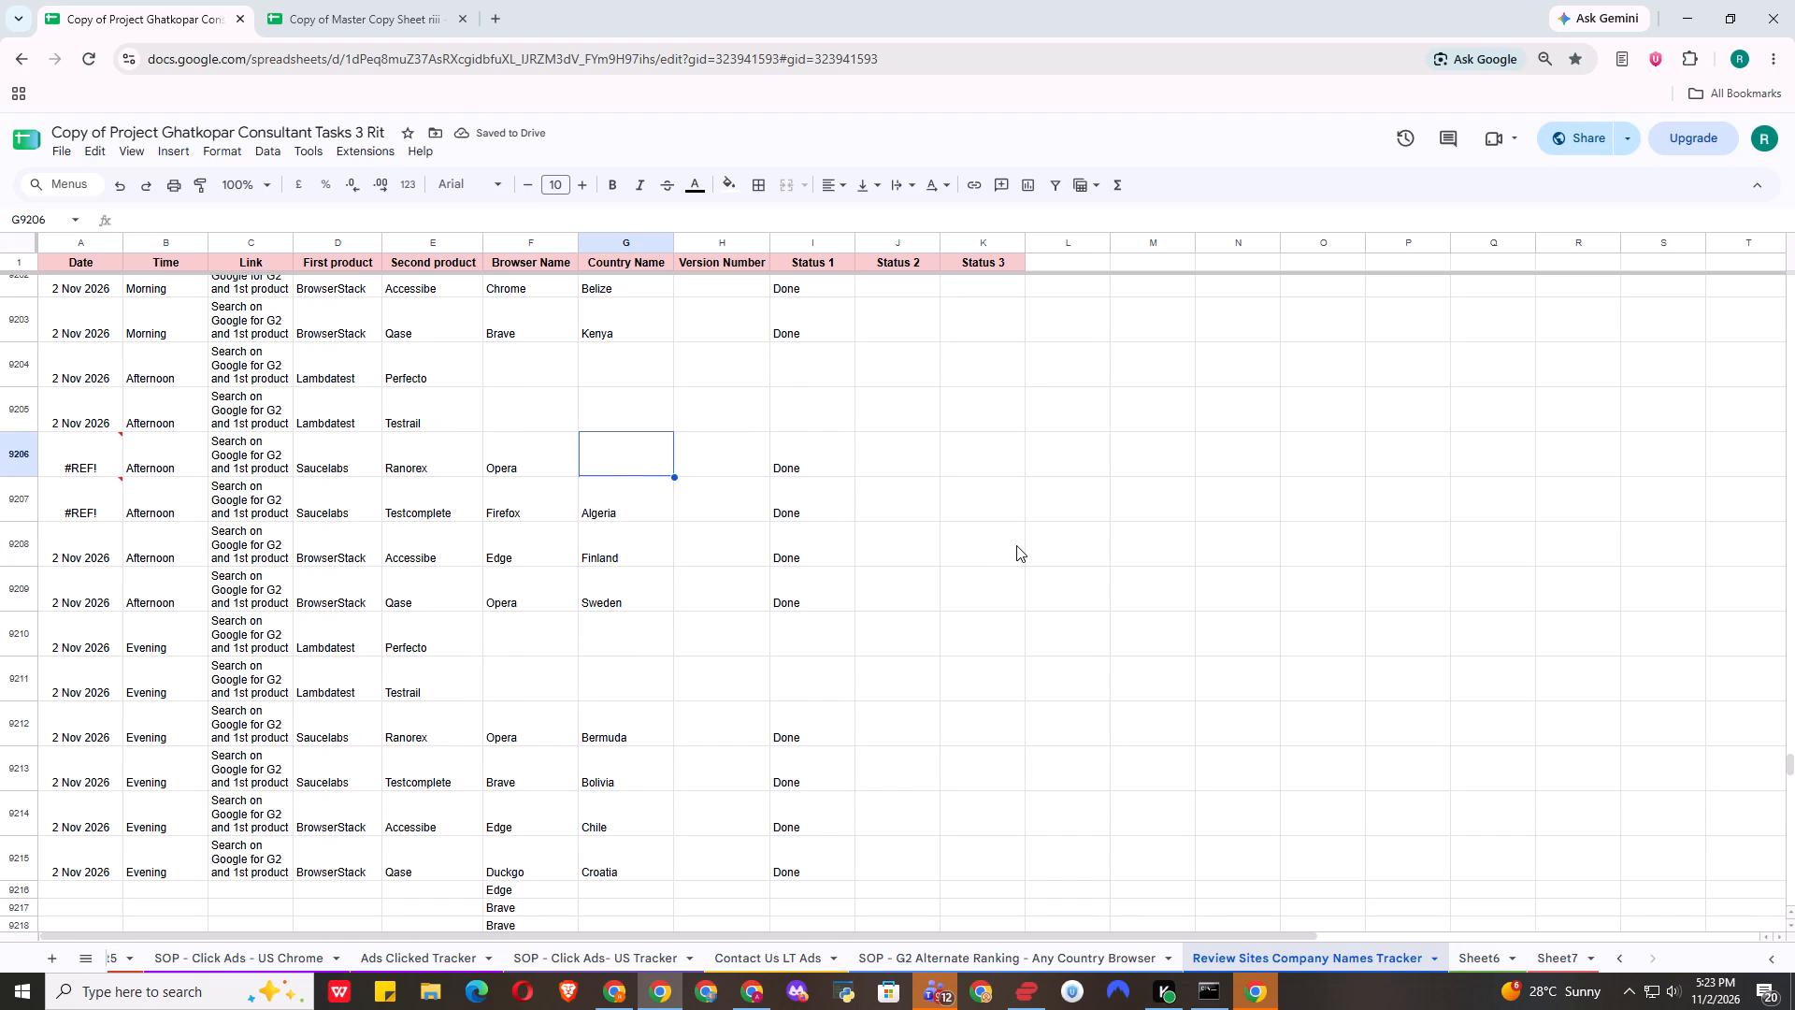
pyautogui.write('Geramny')
pyautogui.press('Return')
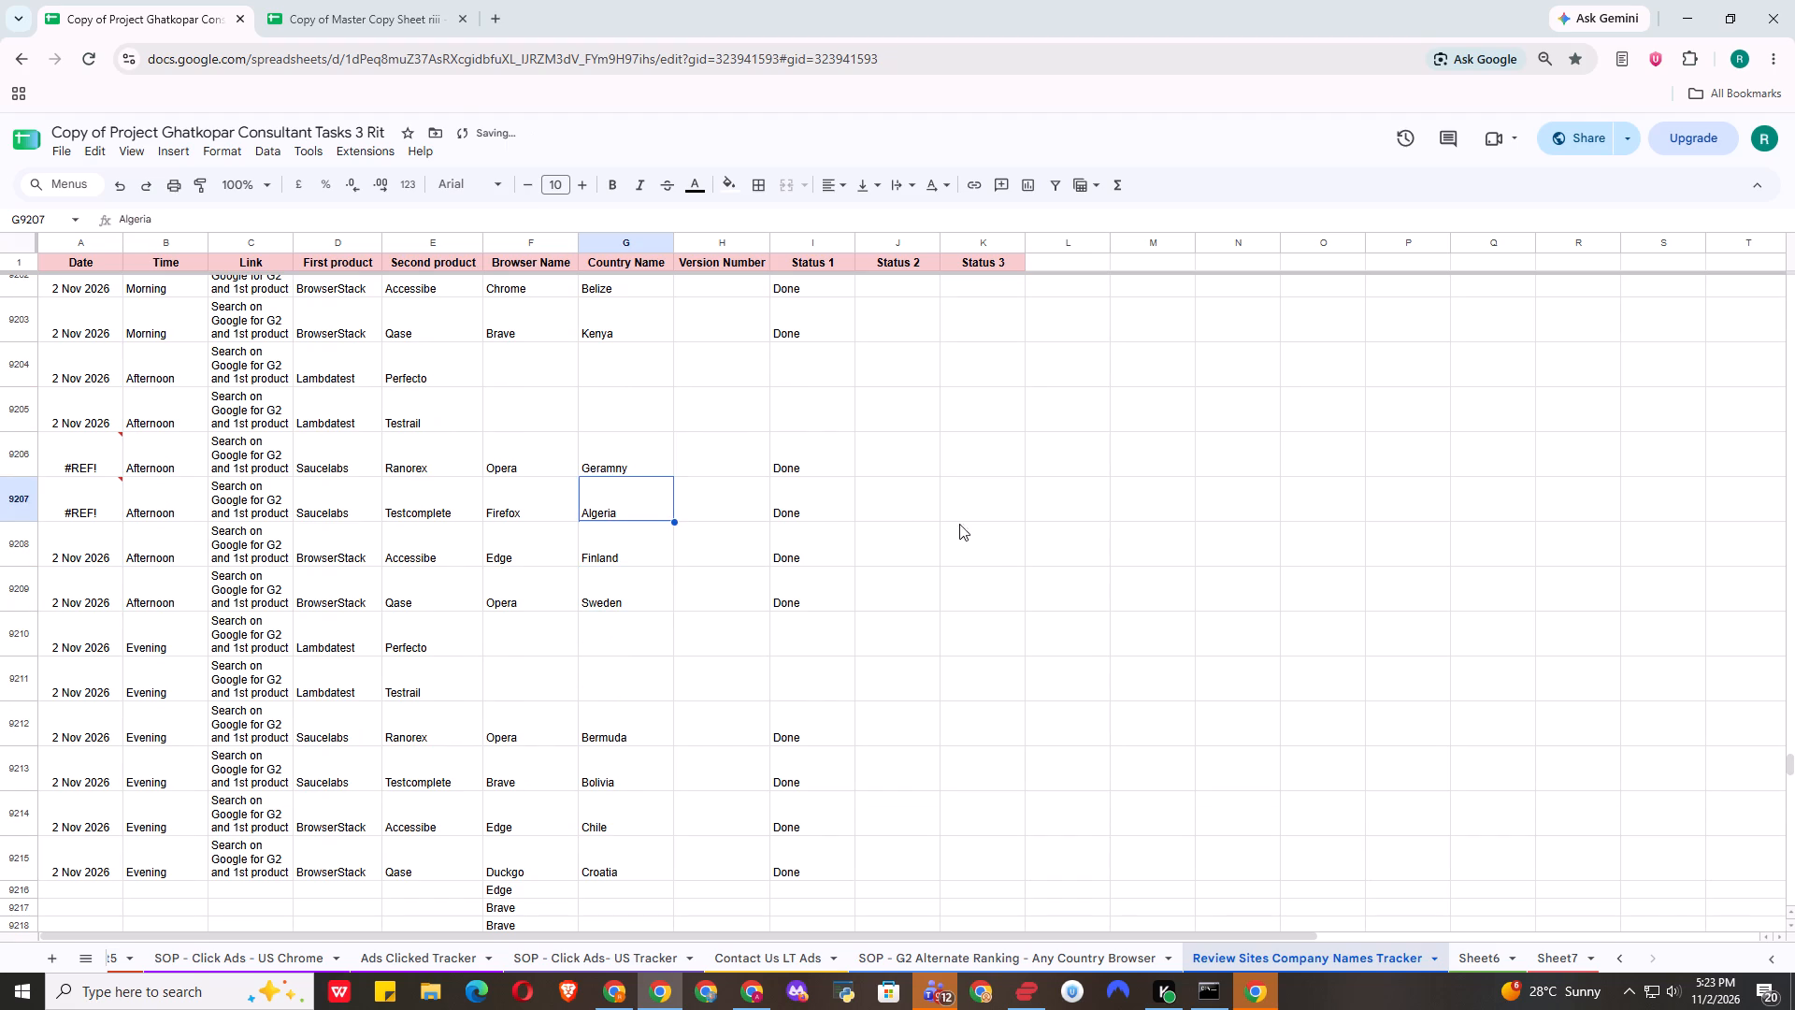
pyautogui.doubleClick(653, 447)
pyautogui.press('BackSpace')
pyautogui.press('BackSpace')
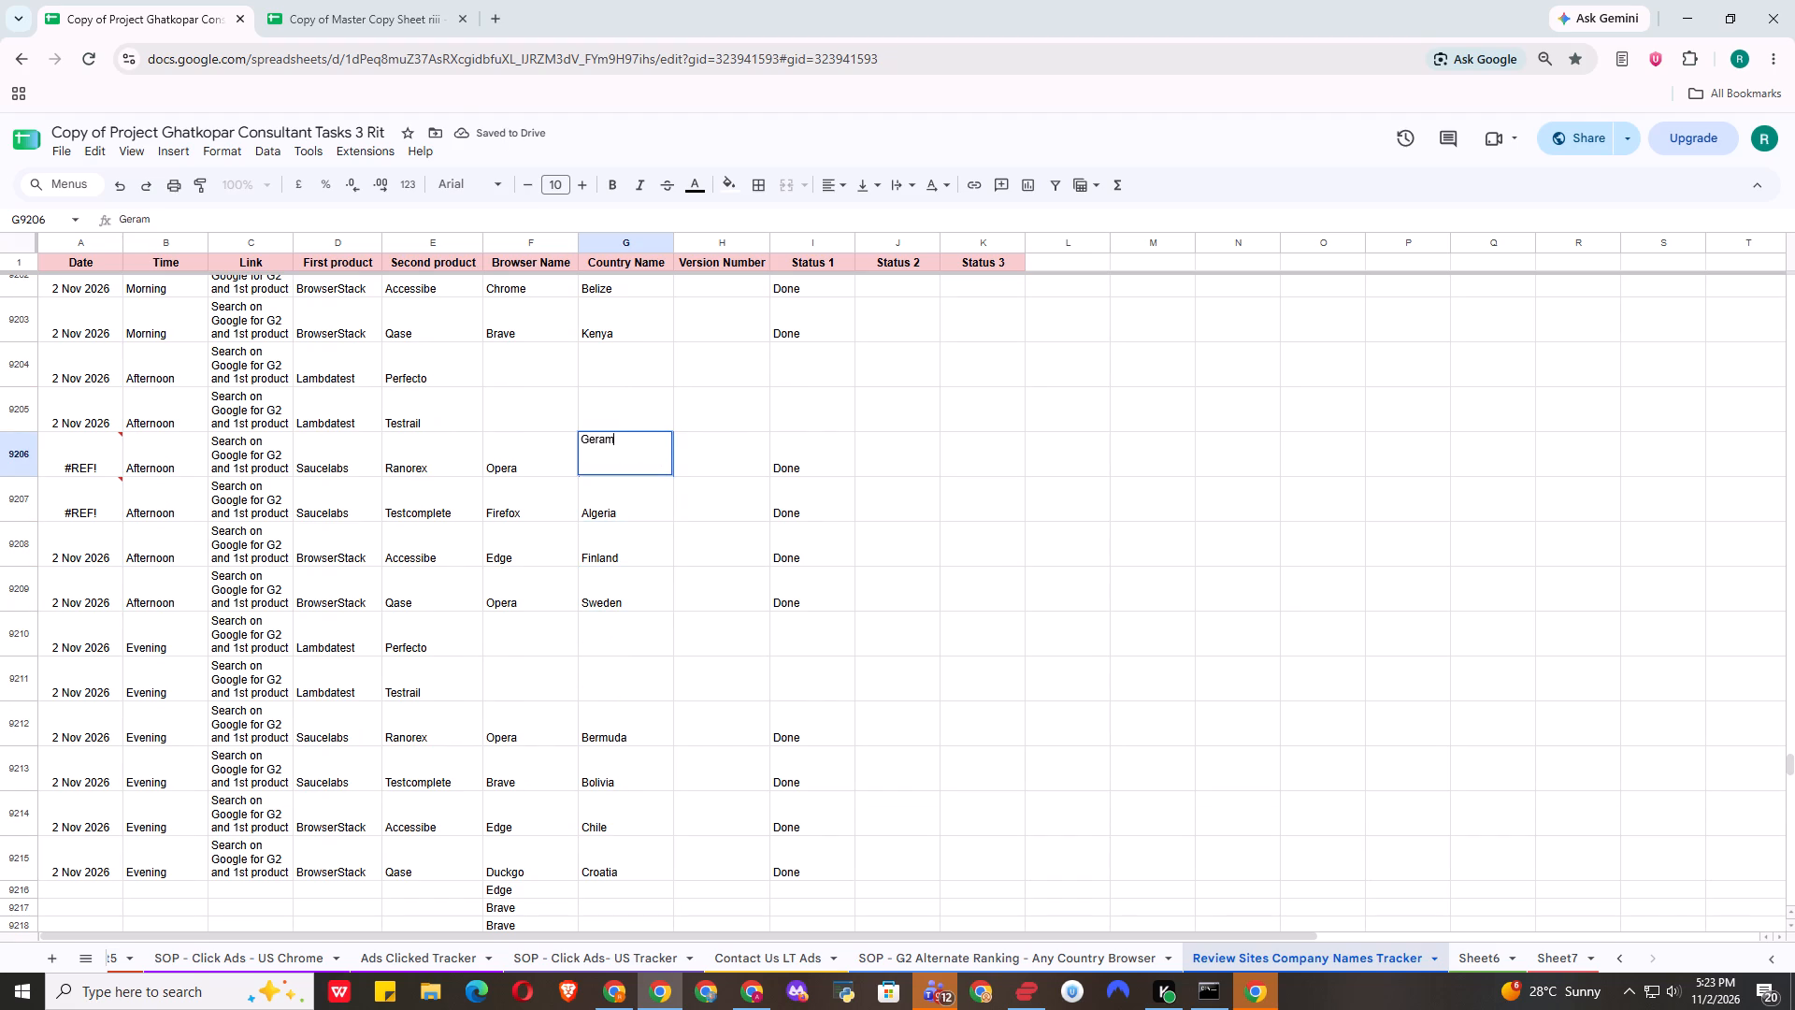
pyautogui.press('BackSpace')
pyautogui.press('BackSpace')
pyautogui.write('many')
pyautogui.press('Return')
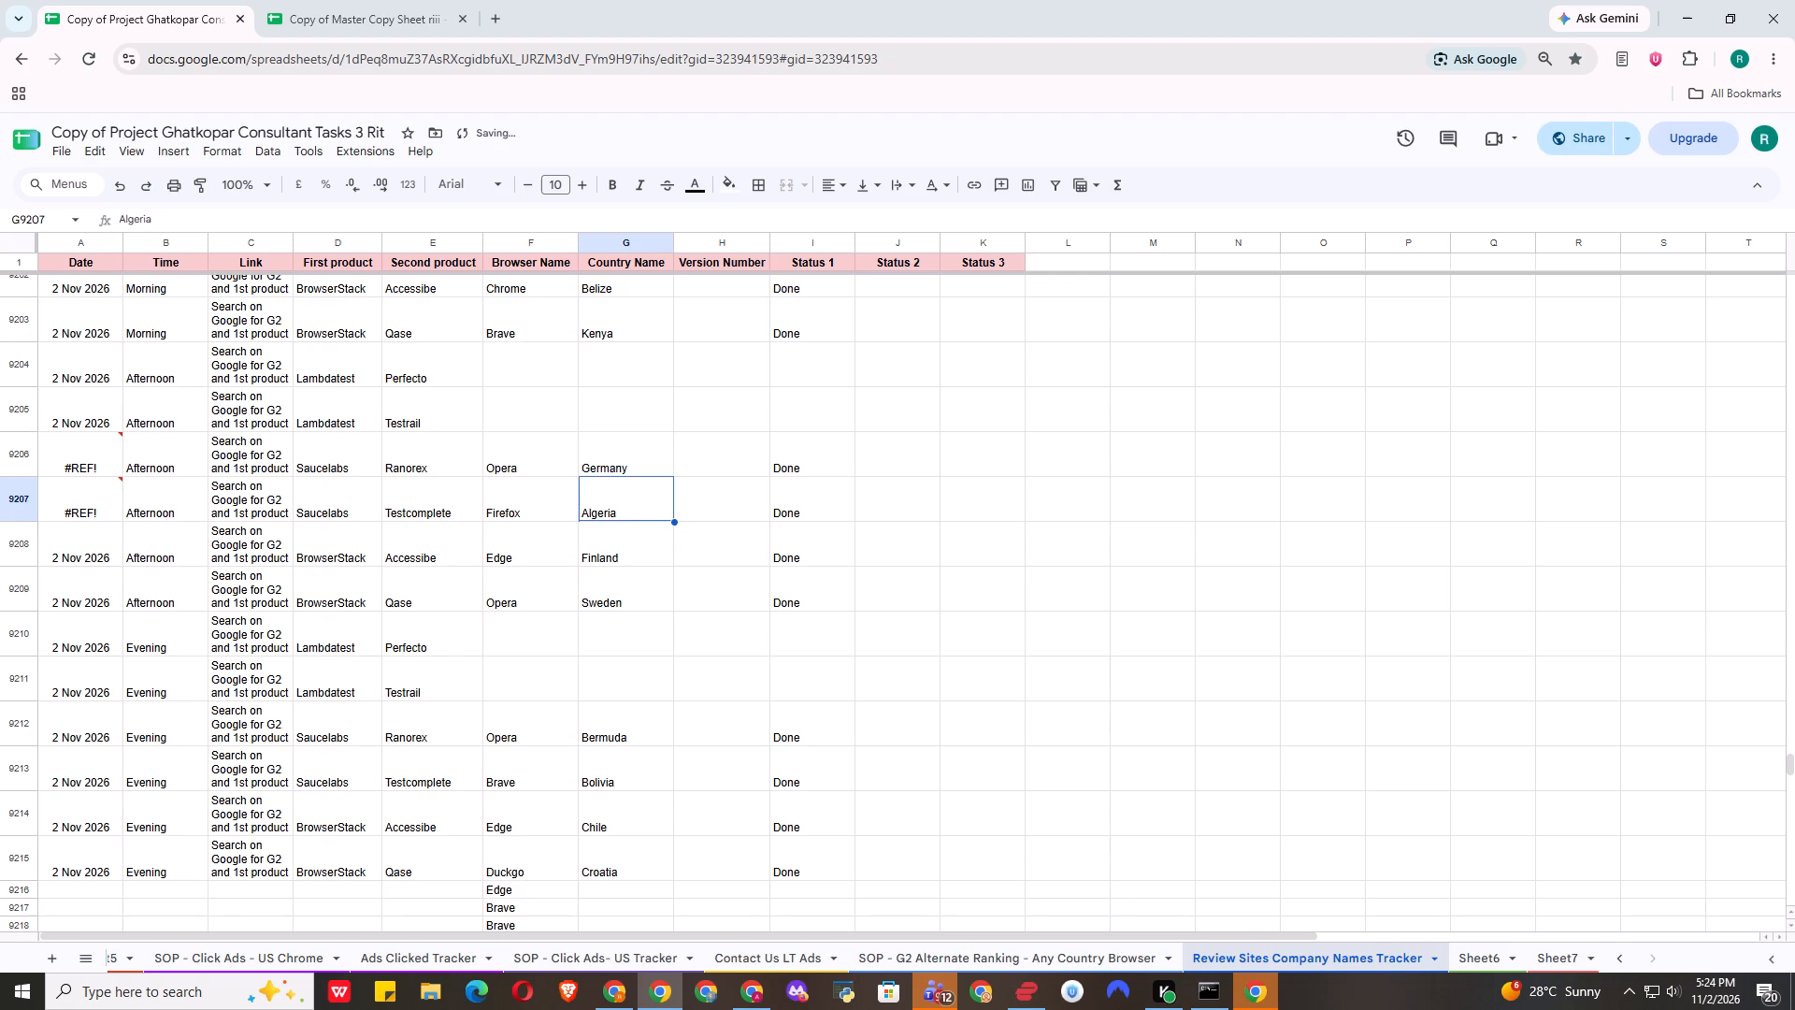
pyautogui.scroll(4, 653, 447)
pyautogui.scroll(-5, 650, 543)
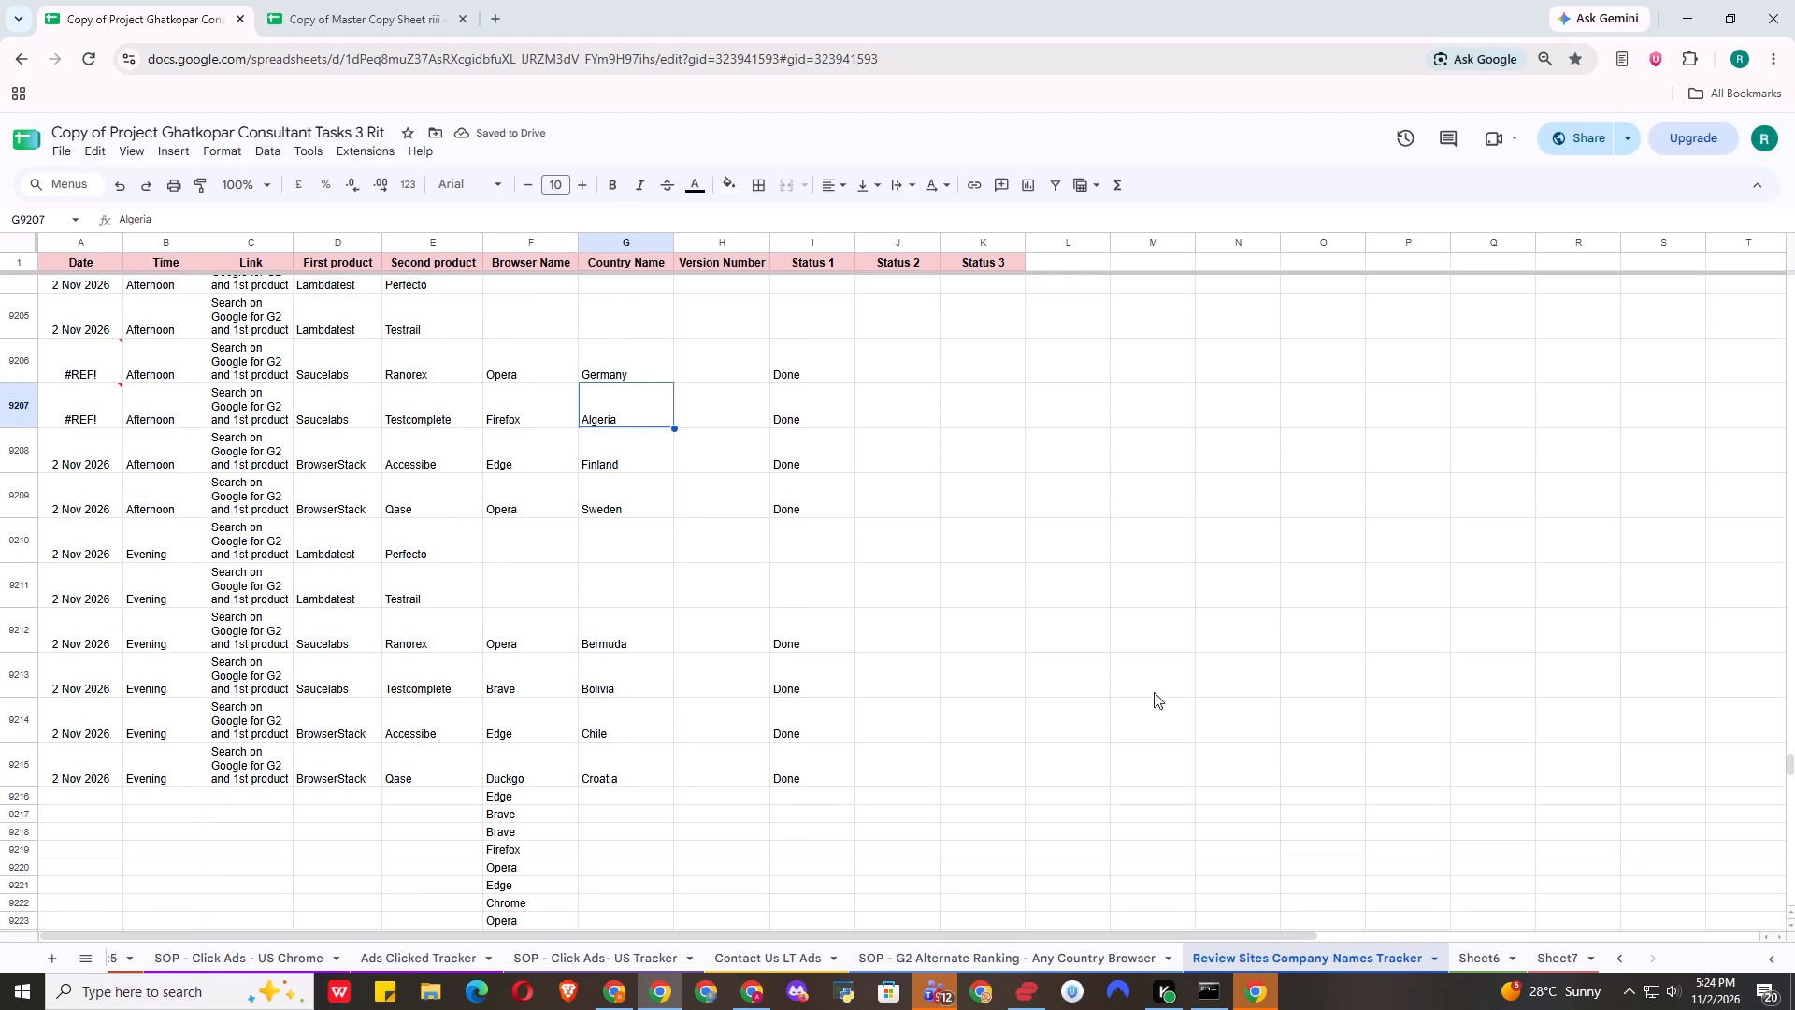
# Switch to the Group Status sheet of the Master Copy Sheet spreadsheet.
pyautogui.click(374, 0)
pyautogui.scroll(3, 333, 431)
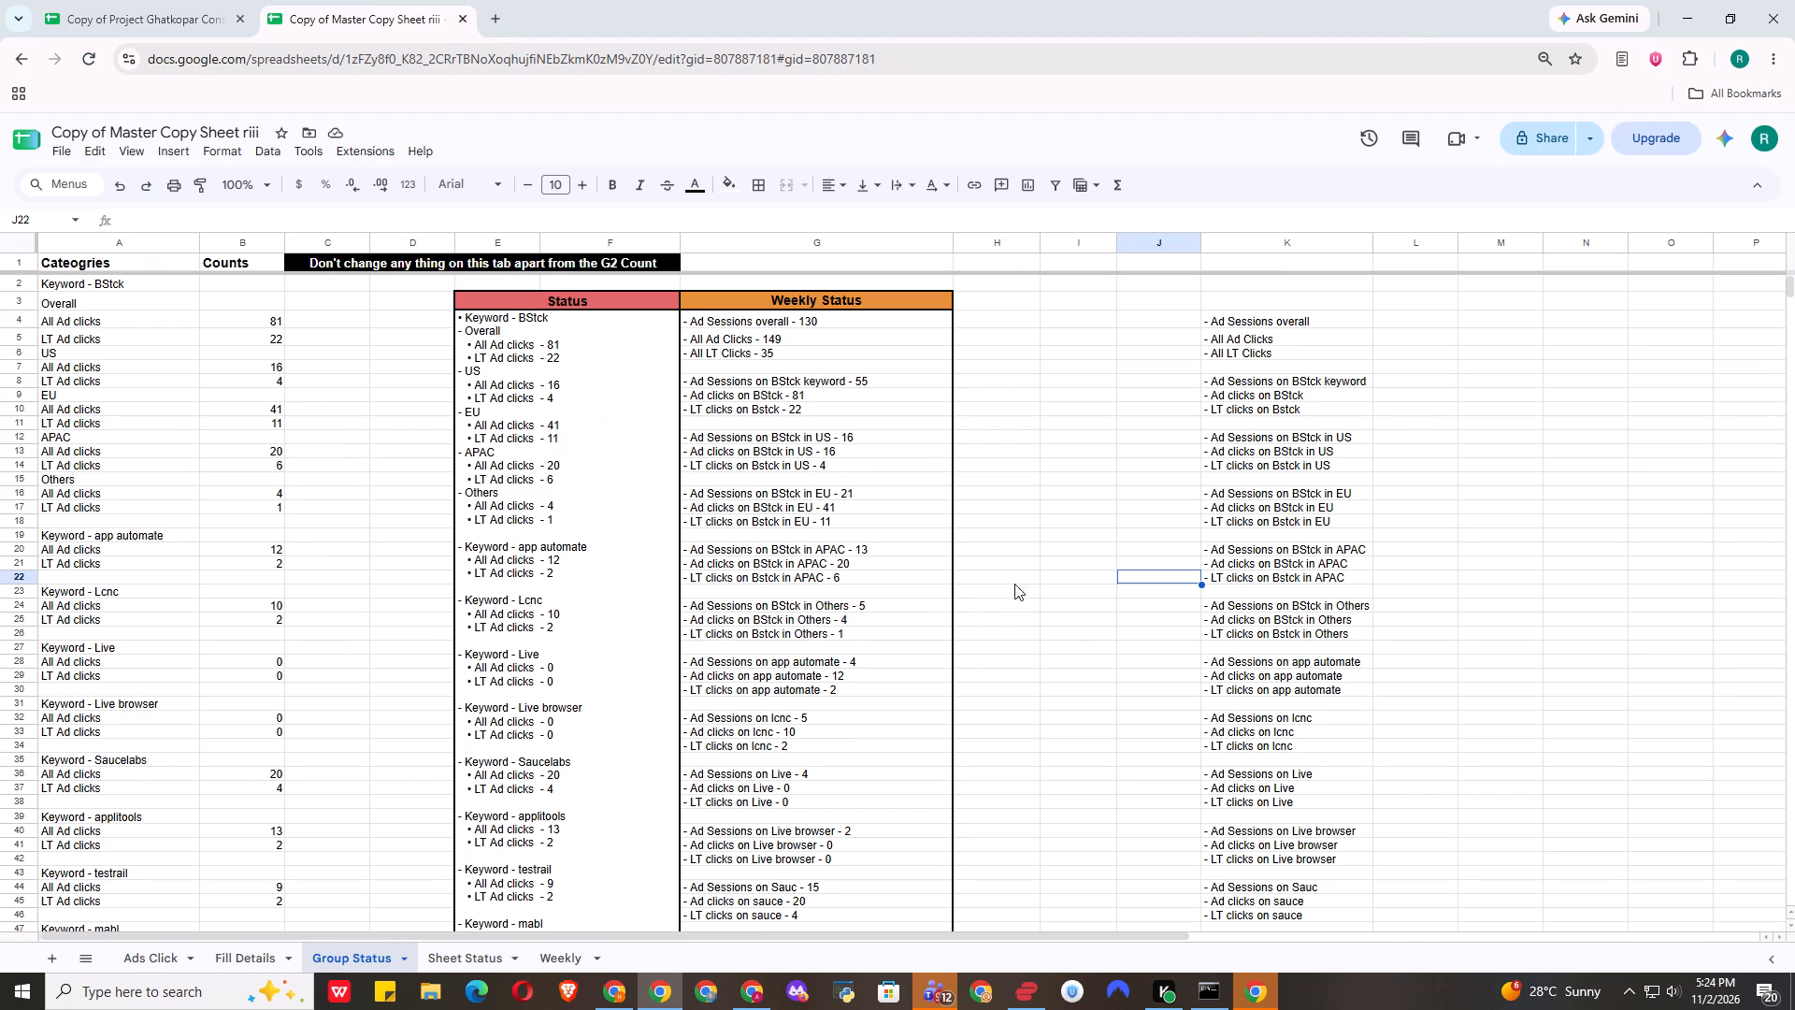
pyautogui.click(1147, 621)
# Switch to ExpressVPN to bring up its list of VPN locations.
pyautogui.click(1016, 1001)
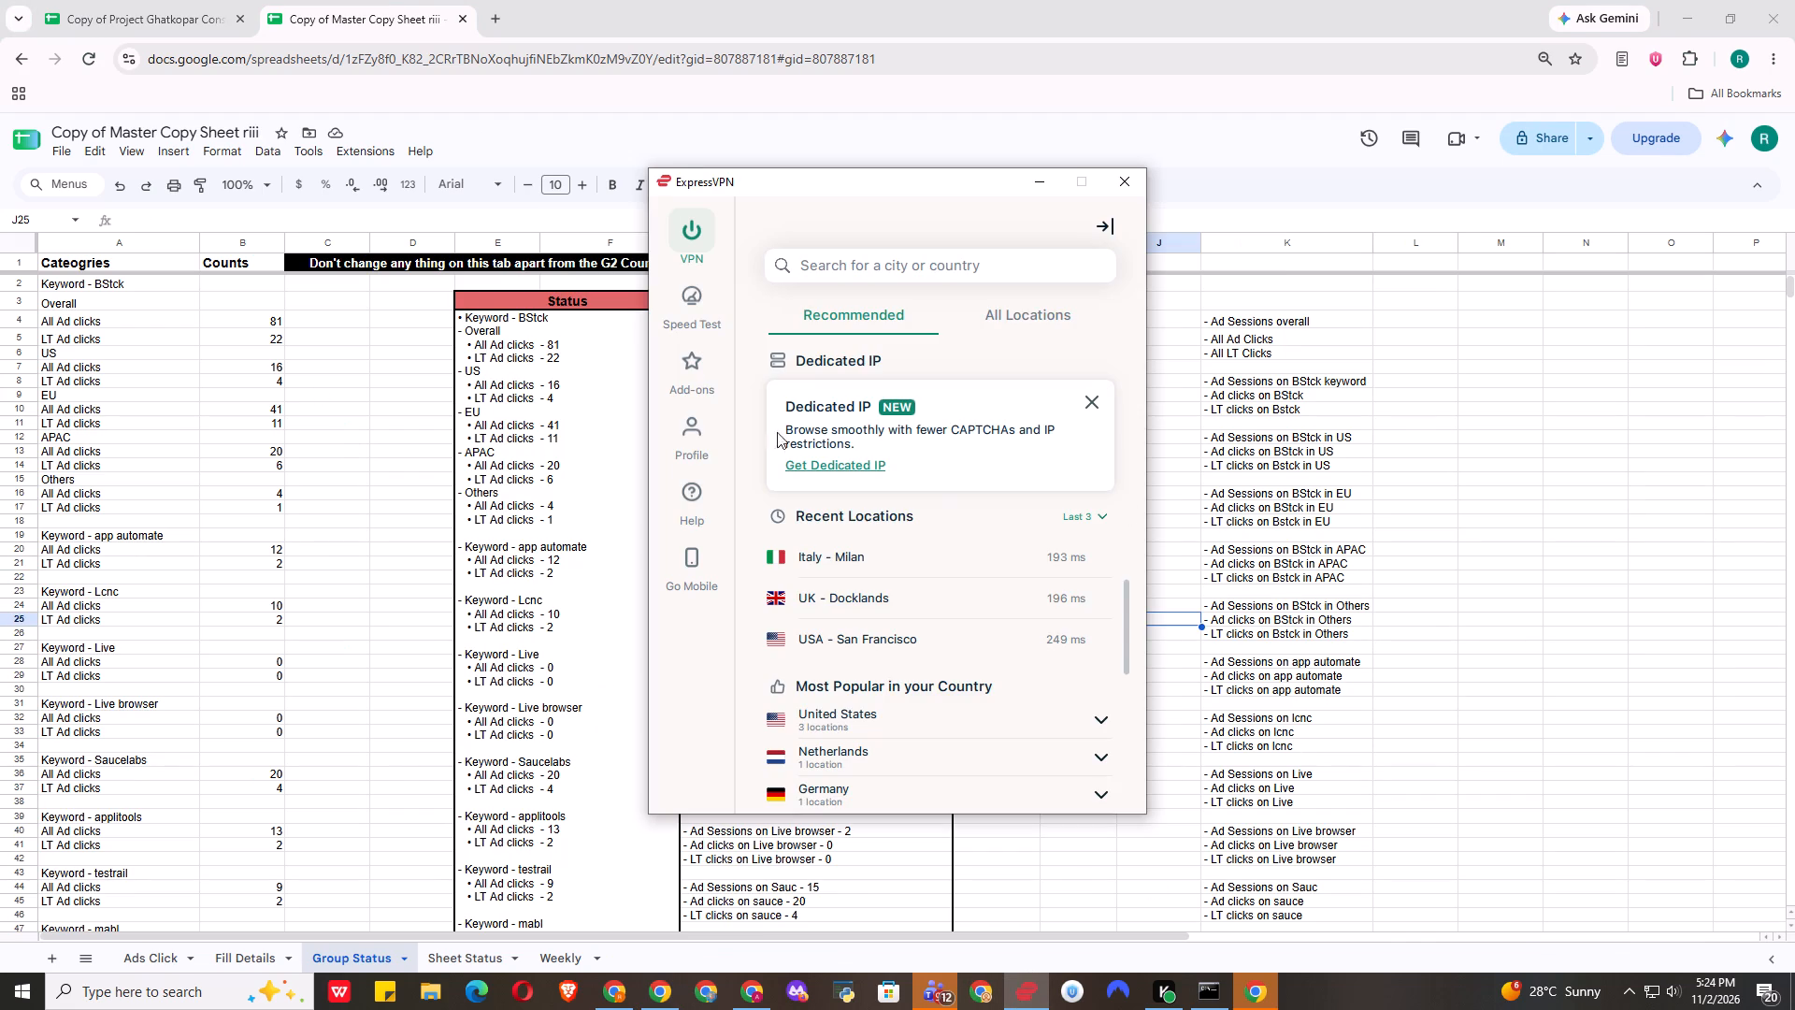